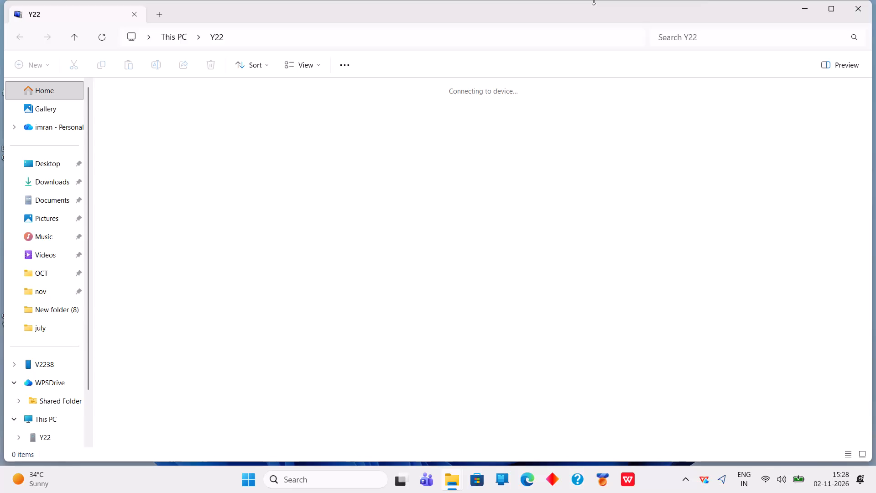
Switch to WPS Office and open the recent workbook nov BILL ANKLESHWAR.xlsx.
{"action": "left_click", "coordinate": [623, 484]}
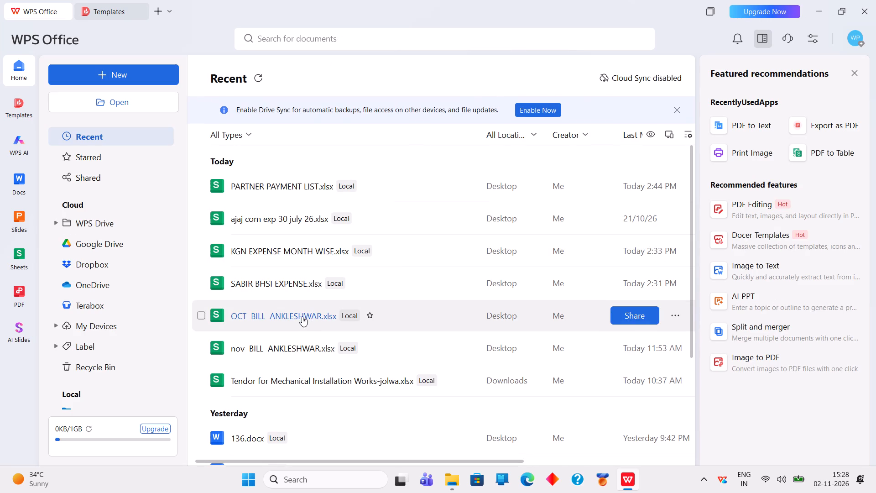
{"action": "double_click", "coordinate": [310, 350]}
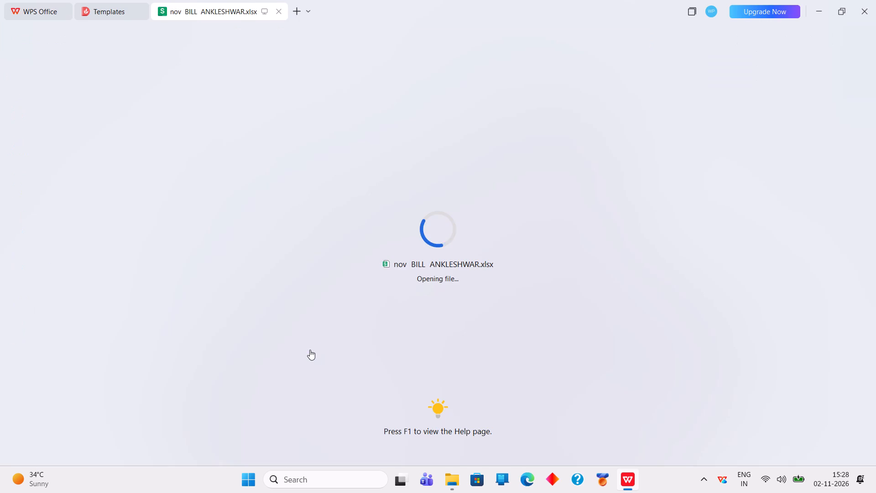
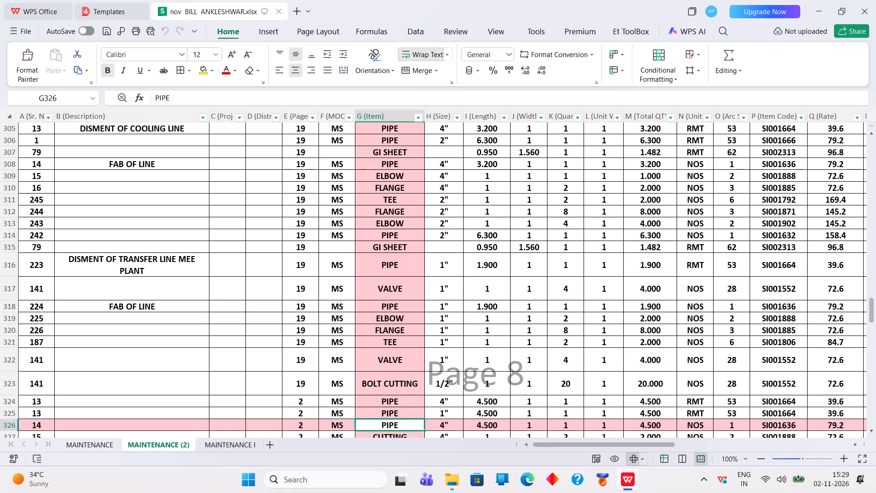
Enter the description DISMENT OF COOLING LINE MEE PLANT in cell B324 of the MAINTENANCE (2) sheet.
{"action": "left_click", "coordinate": [183, 396]}
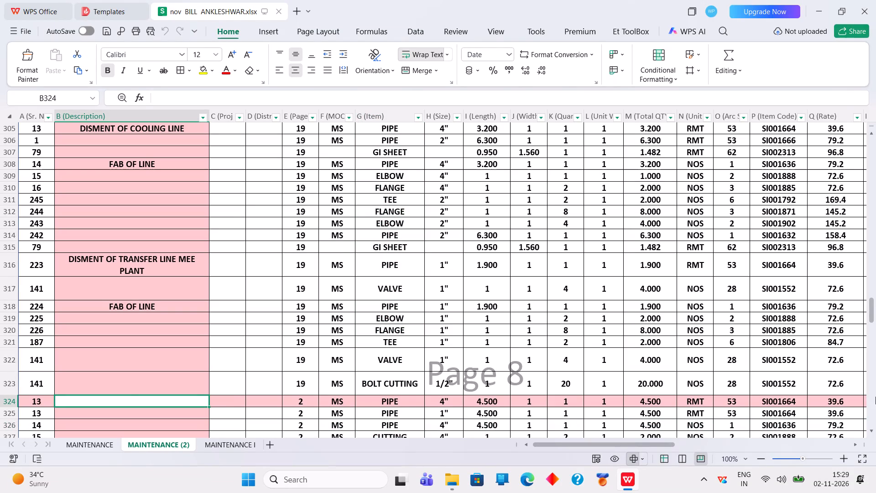
{"action": "type", "text": "dis"}
{"action": "key", "text": "BackSpace"}
{"action": "key", "text": "BackSpace"}
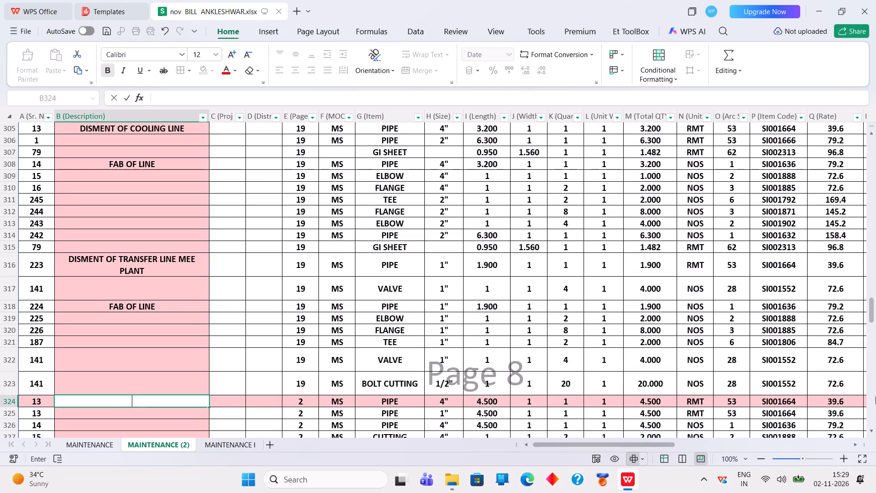
{"action": "type", "text": "DISMENT OF COOL"}
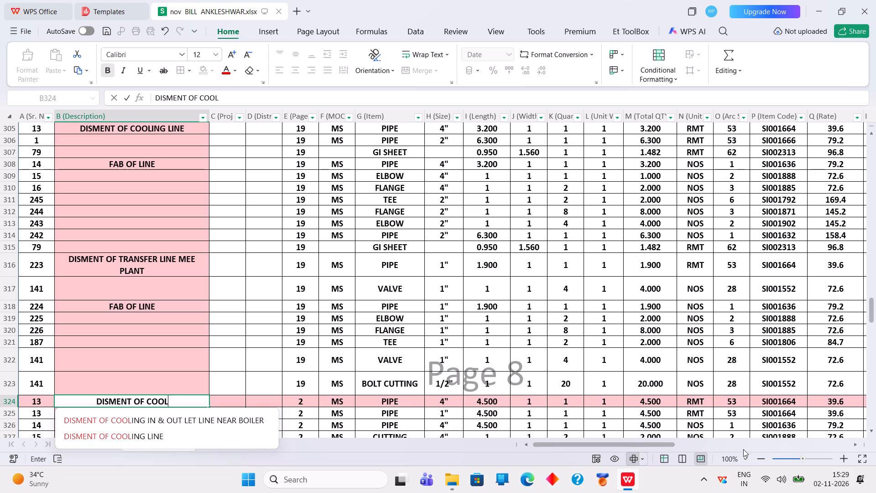
{"action": "left_click", "coordinate": [131, 437]}
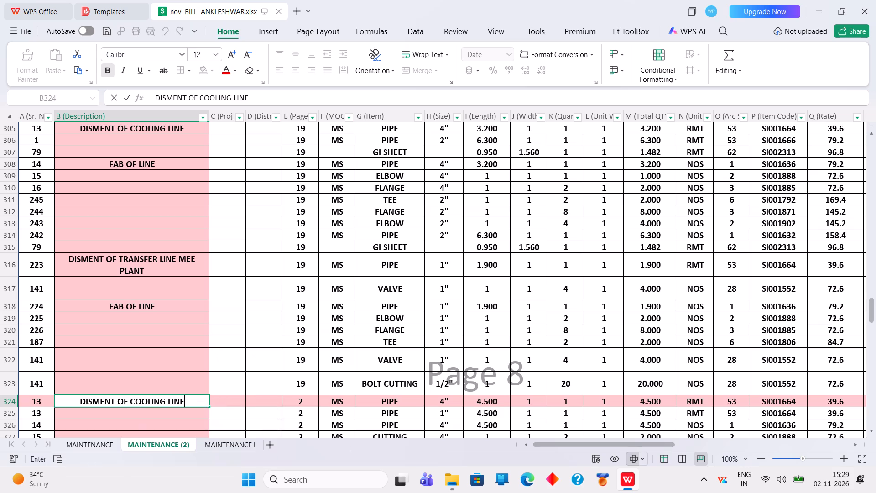
{"action": "key", "text": "space"}
{"action": "type", "text": "MEE PLANT"}
{"action": "key", "text": "Return"}
Enter the description MODIFICATION OF ABOVE LINE in cell B326, beside the 4" pipe.
{"action": "key", "text": "Return"}
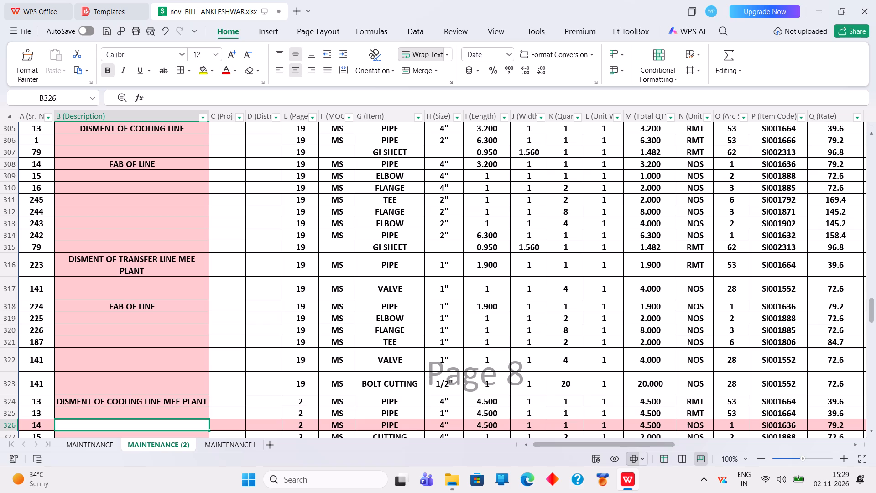
{"action": "type", "text": "MOD"}
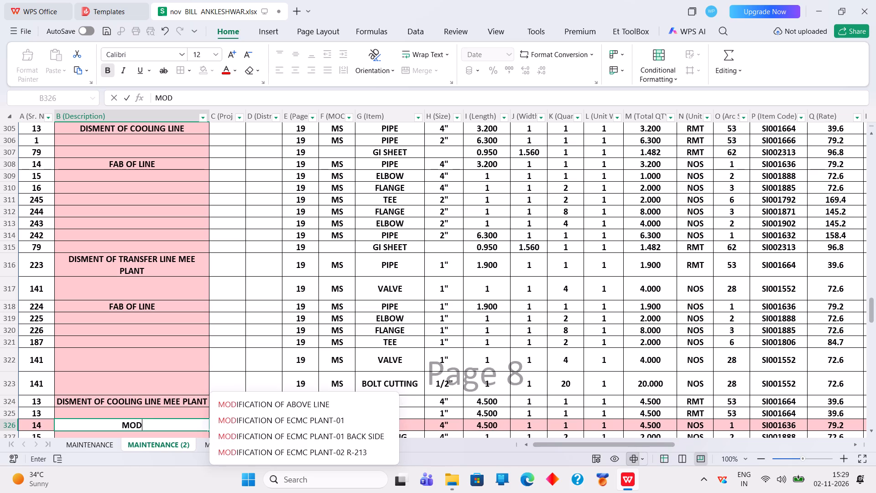
{"action": "left_click", "coordinate": [259, 406]}
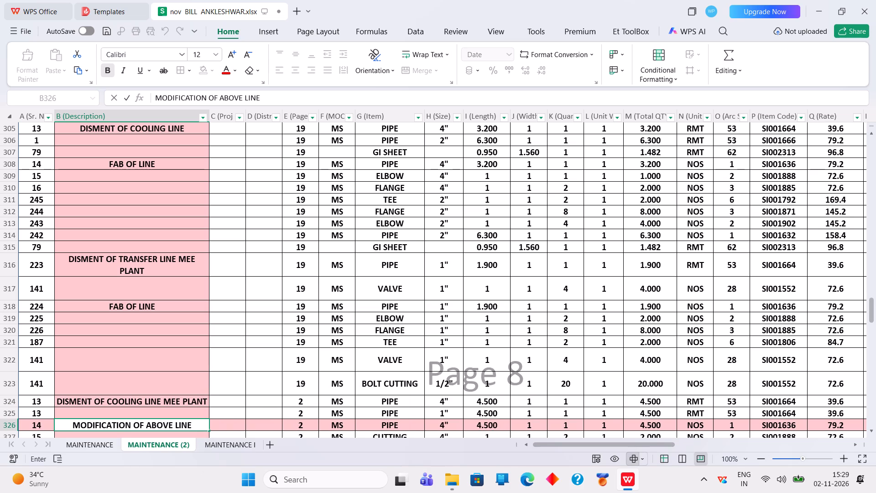
Enter the description FIXING in cell B332, beside the 1" pipe.
{"action": "scroll", "coordinate": [328, 418], "scroll_direction": "down", "scroll_amount": 2}
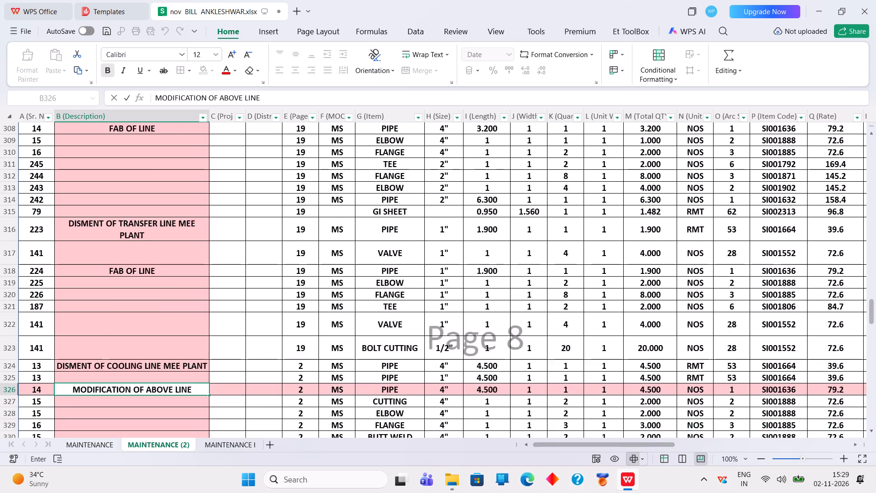
{"action": "scroll", "coordinate": [242, 416], "scroll_direction": "down", "scroll_amount": 1}
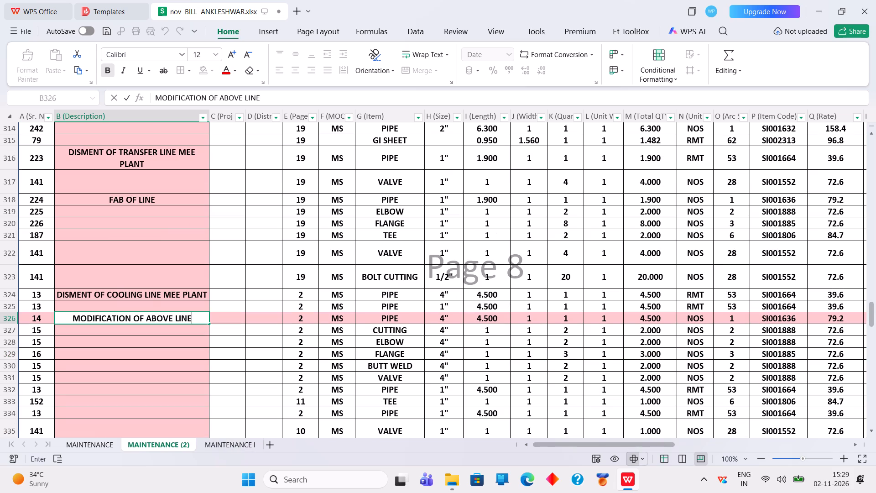
{"action": "left_click", "coordinate": [171, 388]}
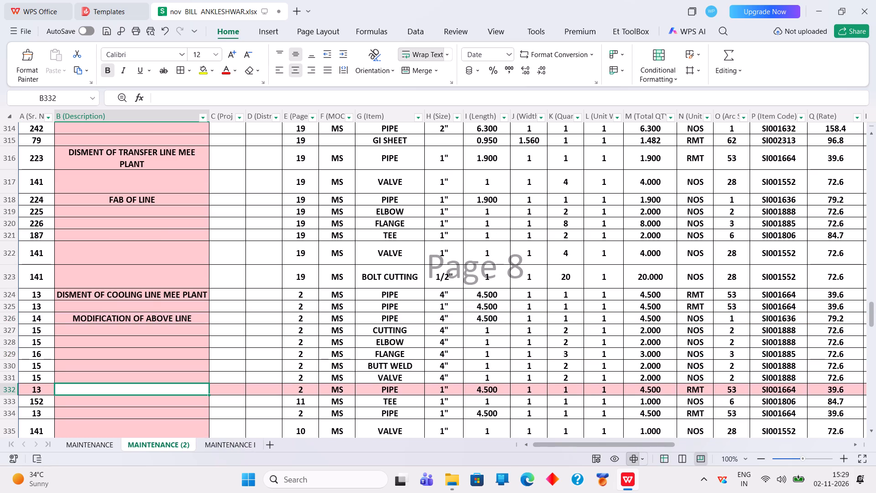
{"action": "type", "text": "FI"}
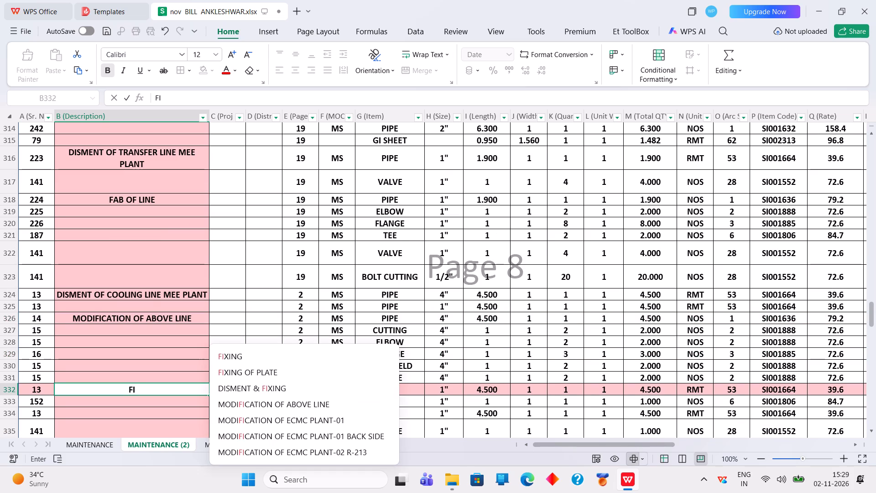
{"action": "left_click", "coordinate": [231, 357]}
Enter the description DISMENT OF WATER METER LINE ETP in cell B335, beside the 1" valve.
{"action": "scroll", "coordinate": [224, 377], "scroll_direction": "down", "scroll_amount": 1}
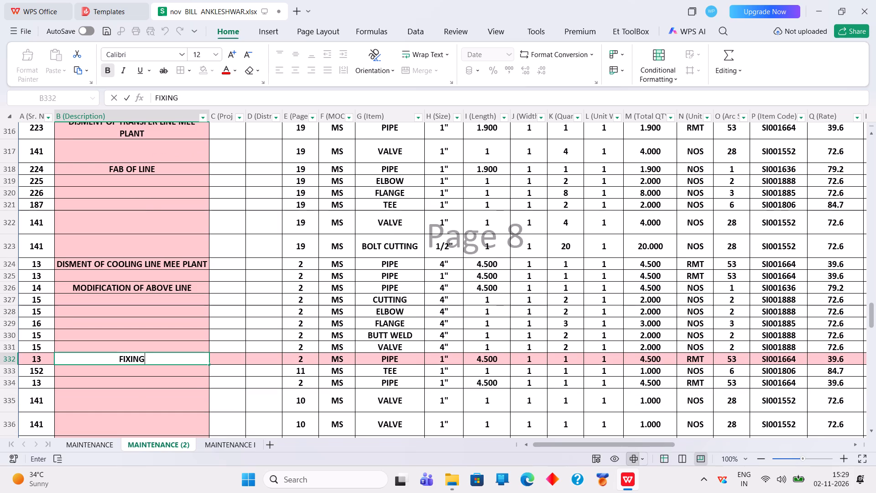
{"action": "left_click", "coordinate": [170, 402]}
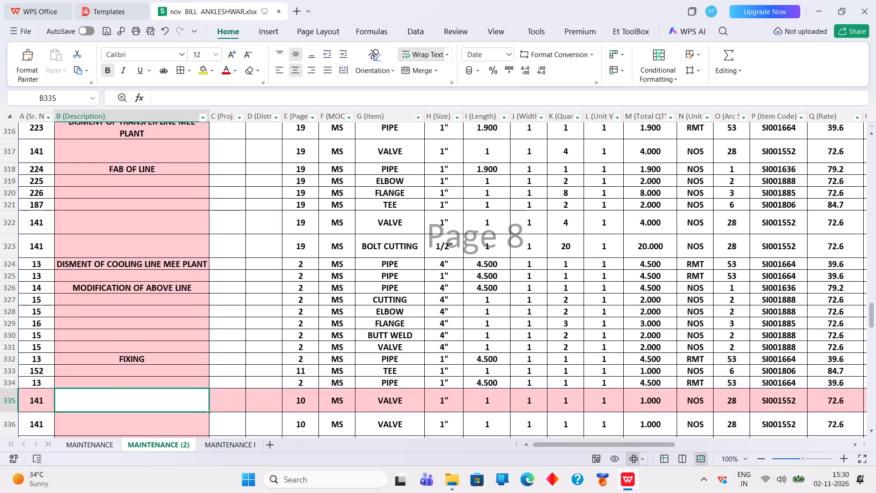
{"action": "type", "text": "DISMENT OF WA"}
{"action": "type", "text": "TER METER LINE"}
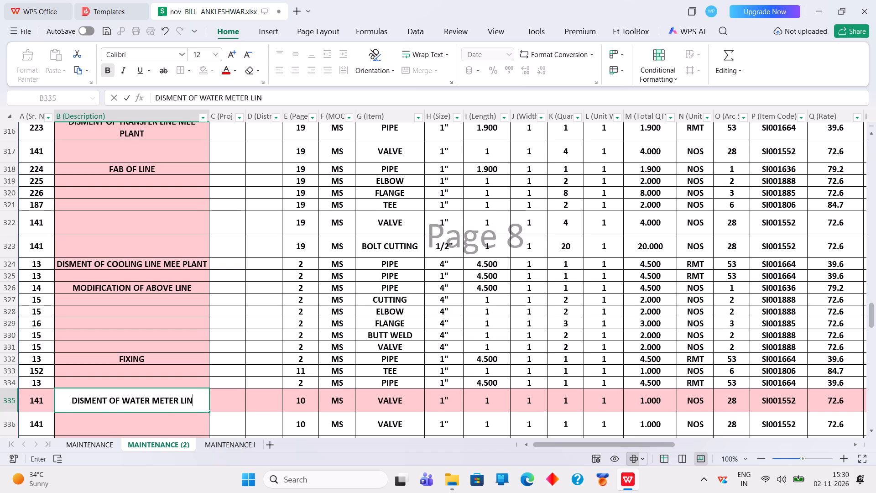
{"action": "key", "text": "space"}
{"action": "type", "text": "ET"}
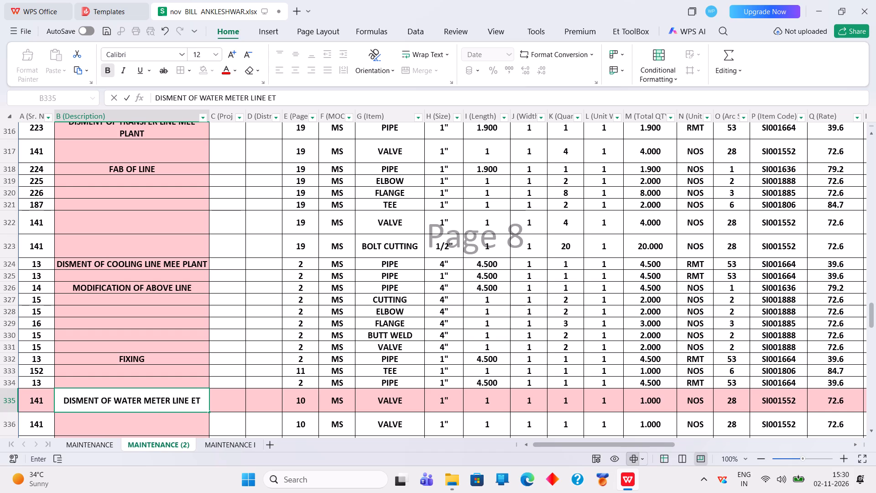
{"action": "key", "text": "p"}
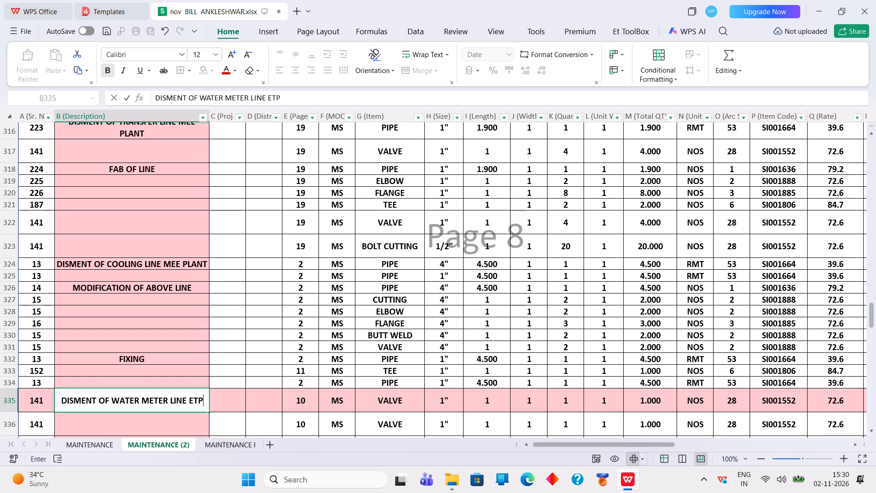
{"action": "left_click", "coordinate": [217, 415]}
Move the water meter line description up one row by copying it from B335 to B334 and clearing B335.
{"action": "left_click", "coordinate": [184, 404]}
{"action": "key", "text": "ctrl+c"}
{"action": "key", "text": "ctrl+c"}
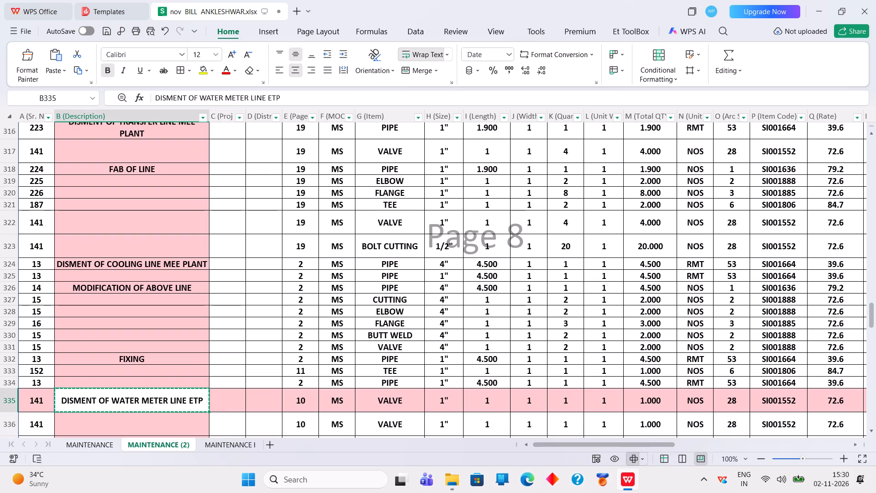
{"action": "left_click", "coordinate": [172, 384]}
{"action": "key", "text": "ctrl+v"}
{"action": "left_click", "coordinate": [169, 400]}
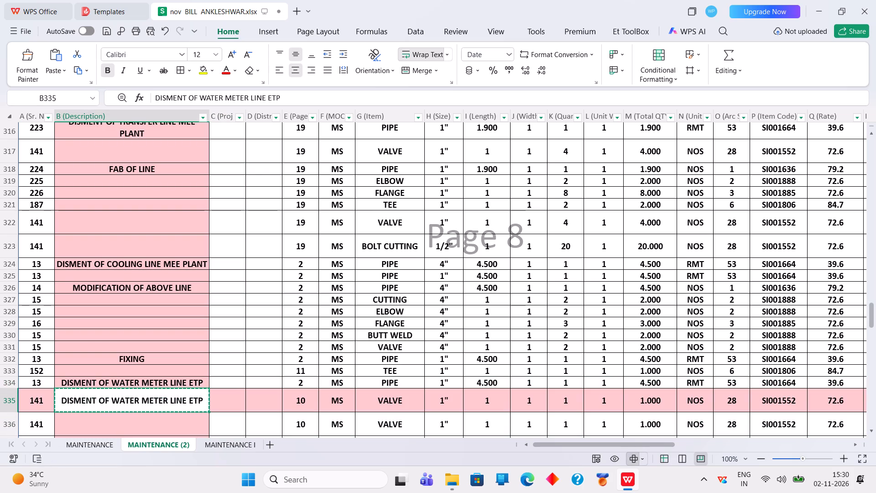
{"action": "key", "text": "BackSpace"}
{"action": "key", "text": "Return"}
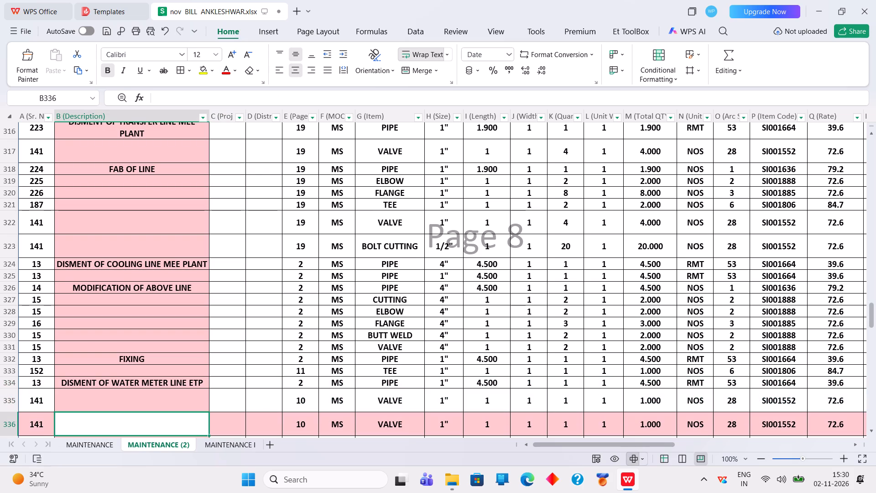
Enter the description FAB OF LINE in cell B339, beside the 1" pipe below the water meter row.
{"action": "left_click", "coordinate": [374, 412]}
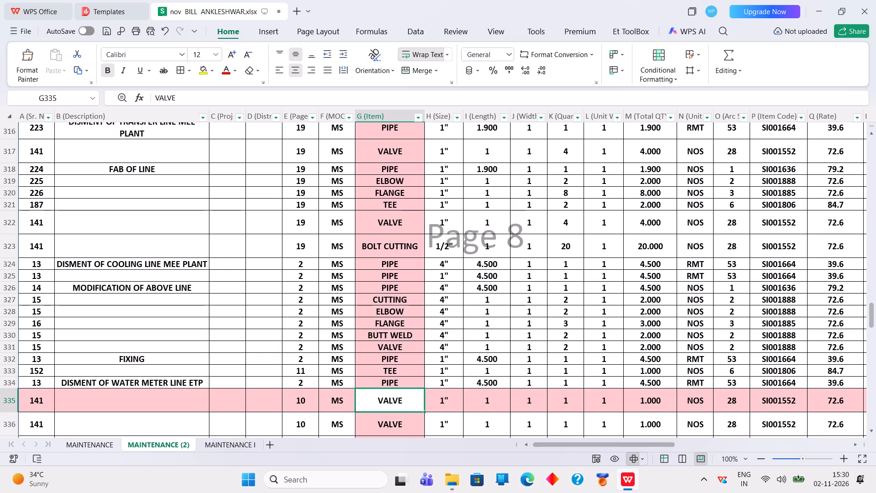
{"action": "scroll", "coordinate": [321, 398], "scroll_direction": "down", "scroll_amount": 2}
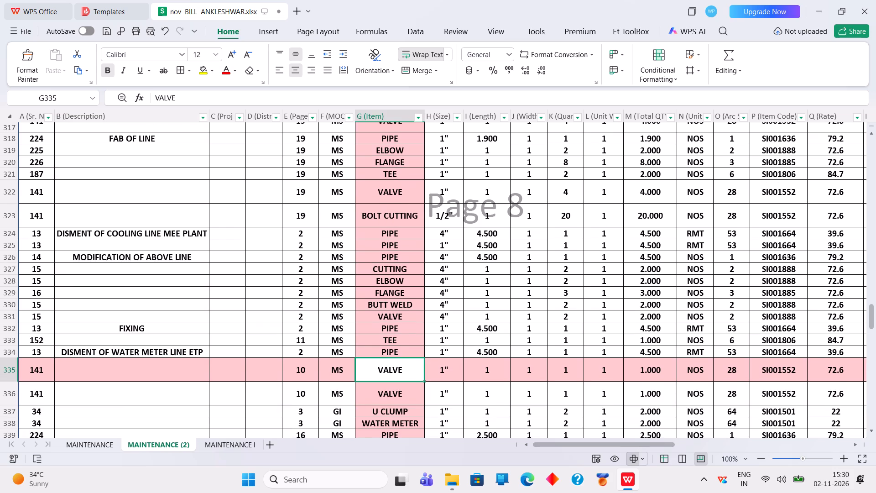
{"action": "left_click", "coordinate": [161, 398]}
{"action": "type", "text": "FA"}
{"action": "key", "text": "b"}
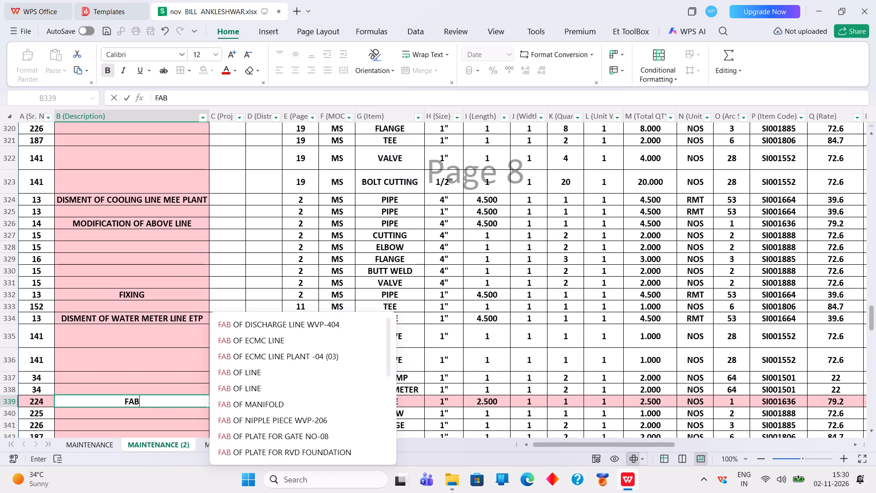
{"action": "key", "text": "space"}
{"action": "type", "text": "O"}
{"action": "key", "text": "f"}
{"action": "key", "text": "space"}
{"action": "key", "text": "l"}
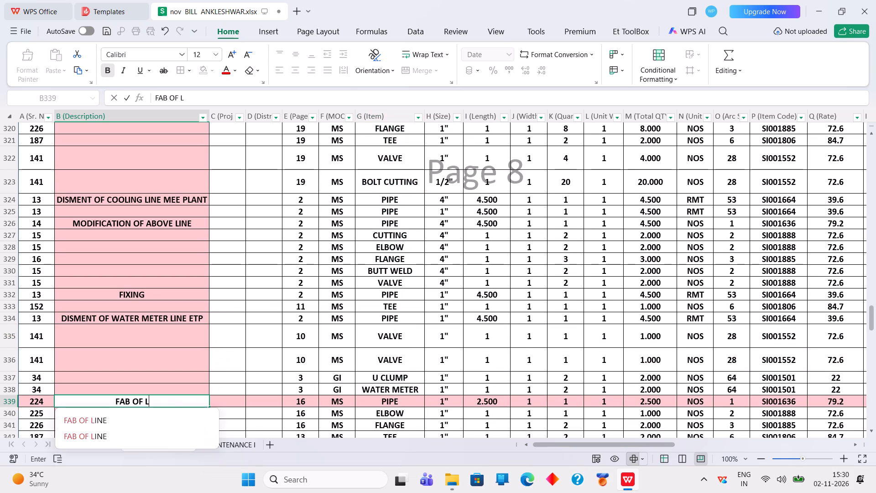
{"action": "key", "text": "i"}
{"action": "key", "text": "n"}
{"action": "key", "text": "e"}
{"action": "key", "text": "Return"}
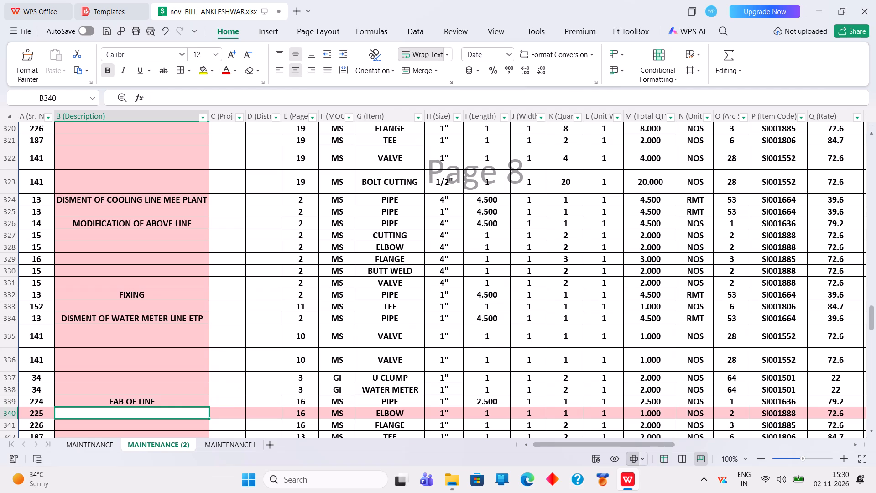
Set the pipe lengths in rows 324, 325 and 326 to 4.2, 2 and 4.2.
{"action": "left_click", "coordinate": [488, 199]}
{"action": "key", "text": "4"}
{"action": "type", "text": ".2"}
{"action": "key", "text": "Return"}
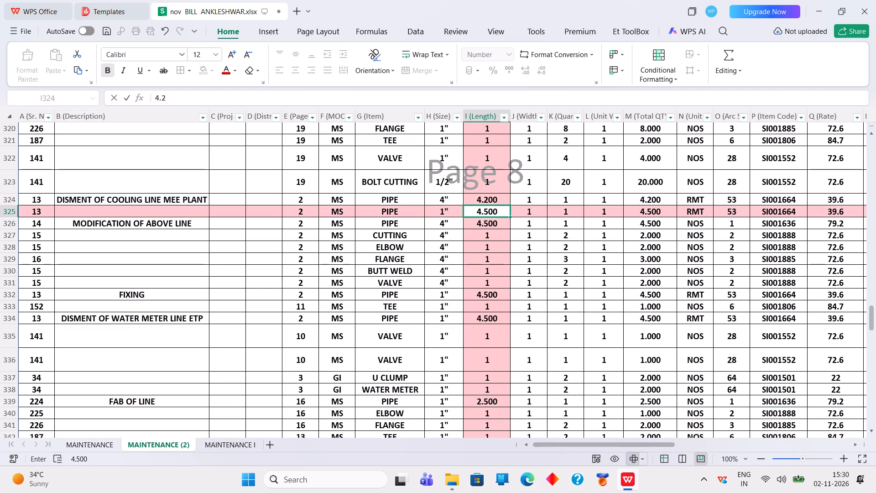
{"action": "key", "text": "2"}
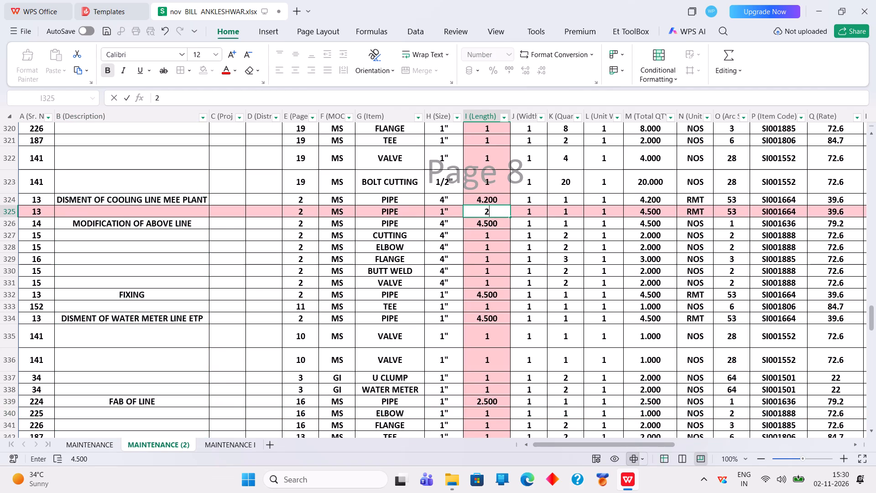
{"action": "key", "text": "Return"}
{"action": "type", "text": "4.2"}
{"action": "key", "text": "Return"}
Set the pipe lengths to 2 in row 332 and 13 in rows 334 and 339.
{"action": "key", "text": "Return"}
{"action": "key", "text": "Return"}
{"action": "key", "text": "Return"}
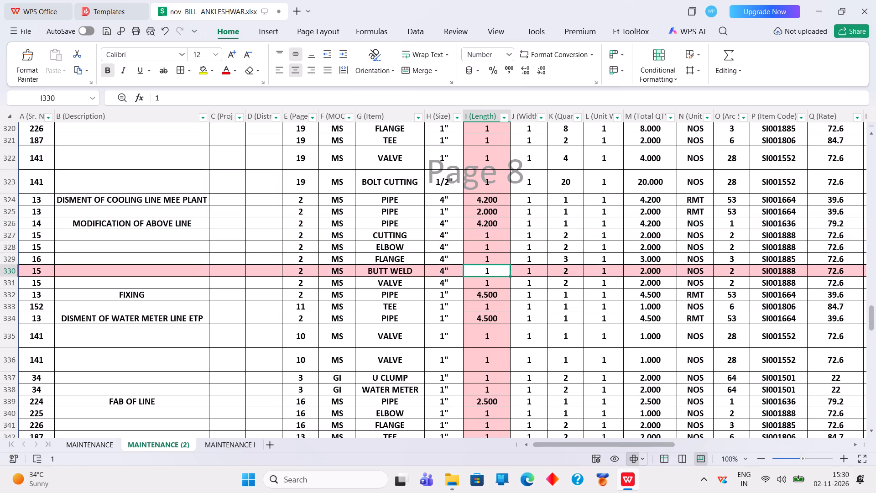
{"action": "key", "text": "Return"}
{"action": "key", "text": "Return"}
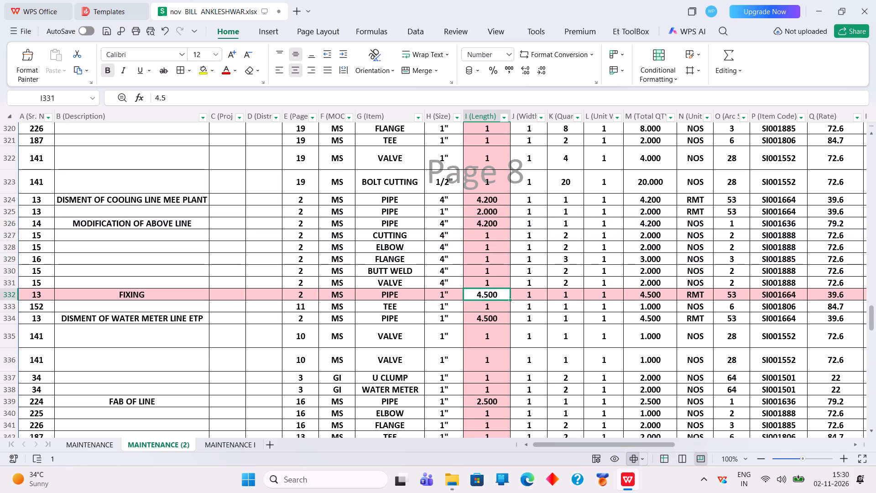
{"action": "key", "text": "2"}
{"action": "key", "text": "Return"}
{"action": "key", "text": "Return"}
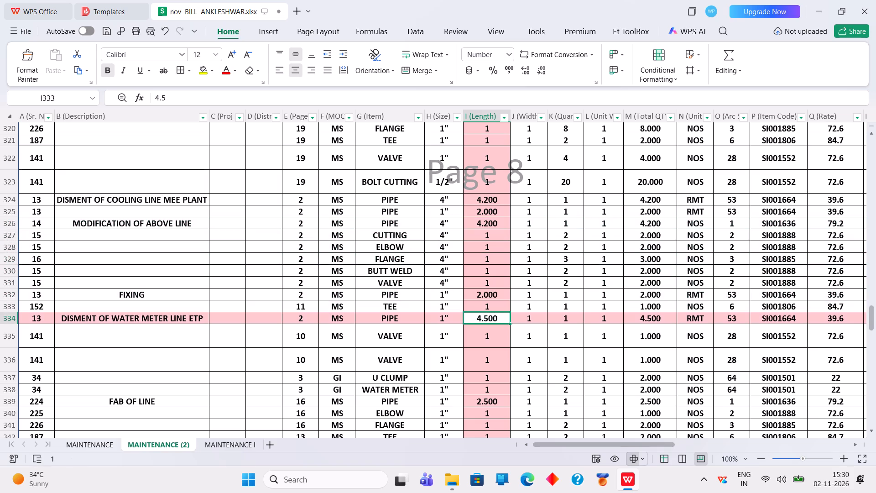
{"action": "type", "text": "13"}
{"action": "key", "text": "Return"}
{"action": "key", "text": "Return"}
{"action": "key", "text": "Return"}
{"action": "key", "text": "Return"}
{"action": "key", "text": "Return"}
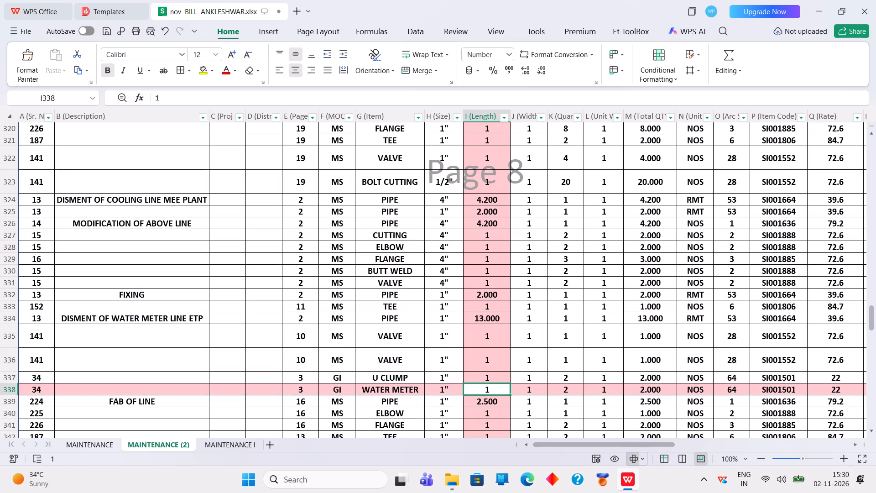
{"action": "type", "text": "13"}
{"action": "key", "text": "Return"}
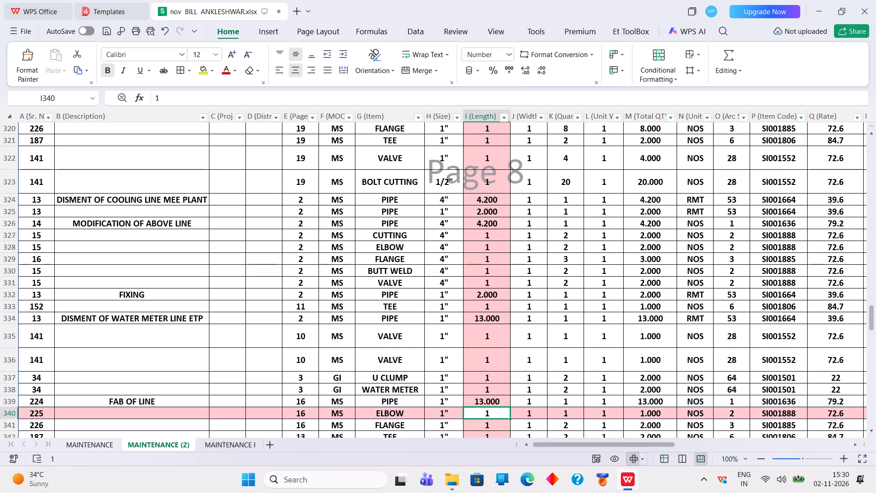
Set the quantity of the 4" CUTTING item in row 327 to 1.
{"action": "left_click", "coordinate": [562, 238]}
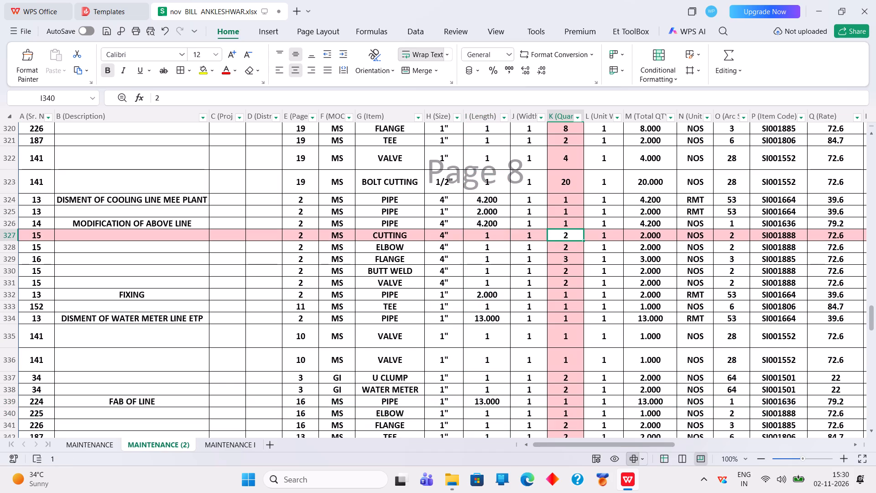
{"action": "key", "text": "1"}
{"action": "key", "text": "Return"}
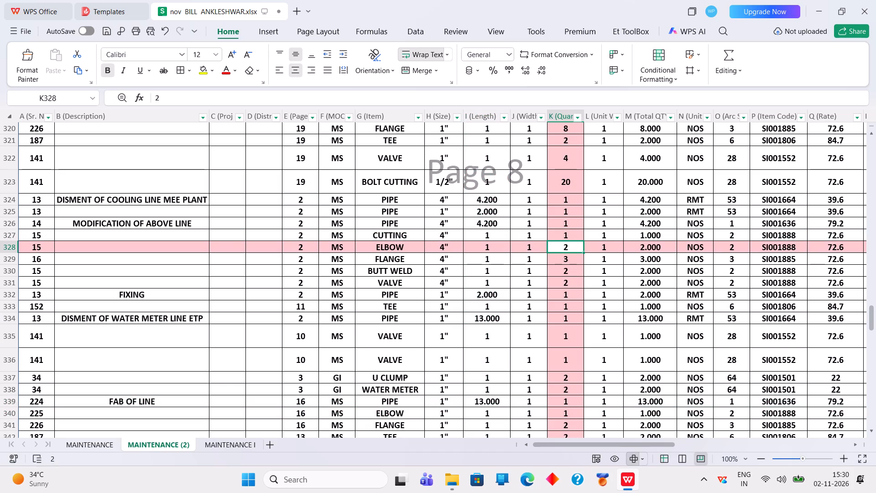
Set the quantities in rows 328 to 331 to 1, 3, 1 and 1, and the TEE in row 333 to 1.
{"action": "key", "text": "1"}
{"action": "key", "text": "Return"}
{"action": "key", "text": "3"}
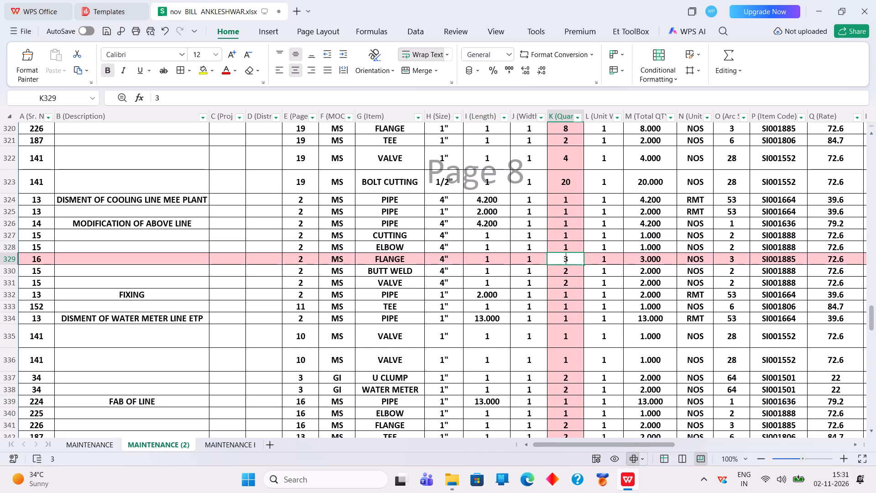
{"action": "key", "text": "Return"}
{"action": "key", "text": "1"}
{"action": "key", "text": "Return"}
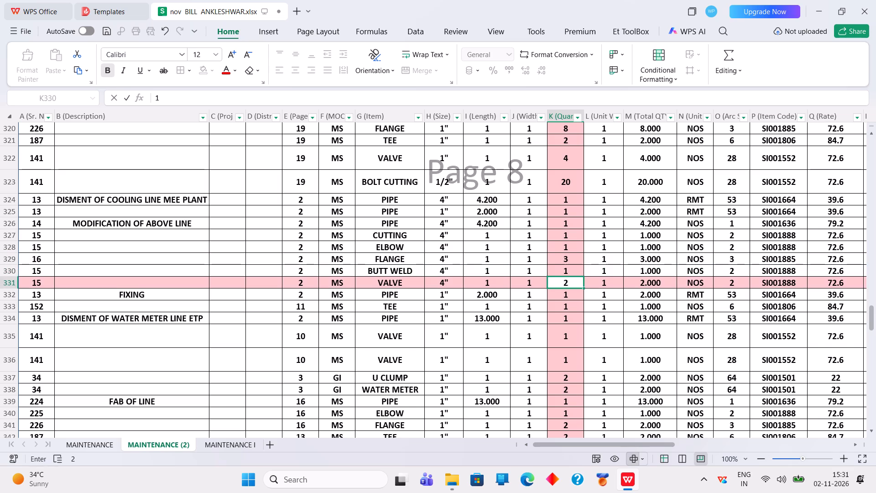
{"action": "key", "text": "1"}
{"action": "key", "text": "Return"}
{"action": "key", "text": "Return"}
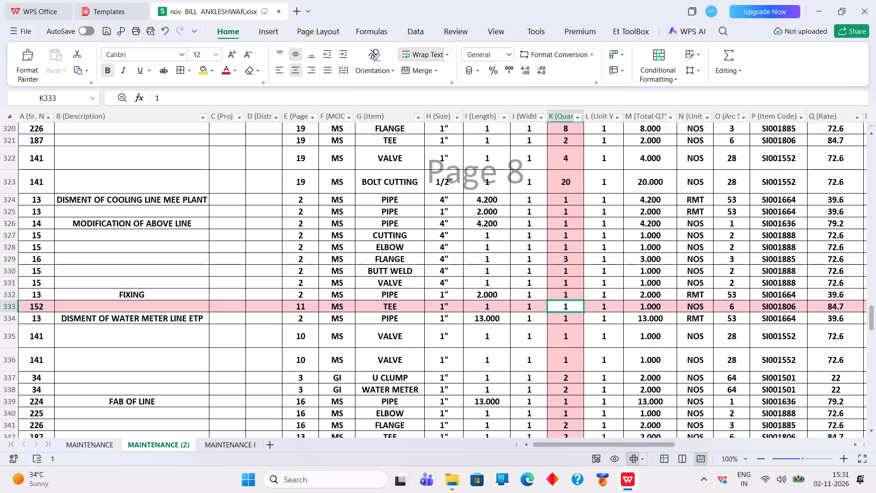
{"action": "key", "text": "1"}
{"action": "key", "text": "Return"}
Set the quantities in rows 335 to 338, from the valves to the water meter, to 2, 1, 4 and 1.
{"action": "key", "text": "Return"}
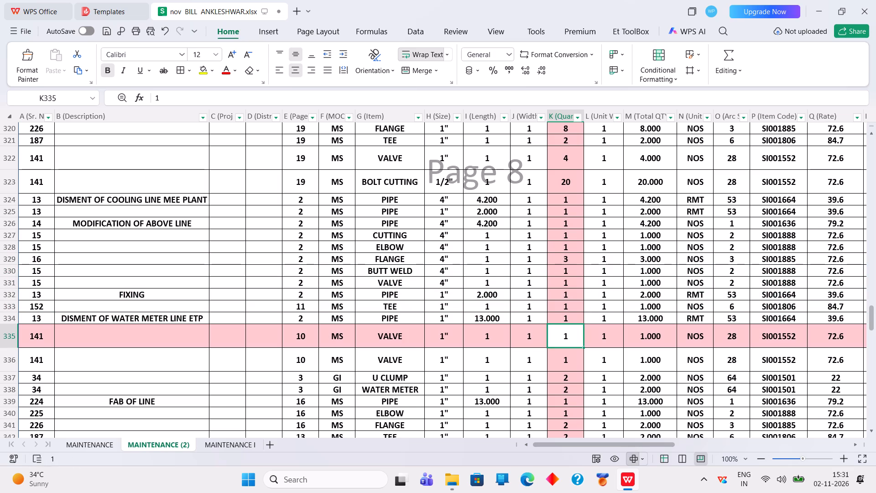
{"action": "key", "text": "2"}
{"action": "key", "text": "Return"}
{"action": "key", "text": "1"}
{"action": "key", "text": "Return"}
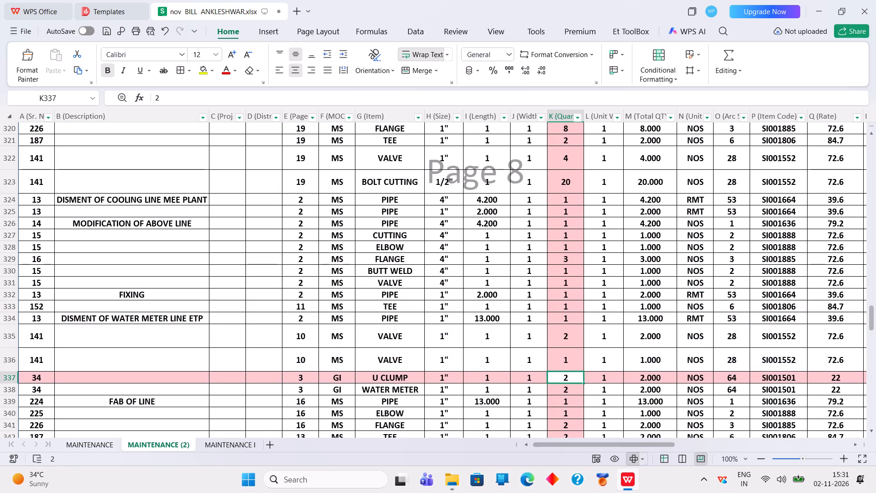
{"action": "key", "text": "4"}
{"action": "key", "text": "Return"}
{"action": "key", "text": "1"}
{"action": "key", "text": "Return"}
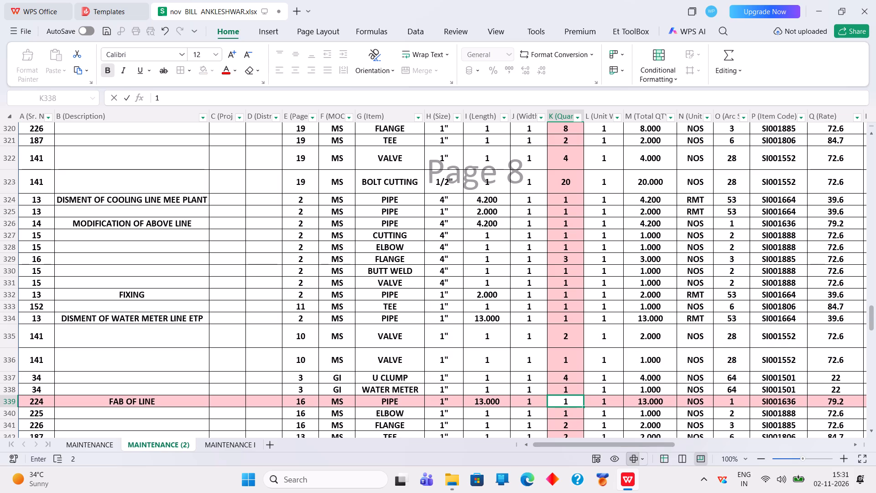
Set the FAB OF LINE fitting quantities in rows 340 to 344 to 12, 16, 2, 1 and 1.
{"action": "key", "text": "Return"}
{"action": "type", "text": "12"}
{"action": "key", "text": "Return"}
{"action": "type", "text": "16"}
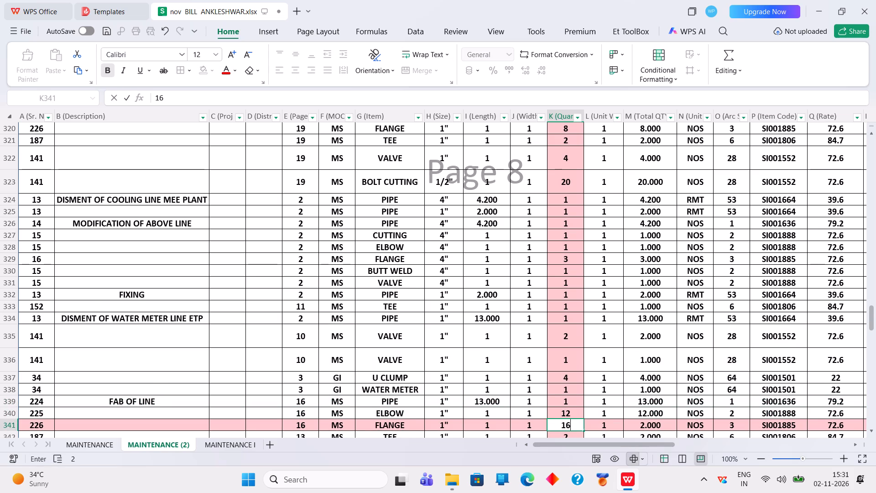
{"action": "key", "text": "Return"}
{"action": "key", "text": "2"}
{"action": "key", "text": "Return"}
{"action": "key", "text": "1"}
{"action": "key", "text": "Return"}
{"action": "key", "text": "1"}
{"action": "key", "text": "Return"}
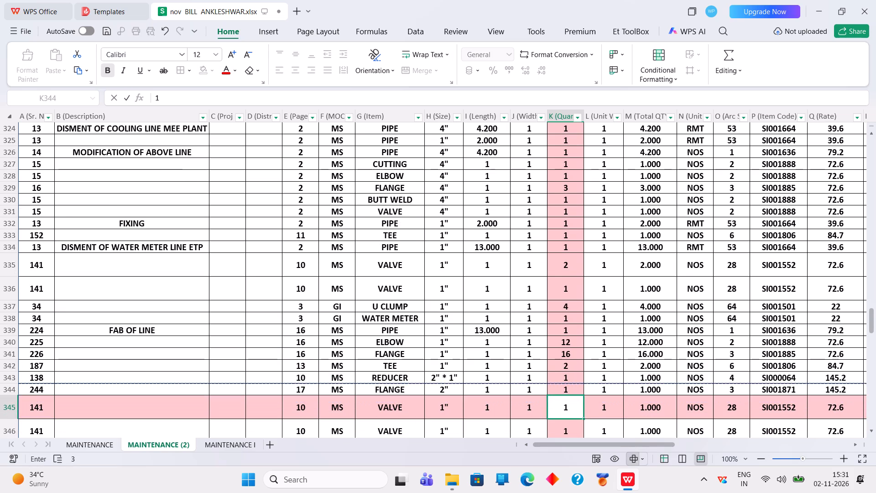
Set the valve quantities in rows 345 and 346 to 2 and 1, and the U CLUMP in row 347 to 1.
{"action": "key", "text": "2"}
{"action": "key", "text": "Return"}
{"action": "key", "text": "1"}
{"action": "key", "text": "Return"}
{"action": "key", "text": "1"}
{"action": "key", "text": "Return"}
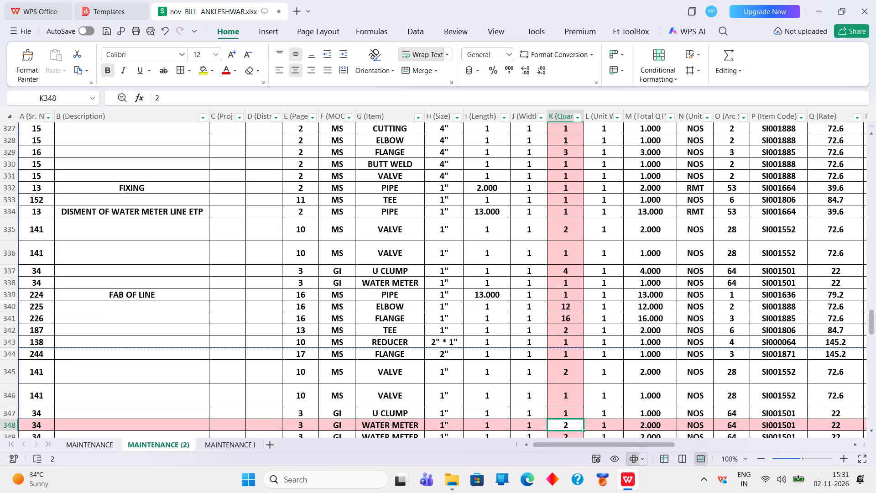
Check the quantities in rows 340 to 346, re-entering 12 for the elbow and 2 and 1 for the valves in rows 345 and 346.
{"action": "left_click", "coordinate": [568, 307]}
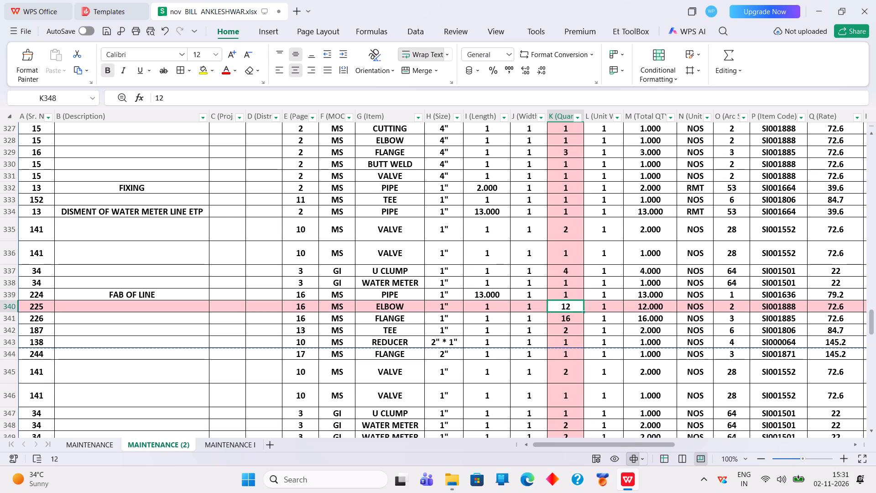
{"action": "type", "text": "12"}
{"action": "key", "text": "Return"}
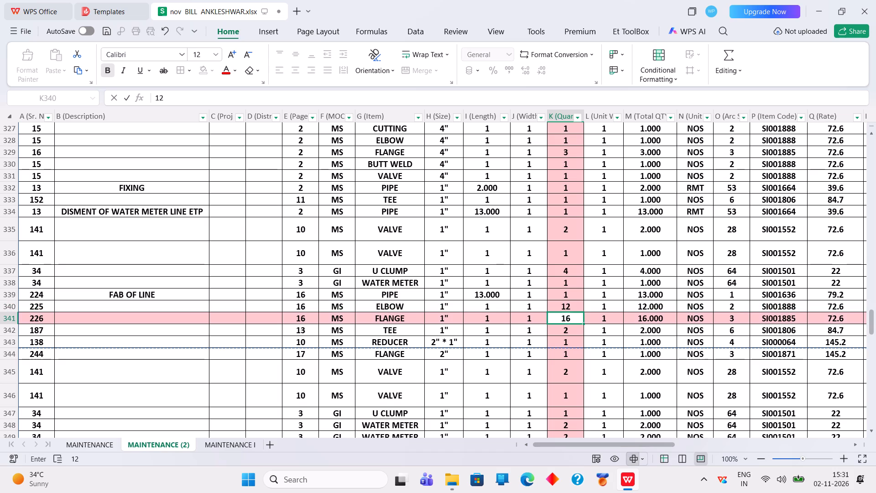
{"action": "key", "text": "Return"}
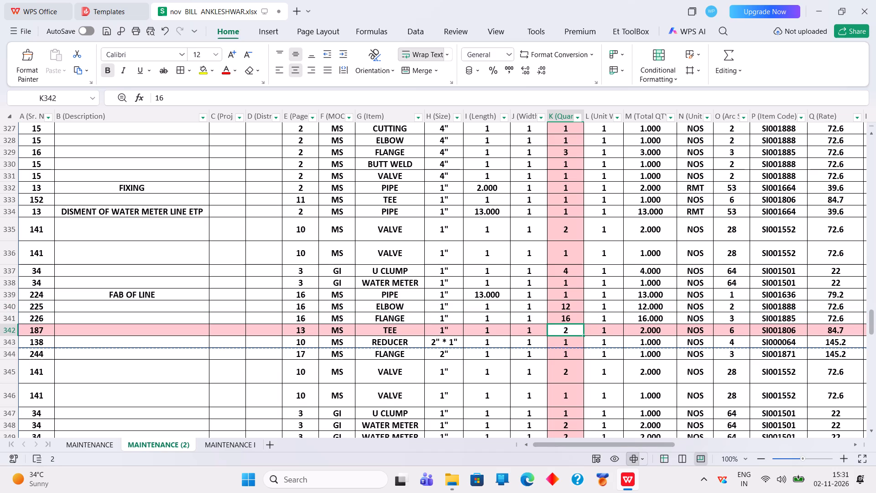
{"action": "key", "text": "Return"}
{"action": "key", "text": "Return"}
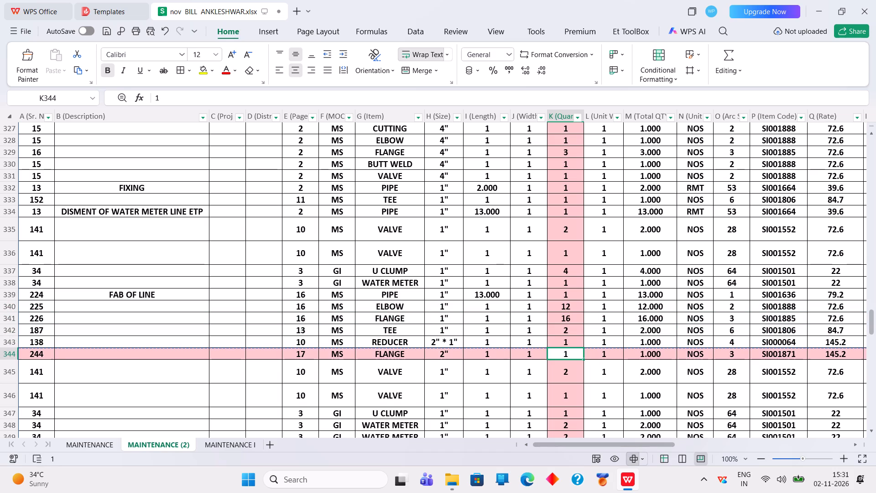
{"action": "key", "text": "Return"}
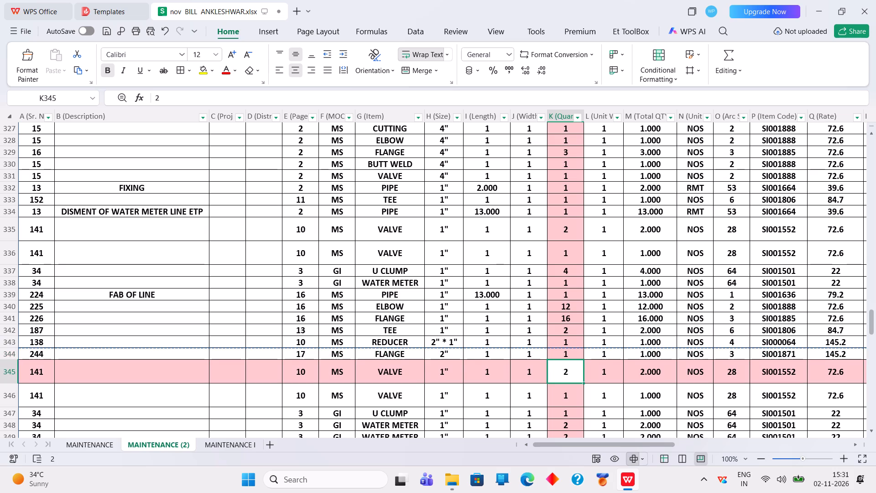
{"action": "key", "text": "2"}
{"action": "key", "text": "Return"}
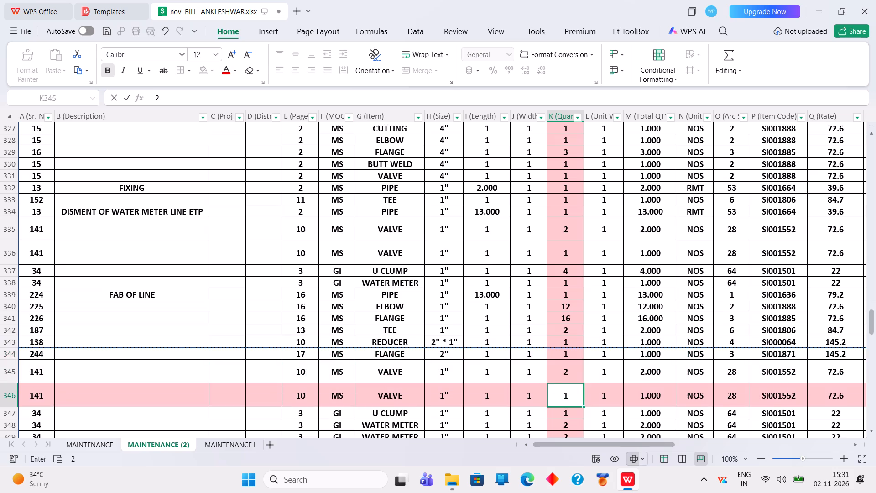
{"action": "key", "text": "1"}
{"action": "key", "text": "Return"}
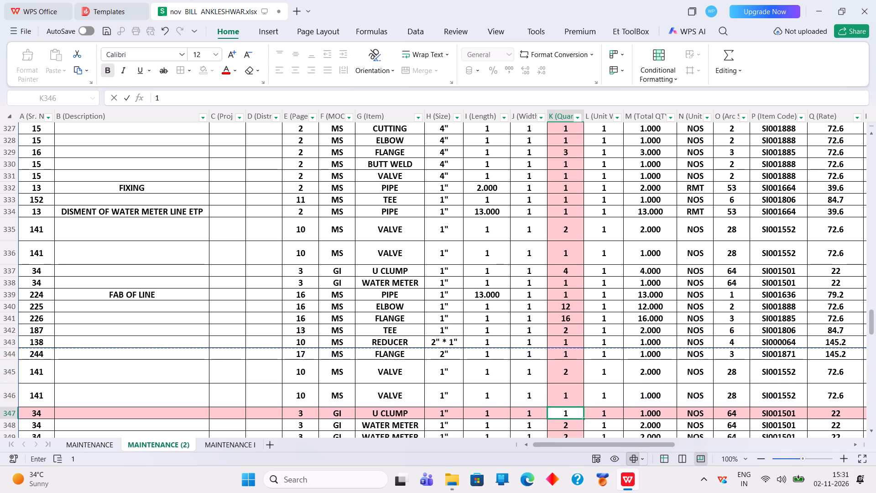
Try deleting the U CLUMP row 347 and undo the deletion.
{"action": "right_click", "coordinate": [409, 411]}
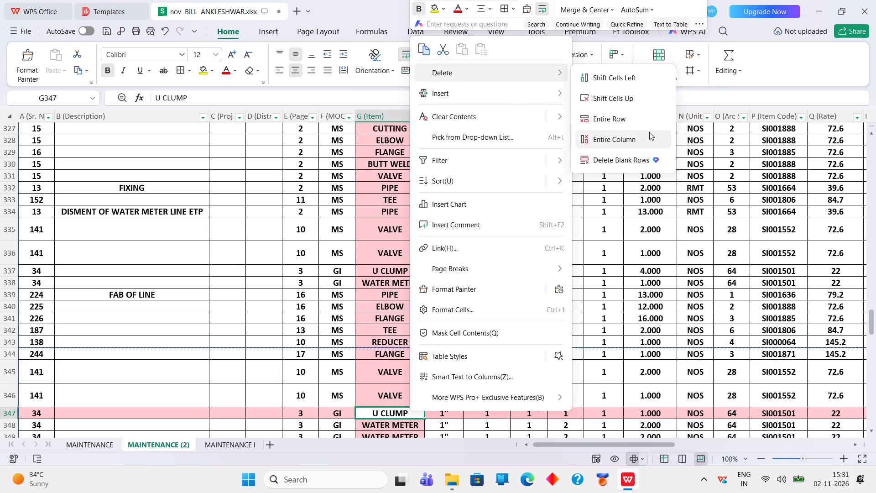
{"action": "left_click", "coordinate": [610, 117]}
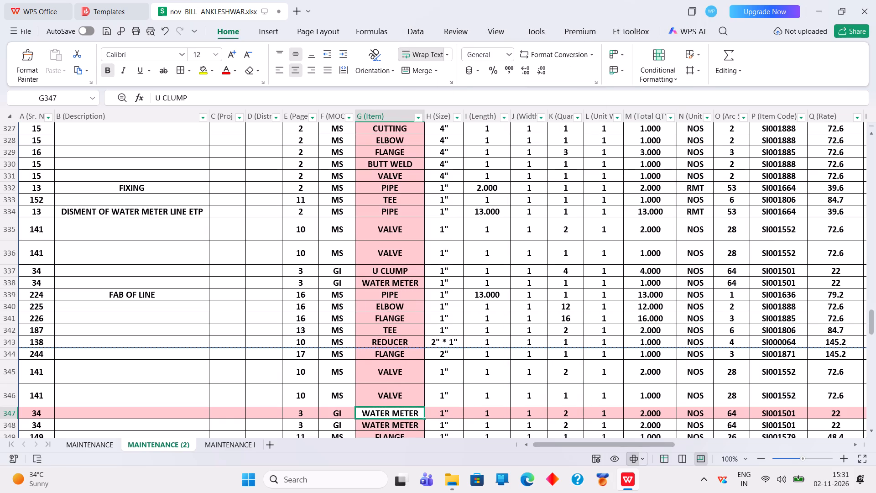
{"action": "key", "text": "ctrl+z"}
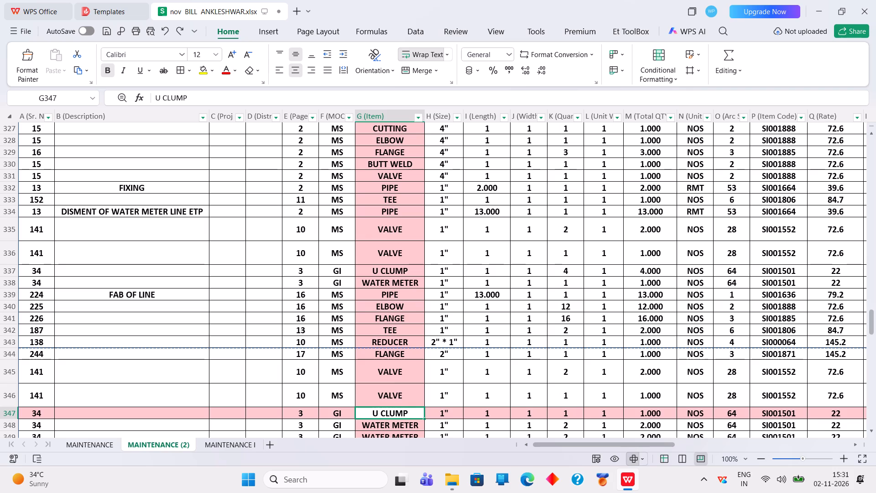
Delete the entire U CLUMP row 347.
{"action": "right_click", "coordinate": [419, 414]}
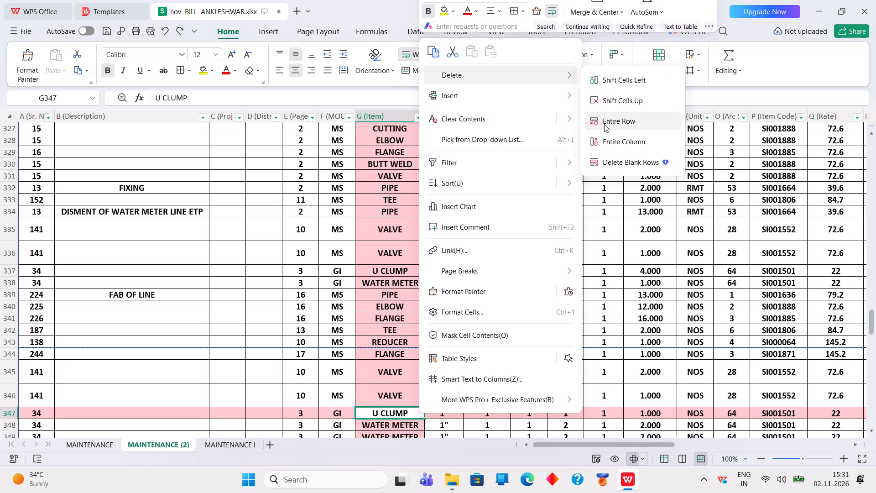
{"action": "left_click", "coordinate": [605, 123]}
Enter 20 in the Page column at row 324 and copy that same value down to row 347.
{"action": "scroll", "coordinate": [309, 231], "scroll_direction": "up", "scroll_amount": 3}
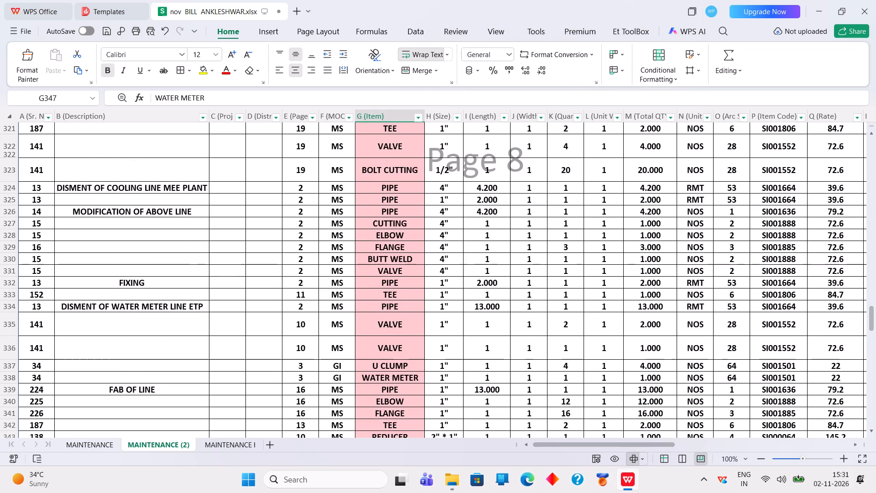
{"action": "left_click", "coordinate": [306, 189]}
{"action": "type", "text": "20"}
{"action": "left_click", "coordinate": [305, 191]}
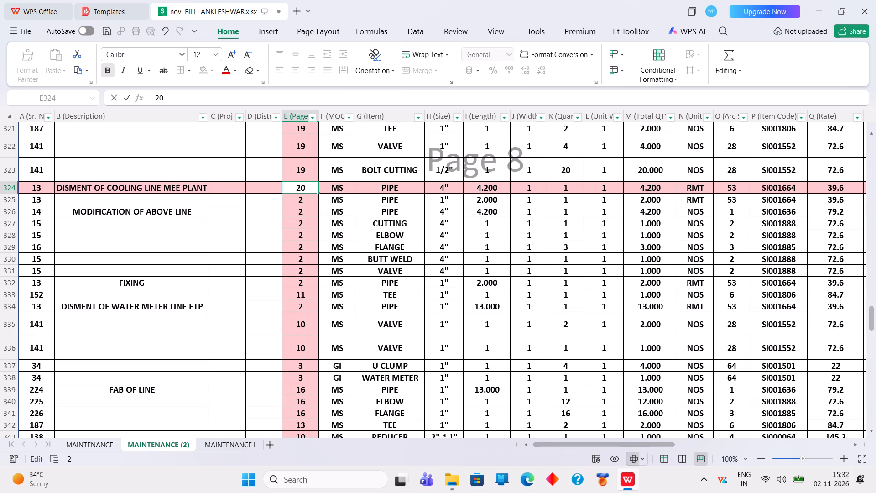
{"action": "left_click_drag", "start_coordinate": [320, 194], "coordinate": [328, 387]}
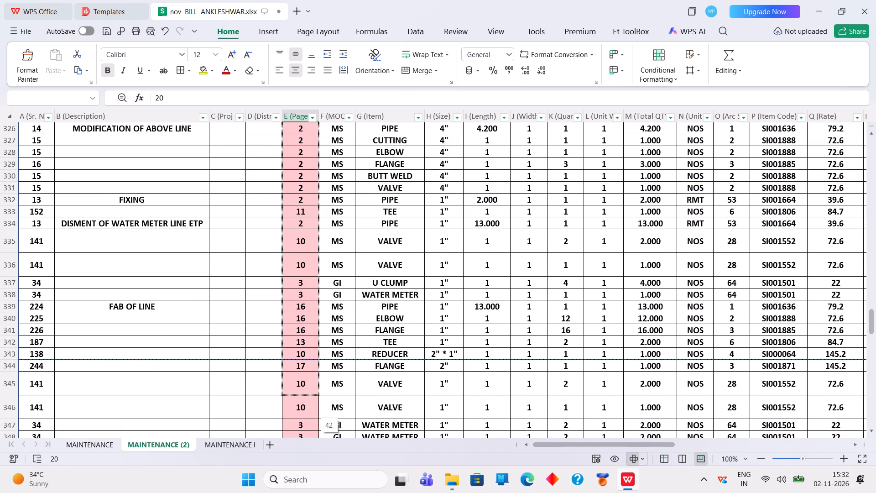
{"action": "left_click_drag", "start_coordinate": [328, 387], "coordinate": [330, 428]}
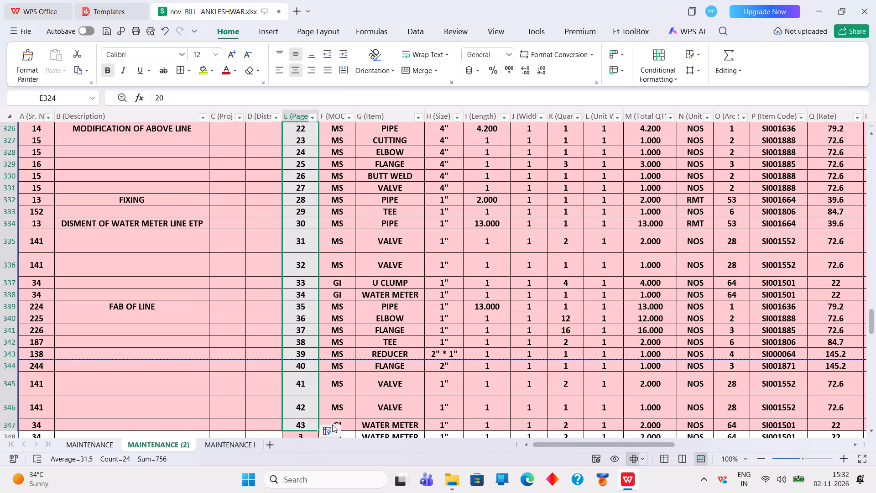
{"action": "left_click", "coordinate": [336, 428]}
{"action": "left_click", "coordinate": [344, 388]}
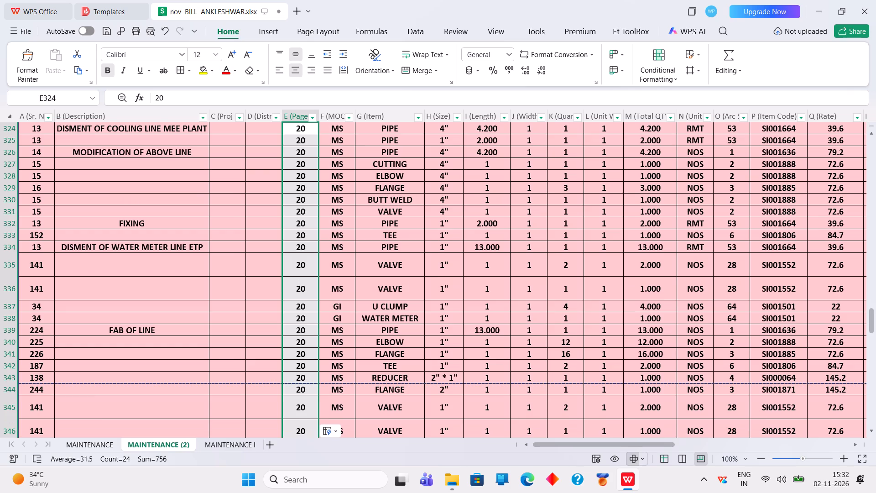
Clear the MOC and size cells of the two WATER METER rows 347 and 348.
{"action": "scroll", "coordinate": [340, 403], "scroll_direction": "down", "scroll_amount": 4}
{"action": "left_click", "coordinate": [339, 311]}
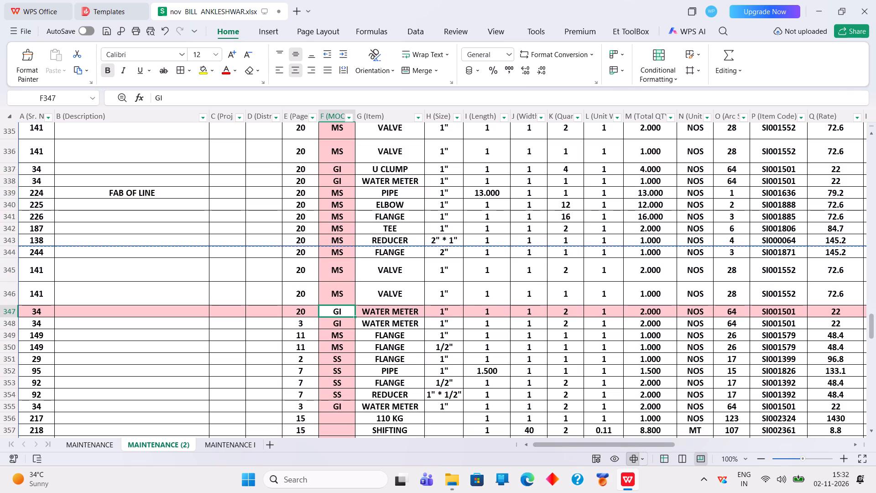
{"action": "key", "text": "BackSpace"}
{"action": "key", "text": "Return"}
{"action": "key", "text": "BackSpace"}
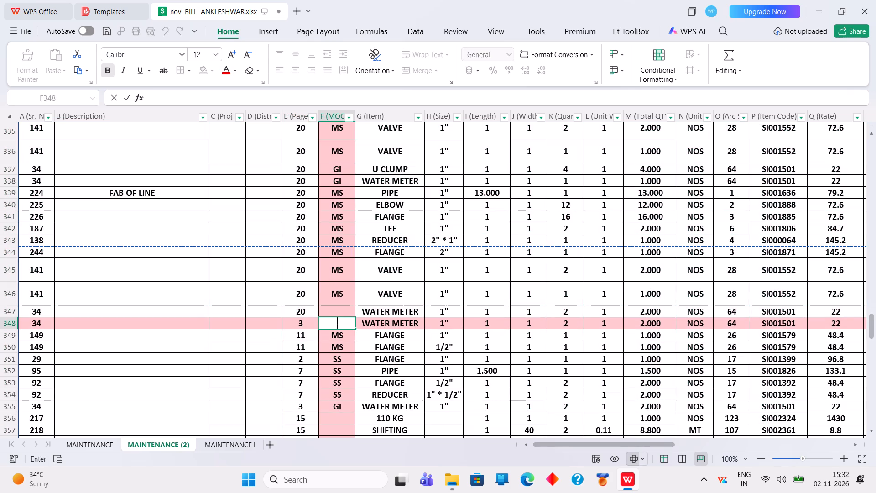
{"action": "key", "text": "Return"}
{"action": "left_click_drag", "start_coordinate": [439, 315], "coordinate": [442, 321]}
{"action": "key", "text": "Delete"}
Check the Size column entries row by row from row 324 down to row 336.
{"action": "scroll", "coordinate": [465, 306], "scroll_direction": "up", "scroll_amount": 2}
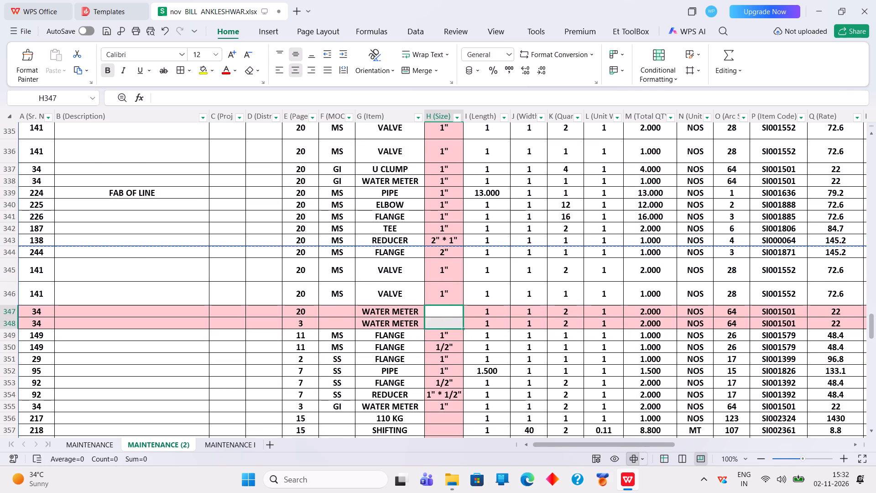
{"action": "scroll", "coordinate": [465, 306], "scroll_direction": "up", "scroll_amount": 1}
{"action": "scroll", "coordinate": [406, 234], "scroll_direction": "up", "scroll_amount": 3}
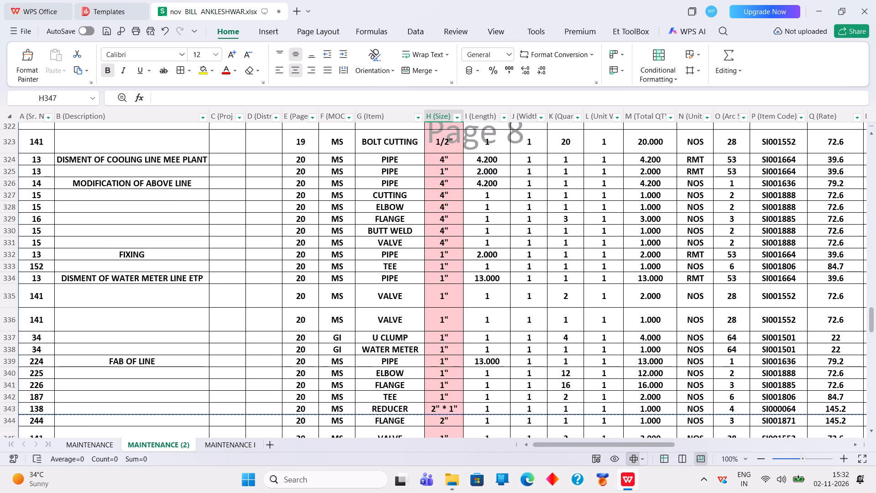
{"action": "left_click", "coordinate": [448, 192]}
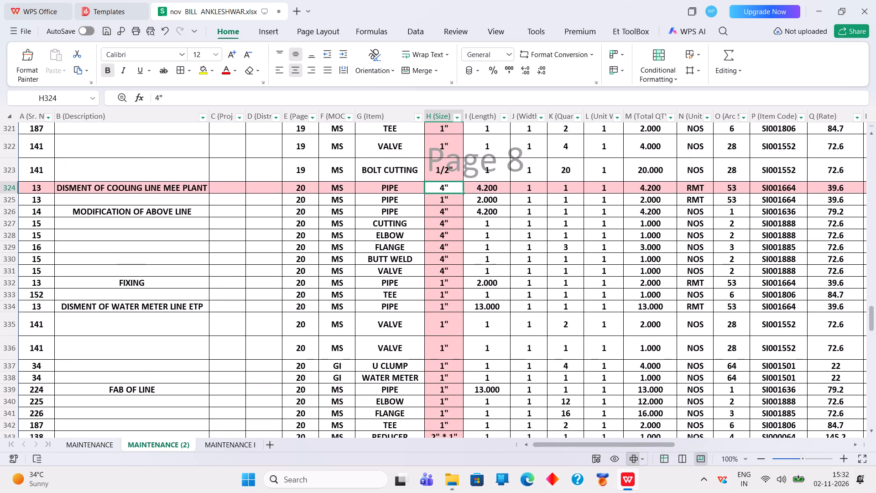
{"action": "key", "text": "Return"}
{"action": "key", "text": "Return"}
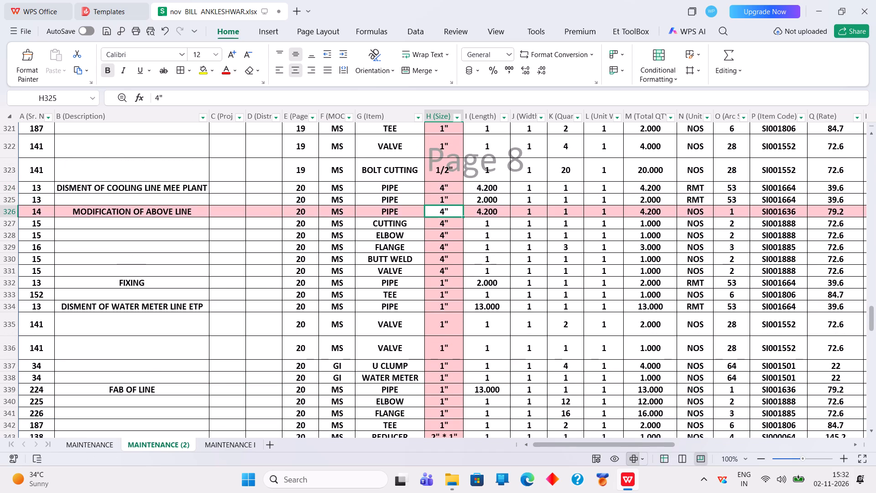
{"action": "key", "text": "Return"}
{"action": "key", "text": "Return"}
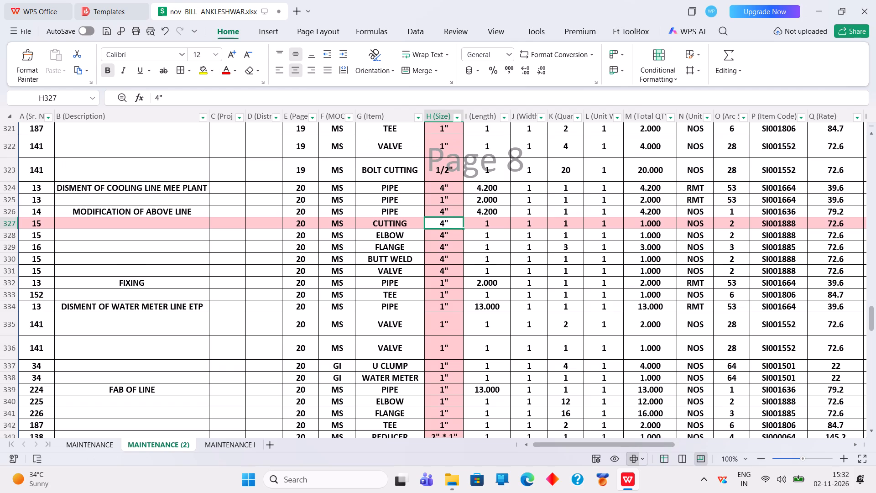
{"action": "key", "text": "Return"}
{"action": "key", "text": "Return"}
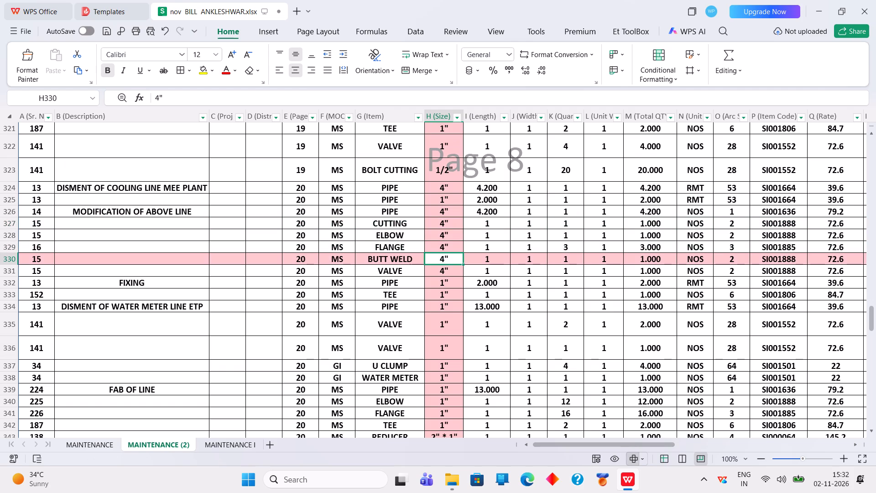
{"action": "key", "text": "Return"}
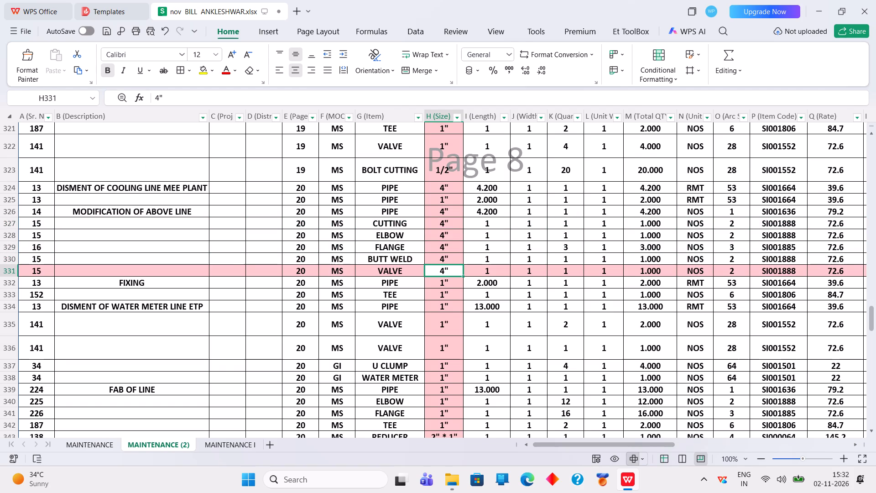
{"action": "key", "text": "Return"}
{"action": "key", "text": "Return"}
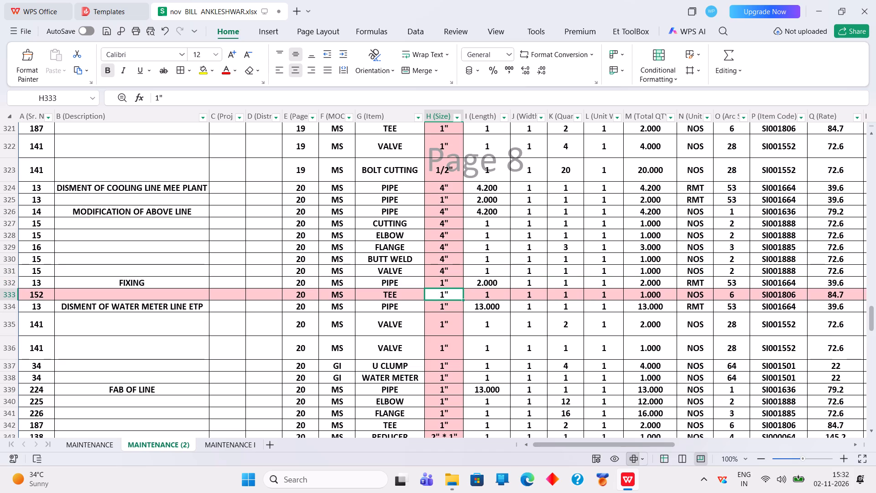
{"action": "key", "text": "Return"}
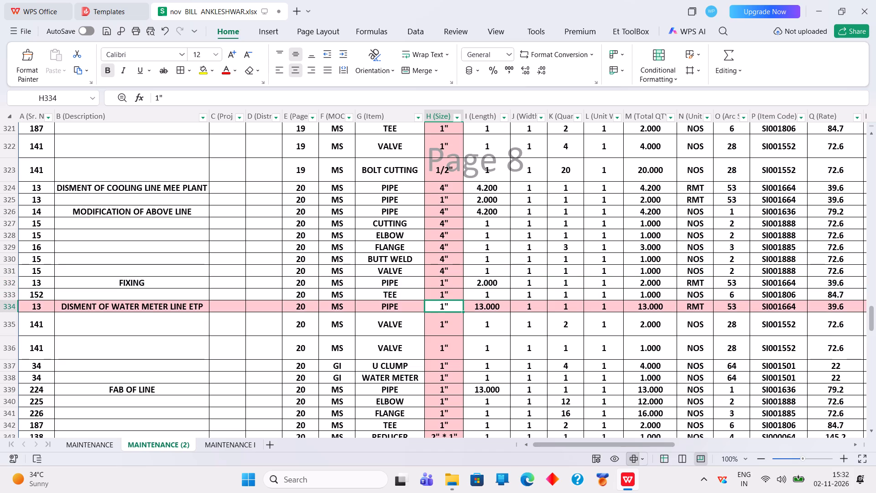
{"action": "key", "text": "Return"}
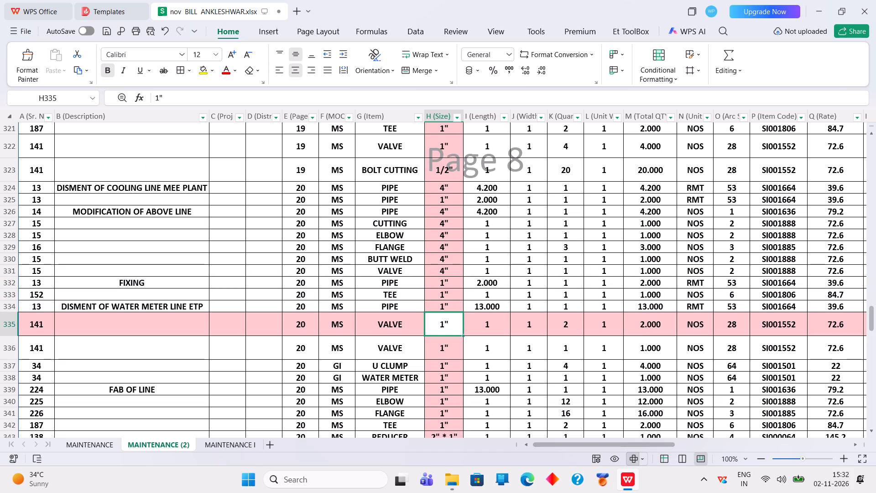
{"action": "key", "text": "Return"}
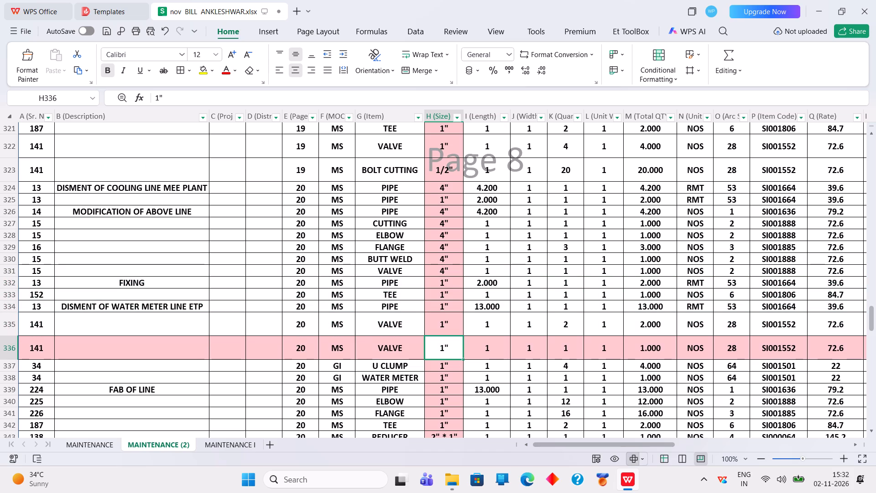
Change the item in row 336 to SIGHT GLASS.
{"action": "left_click", "coordinate": [406, 354]}
{"action": "type", "text": "SI"}
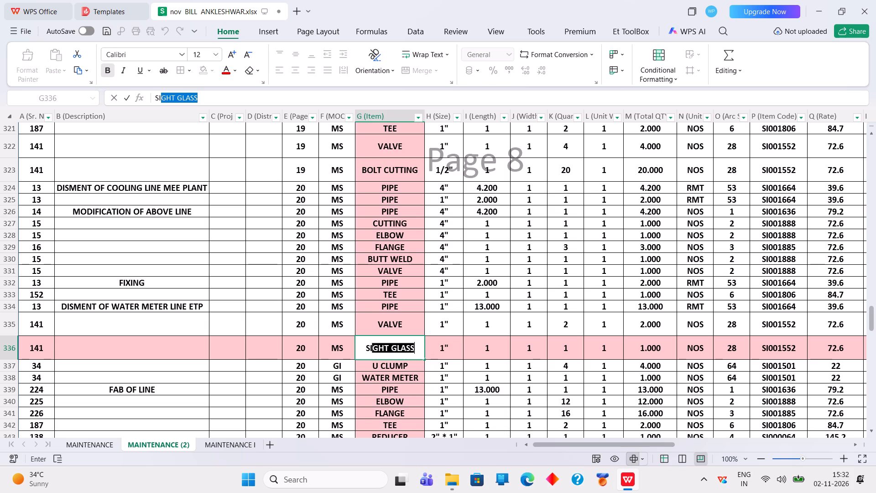
{"action": "key", "text": "Return"}
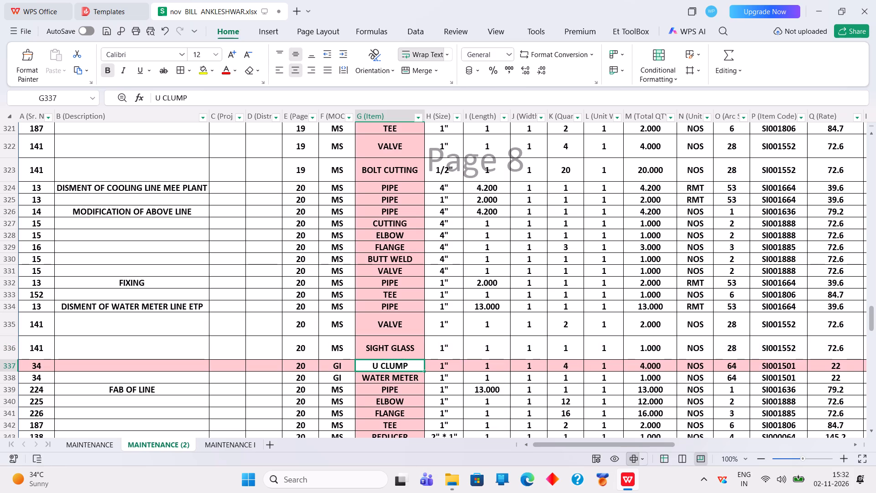
Clear the size and MOC cells of the WATER METER in row 338.
{"action": "left_click", "coordinate": [447, 367]}
{"action": "key", "text": "Return"}
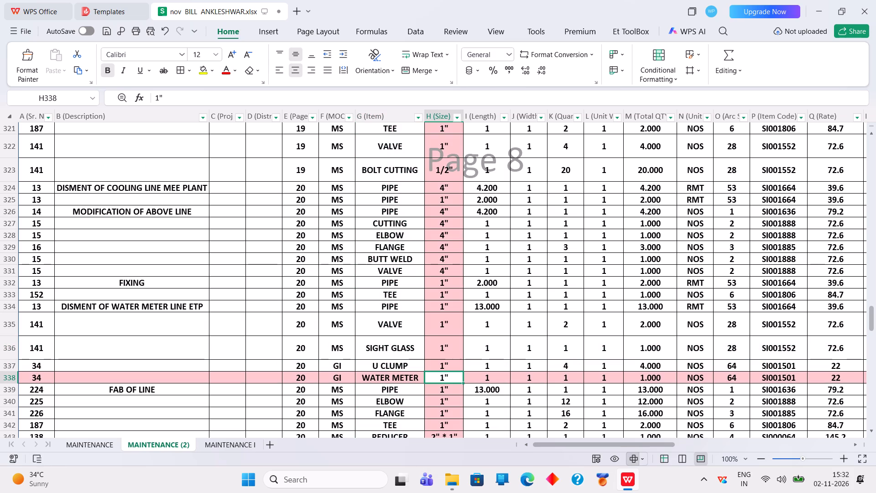
{"action": "key", "text": "BackSpace"}
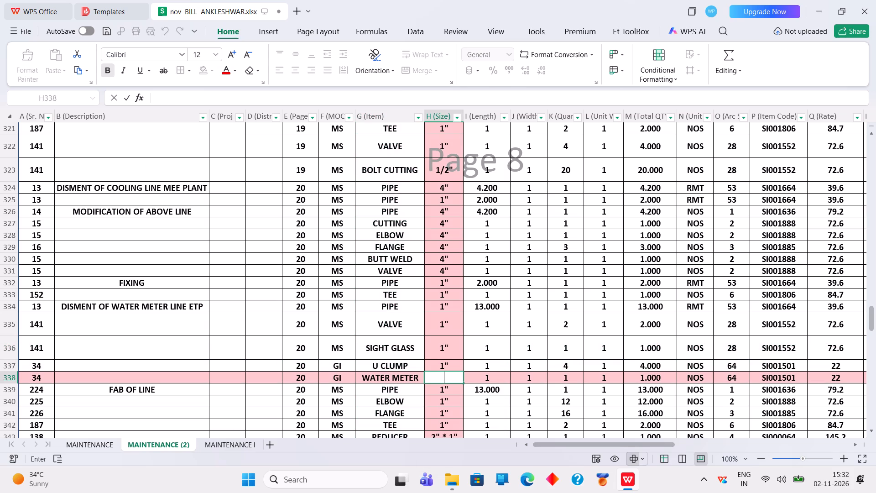
{"action": "left_click", "coordinate": [343, 383]}
{"action": "left_click", "coordinate": [342, 379]}
{"action": "key", "text": "BackSpace"}
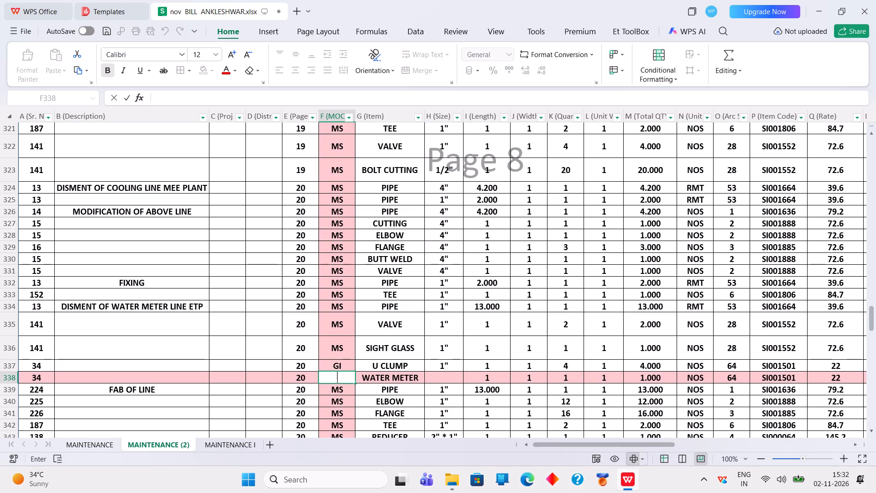
{"action": "key", "text": "Return"}
Check the Size column entries row by row from row 339 down to row 346.
{"action": "left_click", "coordinate": [451, 389]}
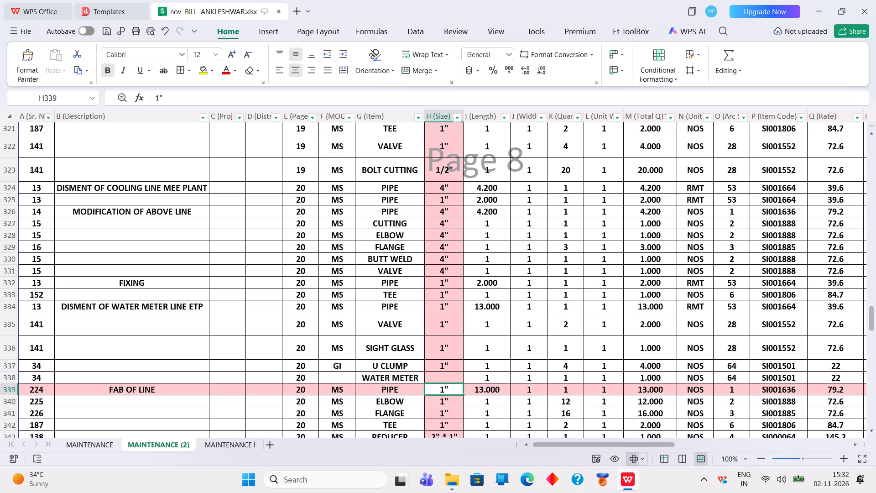
{"action": "key", "text": "Return"}
{"action": "key", "text": "Return"}
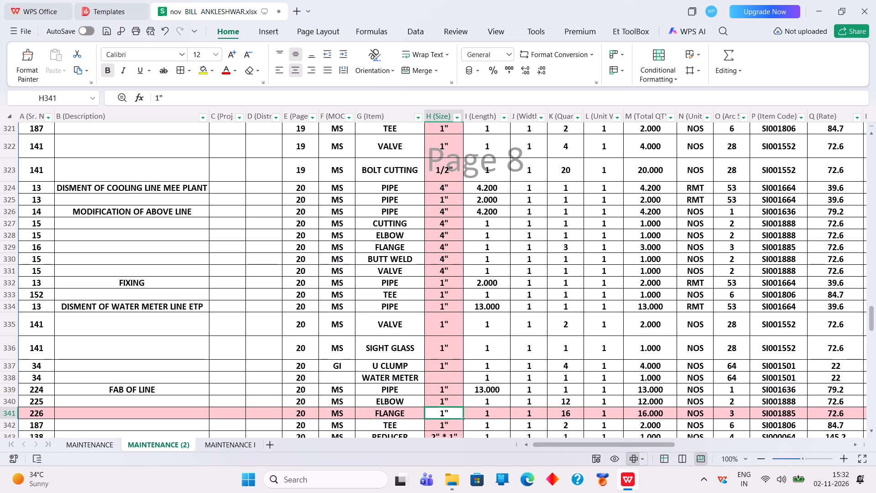
{"action": "key", "text": "Return"}
{"action": "key", "text": "Return"}
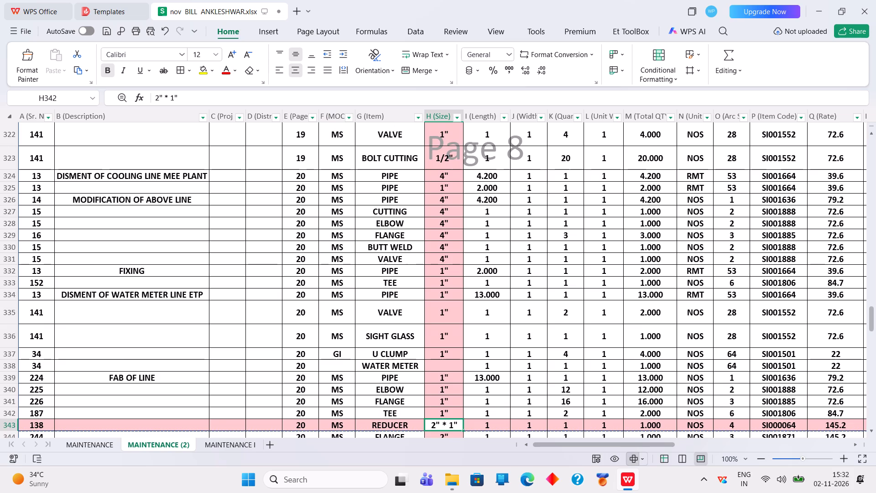
{"action": "key", "text": "Return"}
{"action": "key", "text": "Return"}
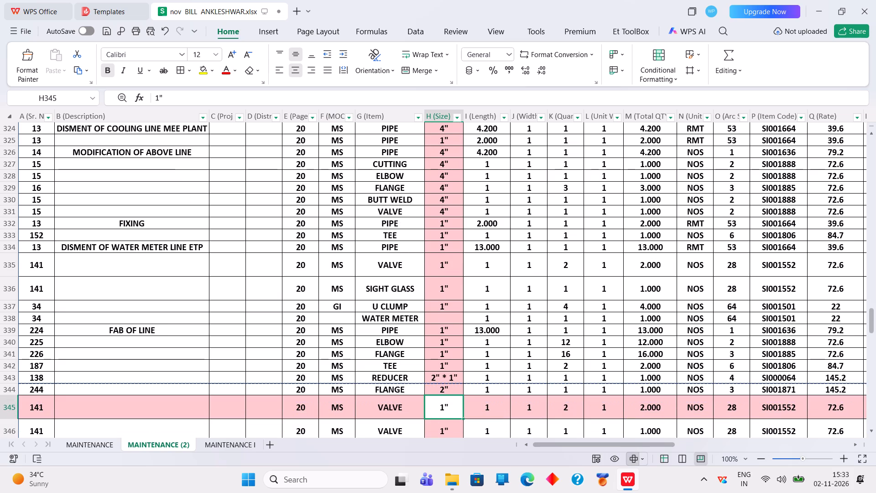
{"action": "key", "text": "Return"}
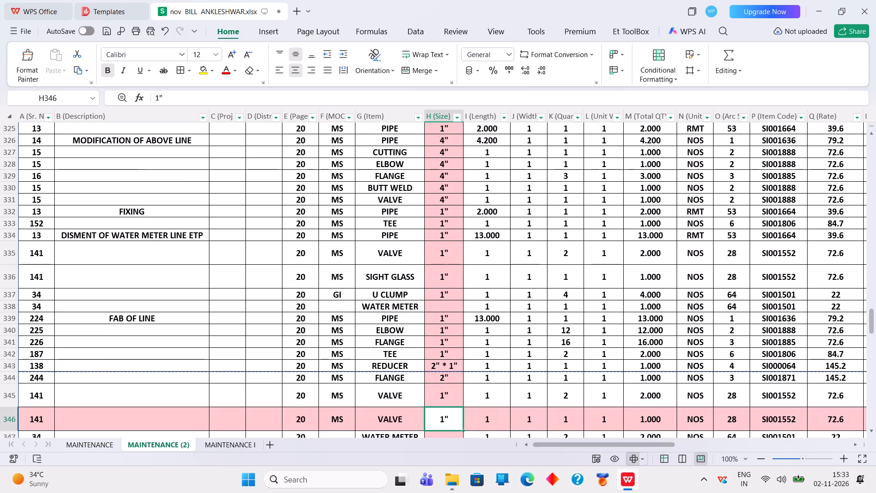
Change the item in row 346 to SIGHT GLASS.
{"action": "left_click", "coordinate": [398, 421]}
{"action": "key", "text": "s"}
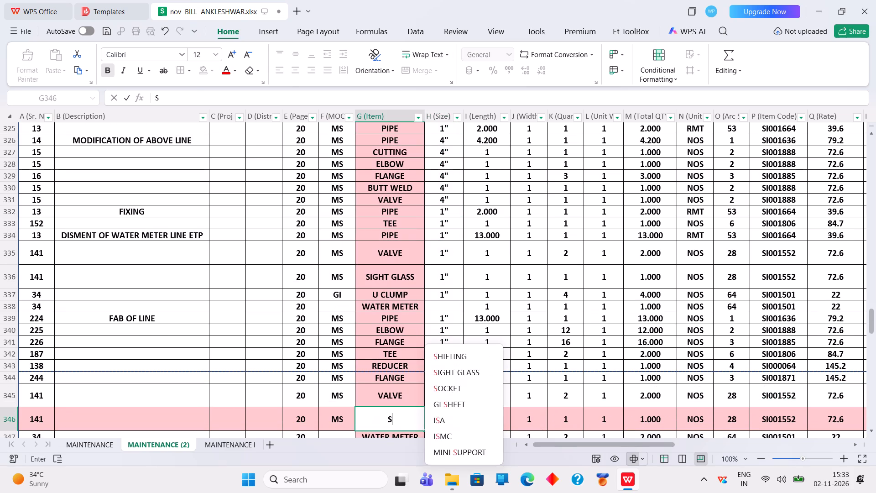
{"action": "key", "text": "i"}
{"action": "key", "text": "Return"}
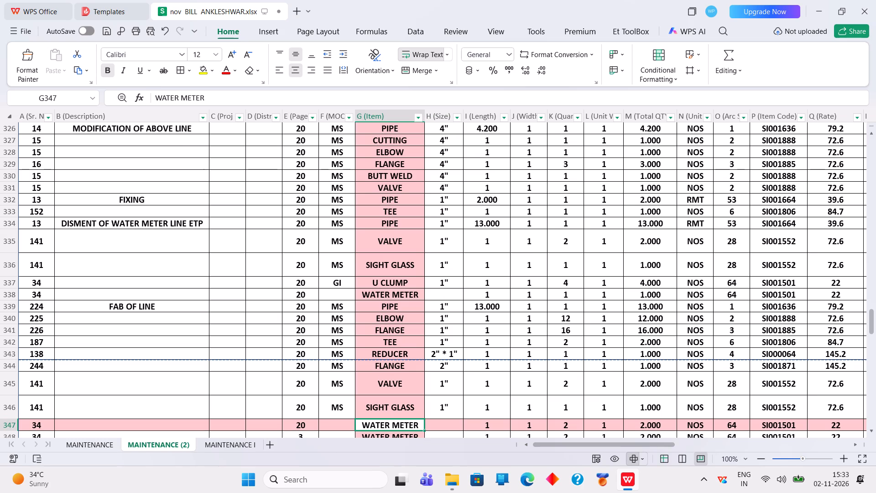
Enter the description DISMENT OF METER LINE MEE PLANT for the WATER METER in row 348.
{"action": "scroll", "coordinate": [245, 427], "scroll_direction": "down", "scroll_amount": 1}
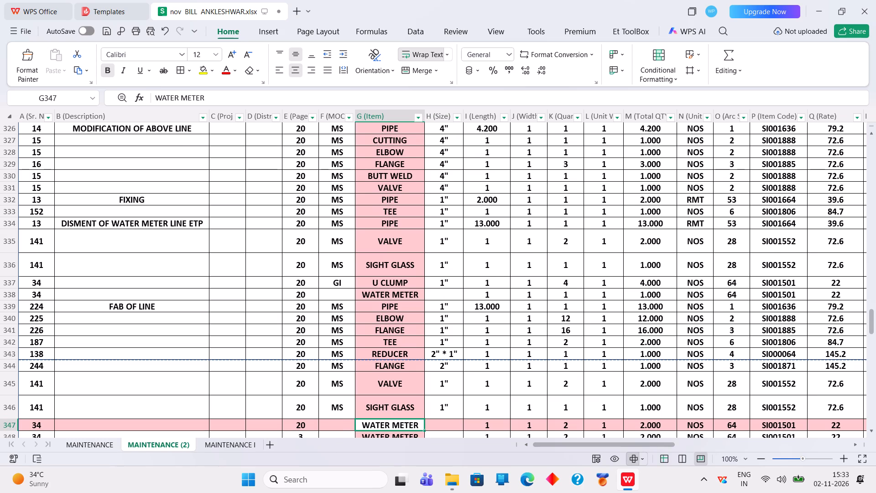
{"action": "left_click", "coordinate": [201, 403]}
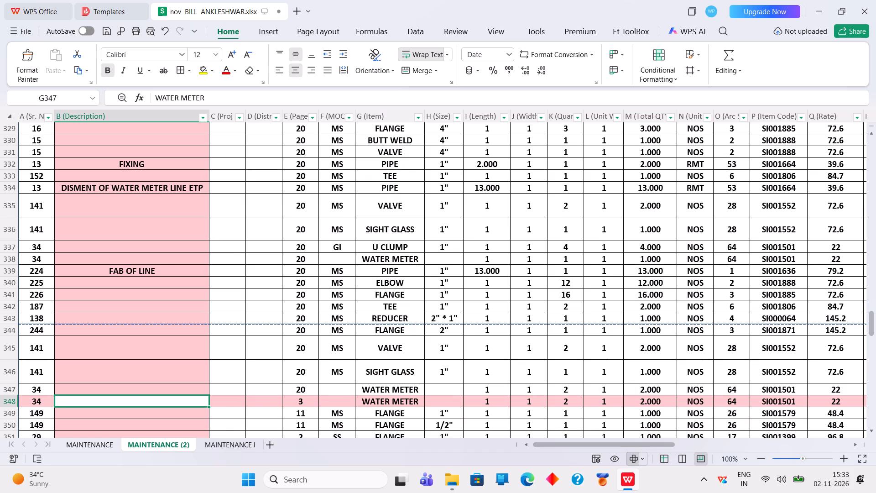
{"action": "type", "text": "DISMENT OF METER"}
{"action": "key", "text": "space"}
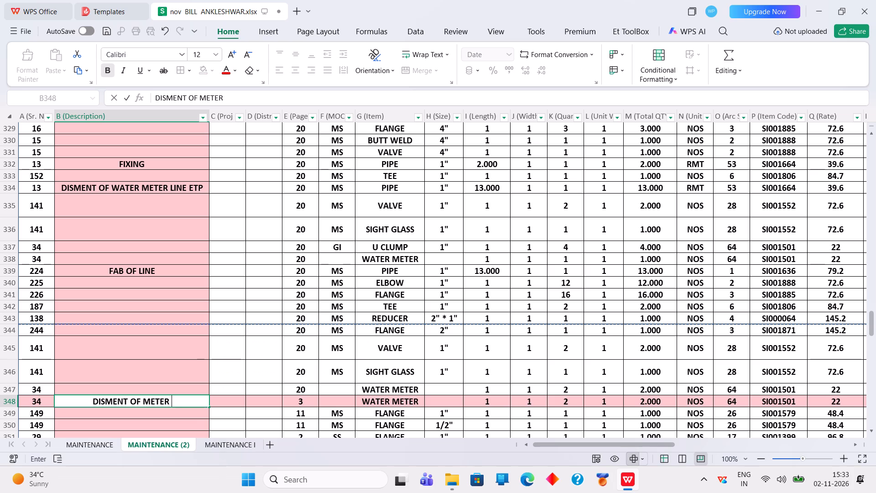
{"action": "type", "text": "LINE MEE PLANT"}
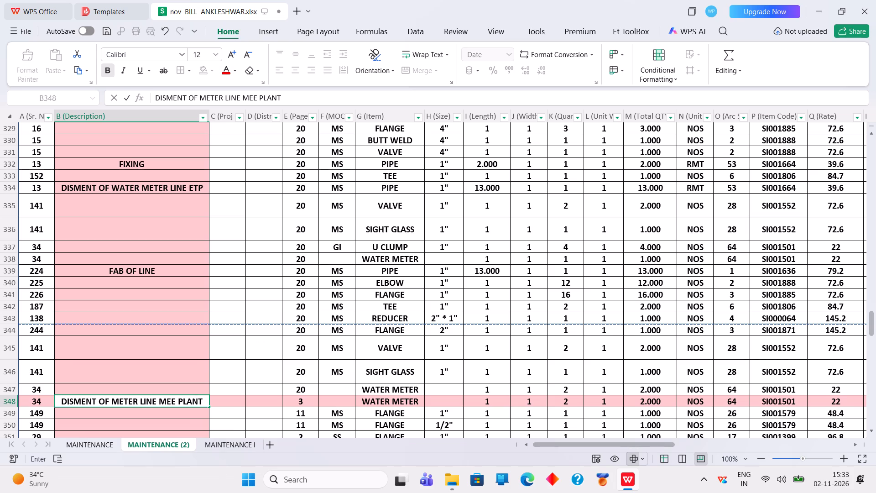
{"action": "key", "text": "Return"}
Set the page number of row 348 to 21.
{"action": "left_click", "coordinate": [296, 403]}
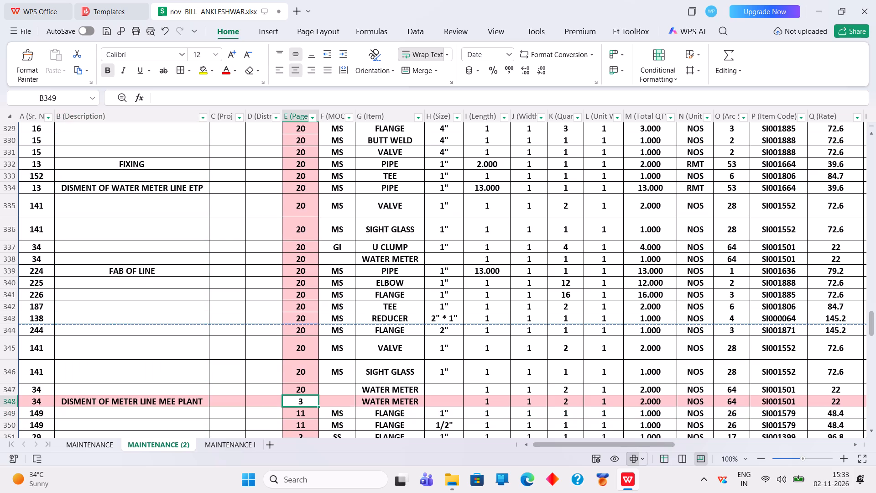
{"action": "type", "text": "21"}
{"action": "key", "text": "Return"}
Enter the description DISMENT OF MOTER PUMP-203 for the 110 KG item in row 356.
{"action": "scroll", "coordinate": [300, 402], "scroll_direction": "down", "scroll_amount": 2}
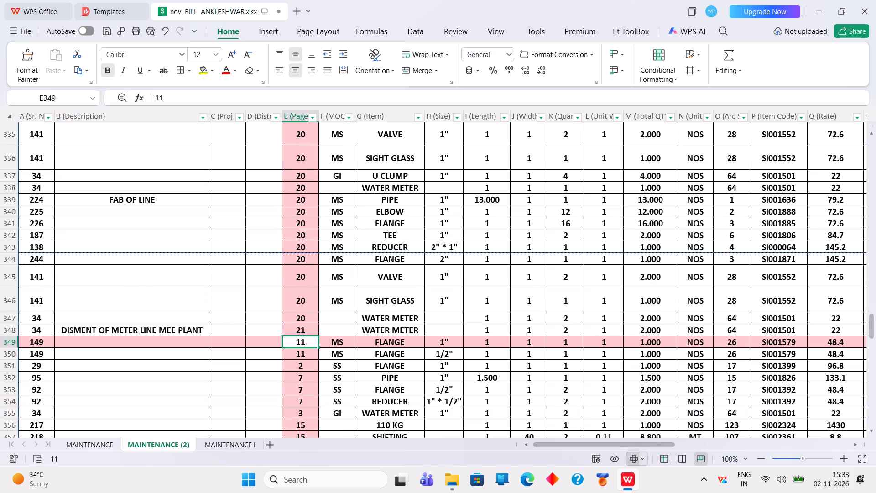
{"action": "left_click", "coordinate": [151, 424]}
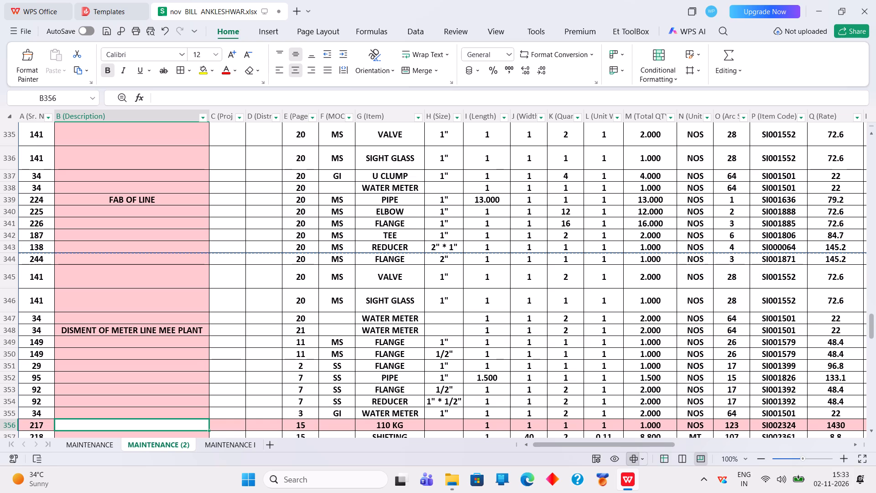
{"action": "type", "text": "DI"}
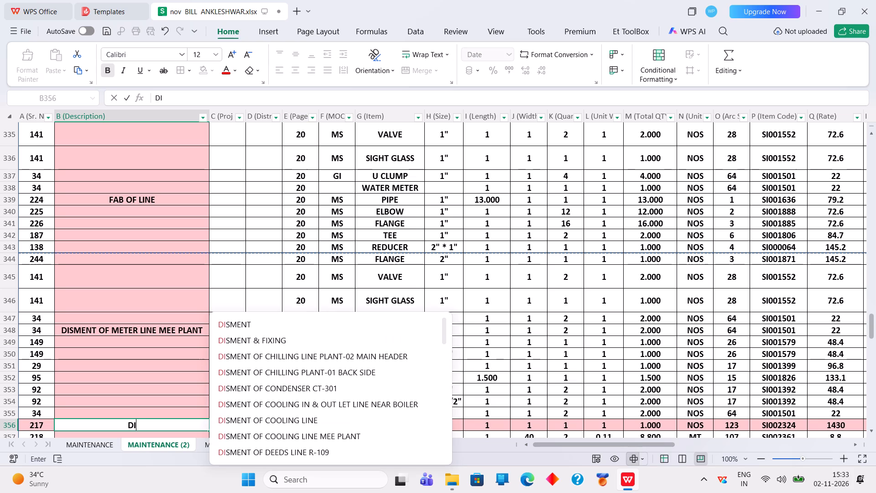
{"action": "key", "text": "d"}
{"action": "key", "text": "BackSpace"}
{"action": "type", "text": "SMENT OF"}
{"action": "key", "text": "space"}
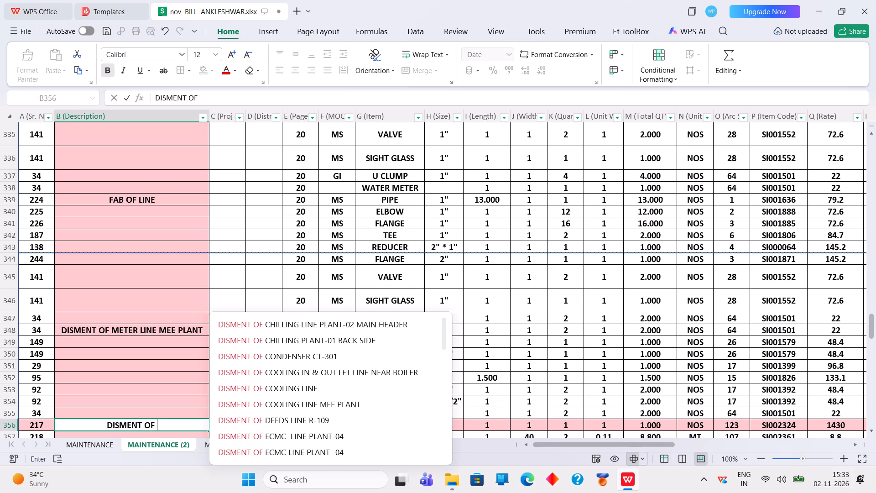
{"action": "type", "text": "MOTER PY"}
{"action": "key", "text": "BackSpace"}
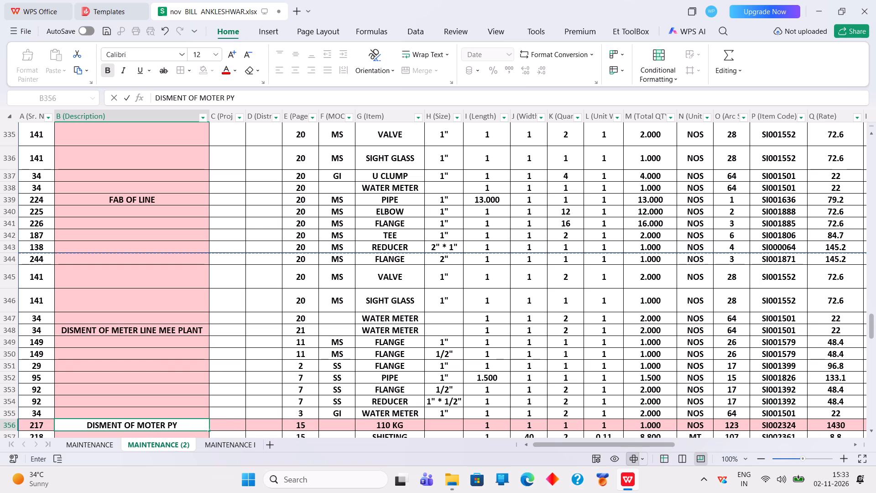
{"action": "type", "text": "UM"}
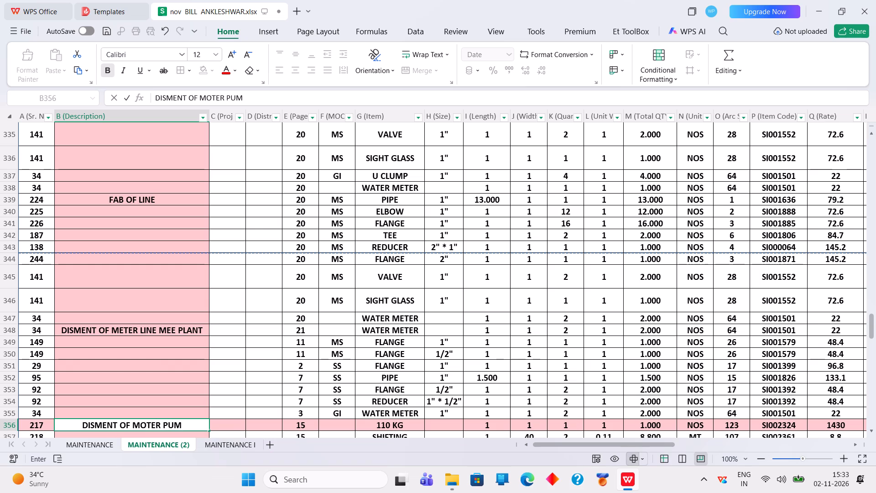
{"action": "key", "text": "p"}
{"action": "type", "text": "-203"}
{"action": "key", "text": "Return"}
Enter the description SHIFTING FROM CT-301 TO BOILER TO CT-301 for the SHIFTING item in row 357.
{"action": "type", "text": "SHIFT"}
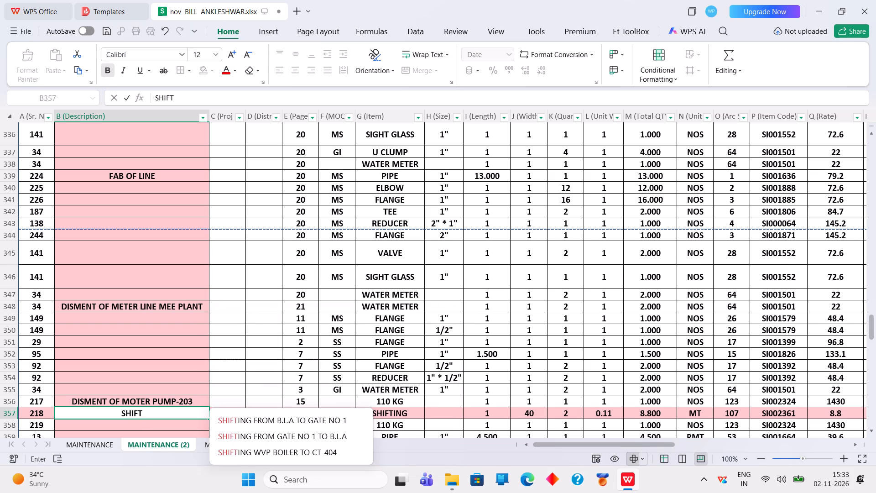
{"action": "type", "text": "ING F"}
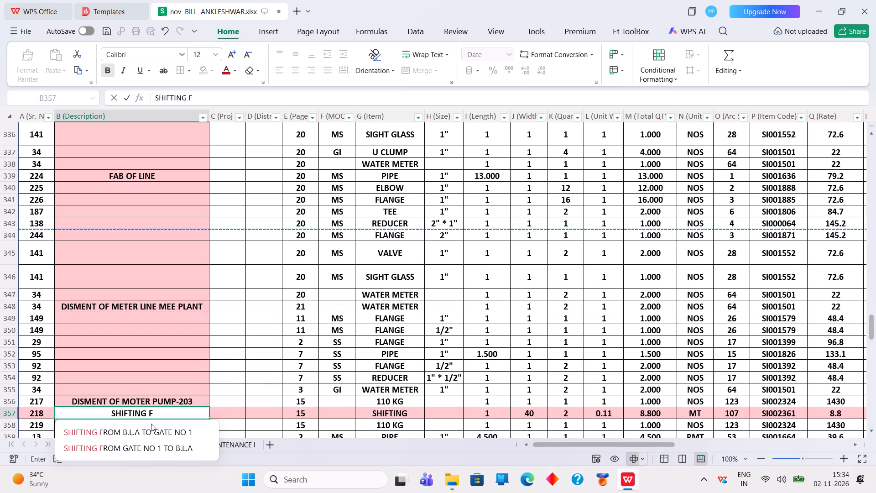
{"action": "key", "text": "r"}
{"action": "type", "text": "OM"}
{"action": "key", "text": "space"}
{"action": "type", "text": "CT"}
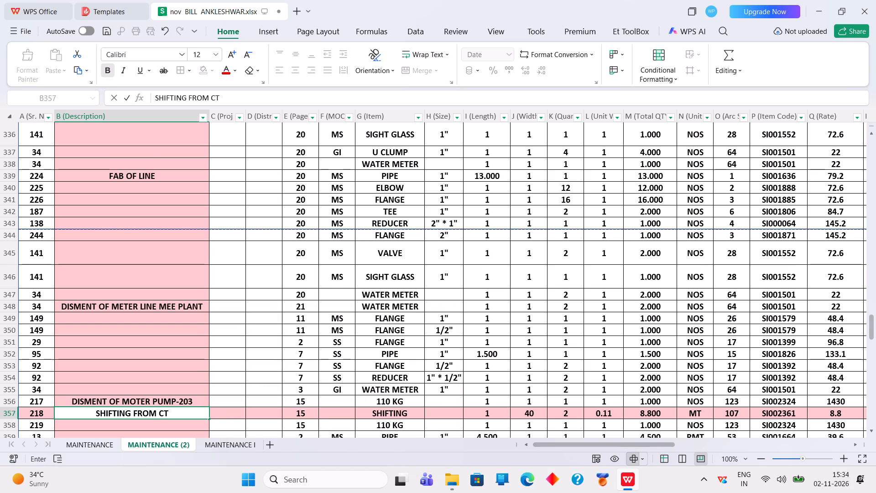
{"action": "type", "text": "-301 TO BOILER TO CT"}
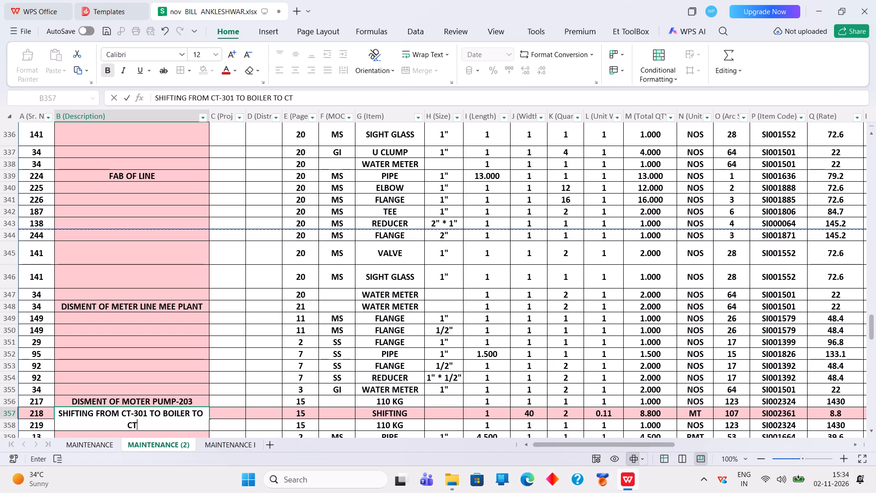
{"action": "type", "text": "-301"}
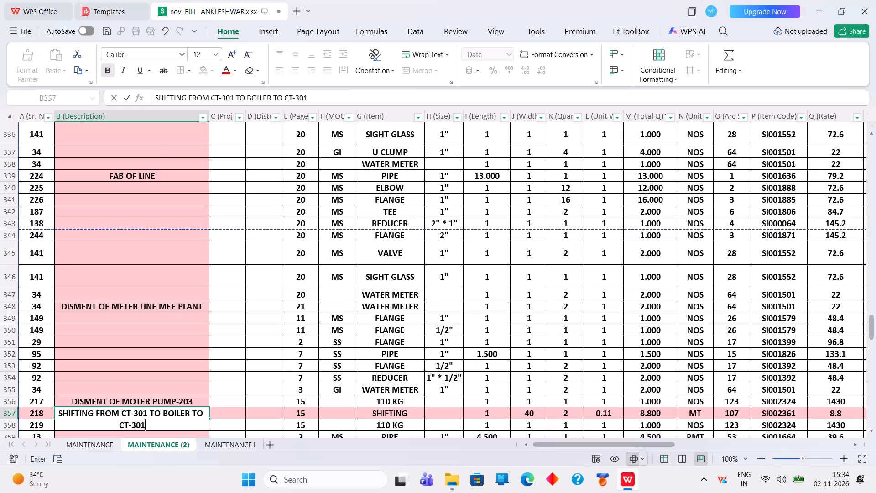
{"action": "key", "text": "Return"}
Enter the description ERECTION OF MOTER PUMP-203 for the 110 KG item in row 358.
{"action": "key", "text": "e"}
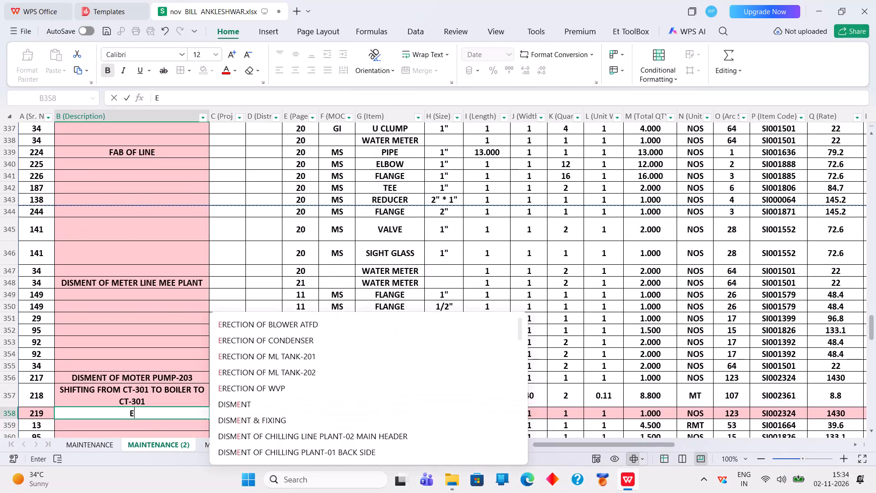
{"action": "type", "text": "RE"}
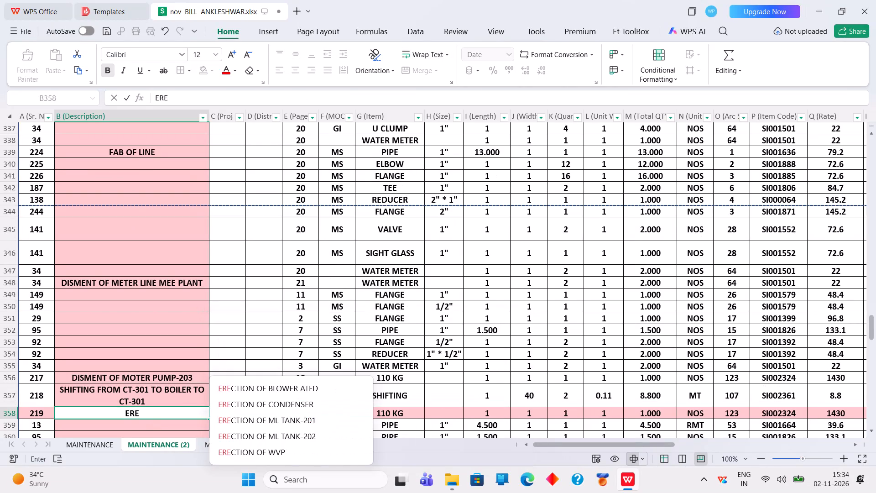
{"action": "type", "text": "CTION OF MOTER PUMP"}
{"action": "type", "text": "-203"}
{"action": "key", "text": "Return"}
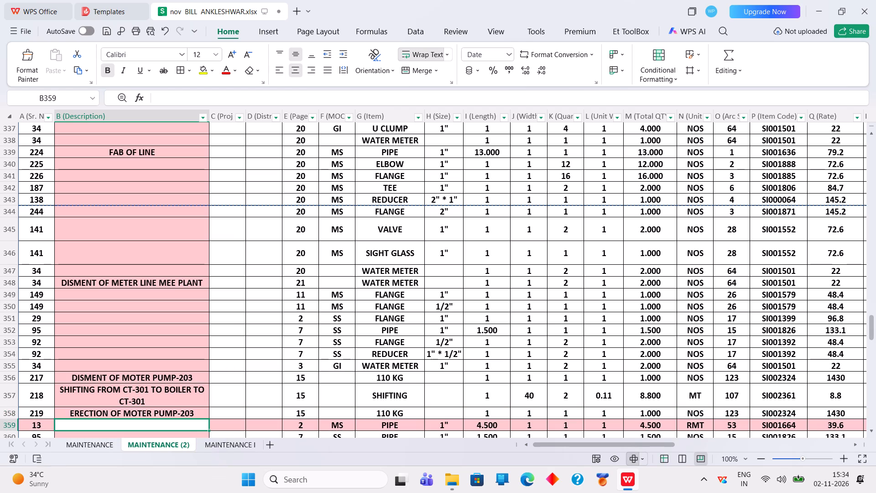
Enter the description DISMENT OF MAKE UP LINE for the PIPE in row 359.
{"action": "type", "text": "DISMENT OF MAKE UP LINE"}
{"action": "key", "text": "space"}
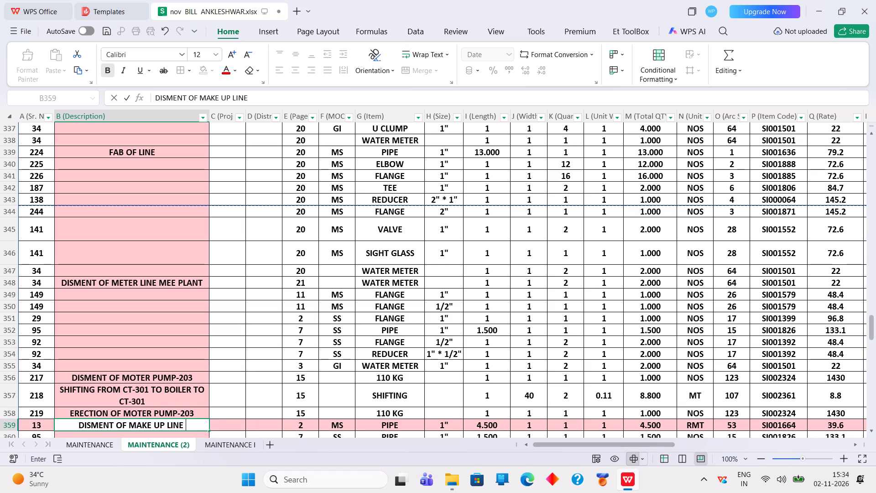
{"action": "key", "text": "Return"}
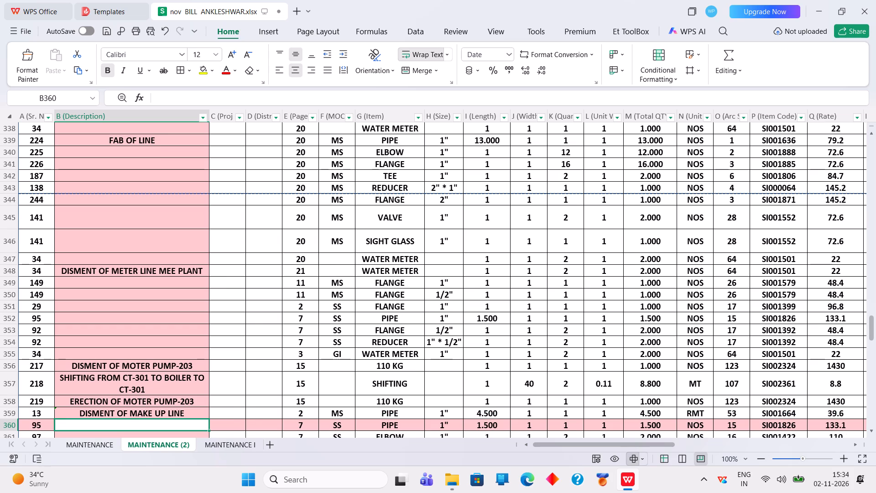
Enter the description FAB OF LINE for the SS PIPE in row 360.
{"action": "type", "text": "FAB"}
{"action": "key", "text": "space"}
{"action": "type", "text": "OF"}
{"action": "key", "text": "space"}
{"action": "type", "text": "LINE"}
{"action": "key", "text": "Return"}
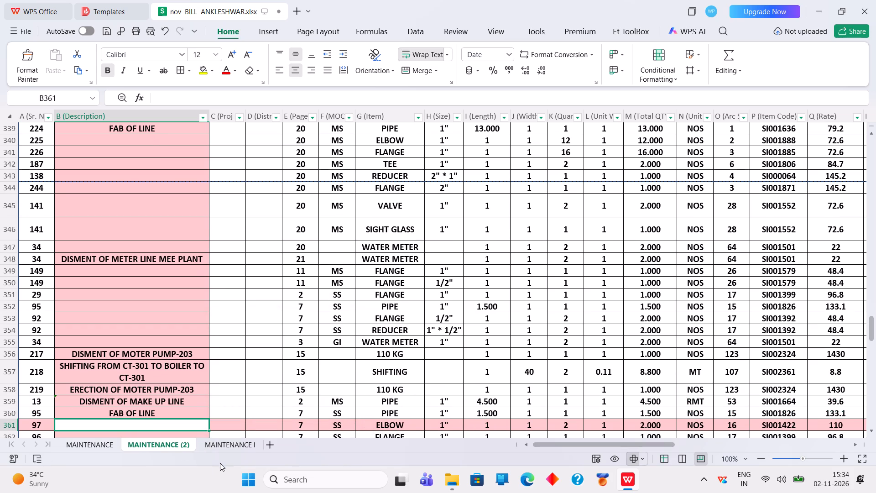
Append MEE PLANT to the make up line description in row 359.
{"action": "left_click", "coordinate": [182, 404]}
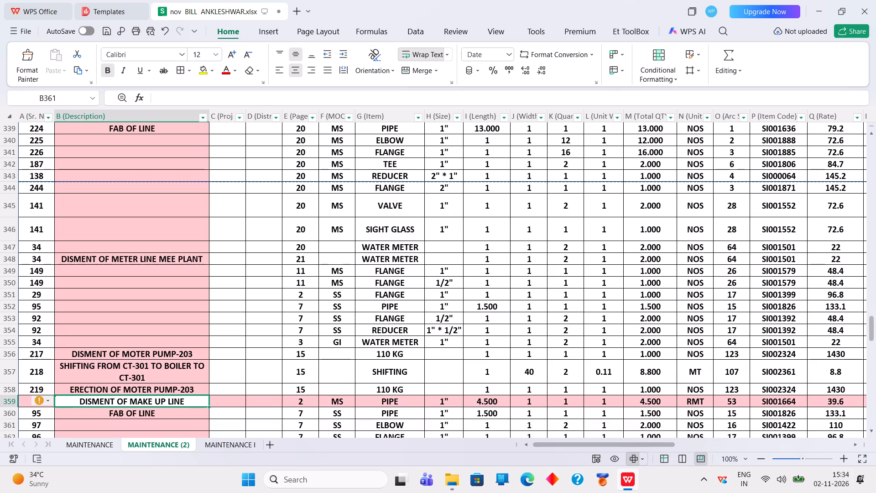
{"action": "left_click", "coordinate": [259, 103]}
{"action": "type", "text": "MEE PLANT"}
{"action": "key", "text": "Return"}
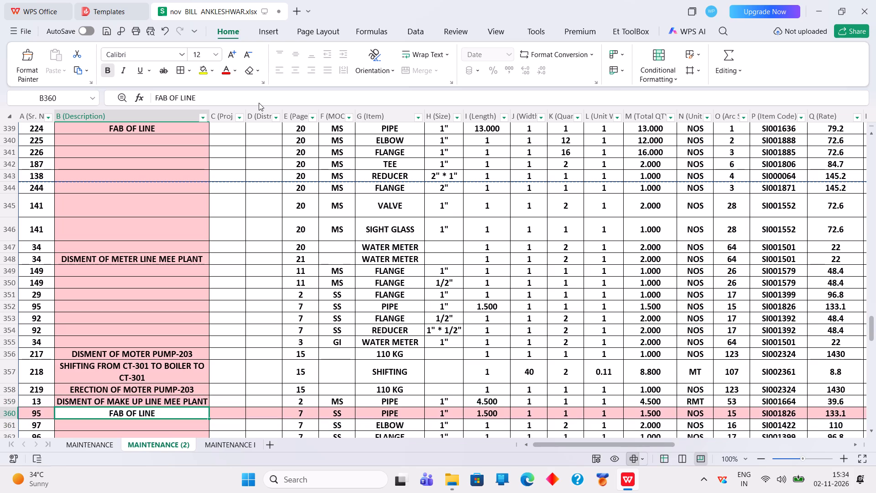
Set the quantity to 1 for the WATER METER rows 347 and 348, and to 2 for the FLANGE rows 349 and 350.
{"action": "left_click", "coordinate": [572, 257]}
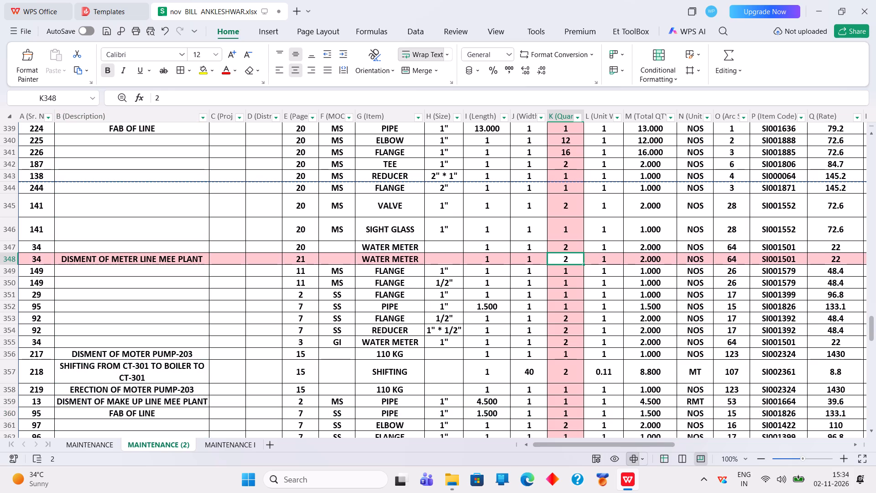
{"action": "left_click", "coordinate": [562, 242]}
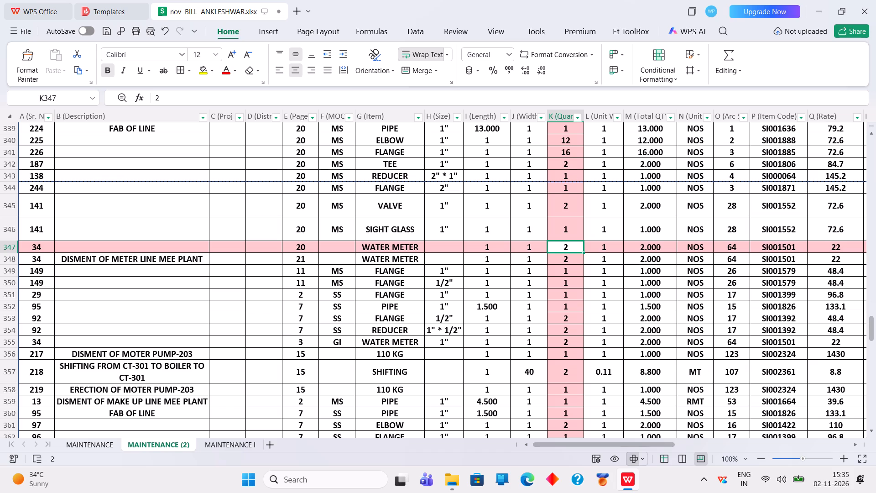
{"action": "key", "text": "1"}
{"action": "key", "text": "Return"}
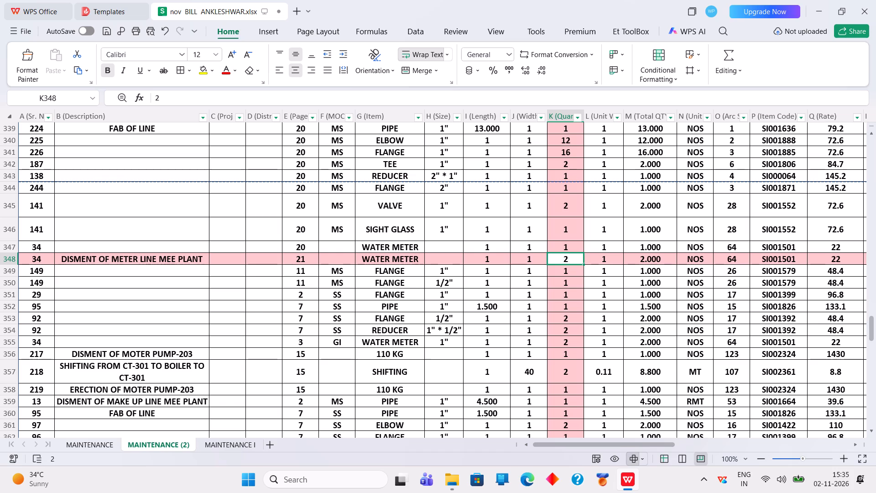
{"action": "left_click", "coordinate": [568, 259]}
{"action": "key", "text": "1"}
{"action": "key", "text": "Return"}
{"action": "key", "text": "2"}
{"action": "key", "text": "Return"}
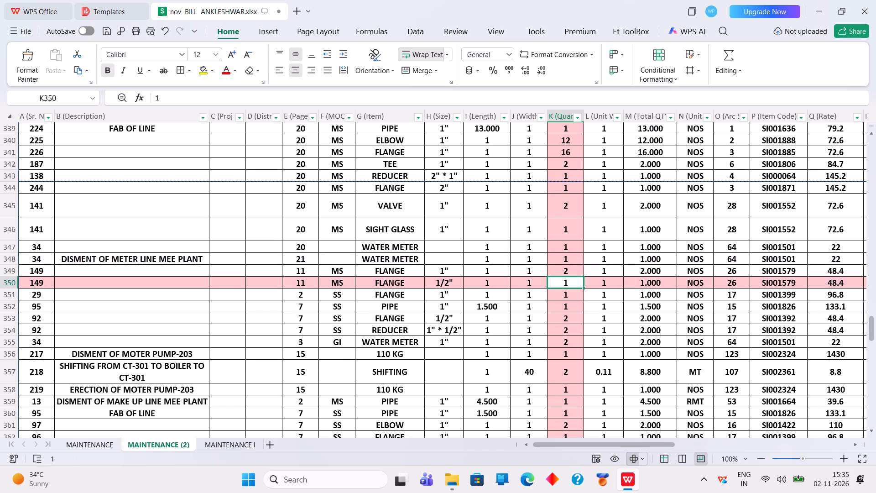
{"action": "key", "text": "2"}
{"action": "key", "text": "Return"}
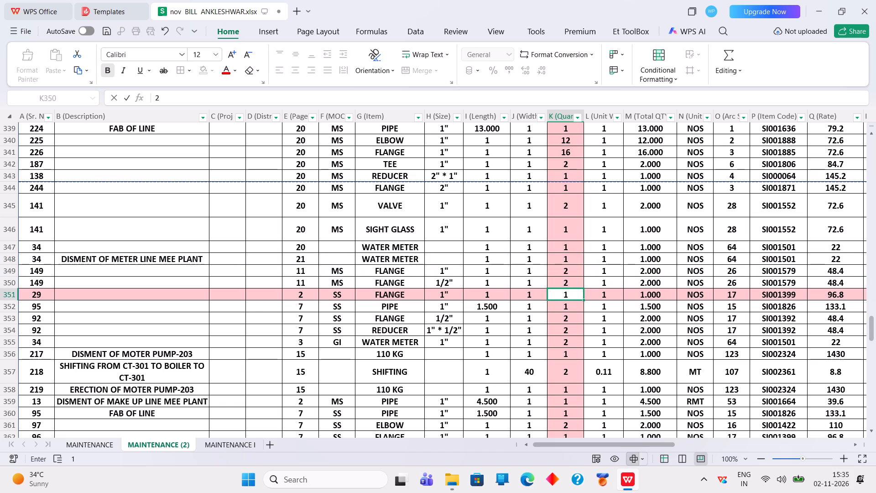
Enter the description FAB OF LINE for the SS FLANGE in row 351.
{"action": "left_click", "coordinate": [191, 295]}
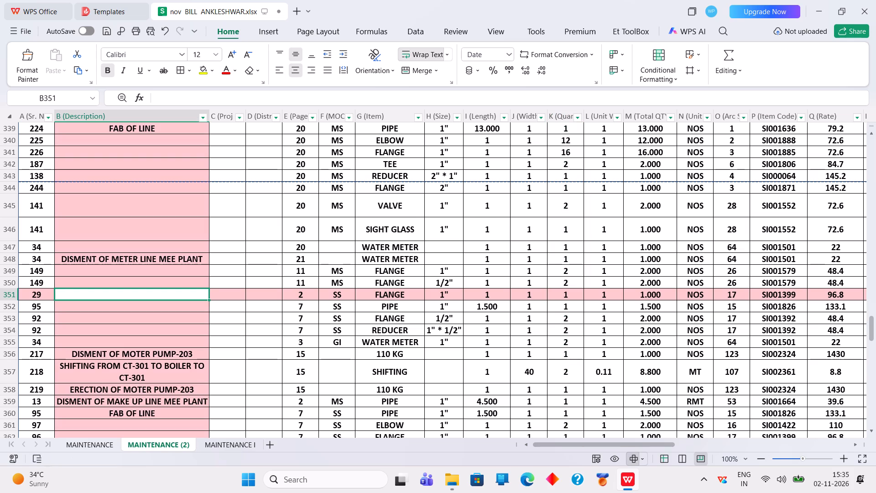
{"action": "type", "text": "FAB OF LINE"}
Append MEP-101 to the meter line description in row 348.
{"action": "left_click", "coordinate": [177, 259]}
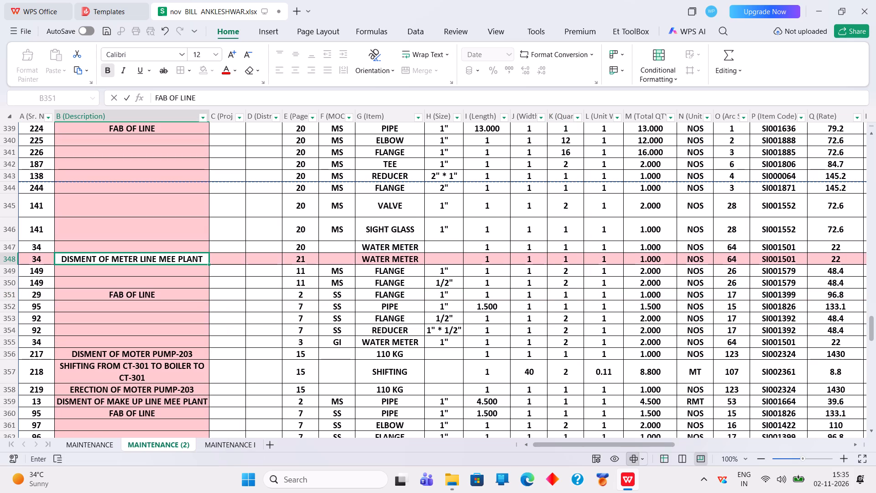
{"action": "left_click", "coordinate": [294, 97]}
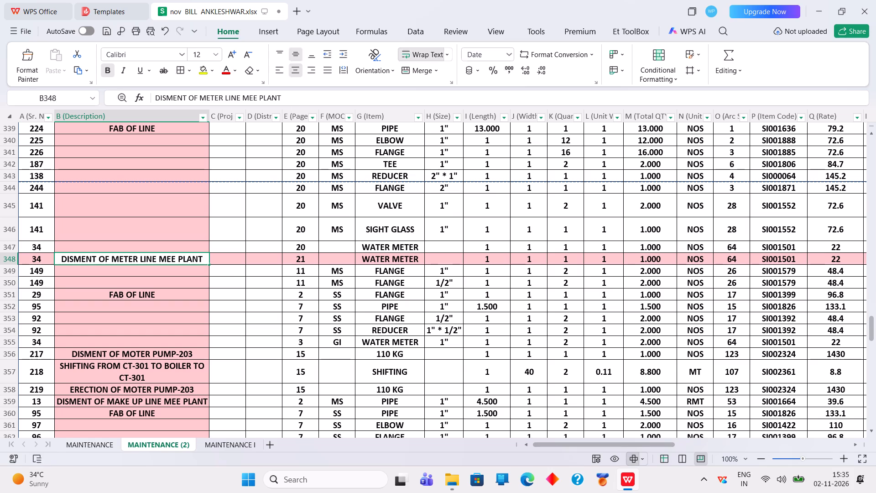
{"action": "key", "text": "space"}
{"action": "type", "text": "MEP-101"}
{"action": "key", "text": "Return"}
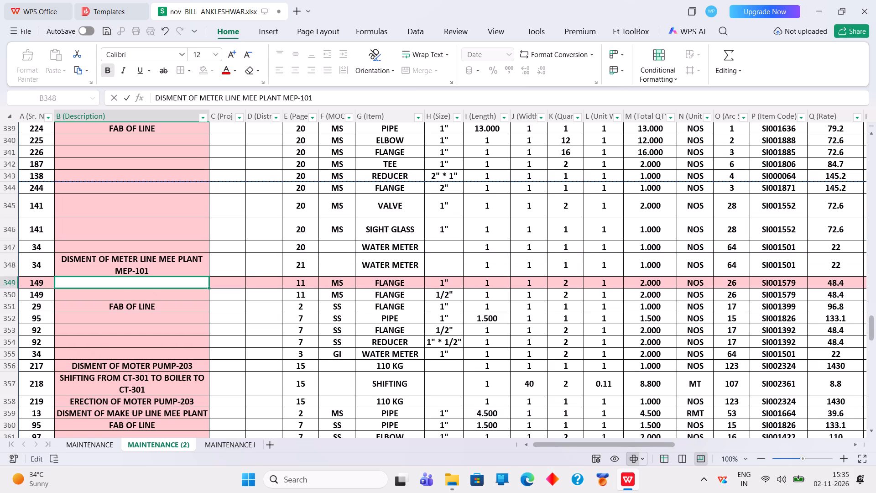
Set the quantity of the FLANGE items in rows 349, 350 and 351 to 2.
{"action": "left_click", "coordinate": [427, 287]}
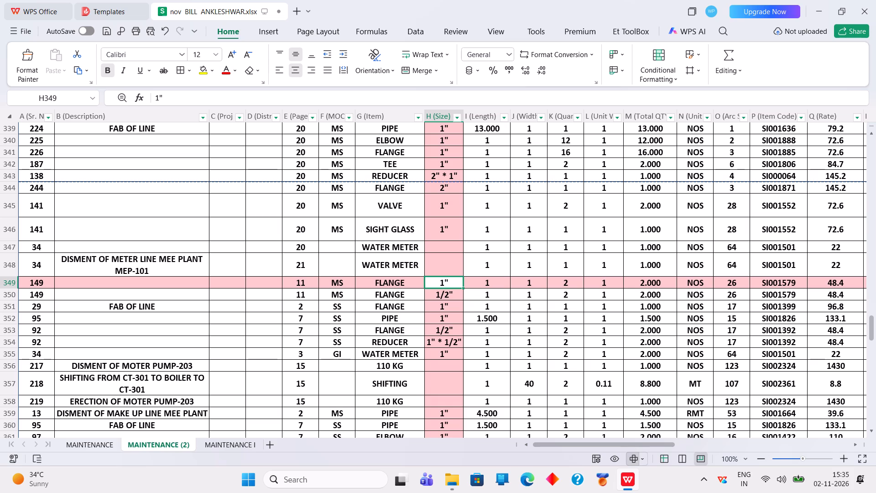
{"action": "left_click", "coordinate": [563, 284]}
{"action": "key", "text": "2"}
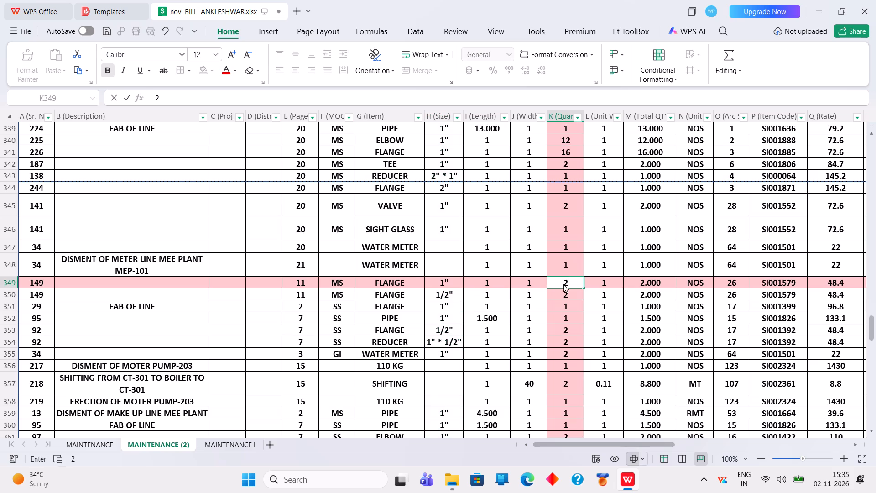
{"action": "key", "text": "Return"}
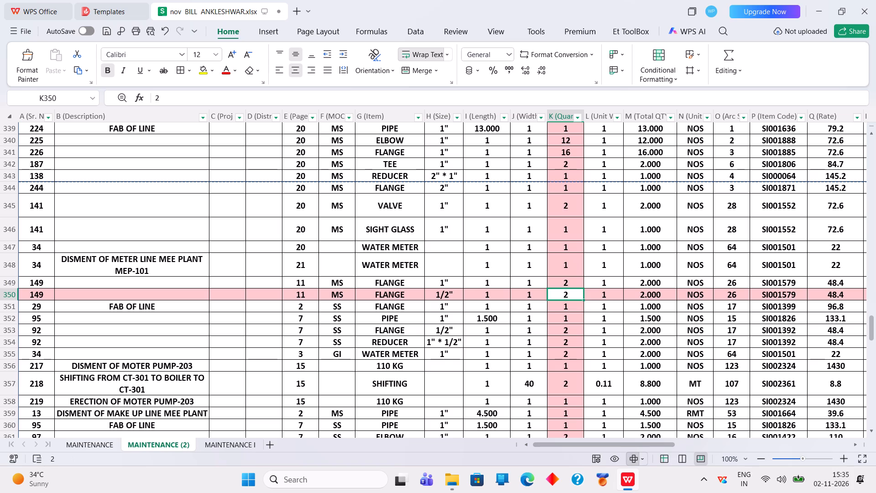
{"action": "left_click", "coordinate": [563, 284]}
{"action": "key", "text": "2"}
{"action": "key", "text": "Return"}
{"action": "key", "text": "2"}
{"action": "key", "text": "Return"}
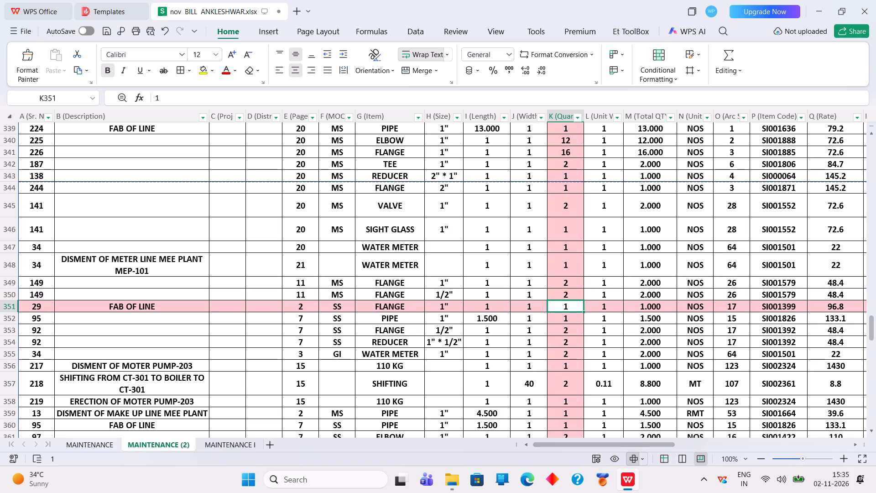
{"action": "key", "text": "2"}
{"action": "key", "text": "Return"}
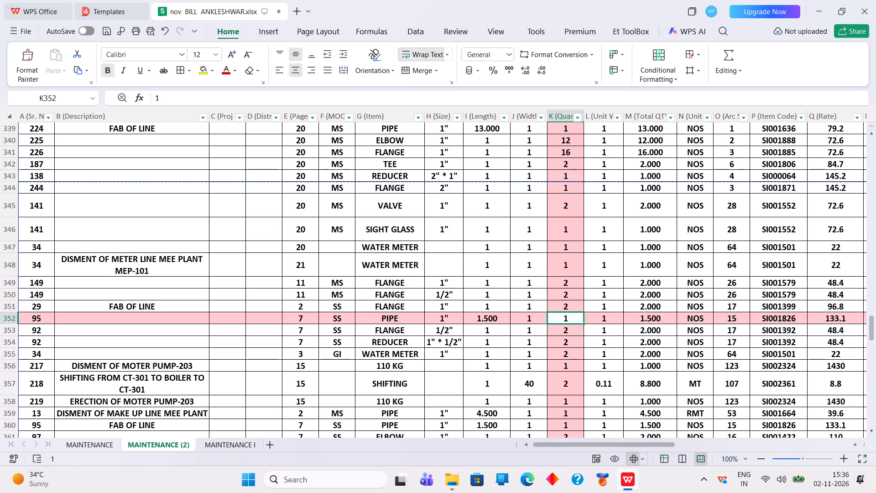
Set the length of the SS PIPE in row 352 to 0.5.
{"action": "left_click", "coordinate": [501, 319]}
{"action": "type", "text": ".5"}
{"action": "key", "text": "Return"}
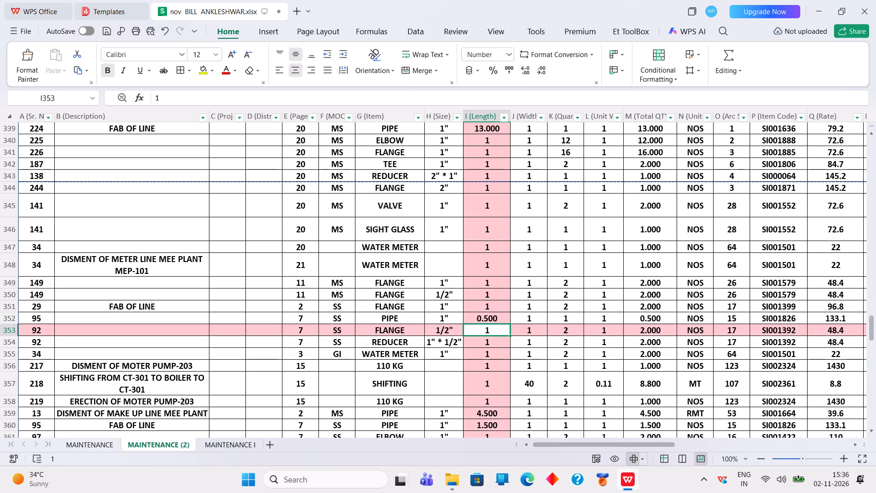
Set the quantity to 2 for rows 353 and 354, and to 1 for rows 355 and 356.
{"action": "left_click", "coordinate": [567, 331]}
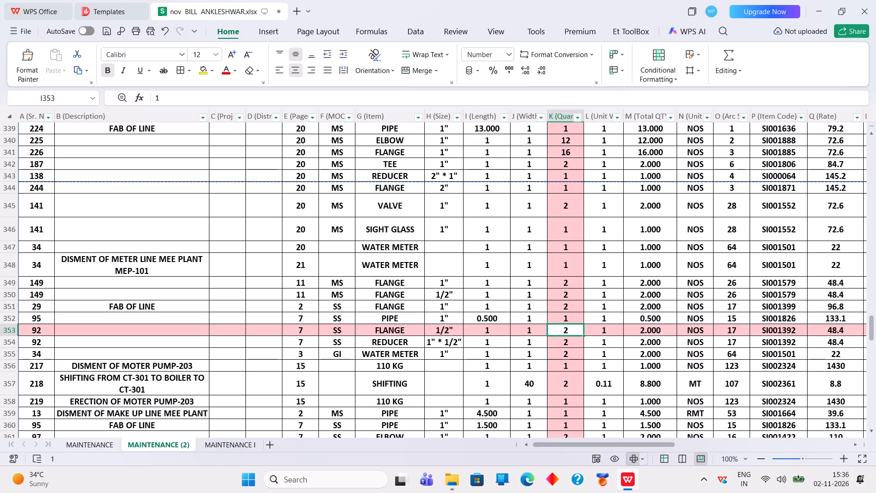
{"action": "key", "text": "2"}
{"action": "key", "text": "Return"}
{"action": "key", "text": "2"}
{"action": "key", "text": "Return"}
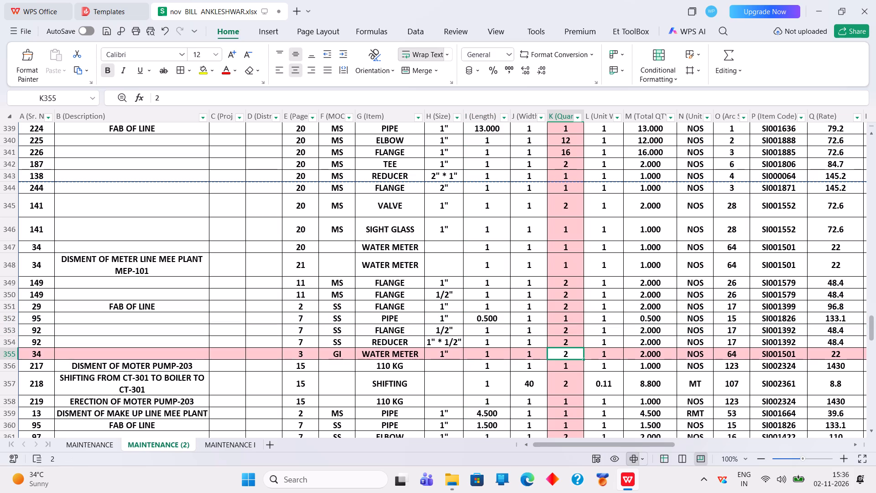
{"action": "key", "text": "1"}
{"action": "key", "text": "Return"}
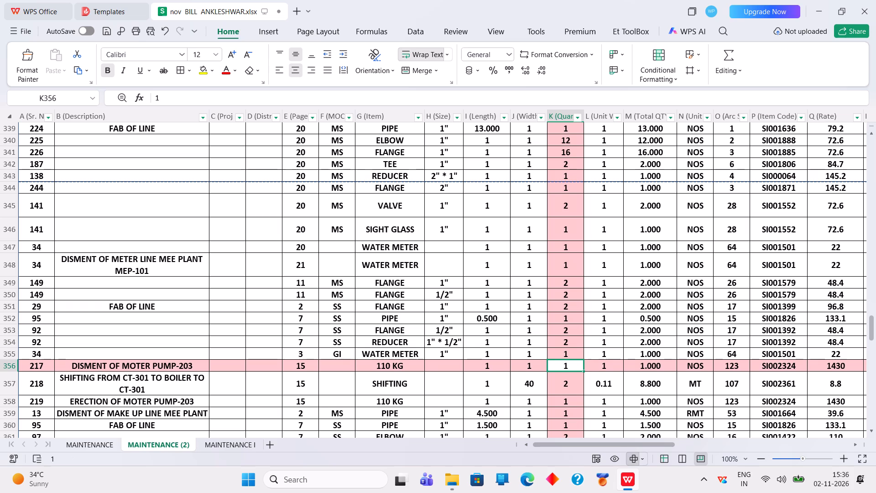
{"action": "key", "text": "1"}
{"action": "key", "text": "Return"}
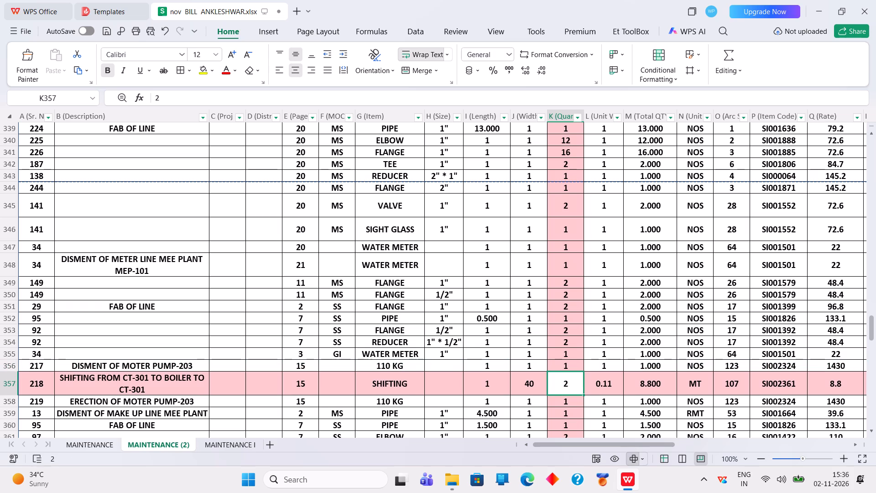
Set the width of the SHIFTING item in row 357 to 80.
{"action": "left_click", "coordinate": [536, 387]}
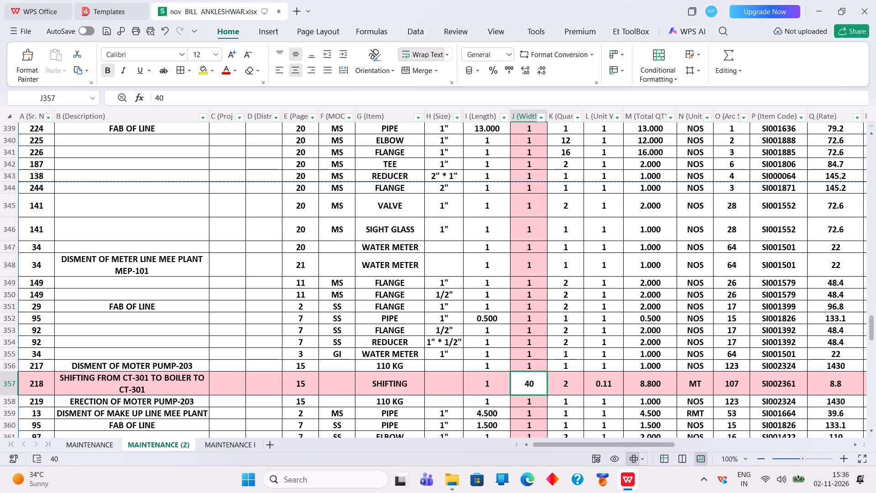
{"action": "type", "text": "80"}
{"action": "key", "text": "Return"}
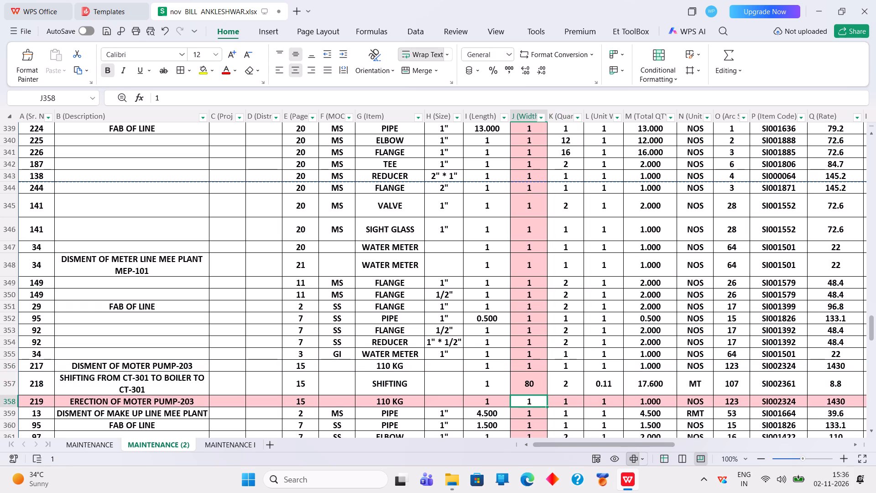
Set the length of the SS PIPE in row 360 to 4.5.
{"action": "left_click", "coordinate": [490, 417]}
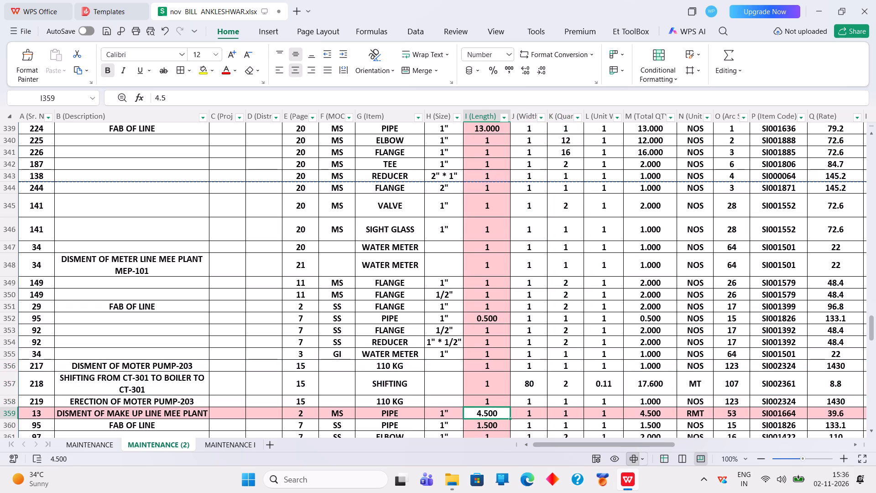
{"action": "left_click", "coordinate": [490, 427]}
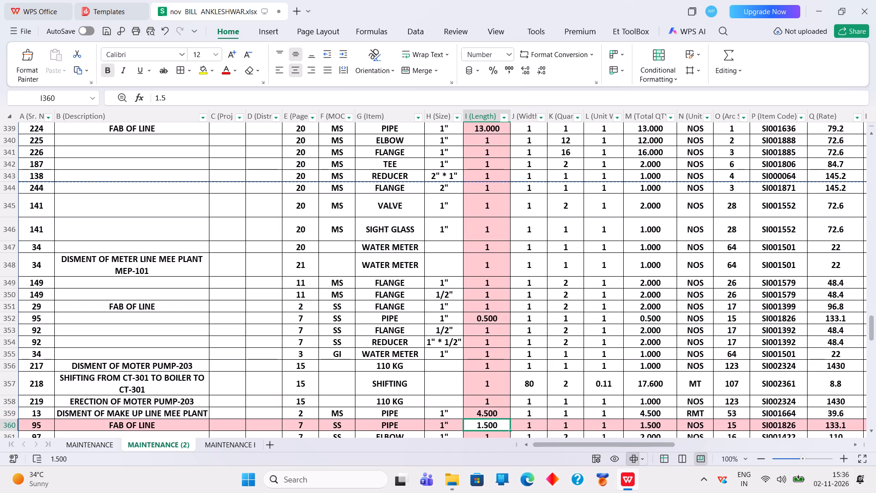
{"action": "type", "text": "4.5"}
{"action": "key", "text": "Return"}
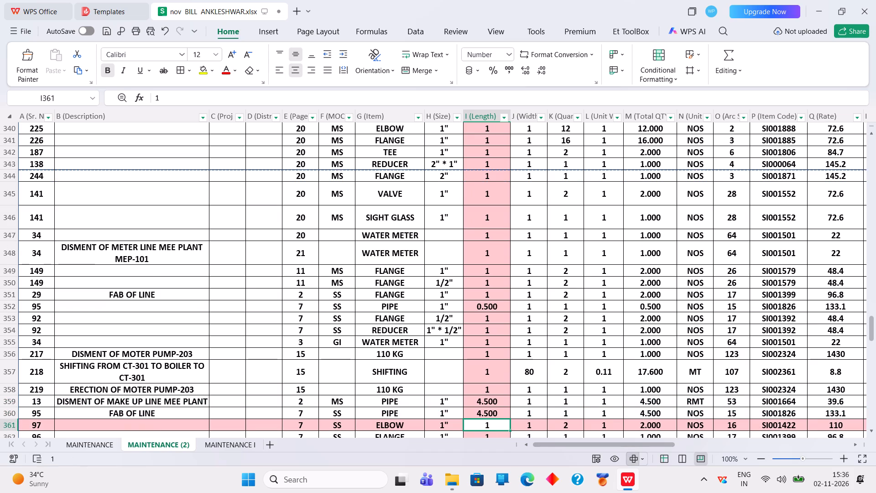
Set the quantity of the ELBOW in row 361 to 2 and of the FLANGE in row 362 to 4.
{"action": "left_click", "coordinate": [570, 425]}
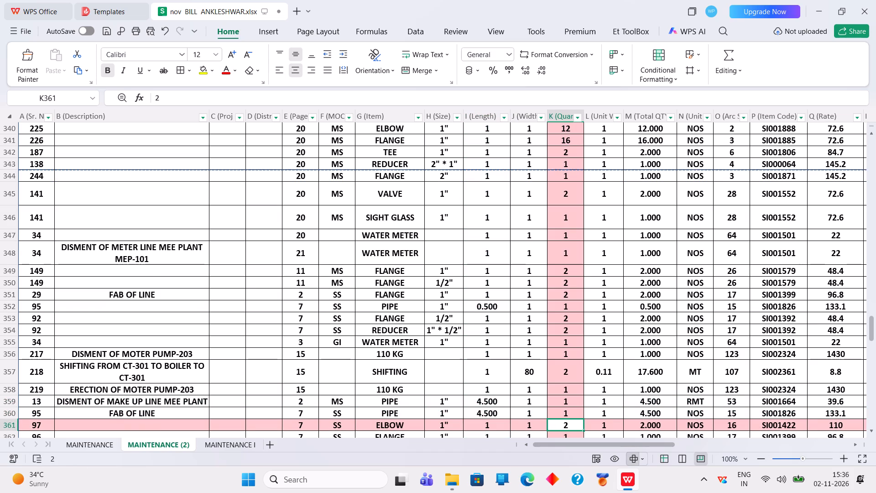
{"action": "key", "text": "2"}
{"action": "key", "text": "Return"}
{"action": "key", "text": "4"}
{"action": "key", "text": "Return"}
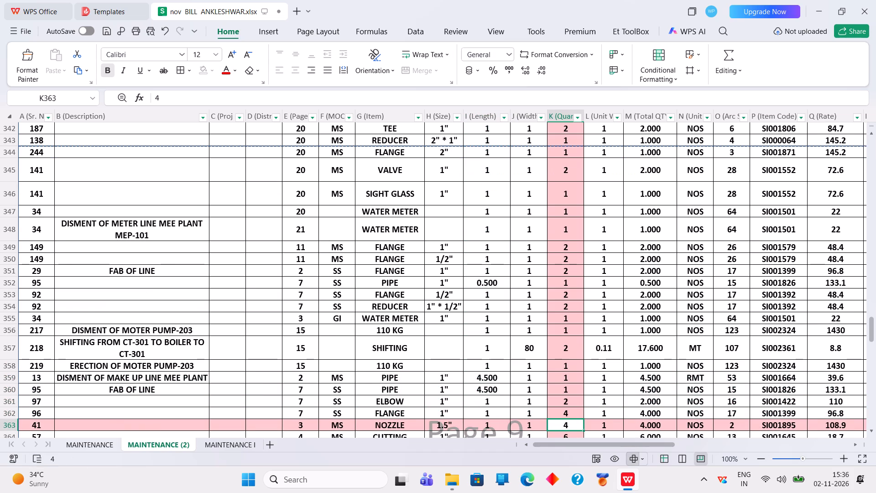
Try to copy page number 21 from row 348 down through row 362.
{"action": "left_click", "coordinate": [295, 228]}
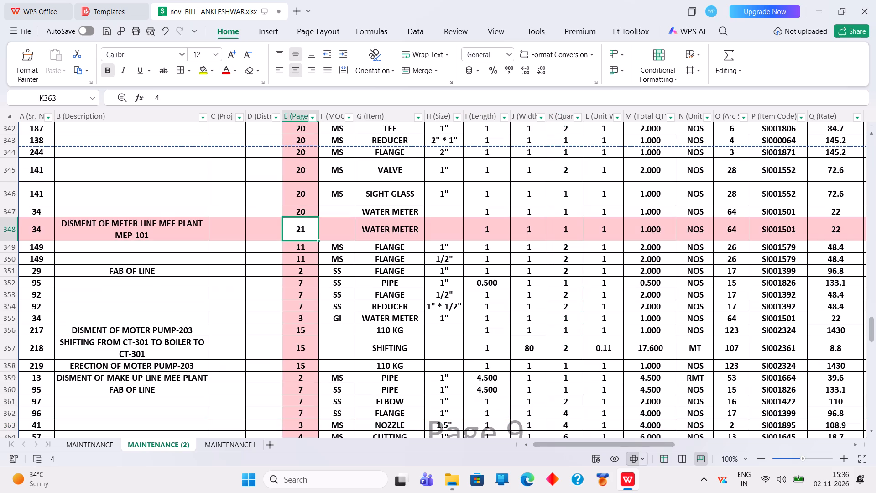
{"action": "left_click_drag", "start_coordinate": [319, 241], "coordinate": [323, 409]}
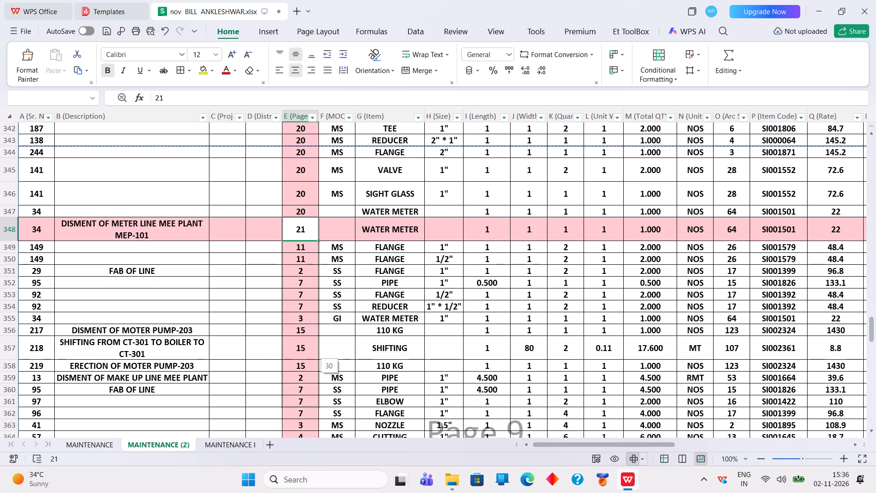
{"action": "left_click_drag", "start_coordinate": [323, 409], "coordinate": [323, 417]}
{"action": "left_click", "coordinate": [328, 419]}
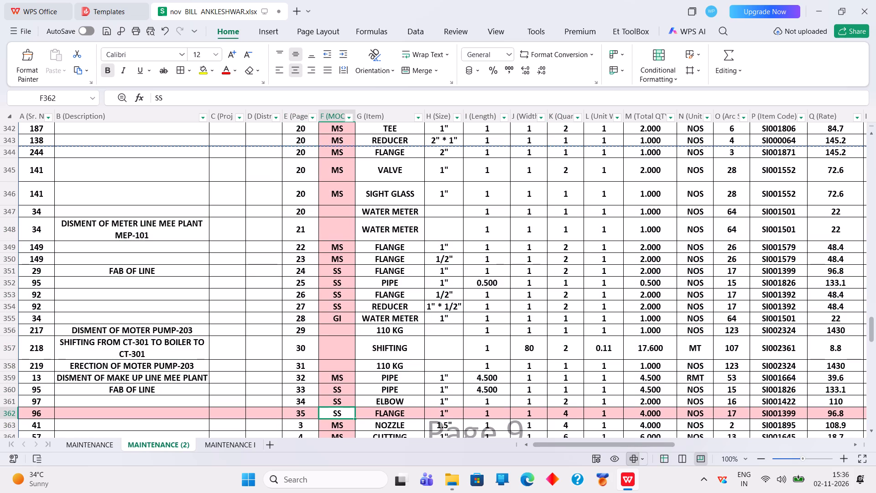
Fill page number 21 from row 348 down through row 362 as identical copies rather than a series.
{"action": "left_click", "coordinate": [308, 231]}
{"action": "left_click_drag", "start_coordinate": [318, 241], "coordinate": [310, 413]}
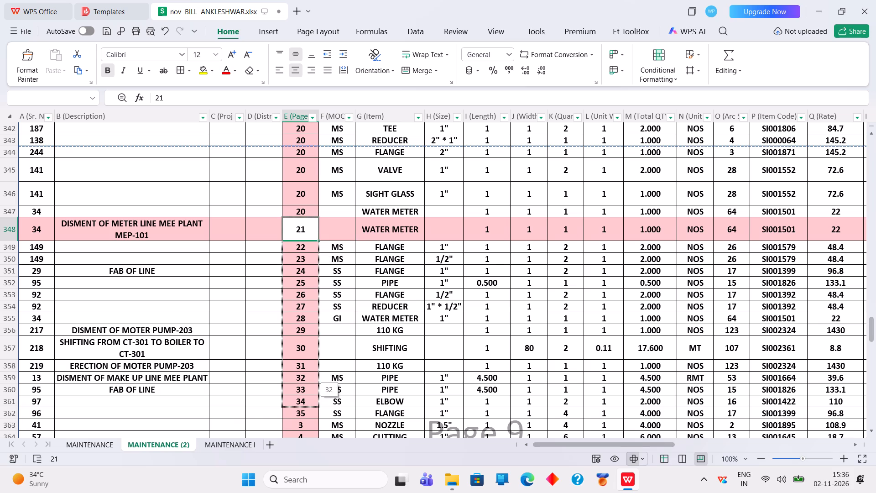
{"action": "left_click_drag", "start_coordinate": [310, 413], "coordinate": [310, 414]}
{"action": "left_click", "coordinate": [324, 422]}
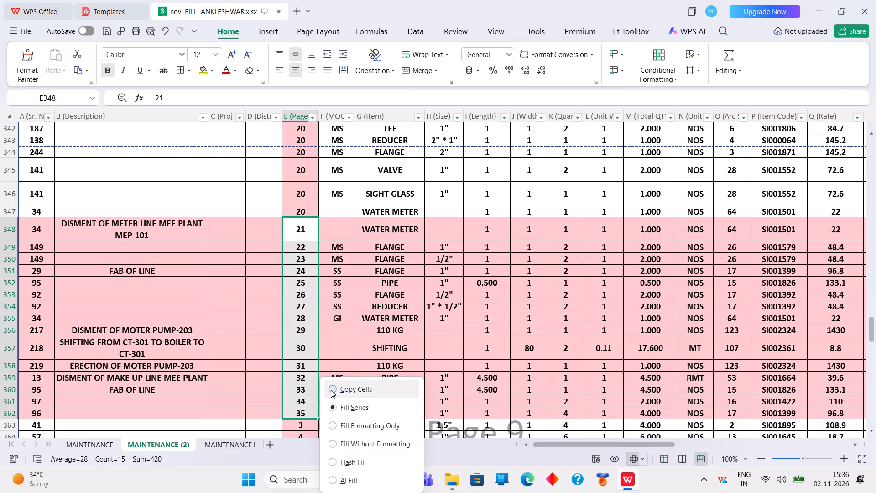
{"action": "left_click", "coordinate": [331, 389]}
Set the page number of the NOZZLE item in row 363 to 22.
{"action": "left_click", "coordinate": [300, 423]}
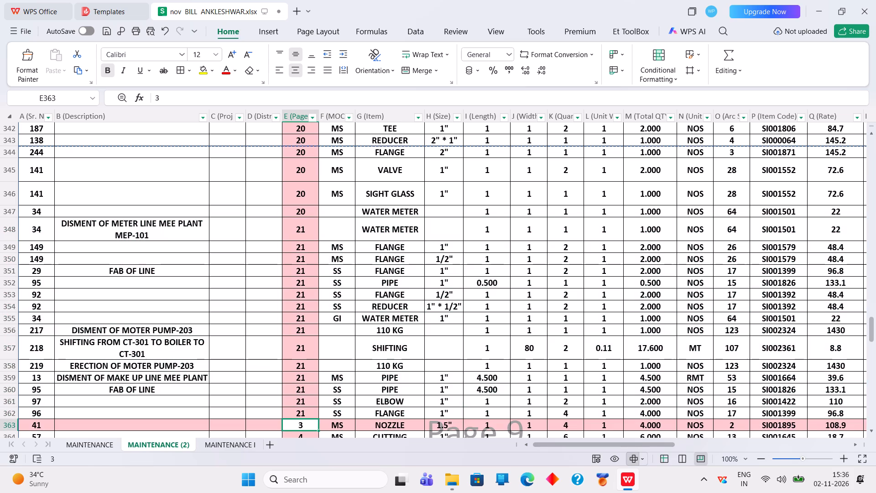
{"action": "type", "text": "22"}
{"action": "key", "text": "Return"}
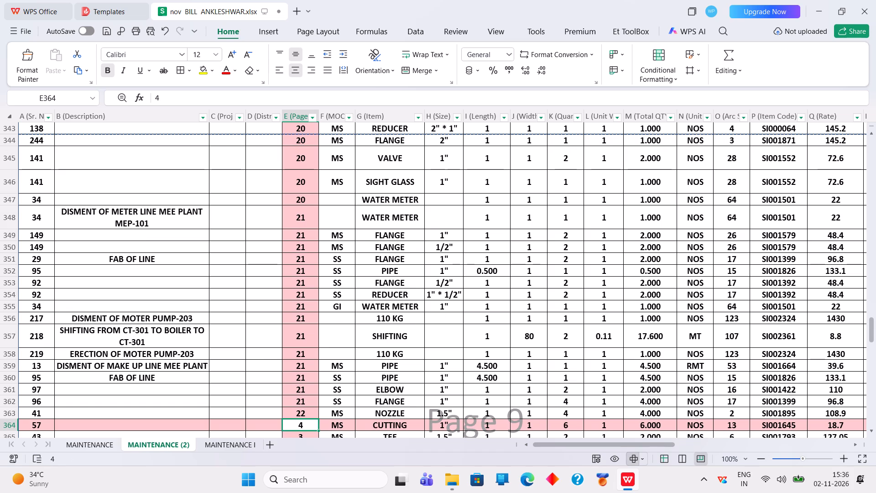
Enter the description REPAIR OF RECIVER WVP-404 for the NOZZLE item in row 363.
{"action": "left_click", "coordinate": [189, 418]}
{"action": "type", "text": "RE"}
{"action": "type", "text": "PAIR"}
{"action": "key", "text": "space"}
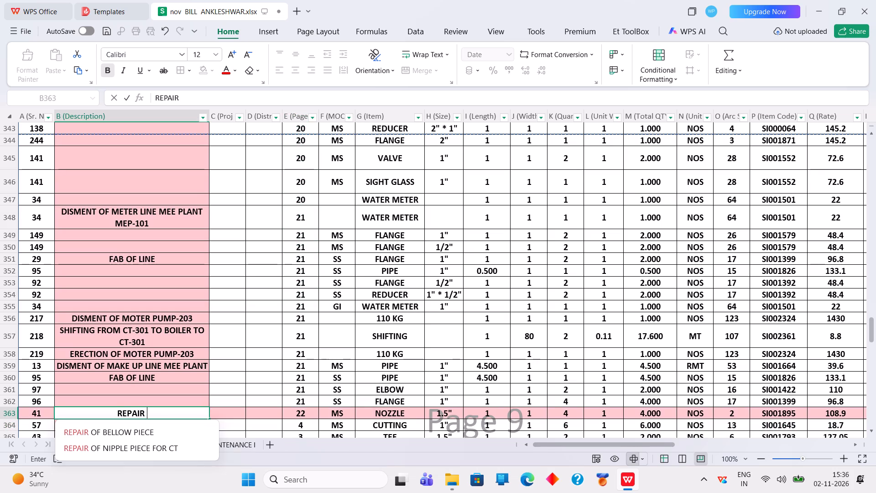
{"action": "key", "text": "o"}
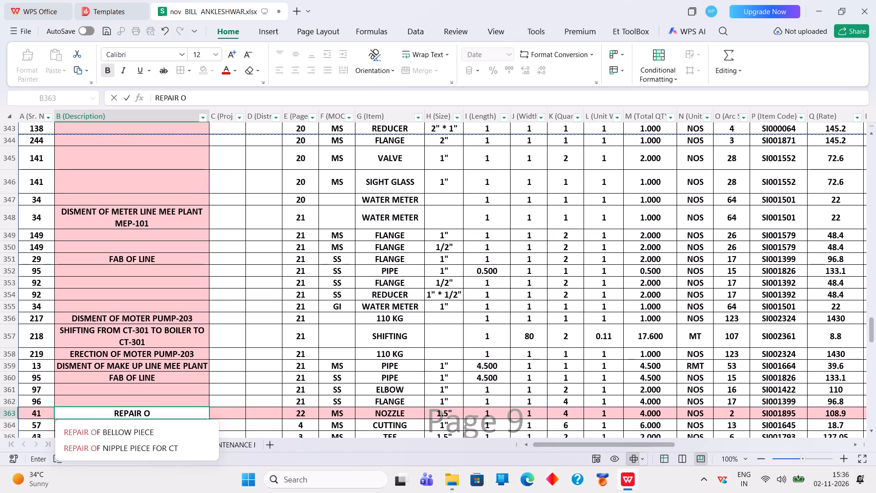
{"action": "type", "text": "F RECIVER WVP-404"}
{"action": "key", "text": "Return"}
Enter the description SHIFTING OF RECIVER KGN WORK SHOP TO MEE PLANT in row 367.
{"action": "key", "text": "Return"}
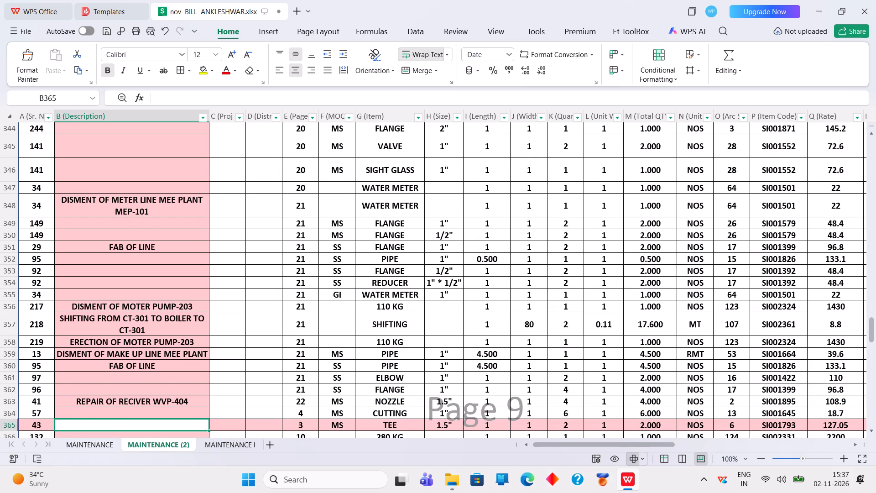
{"action": "key", "text": "Return"}
{"action": "key", "text": "Return"}
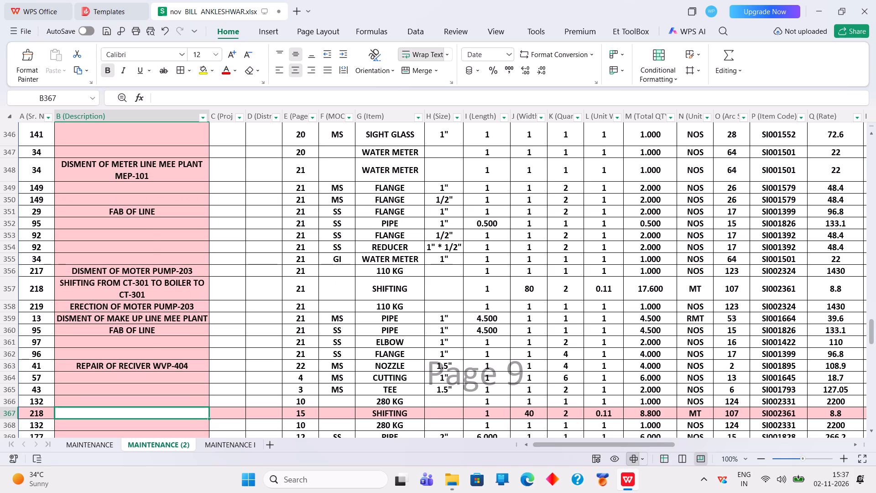
{"action": "type", "text": "SHIFTING OF"}
{"action": "key", "text": "space"}
{"action": "type", "text": "RECIVER"}
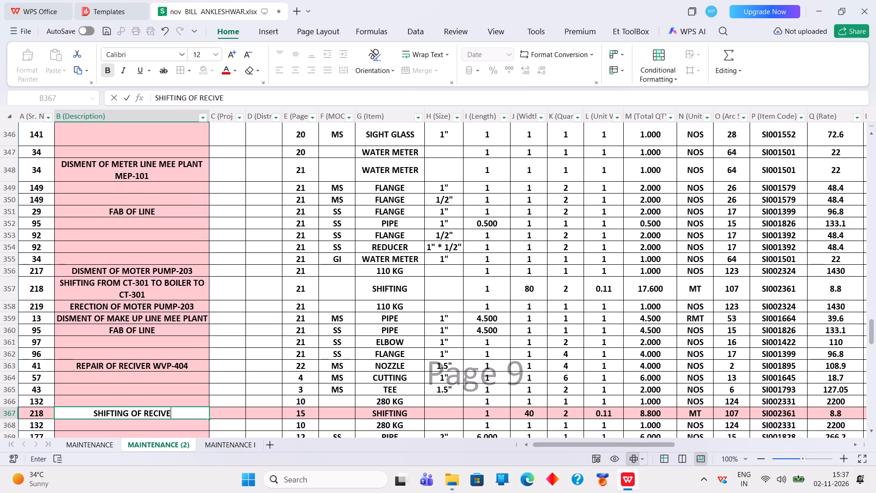
{"action": "key", "text": "space"}
{"action": "type", "text": "KGN WOR"}
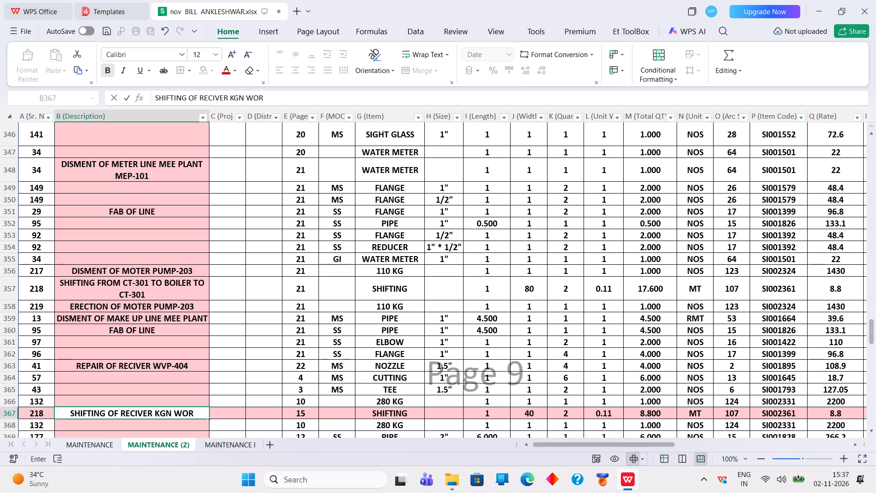
{"action": "type", "text": "K SHOP T"}
{"action": "type", "text": "O MEE PLANT"}
{"action": "key", "text": "Return"}
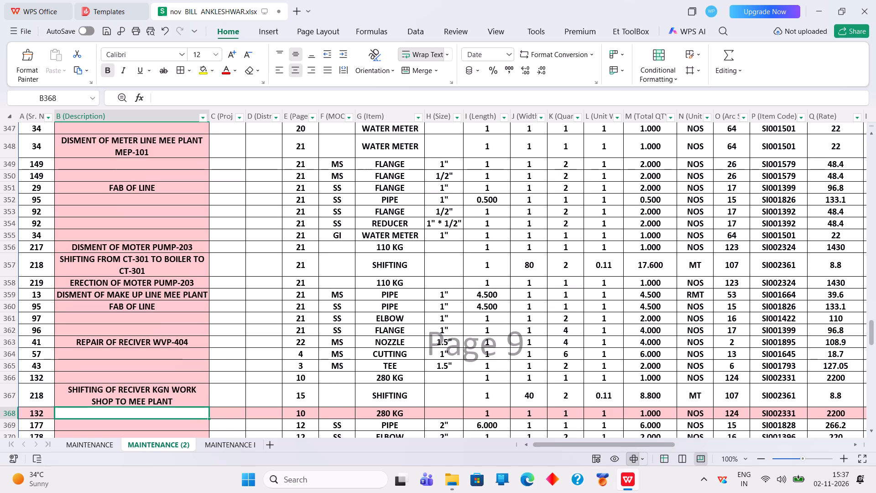
Enter the description ERECTION OF RECIVER for the 280 KG item in row 368.
{"action": "type", "text": "ERE"}
{"action": "type", "text": "CTION"}
{"action": "key", "text": "space"}
{"action": "type", "text": "OF"}
{"action": "key", "text": "space"}
{"action": "type", "text": "RECIVER"}
{"action": "key", "text": "Return"}
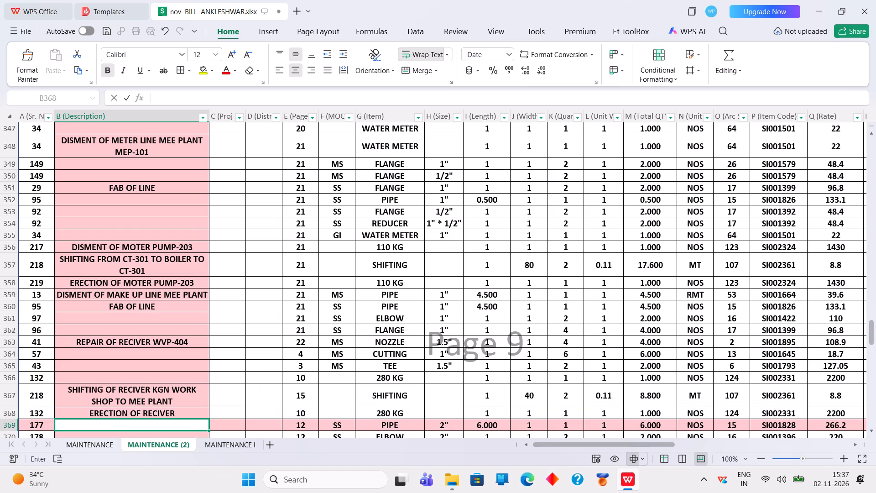
Enter the description FAB OF RECIVER LINE for the SS PIPE in row 369.
{"action": "type", "text": "FAB OF RECIVER"}
{"action": "key", "text": "space"}
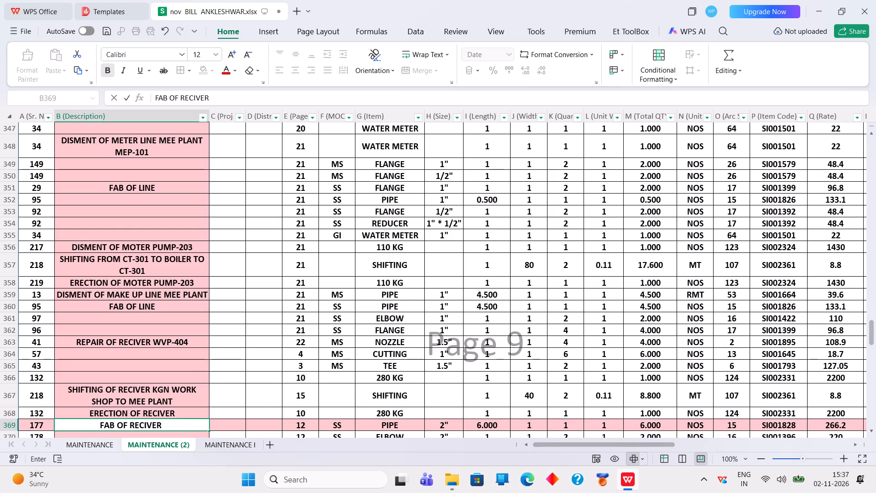
{"action": "type", "text": "LINE"}
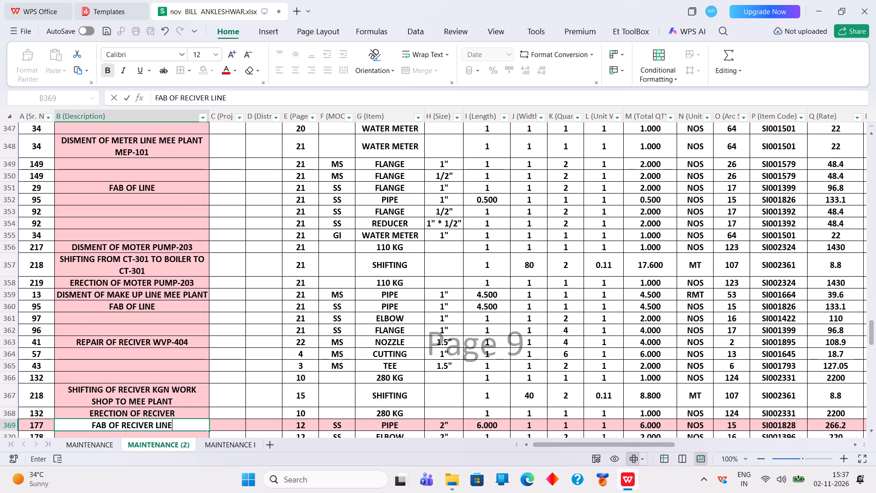
{"action": "key", "text": "Return"}
Enter the description DISMENT OF LINE for the MS PIPE in row 375.
{"action": "key", "text": "Return"}
{"action": "key", "text": "Return"}
{"action": "key", "text": "Return"}
{"action": "key", "text": "Return"}
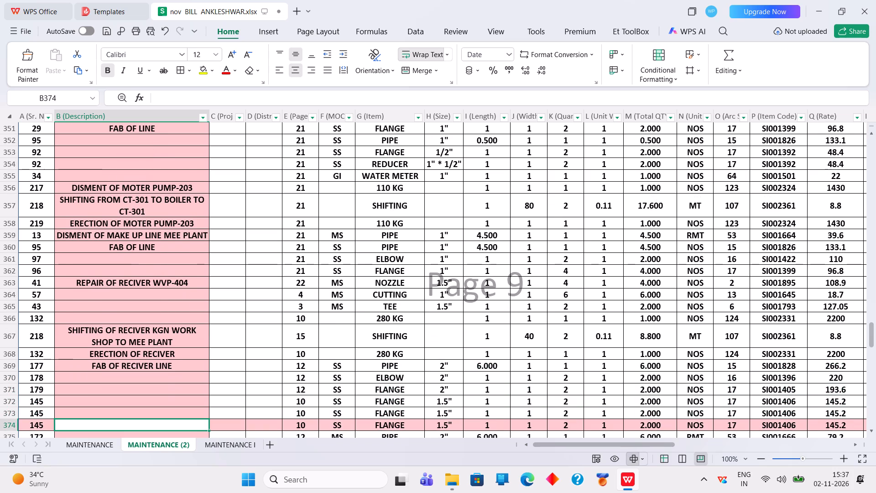
{"action": "key", "text": "Return"}
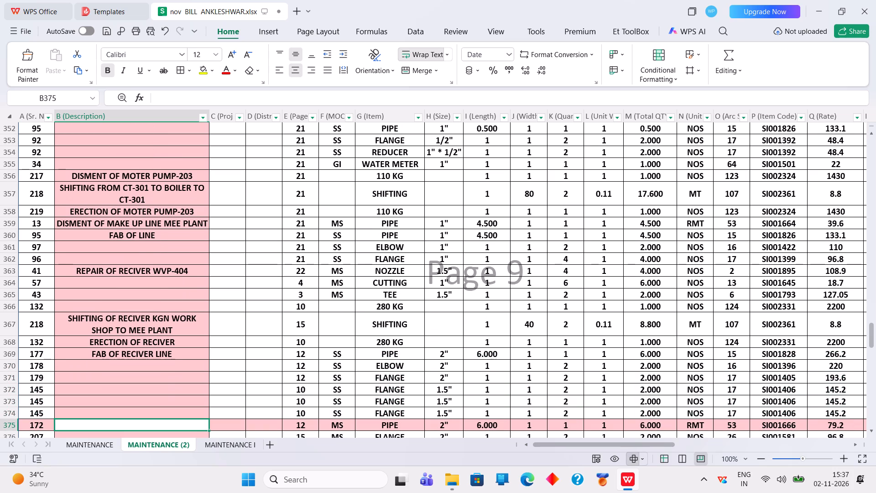
{"action": "type", "text": "DI"}
{"action": "type", "text": "SMENT OF LINE"}
{"action": "key", "text": "Return"}
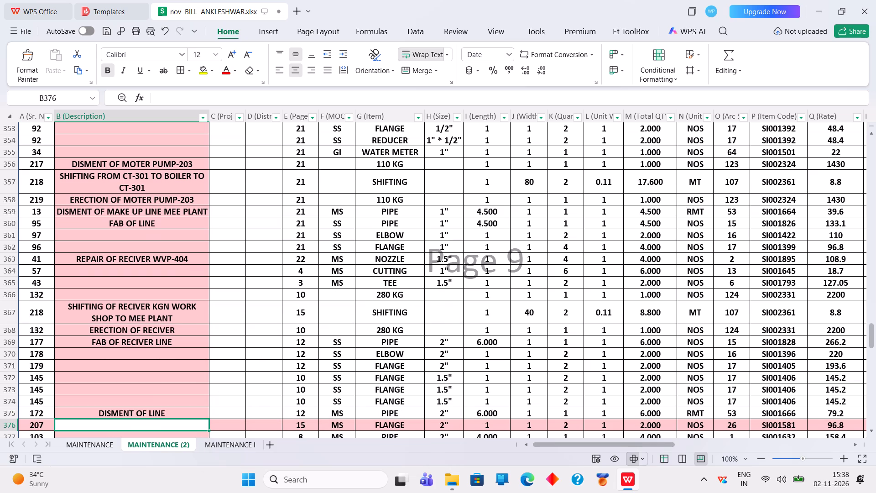
Enter the description DISMENT OF MANIFOLD R-408 for the MS FLANGE in row 376.
{"action": "type", "text": "DISMENT OF MANI"}
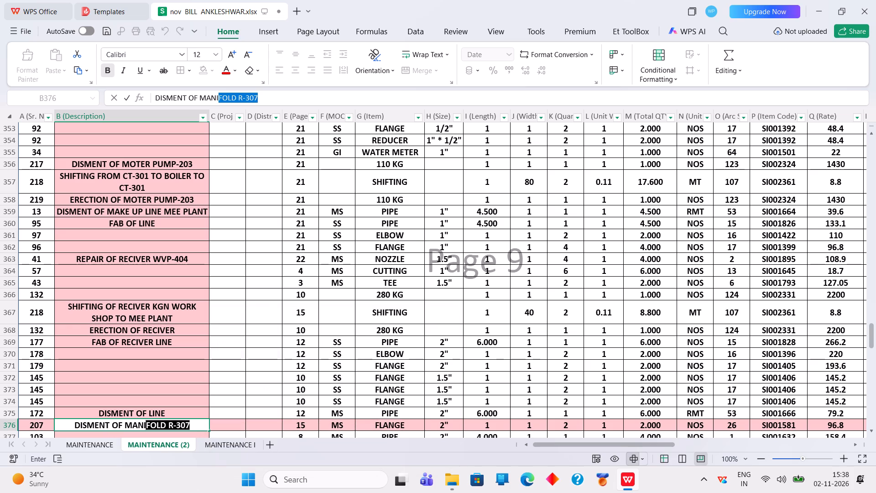
{"action": "left_click", "coordinate": [269, 93]}
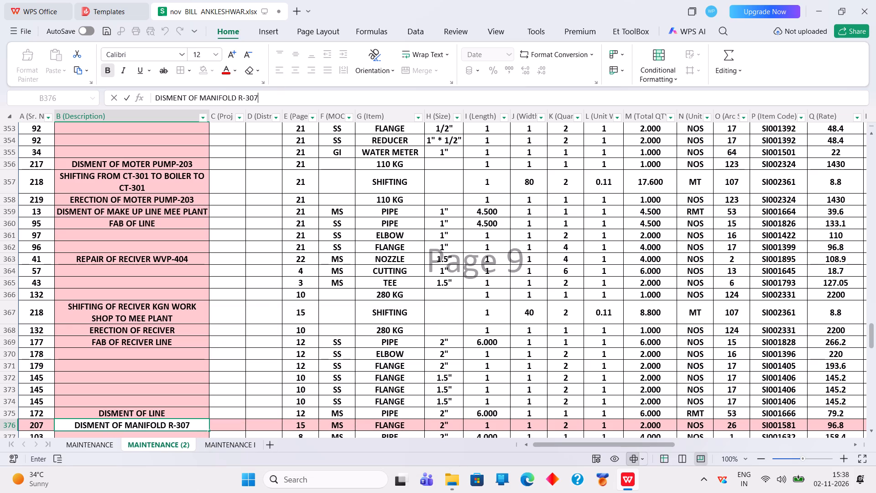
{"action": "key", "text": "BackSpace"}
{"action": "key", "text": "BackSpace"}
{"action": "key", "text": "BackSpace"}
{"action": "type", "text": "408"}
{"action": "key", "text": "Return"}
Enter the description FAB OF MANIFOLD for the MS PIPE in row 377.
{"action": "key", "text": "Return"}
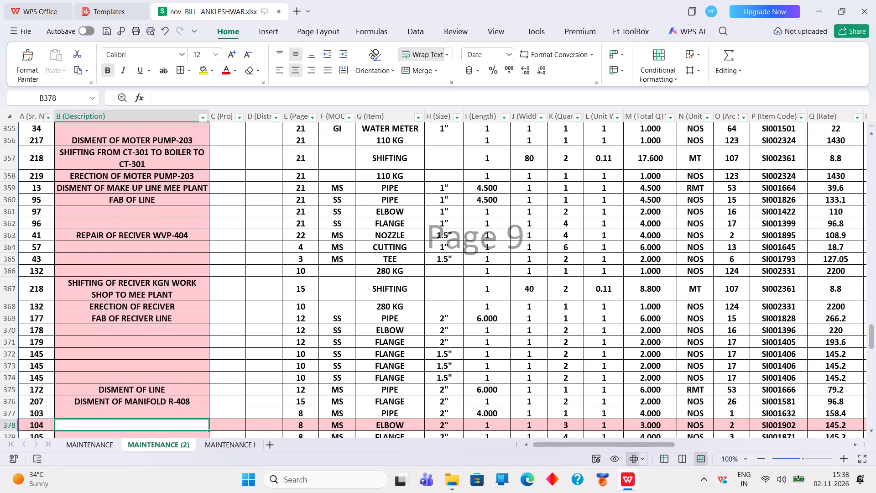
{"action": "key", "text": "Up"}
{"action": "type", "text": "FAB OF MAN"}
{"action": "key", "text": "Return"}
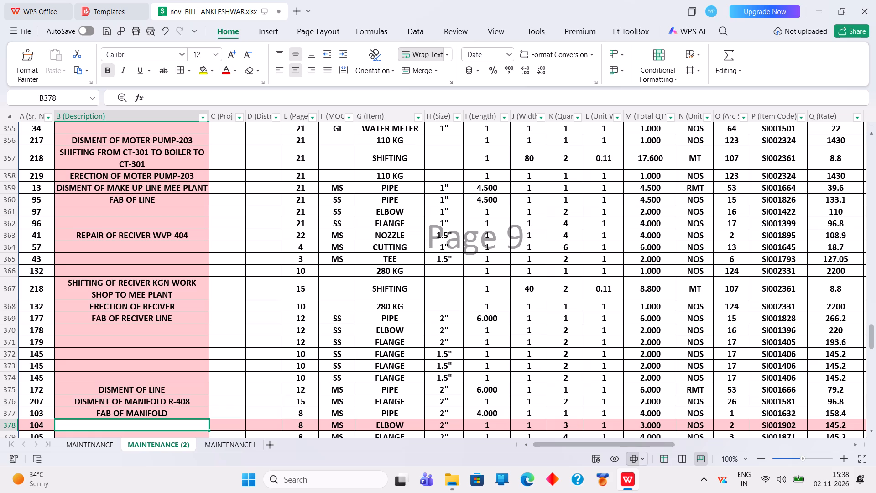
Set the quantity of the NOZZLE, CUTTING and TEE items in rows 363, 364 and 365 to 2.
{"action": "left_click", "coordinate": [555, 234]}
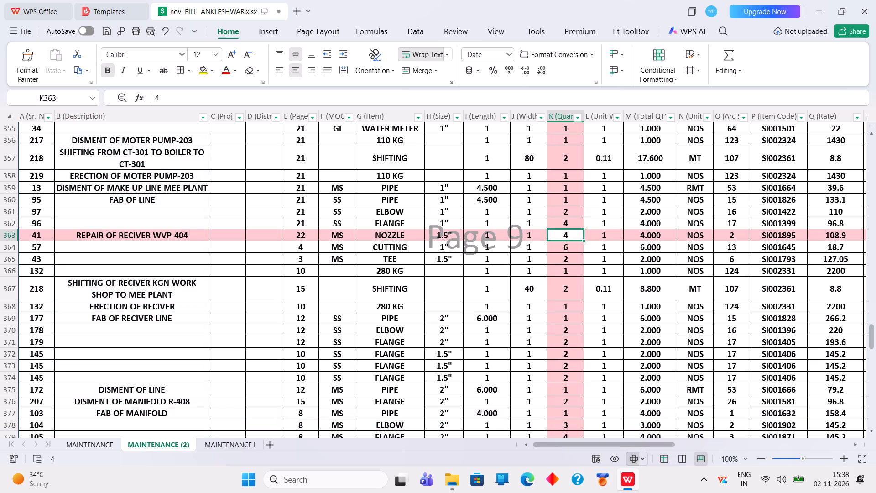
{"action": "key", "text": "2"}
{"action": "key", "text": "Return"}
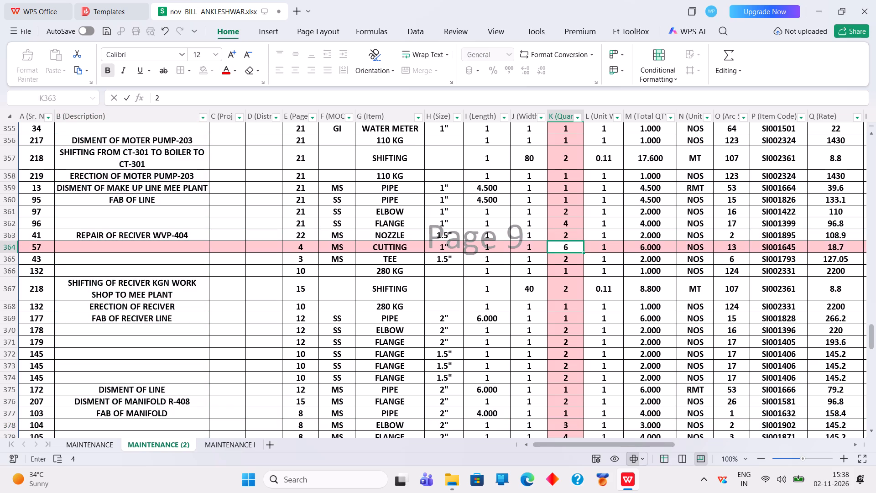
{"action": "key", "text": "2"}
{"action": "key", "text": "Return"}
{"action": "key", "text": "2"}
{"action": "key", "text": "Return"}
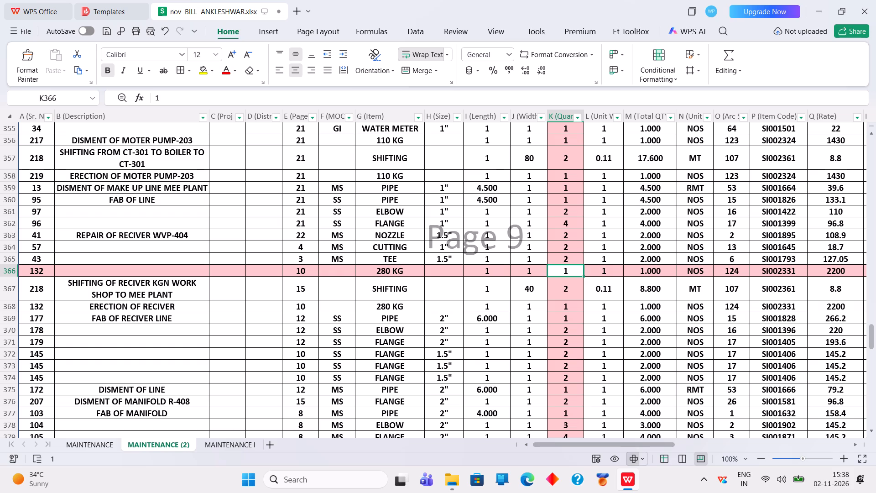
Delete row 366 with the 280 KG item above the SHIFTING OF RECIVER entry.
{"action": "left_click", "coordinate": [402, 271]}
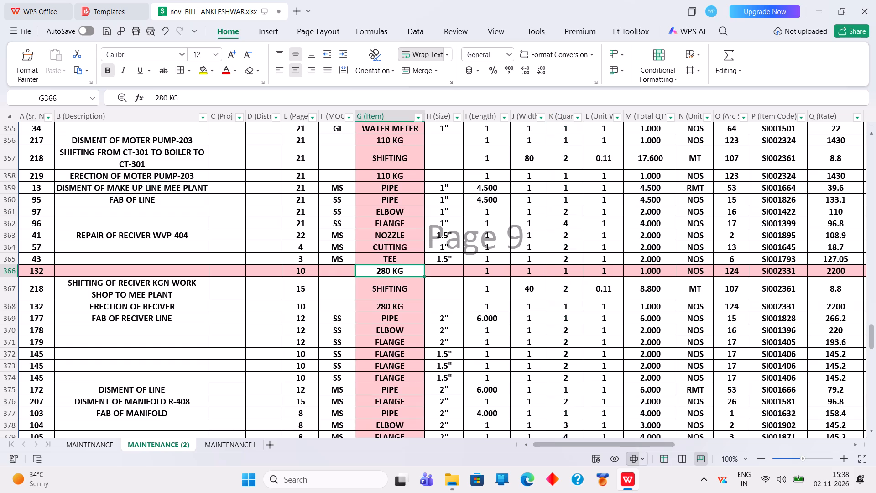
{"action": "left_click", "coordinate": [189, 272]}
{"action": "right_click", "coordinate": [189, 272]}
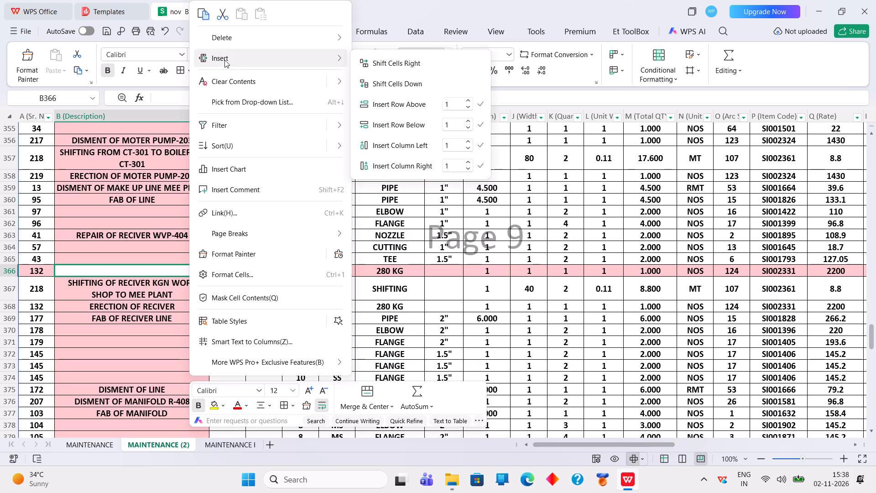
{"action": "left_click", "coordinate": [431, 87]}
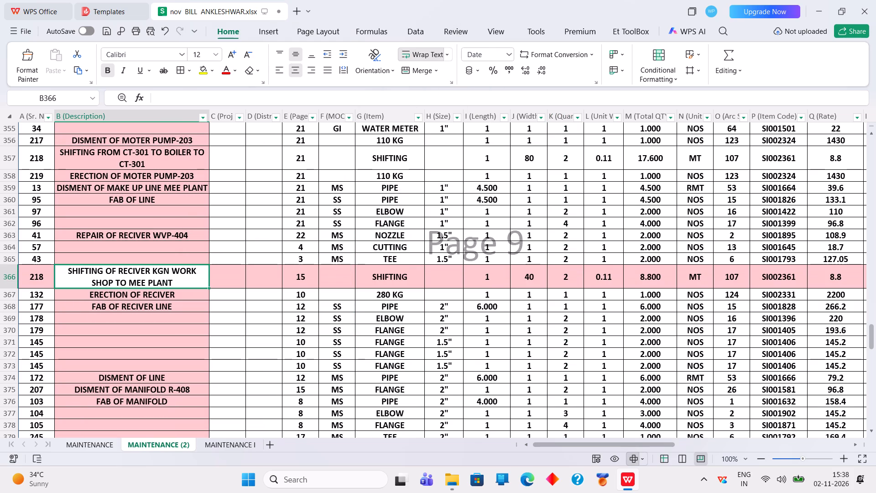
For the SHIFTING item in row 366, set the column L unit value to .210, the quantity to 1 and the width to 150.
{"action": "left_click", "coordinate": [601, 277]}
{"action": "type", "text": ".210"}
{"action": "left_click", "coordinate": [566, 273]}
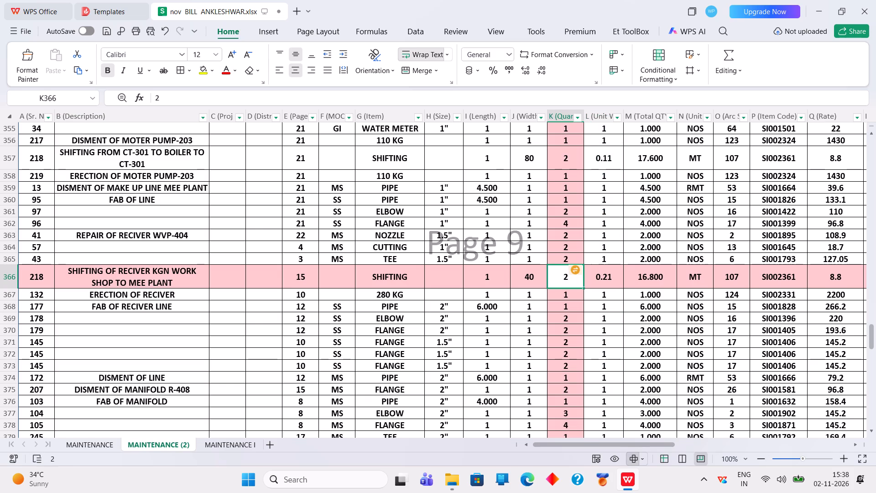
{"action": "key", "text": "1"}
{"action": "left_click", "coordinate": [533, 279]}
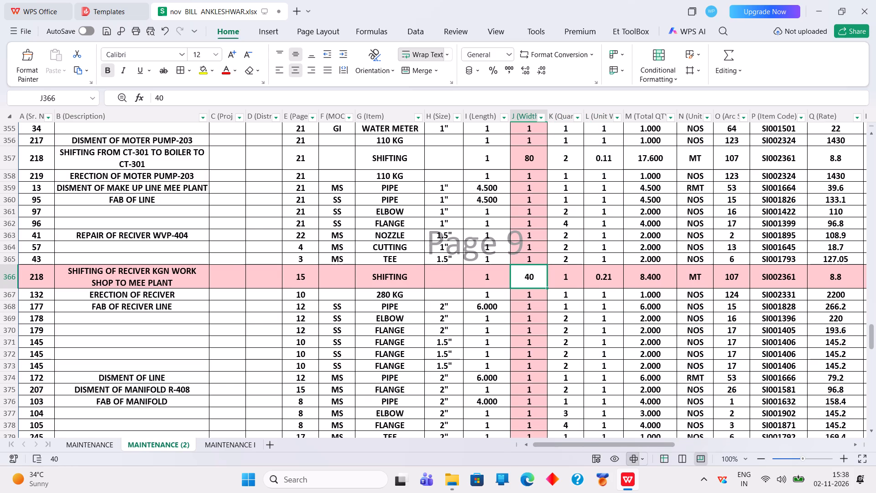
{"action": "type", "text": "150"}
{"action": "key", "text": "Return"}
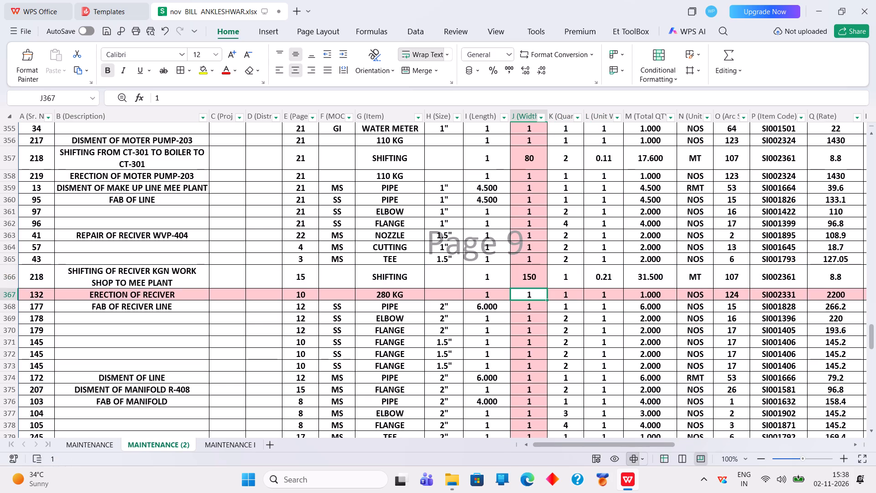
Change the item for ERECTION OF RECIVER in row 367 to 210 KG.
{"action": "left_click", "coordinate": [396, 295]}
{"action": "type", "text": "210 KG"}
{"action": "key", "text": "Return"}
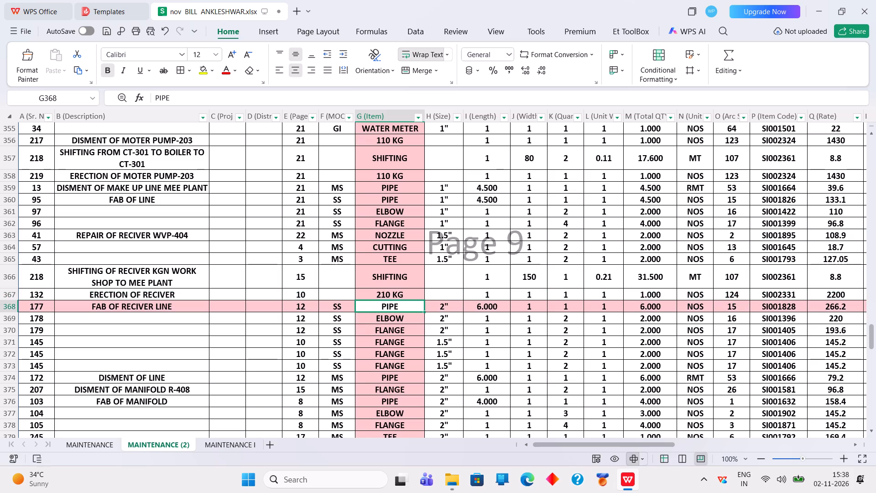
Set the length of the SS PIPE for FAB OF RECIVER LINE in row 368 to 7.
{"action": "left_click", "coordinate": [487, 308]}
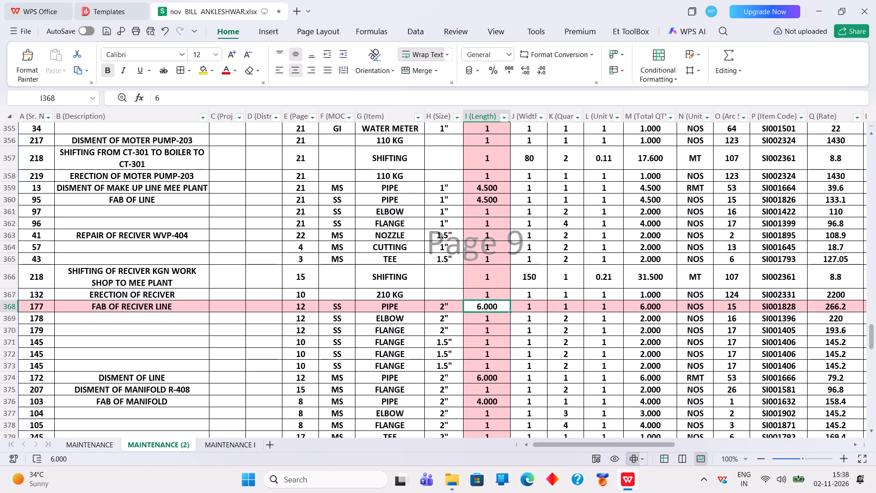
{"action": "key", "text": "7"}
{"action": "key", "text": "Return"}
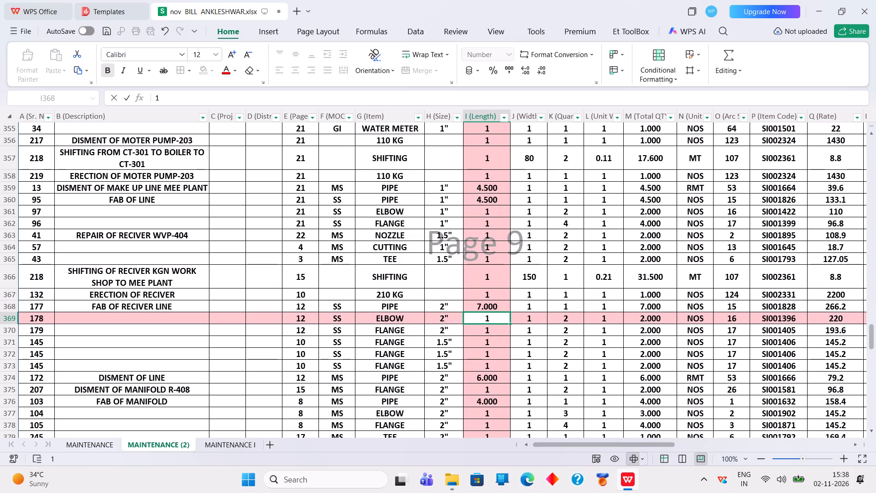
Set the quantities of the SS ELBOW and FLANGE items in rows 369 to 373 to 6, 2, 2, 2 and 1.
{"action": "left_click", "coordinate": [562, 320]}
{"action": "key", "text": "6"}
{"action": "key", "text": "Return"}
{"action": "key", "text": "2"}
{"action": "key", "text": "Return"}
{"action": "key", "text": "2"}
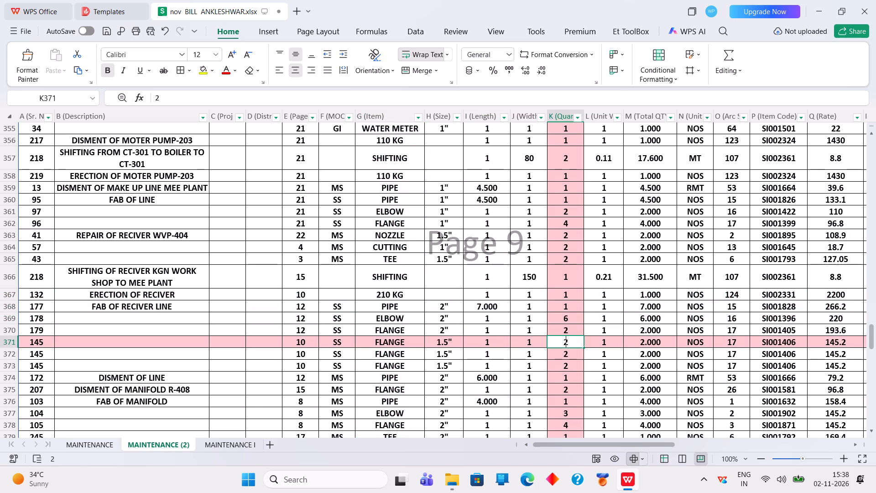
{"action": "key", "text": "Return"}
{"action": "key", "text": "2"}
{"action": "key", "text": "Return"}
{"action": "key", "text": "1"}
{"action": "key", "text": "Return"}
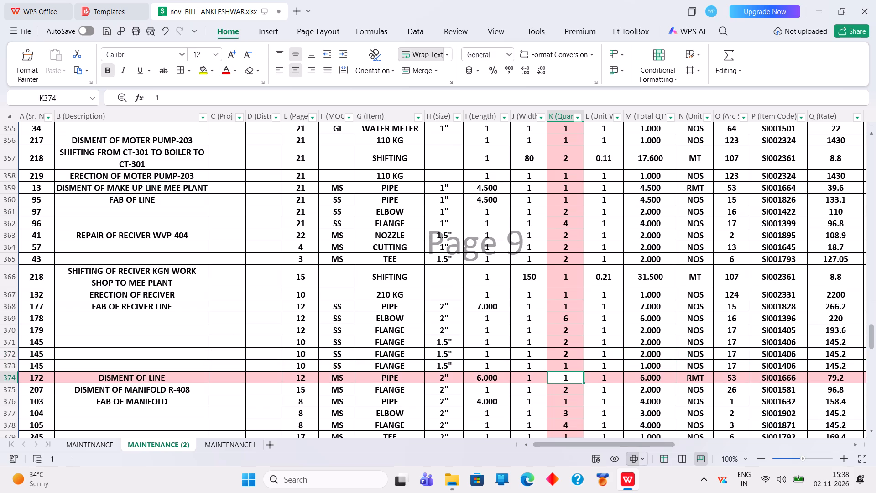
Set the quantity of the MS FLANGE for DISMENT OF MANIFOLD R-408 in row 375 to 3.
{"action": "key", "text": "Return"}
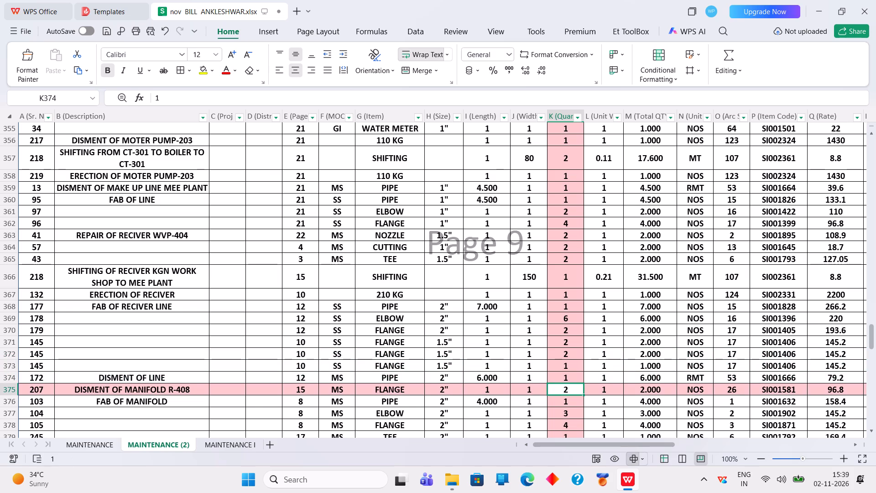
{"action": "key", "text": "3"}
{"action": "key", "text": "Return"}
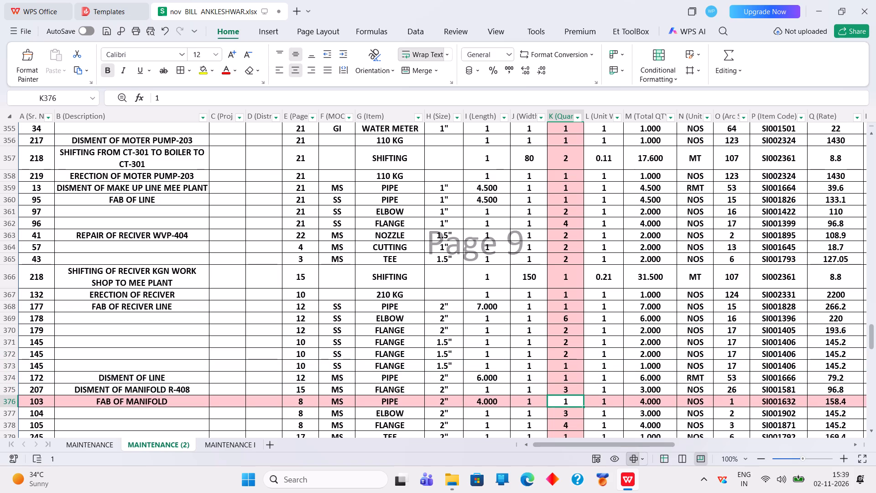
Set the length of the MS PIPE for FAB OF MANIFOLD in row 376 to .5.
{"action": "left_click", "coordinate": [492, 400]}
{"action": "type", "text": ".5"}
{"action": "key", "text": "Return"}
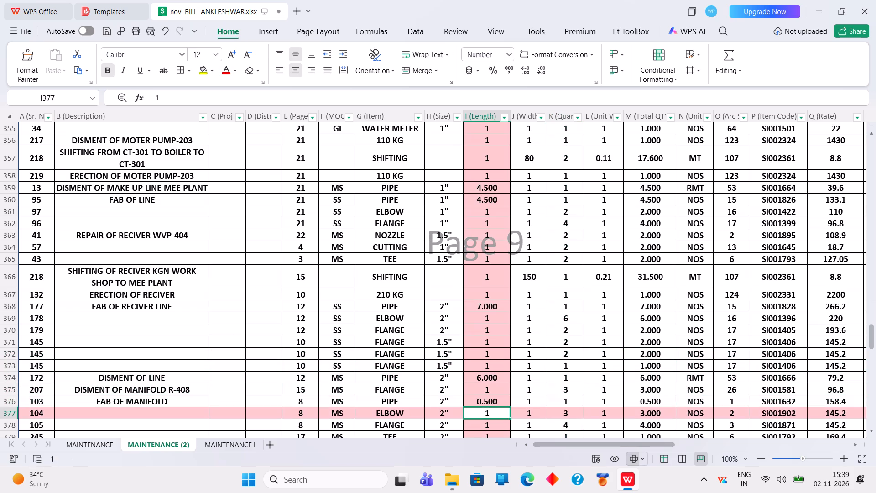
Set the manifold quantities to 2 for the ELBOW, 3 for the FLANGE, and 1 for both TEEs and the SOCKET in rows 377 to 383.
{"action": "left_click", "coordinate": [568, 415]}
{"action": "key", "text": "2"}
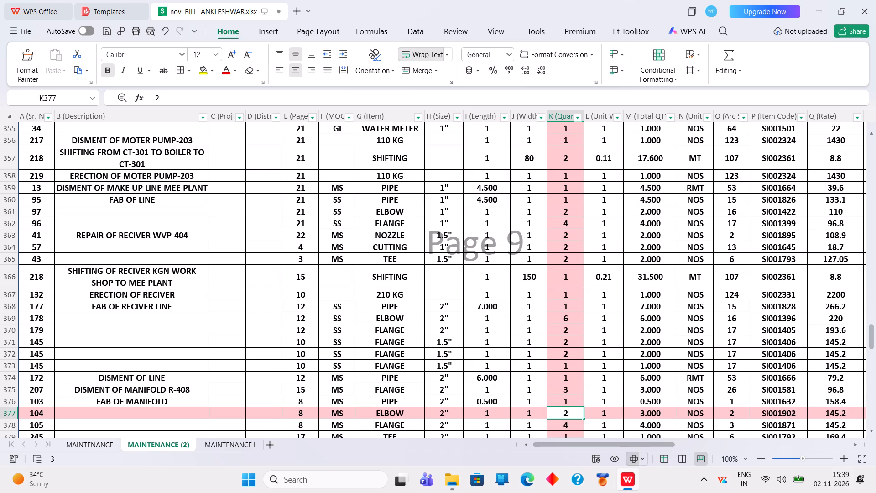
{"action": "key", "text": "Return"}
{"action": "key", "text": "3"}
{"action": "key", "text": "Return"}
{"action": "key", "text": "1"}
{"action": "key", "text": "Return"}
{"action": "key", "text": "1"}
{"action": "key", "text": "Return"}
{"action": "key", "text": "1"}
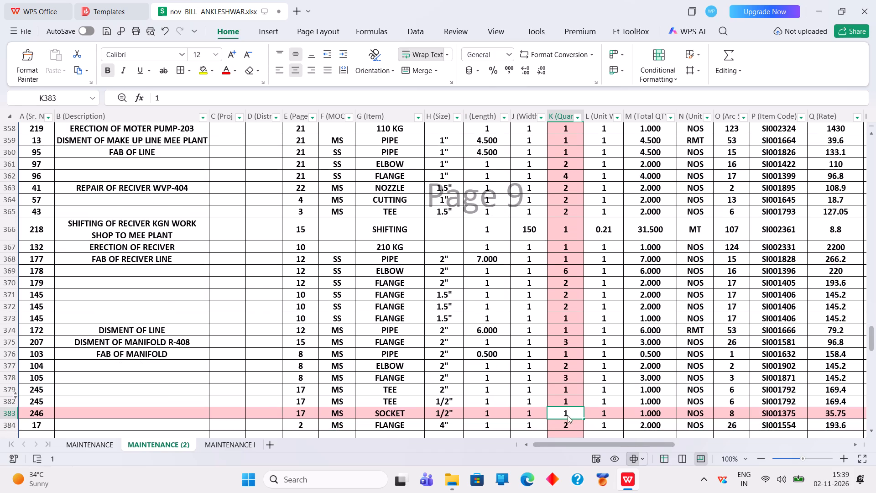
{"action": "key", "text": "Return"}
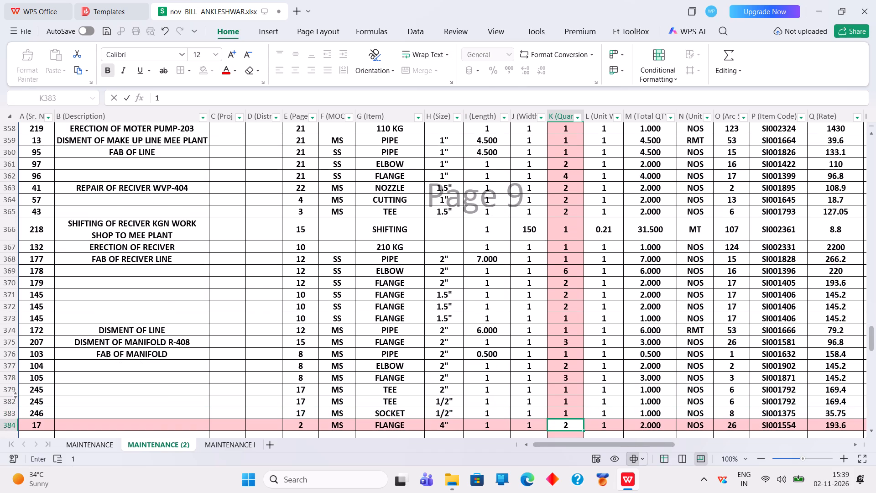
Copy page number 22 from the NOZZLE in row 363 down through the SOCKET in row 383.
{"action": "left_click", "coordinate": [308, 188]}
{"action": "left_click_drag", "start_coordinate": [319, 193], "coordinate": [330, 414]}
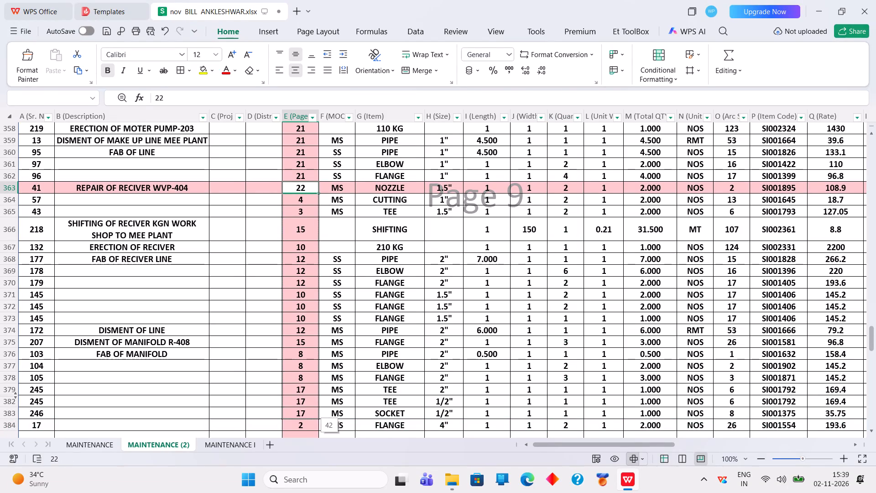
{"action": "left_click_drag", "start_coordinate": [330, 414], "coordinate": [330, 414]}
{"action": "left_click", "coordinate": [341, 424]}
{"action": "left_click", "coordinate": [343, 386]}
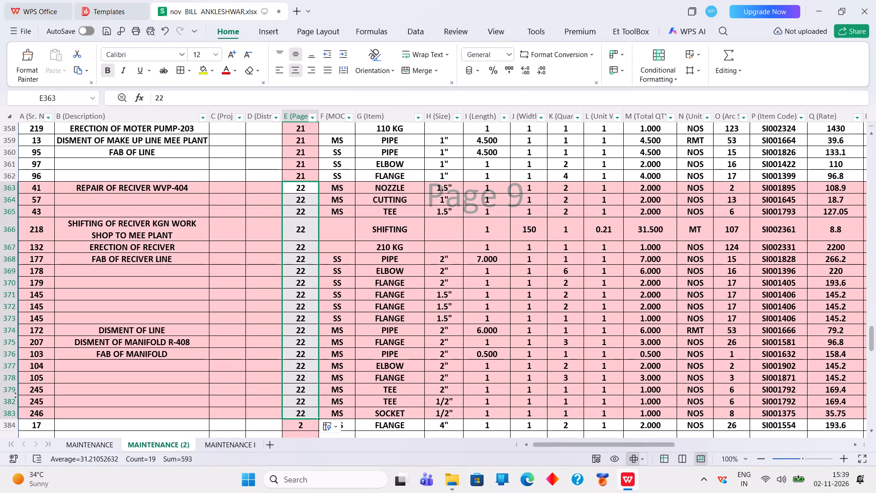
Set the page number of the 4" MS FLANGE in row 384 to 23.
{"action": "left_click", "coordinate": [302, 427]}
{"action": "type", "text": "23"}
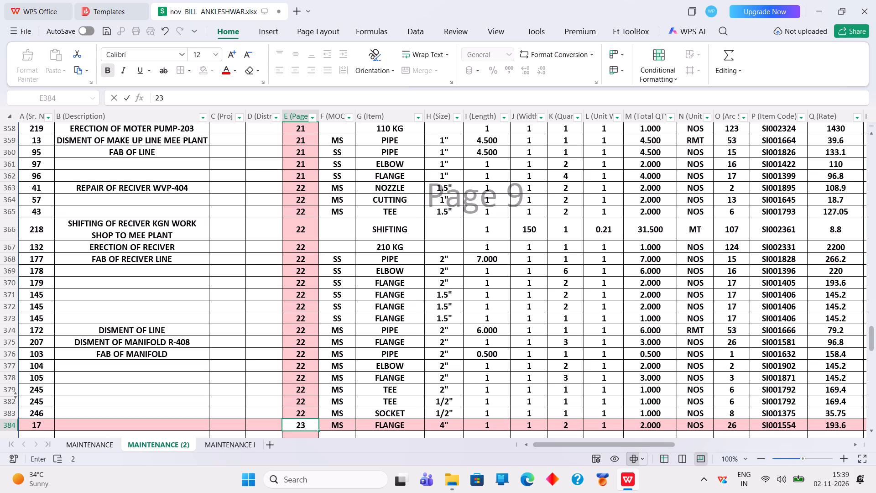
Enter the description DISMENT OF DISTENCE PIECE OF DISCHARGE LINE CT-404 for the MS FLANGE in row 384.
{"action": "left_click", "coordinate": [171, 425]}
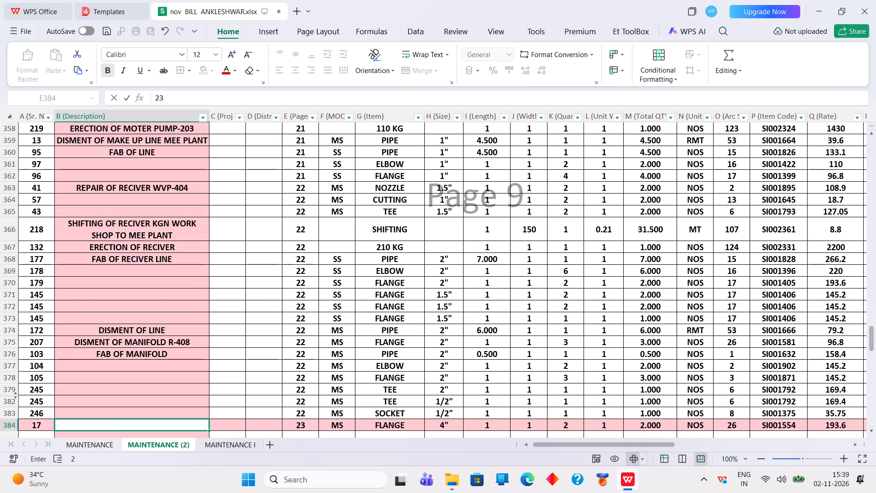
{"action": "type", "text": "DISM"}
{"action": "type", "text": "ENT"}
{"action": "key", "text": "space"}
{"action": "key", "text": "o"}
{"action": "type", "text": "F D"}
{"action": "key", "text": "i"}
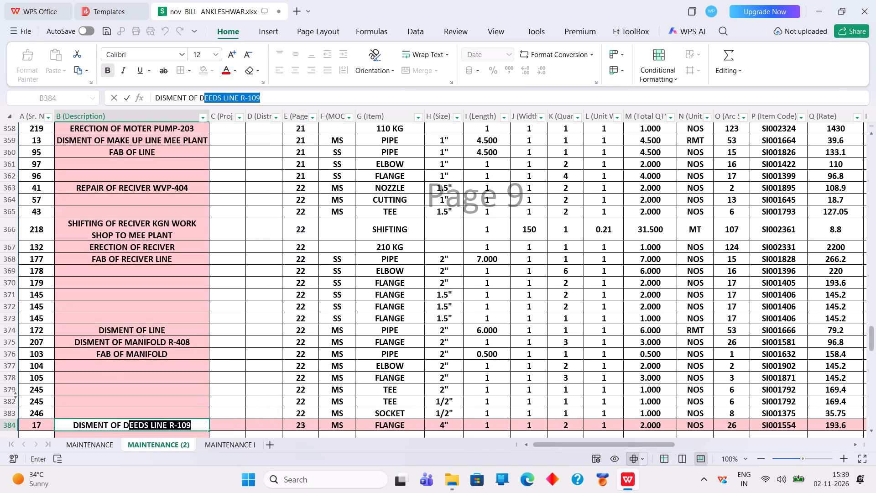
{"action": "key", "text": "s"}
{"action": "type", "text": "TE"}
{"action": "key", "text": "n"}
{"action": "key", "text": "c"}
{"action": "key", "text": "e"}
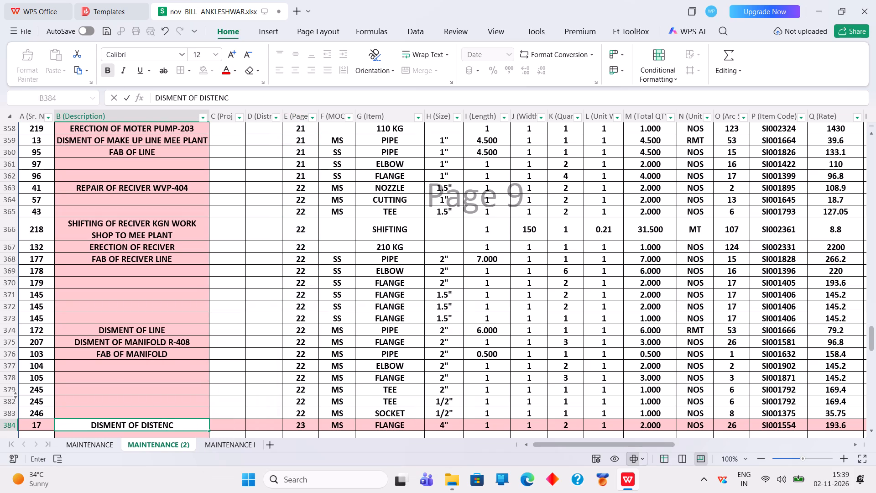
{"action": "key", "text": "space"}
{"action": "type", "text": "PIECE"}
{"action": "key", "text": "space"}
{"action": "type", "text": "OF DISCHARGE LINE"}
{"action": "key", "text": "space"}
{"action": "type", "text": "CT"}
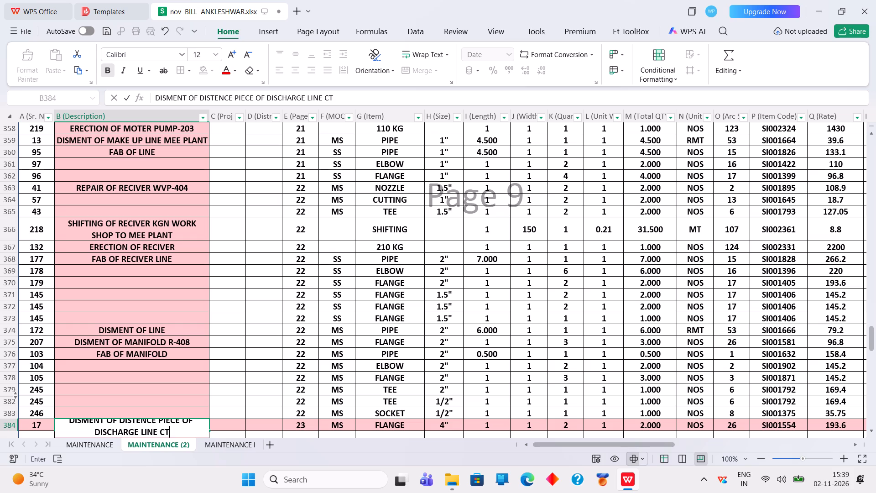
{"action": "type", "text": "-404"}
{"action": "key", "text": "Return"}
Enter the description FAB OF PIECE for the 1" MS VALVE in row 386.
{"action": "key", "text": "Return"}
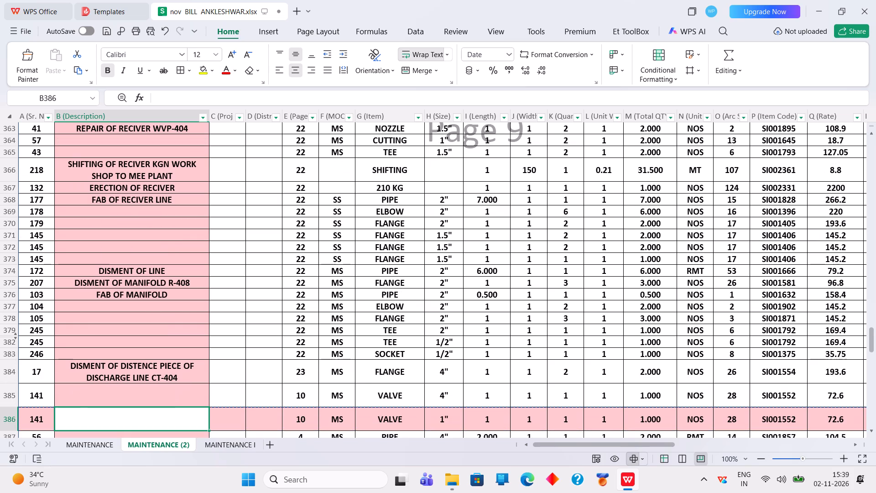
{"action": "type", "text": "FAB OF"}
{"action": "key", "text": "space"}
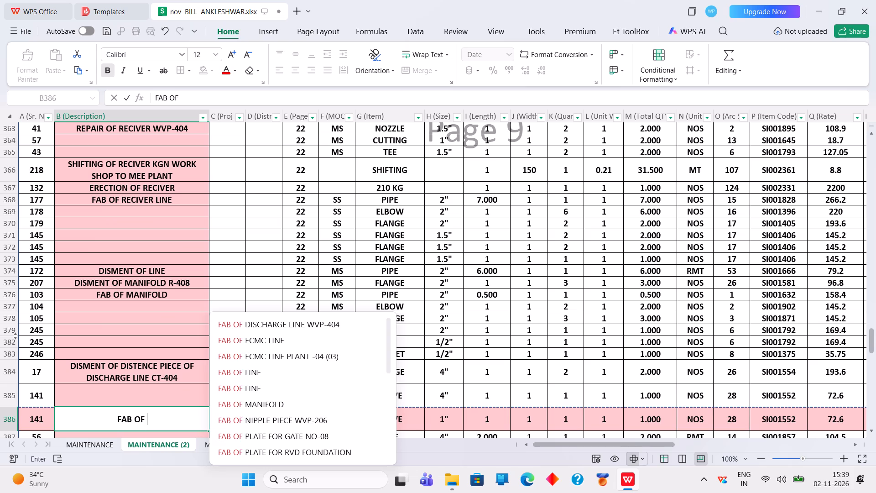
{"action": "type", "text": "PIECE"}
{"action": "key", "text": "Return"}
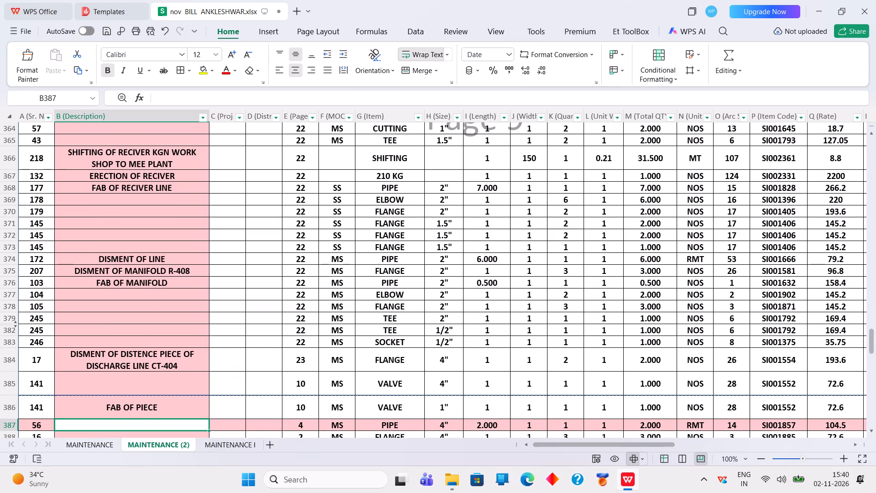
Enter the description DISMENT OF VACCUM LINE WVP-404 for the MS PIPE in row 393.
{"action": "scroll", "coordinate": [170, 424], "scroll_direction": "down", "scroll_amount": 3}
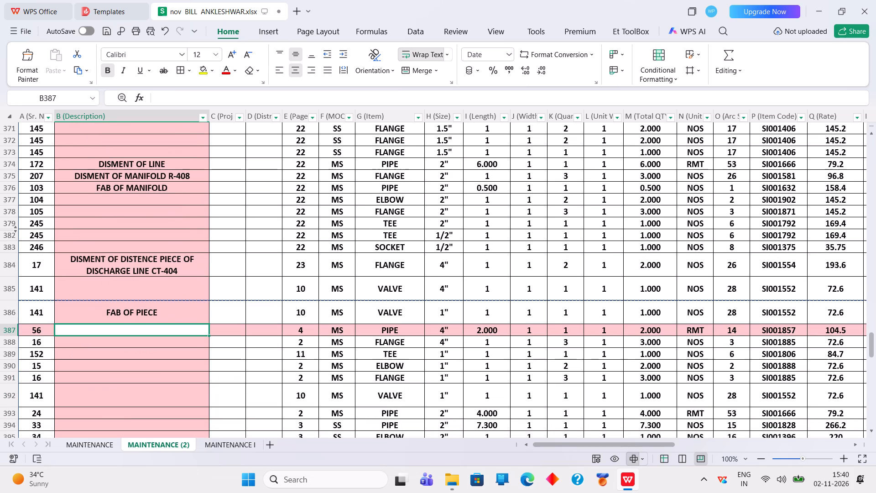
{"action": "left_click", "coordinate": [169, 418]}
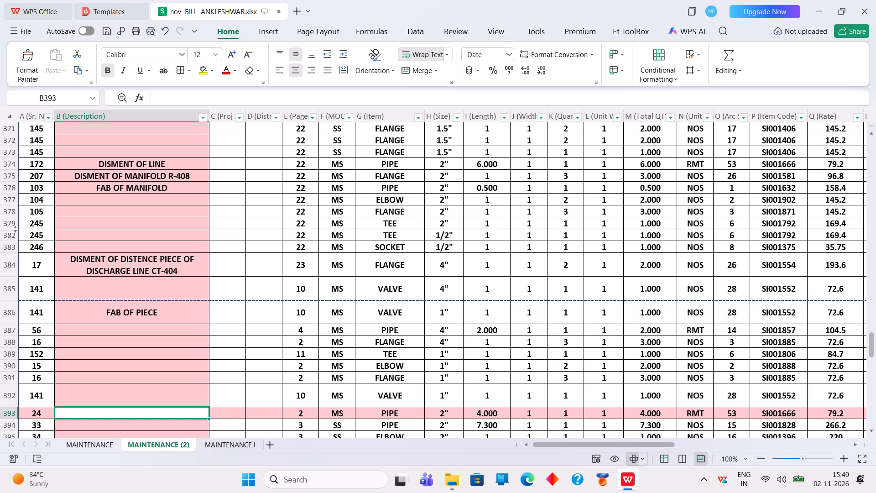
{"action": "type", "text": "DIS"}
{"action": "type", "text": "MENT OF VACC"}
{"action": "type", "text": "UM LINE"}
{"action": "key", "text": "space"}
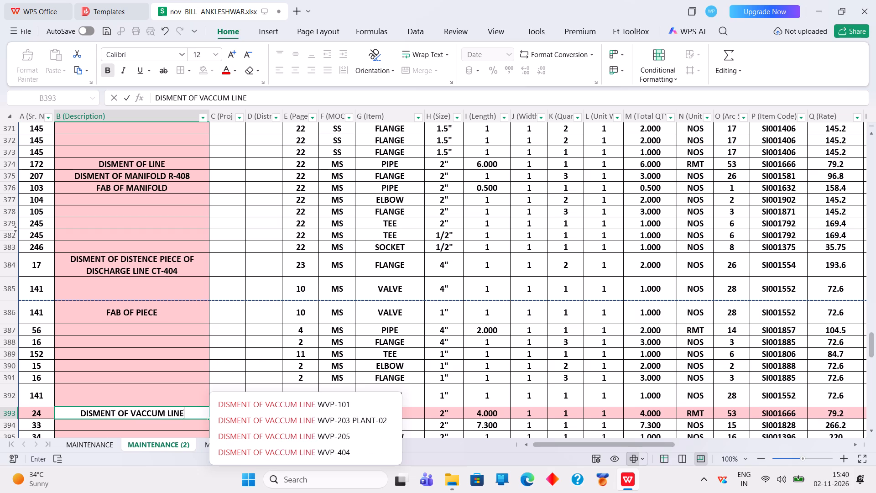
{"action": "type", "text": "WVP-404"}
{"action": "key", "text": "Return"}
Enter the description FAB OF LINE for the SS PIPE in row 394.
{"action": "type", "text": "FAB OG"}
{"action": "key", "text": "BackSpace"}
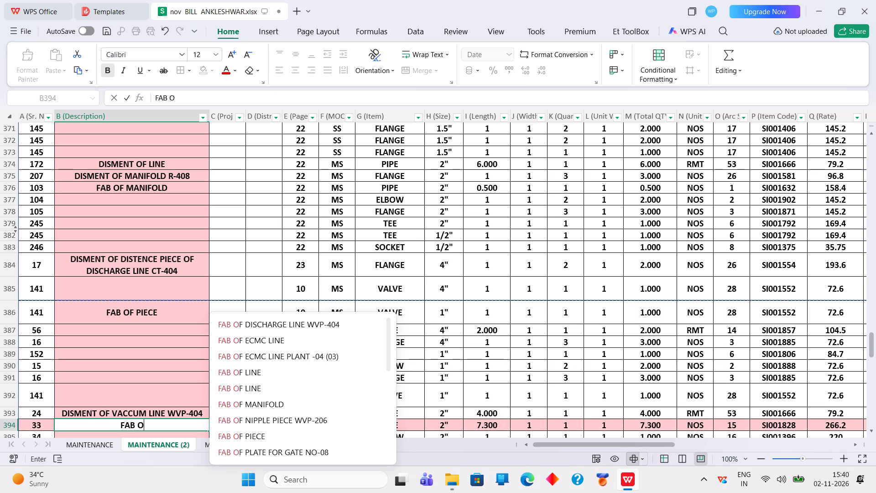
{"action": "type", "text": "F LI"}
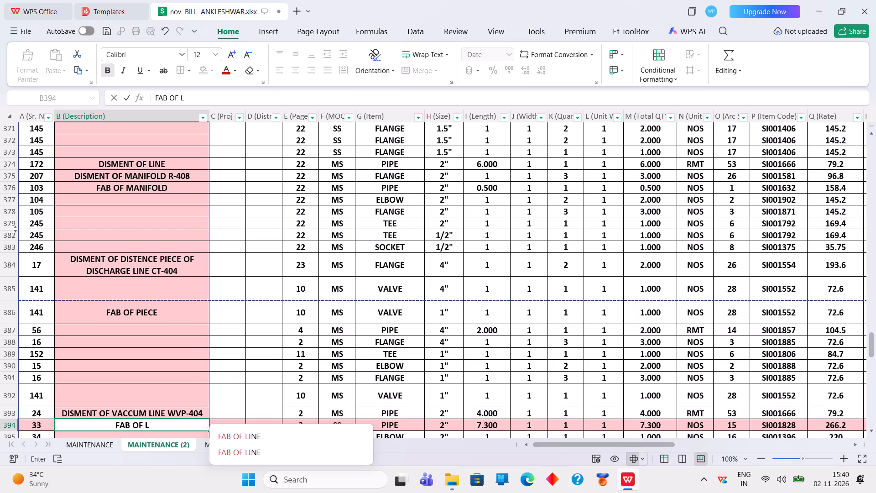
{"action": "type", "text": "NE"}
{"action": "key", "text": "Return"}
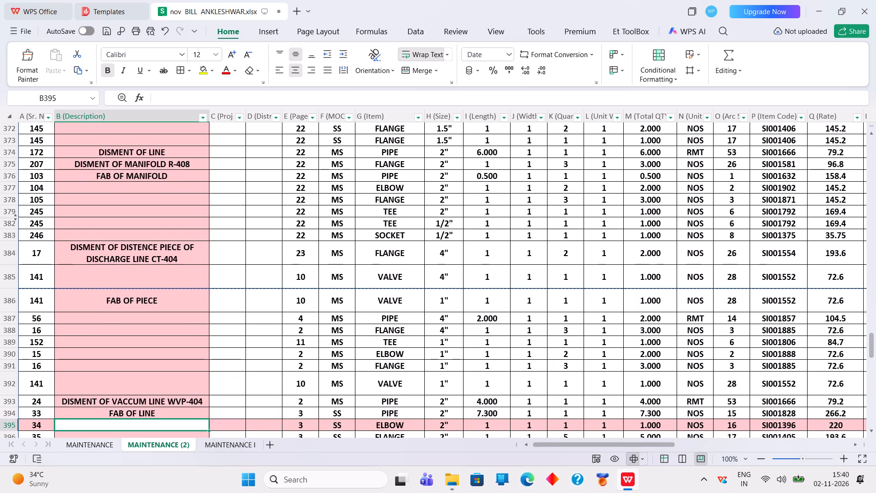
Enter the description FAB OF SUPPORT FOR QC ROOM for the MS MINI SUPPORT in row 397.
{"action": "key", "text": "Return"}
{"action": "key", "text": "Return"}
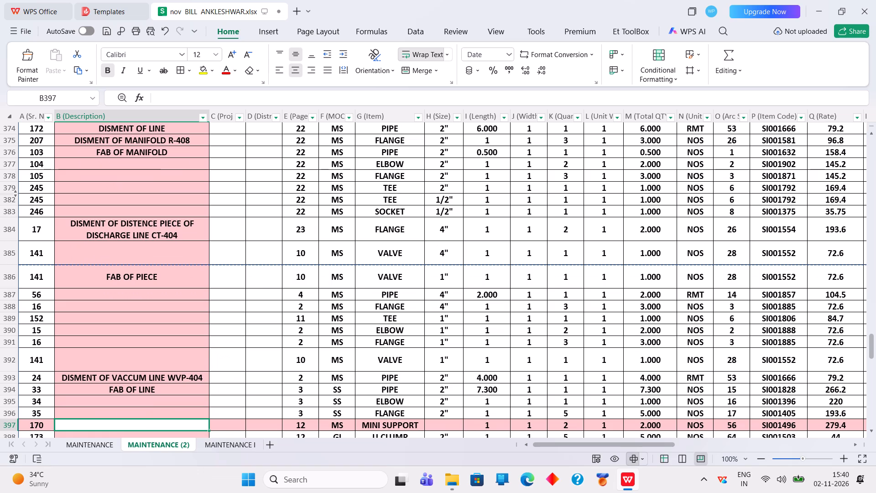
{"action": "type", "text": "FAB OF SU"}
{"action": "type", "text": "PPORT FOR"}
{"action": "key", "text": "space"}
{"action": "key", "text": "q"}
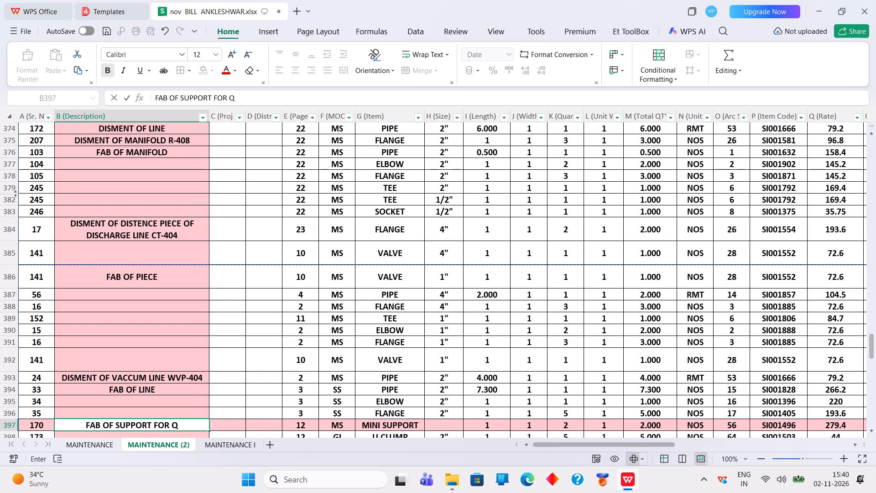
{"action": "type", "text": "C R"}
{"action": "type", "text": "OOM"}
{"action": "key", "text": "Return"}
Enter the description DISMENT OF KAPPA for the 35 KG item in row 399.
{"action": "key", "text": "Return"}
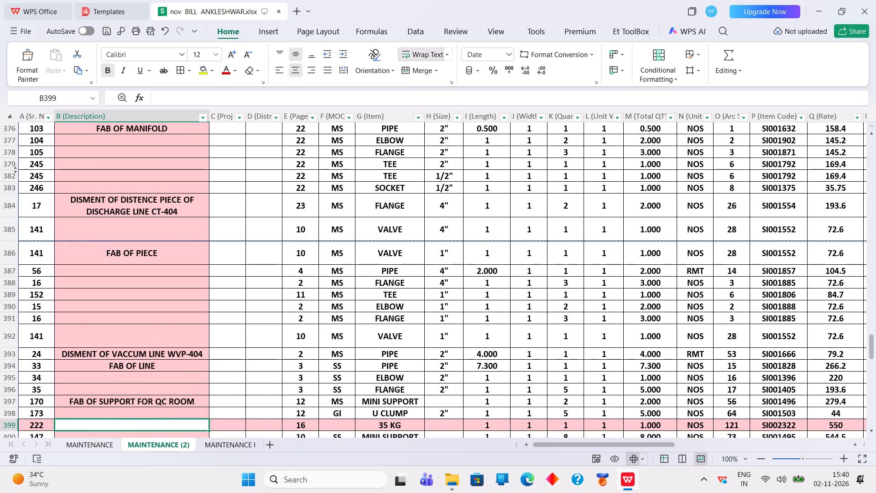
{"action": "type", "text": "DISMENT OF"}
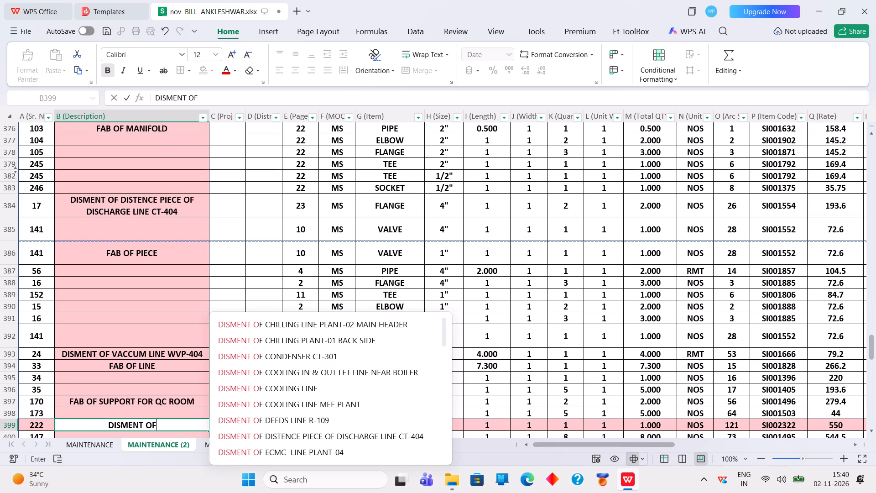
{"action": "key", "text": "space"}
{"action": "key", "text": "k"}
{"action": "type", "text": "AA"}
{"action": "key", "text": "BackSpace"}
{"action": "type", "text": "PPA"}
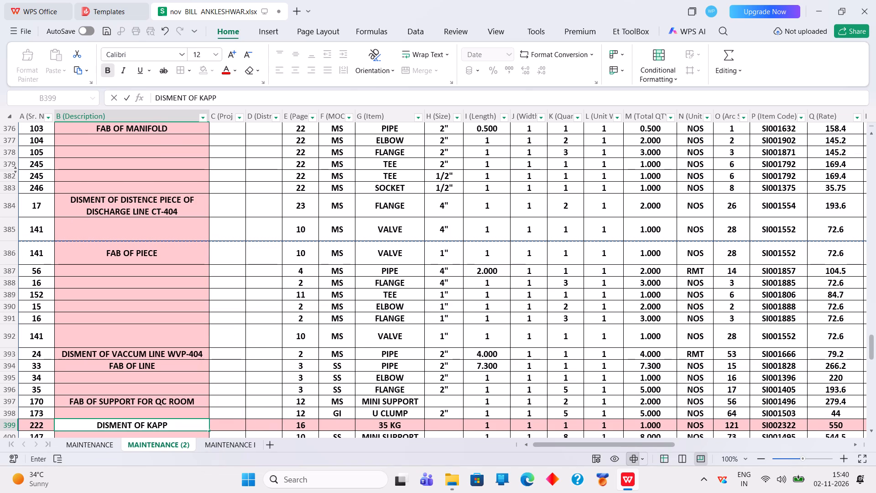
{"action": "key", "text": "Return"}
Enter the description REPAIR for the SS MINI SUPPORT in row 400.
{"action": "type", "text": "RE"}
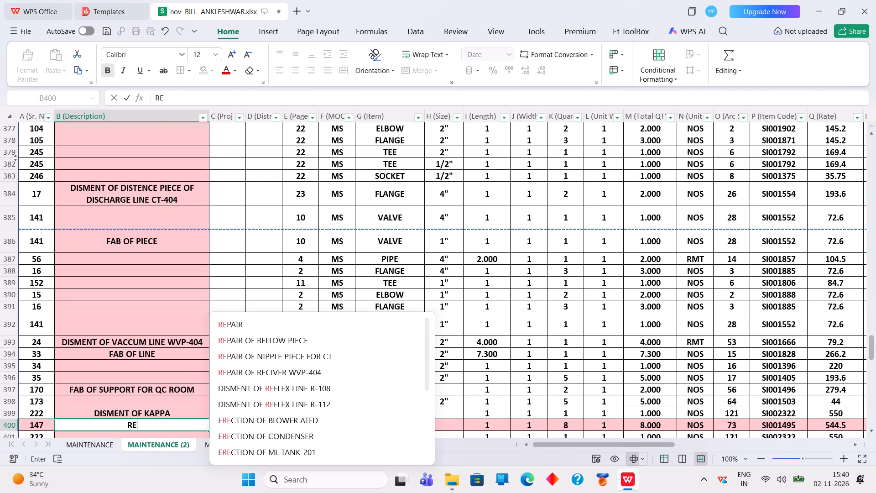
{"action": "left_click", "coordinate": [227, 328]}
{"action": "scroll", "coordinate": [252, 383], "scroll_direction": "down", "scroll_amount": 1}
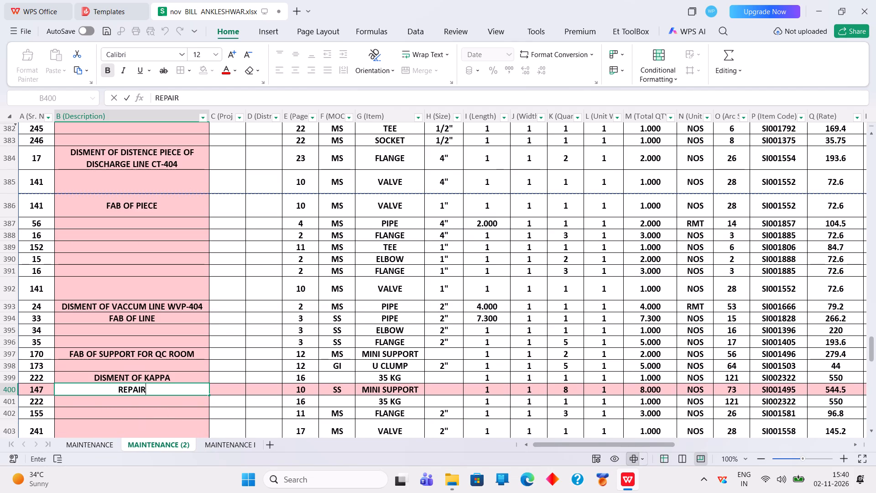
Enter the description ERECTION OF KAPPA for the 35 KG item in row 401.
{"action": "left_click", "coordinate": [191, 399]}
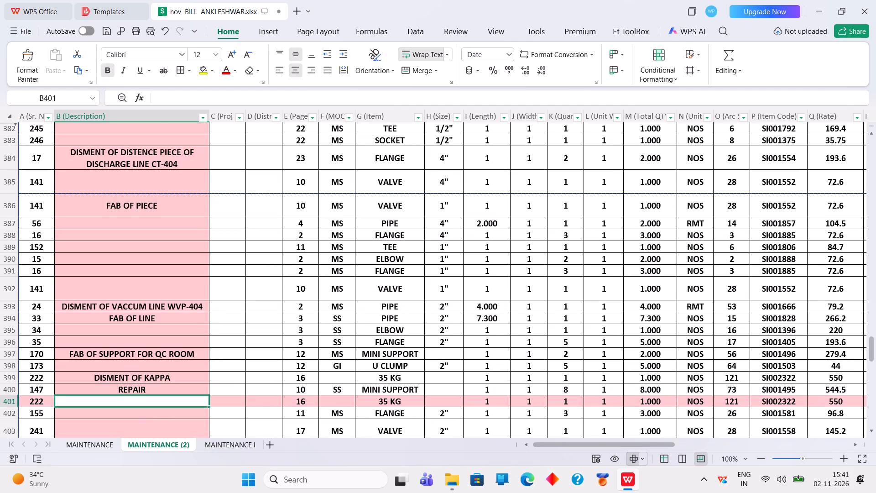
{"action": "key", "text": "e"}
{"action": "type", "text": "RECTION OF KA"}
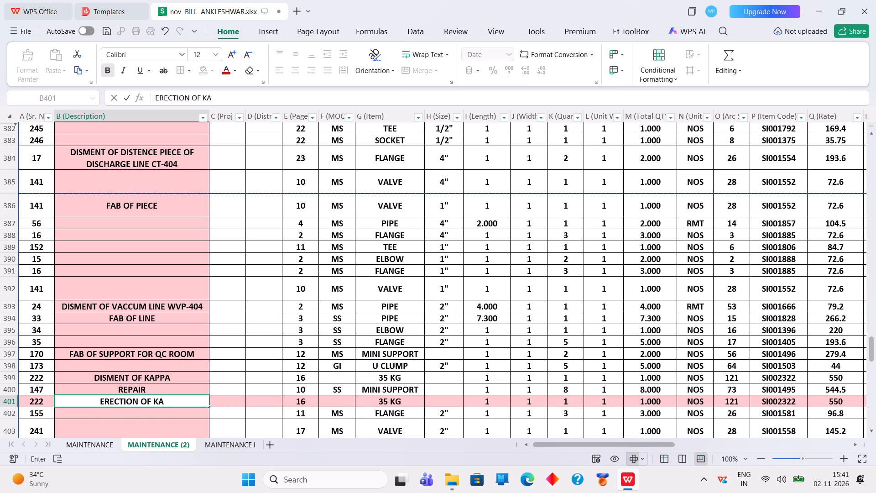
{"action": "type", "text": "PPA"}
{"action": "key", "text": "Return"}
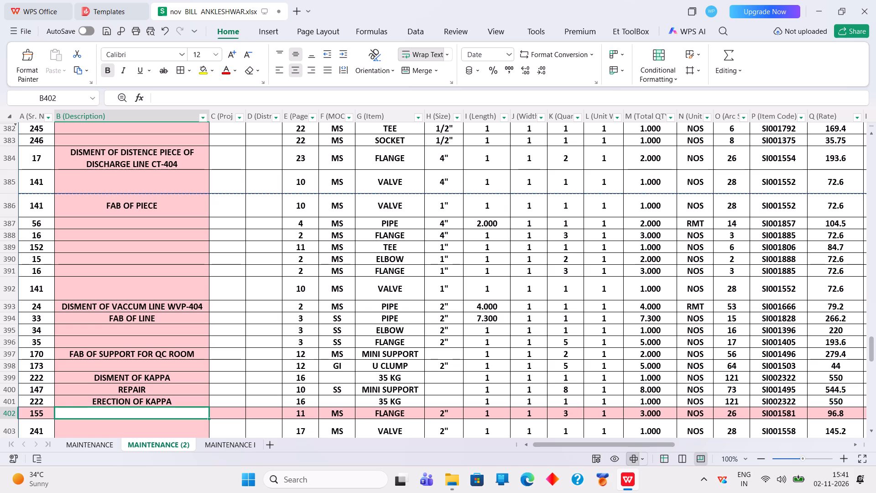
Enter the quantities 2, 1 and 1 for the flange and valves in rows 384 to 386.
{"action": "left_click", "coordinate": [577, 155]}
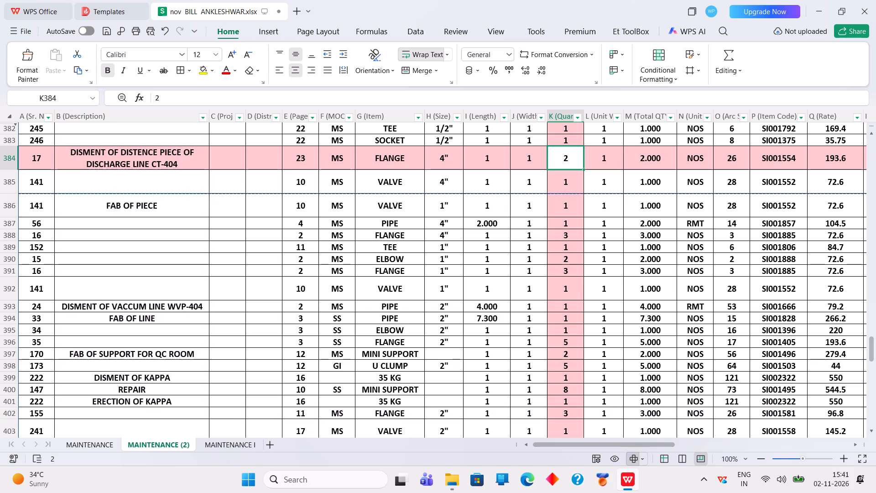
{"action": "key", "text": "2"}
{"action": "key", "text": "Return"}
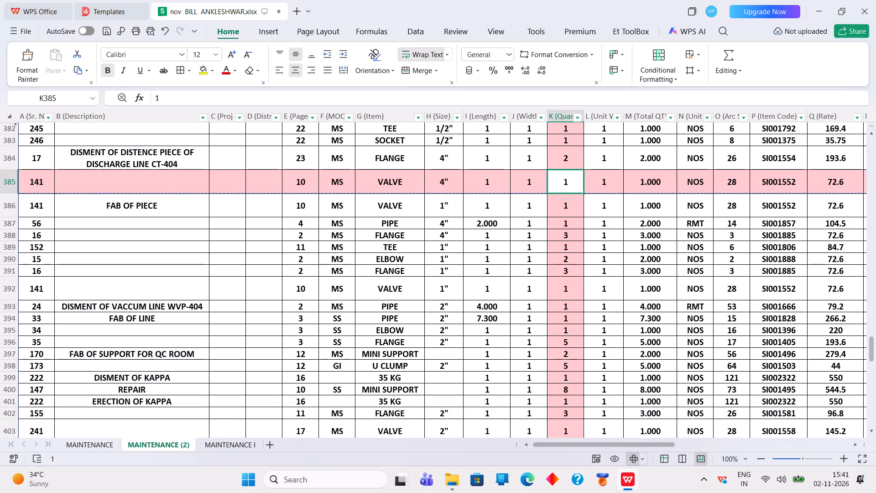
{"action": "key", "text": "1"}
{"action": "key", "text": "Return"}
{"action": "key", "text": "1"}
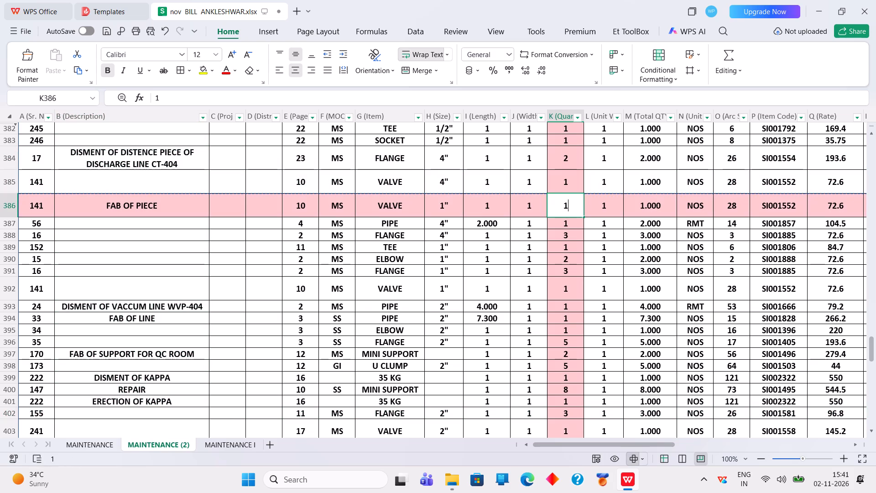
{"action": "key", "text": "Return"}
Change the item in row 385 to BUTTER FLY VALVE.
{"action": "left_click", "coordinate": [383, 188]}
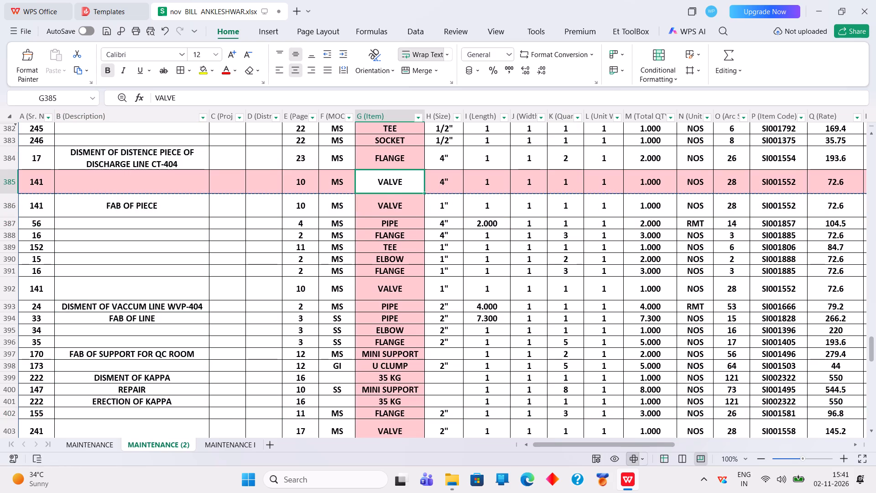
{"action": "type", "text": "BU"}
{"action": "type", "text": "TTER FLY"}
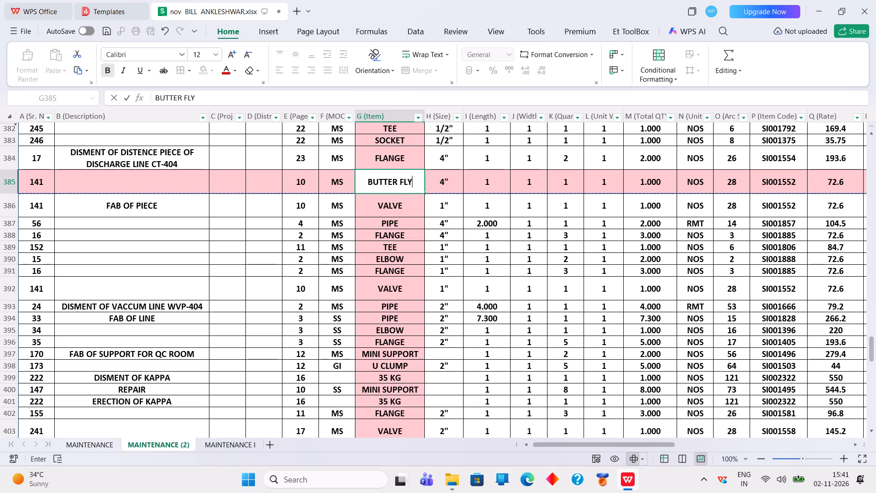
{"action": "key", "text": "space"}
{"action": "type", "text": "VALVE"}
{"action": "key", "text": "Return"}
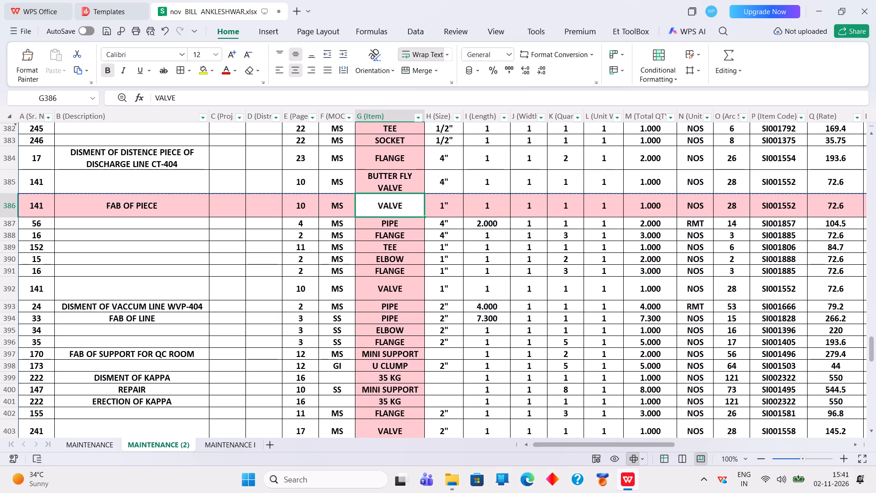
Clear the MOC of the butterfly valve in row 385.
{"action": "left_click", "coordinate": [345, 183]}
{"action": "key", "text": "BackSpace"}
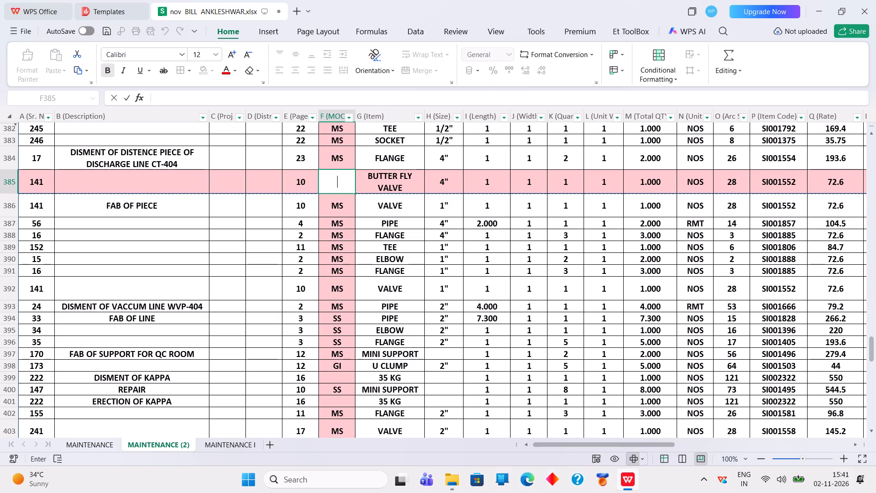
{"action": "left_click", "coordinate": [566, 205]}
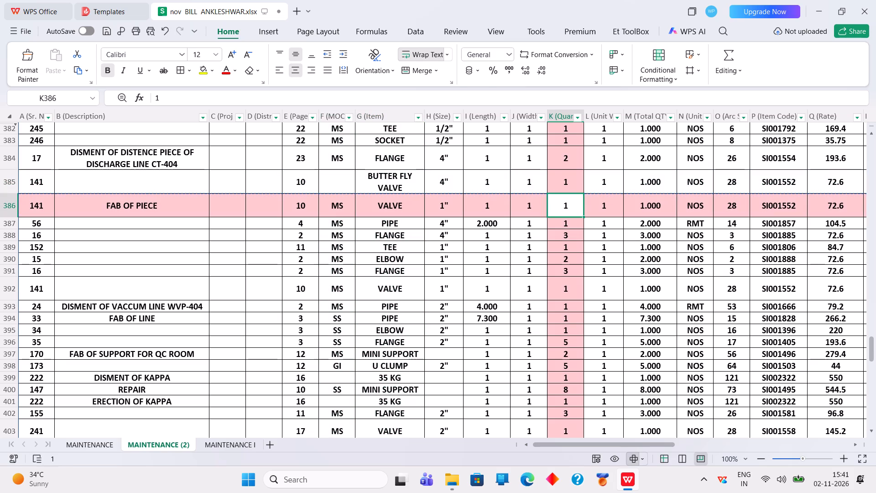
Set the length of the 4" MS PIPE in row 387 to 0.2.
{"action": "key", "text": "Return"}
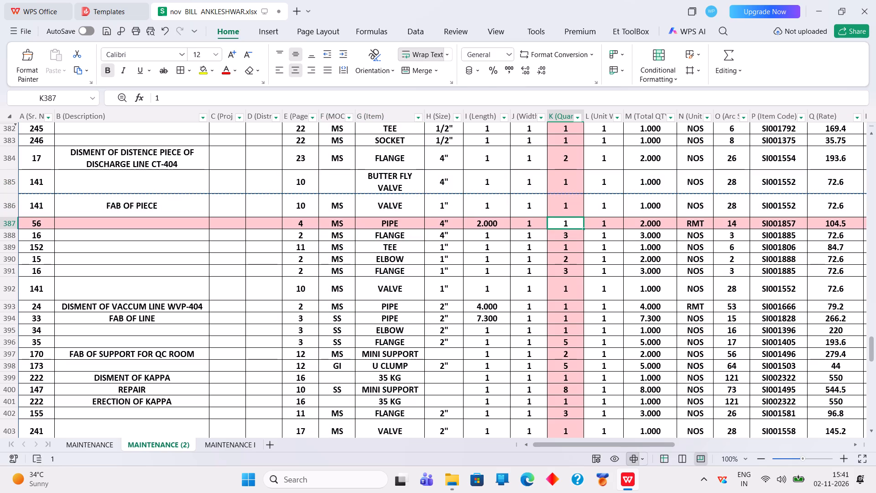
{"action": "left_click", "coordinate": [494, 219]}
{"action": "type", "text": ".2"}
{"action": "key", "text": "Return"}
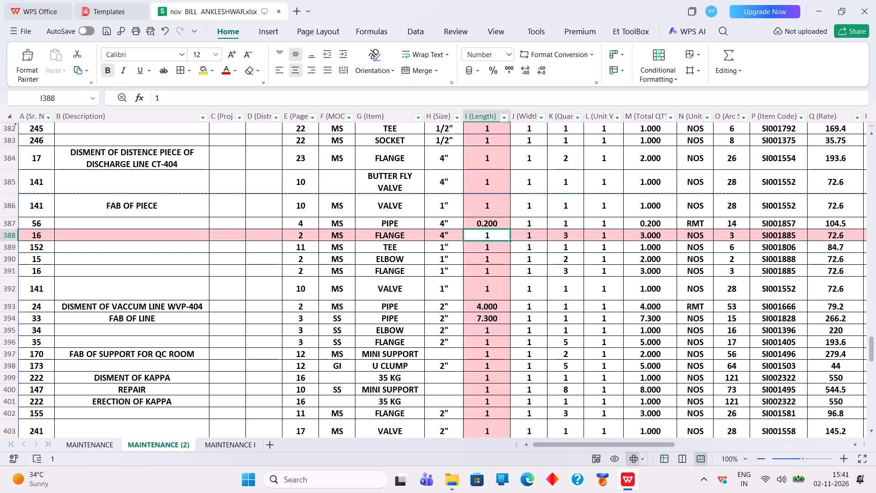
Enter the quantities for rows 388 to 392: 2 for the 4" flange and 1 for each of the remaining four.
{"action": "left_click", "coordinate": [566, 232]}
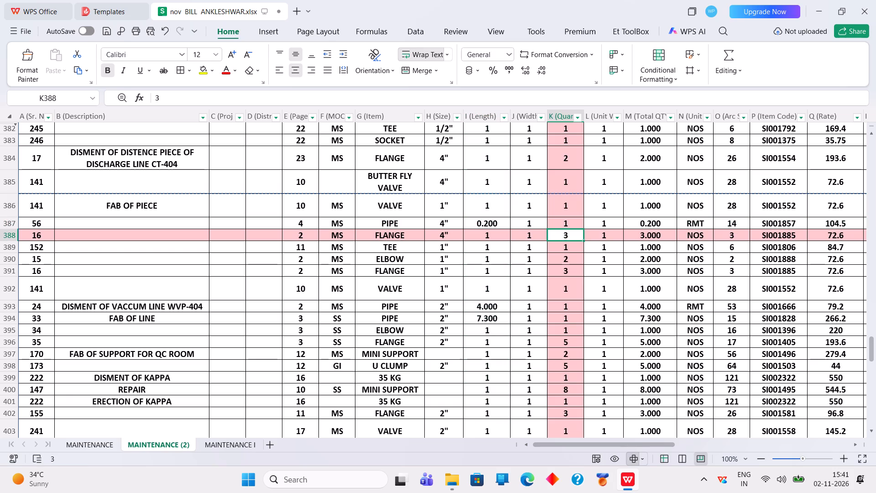
{"action": "key", "text": "2"}
{"action": "key", "text": "Return"}
{"action": "key", "text": "1"}
{"action": "key", "text": "Return"}
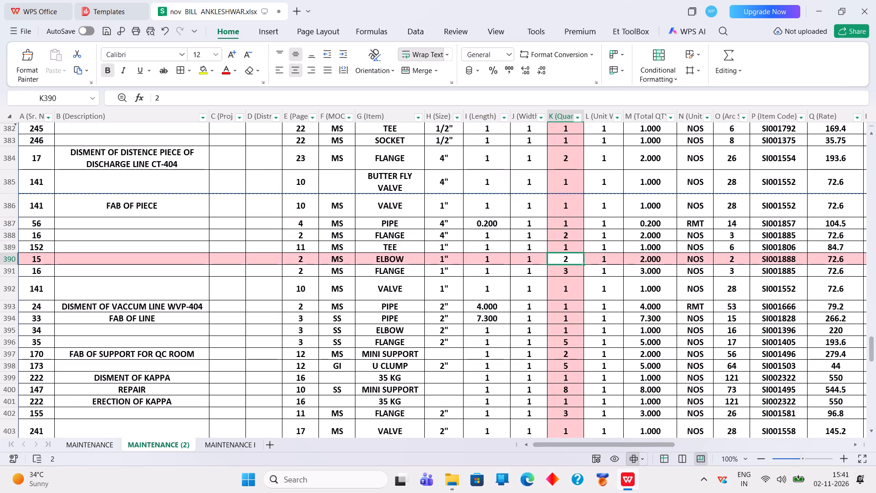
{"action": "key", "text": "1"}
{"action": "key", "text": "Return"}
{"action": "key", "text": "1"}
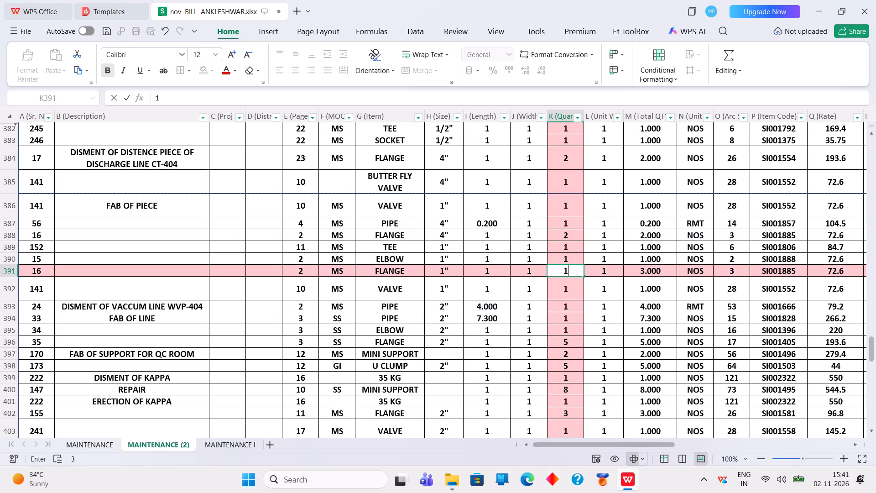
{"action": "key", "text": "Return"}
{"action": "key", "text": "1"}
{"action": "key", "text": "Return"}
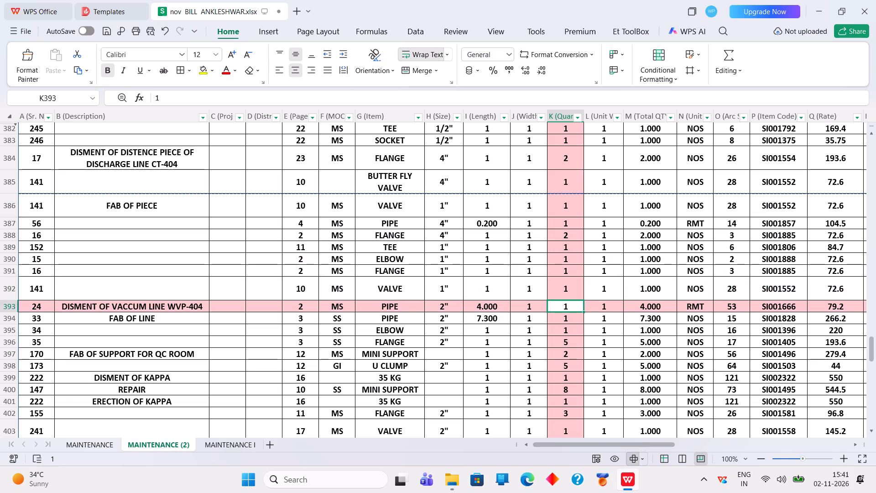
Set the length of the 2" pipes in rows 393 and 394 to 2.2 each.
{"action": "left_click", "coordinate": [495, 300]}
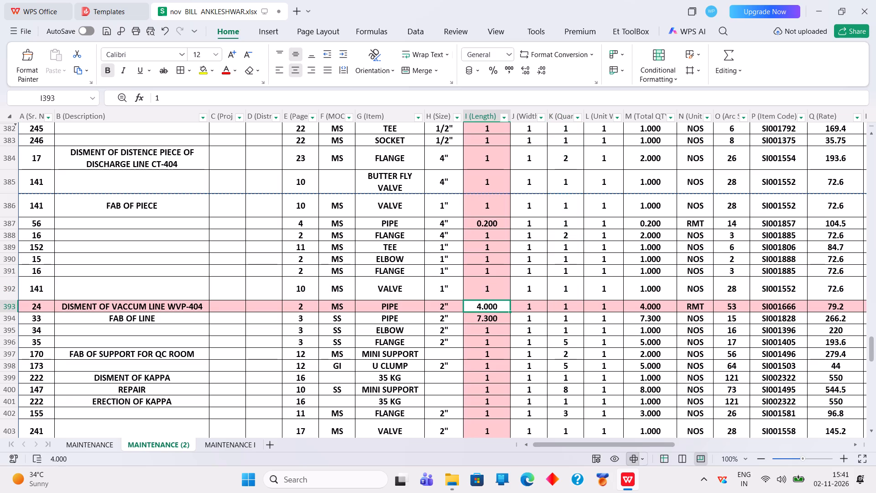
{"action": "type", "text": "2.2"}
{"action": "key", "text": "Return"}
{"action": "type", "text": "2.2"}
{"action": "key", "text": "Return"}
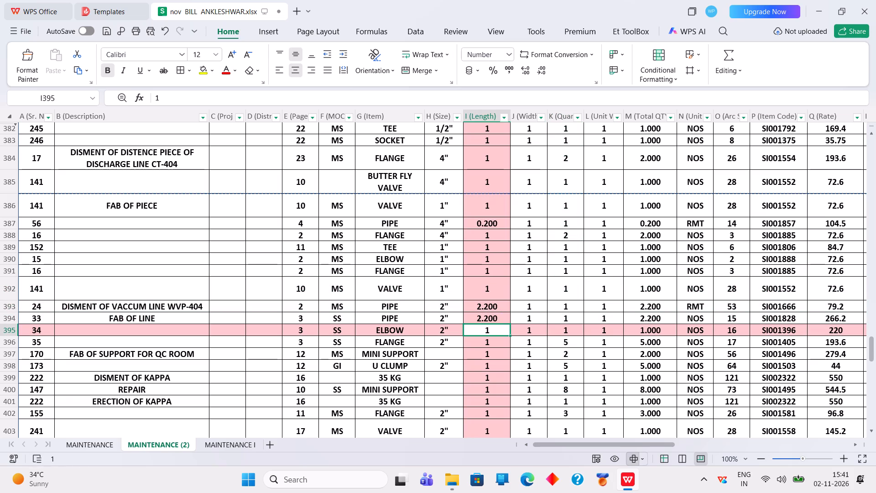
Enter a quantity of 2 for each item in rows 395 to 398, from the SS ELBOW to the GI U CLUMP.
{"action": "left_click", "coordinate": [570, 332]}
{"action": "key", "text": "2"}
{"action": "key", "text": "Return"}
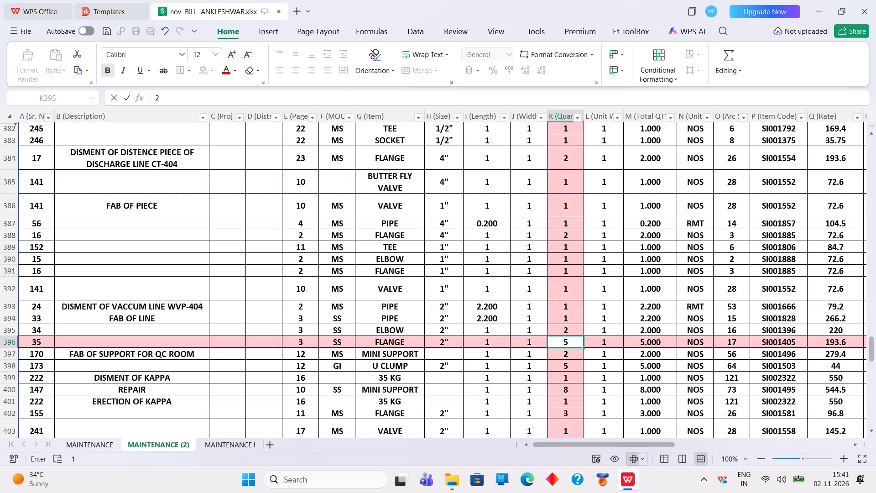
{"action": "key", "text": "2"}
{"action": "key", "text": "Return"}
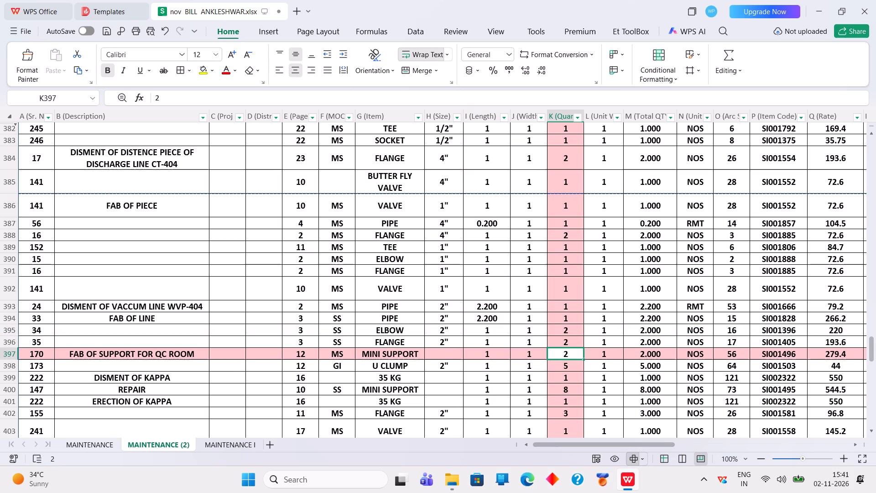
{"action": "key", "text": "2"}
{"action": "key", "text": "Return"}
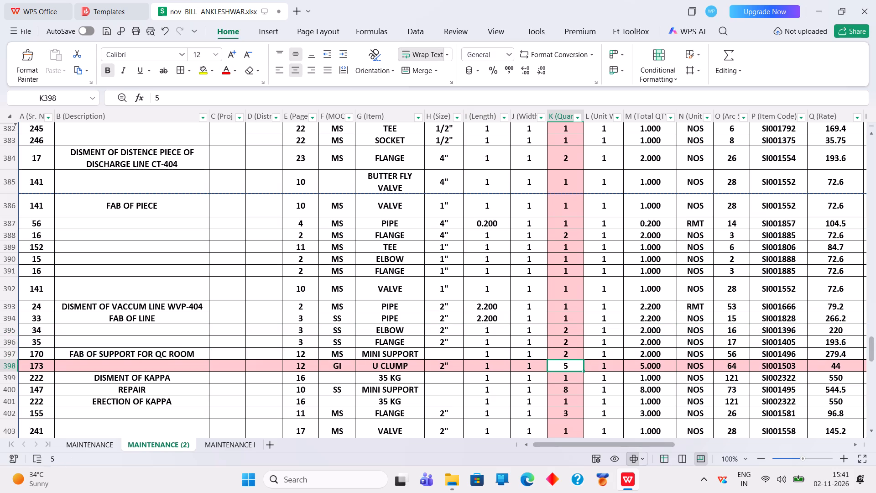
{"action": "key", "text": "2"}
{"action": "key", "text": "Return"}
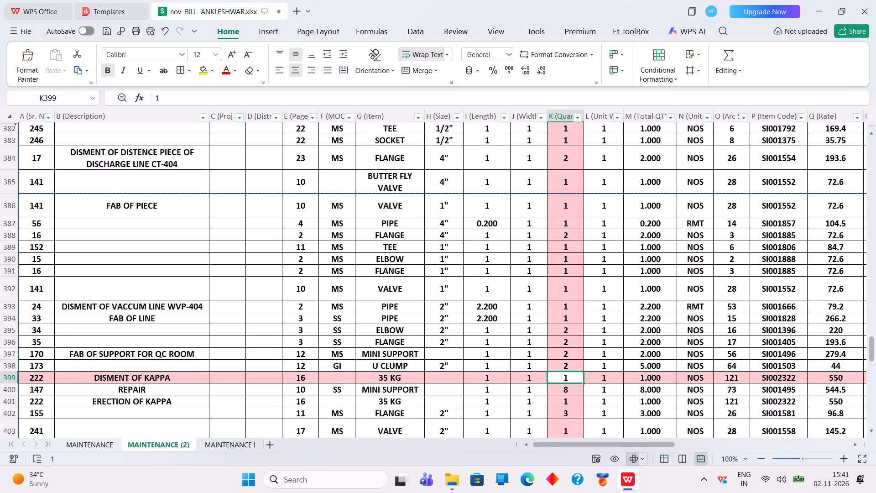
Change the item to 40 KG in the two KAPPA rows, 399 and 401.
{"action": "left_click", "coordinate": [402, 378]}
{"action": "type", "text": "40 KG"}
{"action": "key", "text": "Return"}
{"action": "key", "text": "Return"}
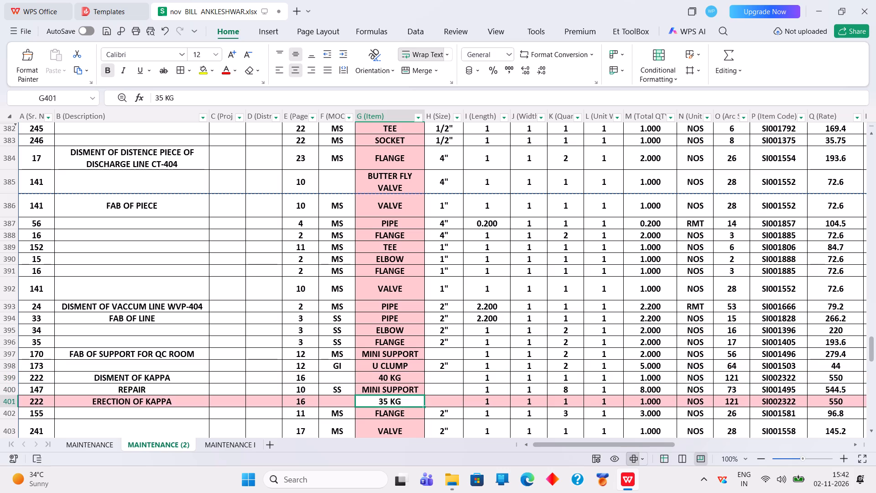
{"action": "type", "text": "40"}
{"action": "key", "text": "space"}
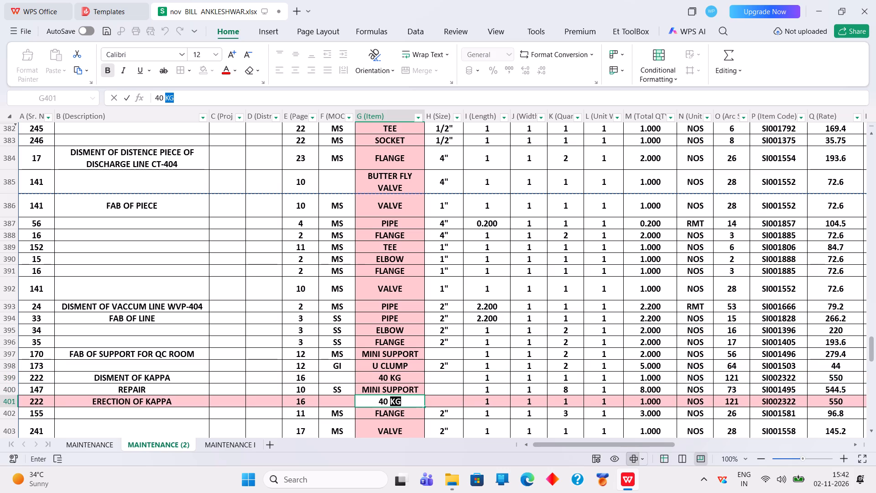
{"action": "left_click", "coordinate": [539, 391]}
Set the quantity of the SS MINI SUPPORT in row 400 to 3.
{"action": "left_click", "coordinate": [563, 393]}
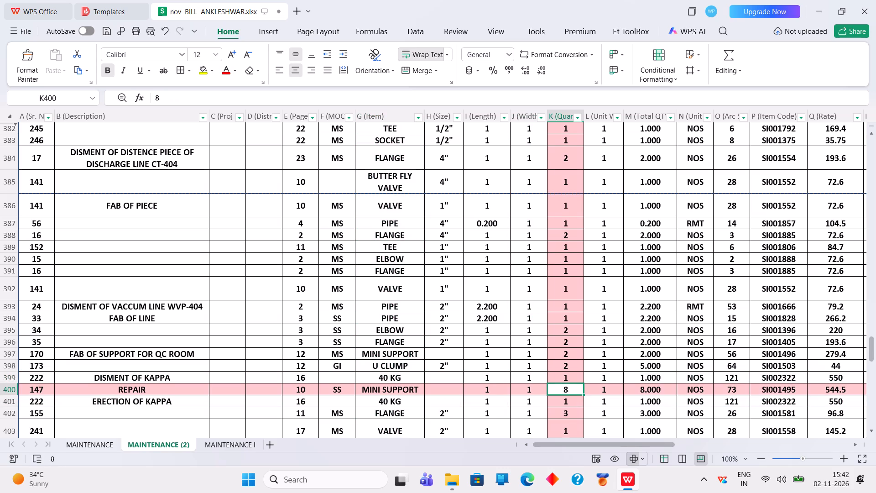
{"action": "key", "text": "3"}
{"action": "key", "text": "Return"}
Copy page number 23 from row 384 down through row 401 as the same value, without incrementing.
{"action": "left_click", "coordinate": [309, 161]}
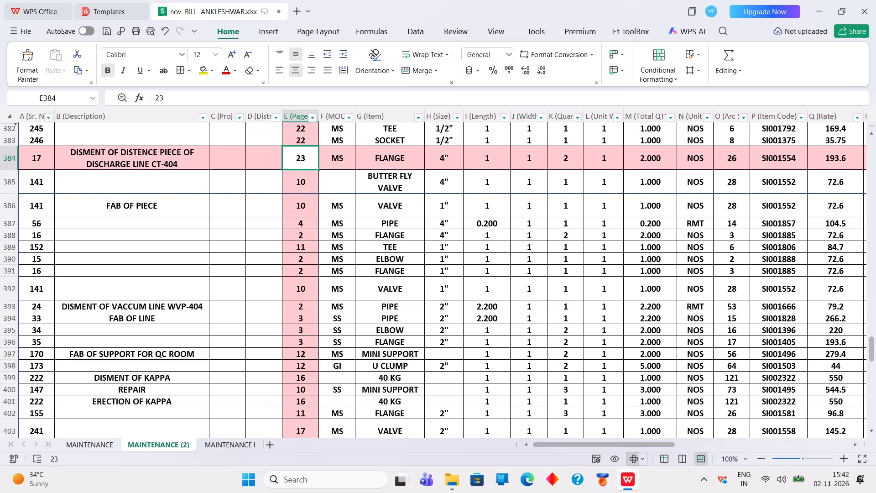
{"action": "left_click_drag", "start_coordinate": [320, 169], "coordinate": [332, 346]}
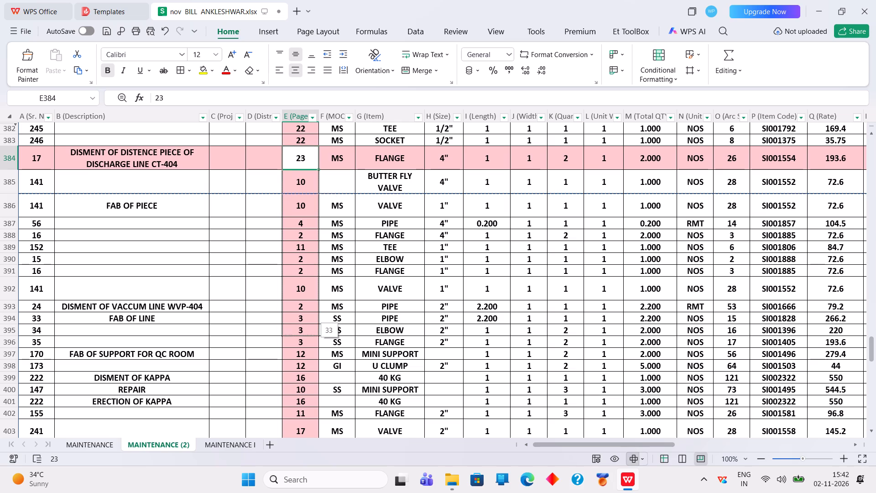
{"action": "left_click_drag", "start_coordinate": [332, 346], "coordinate": [320, 407]}
{"action": "left_click", "coordinate": [326, 411]}
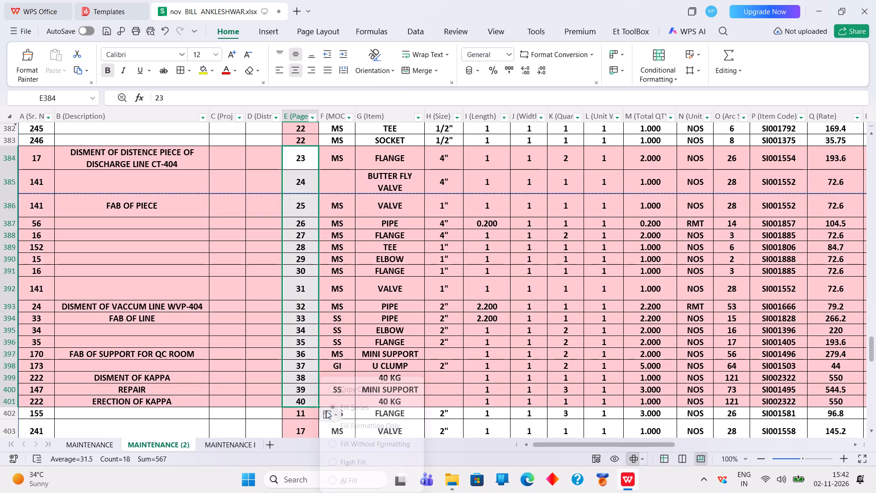
{"action": "left_click", "coordinate": [340, 392]}
Set the page number of the 2" MS FLANGE in row 402 to 24.
{"action": "left_click", "coordinate": [310, 409]}
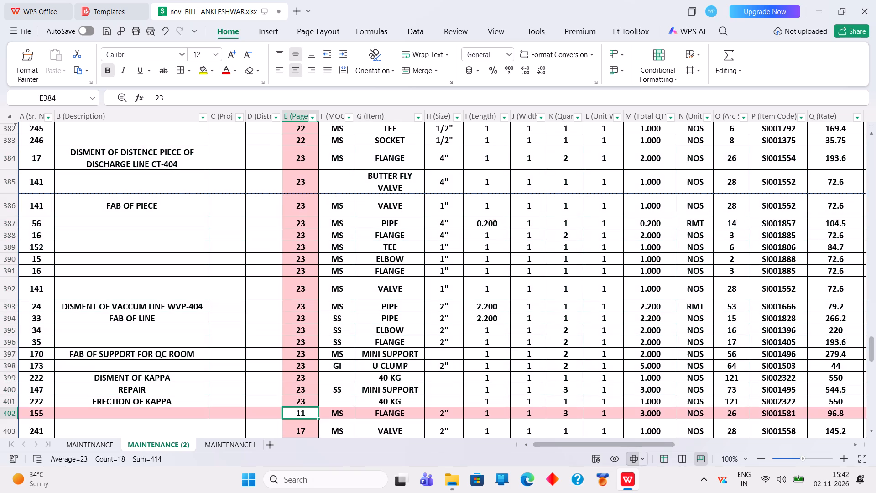
{"action": "type", "text": "24"}
{"action": "key", "text": "Return"}
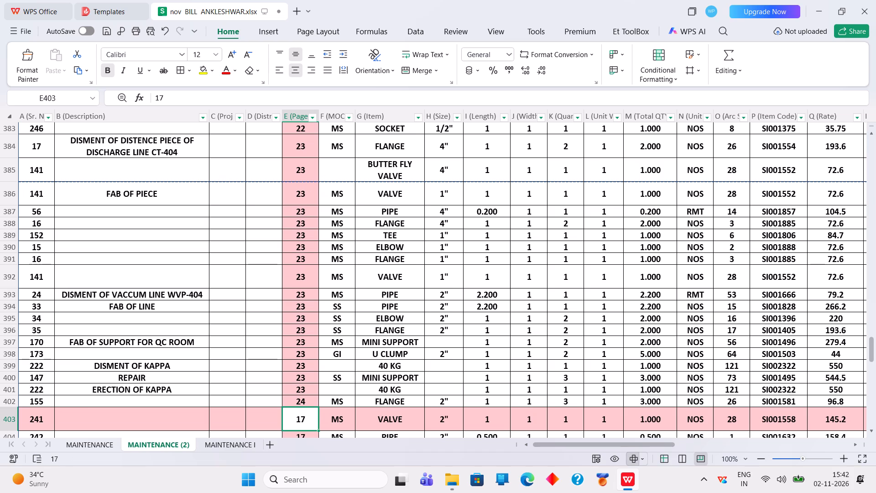
Enter the description DISMENT OF MANIFOLD R-201 for the MS FLANGE in row 402.
{"action": "left_click", "coordinate": [165, 401]}
{"action": "type", "text": "DISMENT OF MANIF"}
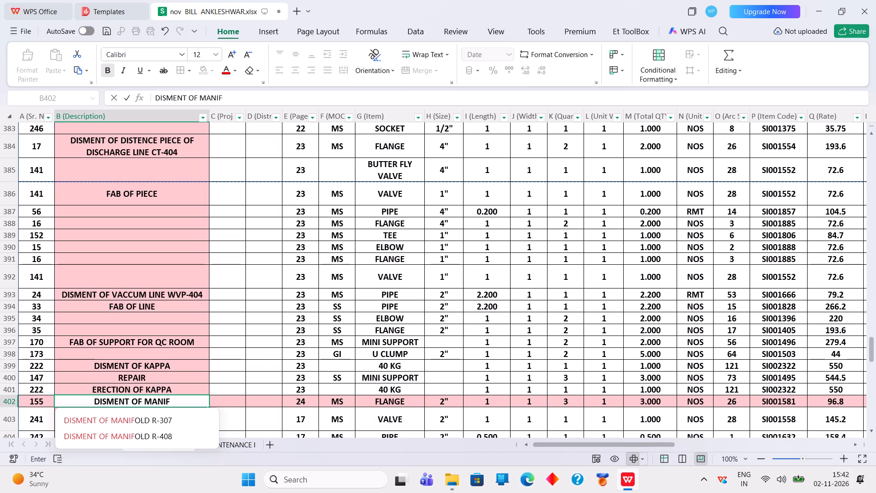
{"action": "left_click", "coordinate": [172, 419]}
{"action": "left_click", "coordinate": [296, 103]}
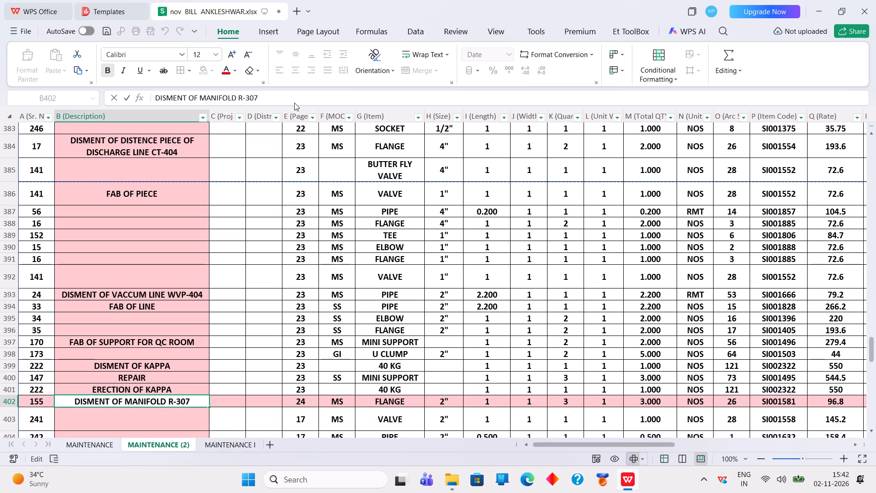
{"action": "key", "text": "BackSpace"}
{"action": "key", "text": "BackSpace"}
{"action": "key", "text": "BackSpace"}
{"action": "type", "text": "201"}
{"action": "key", "text": "Return"}
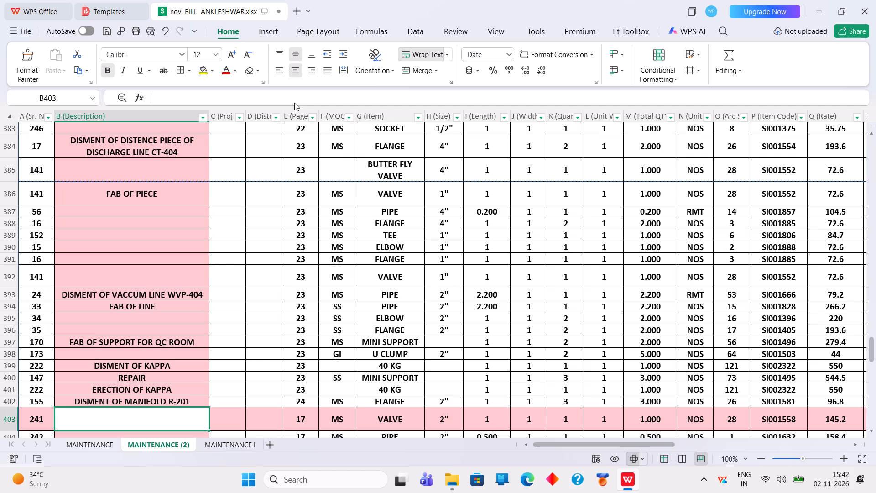
Enter the description FAB OF MANIFOLD for the MS PIPE in row 404.
{"action": "key", "text": "Return"}
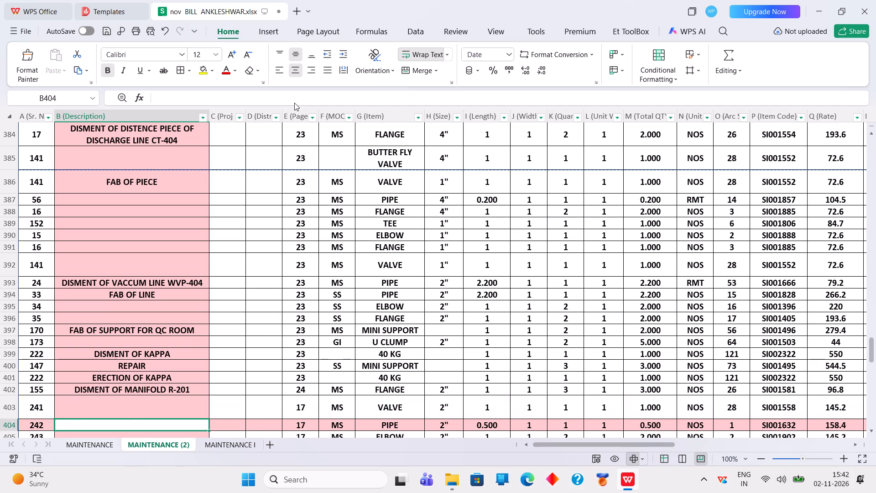
{"action": "type", "text": "FAB"}
{"action": "key", "text": "space"}
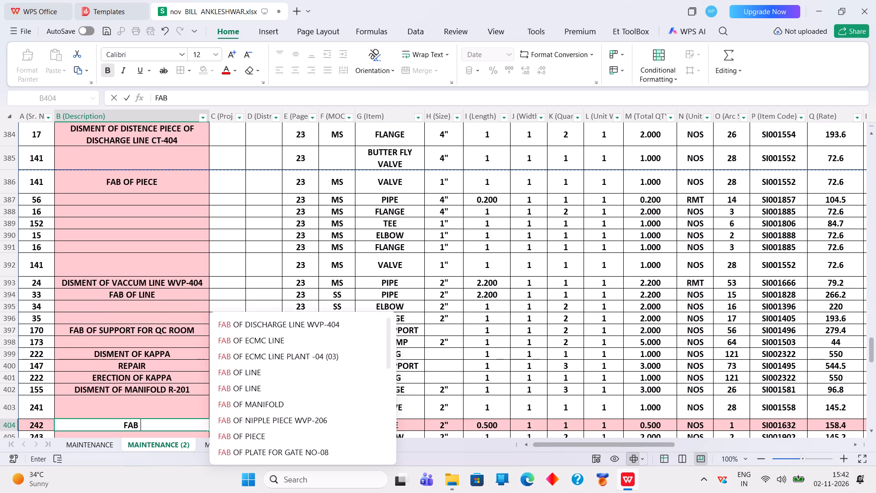
{"action": "left_click", "coordinate": [278, 407]}
{"action": "scroll", "coordinate": [275, 395], "scroll_direction": "down", "scroll_amount": 2}
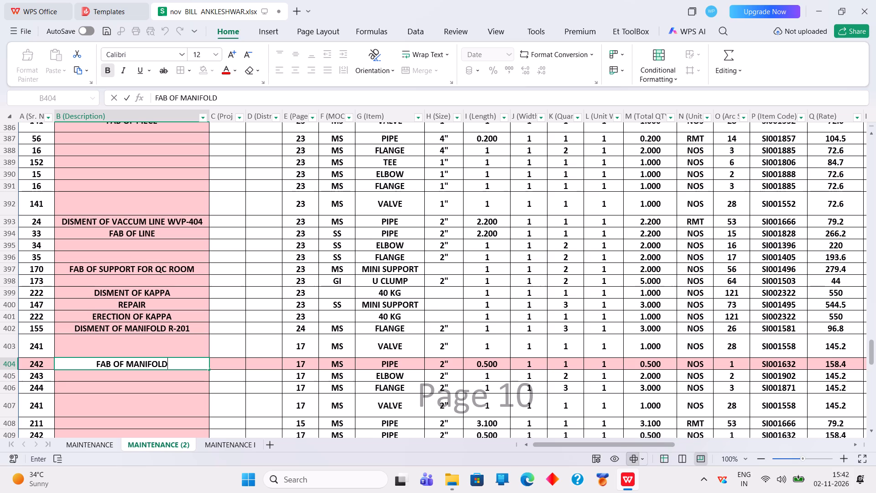
{"action": "scroll", "coordinate": [201, 399], "scroll_direction": "down", "scroll_amount": 1}
Enter the description DISMENT OF CHILLING LINE R-201 for the 2" MS PIPE in row 408.
{"action": "left_click", "coordinate": [157, 393]}
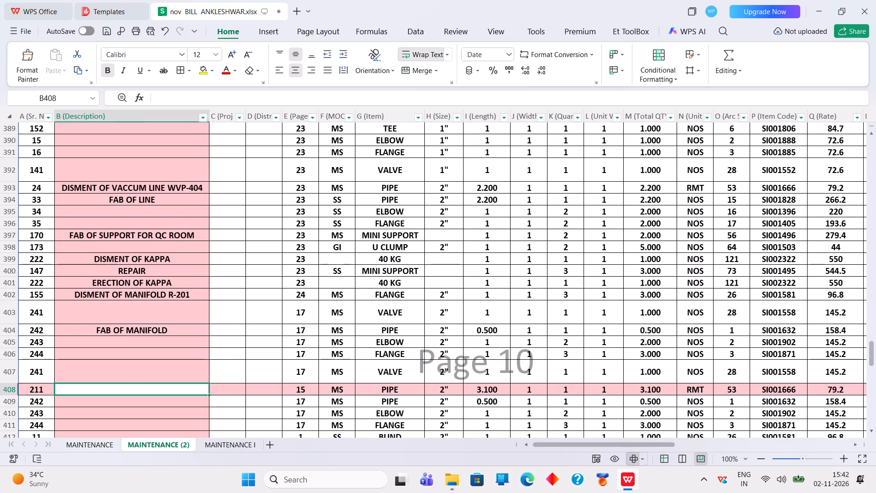
{"action": "key", "text": "d"}
{"action": "key", "text": "i"}
{"action": "key", "text": "s"}
{"action": "key", "text": "m"}
{"action": "key", "text": "e"}
{"action": "key", "text": "n"}
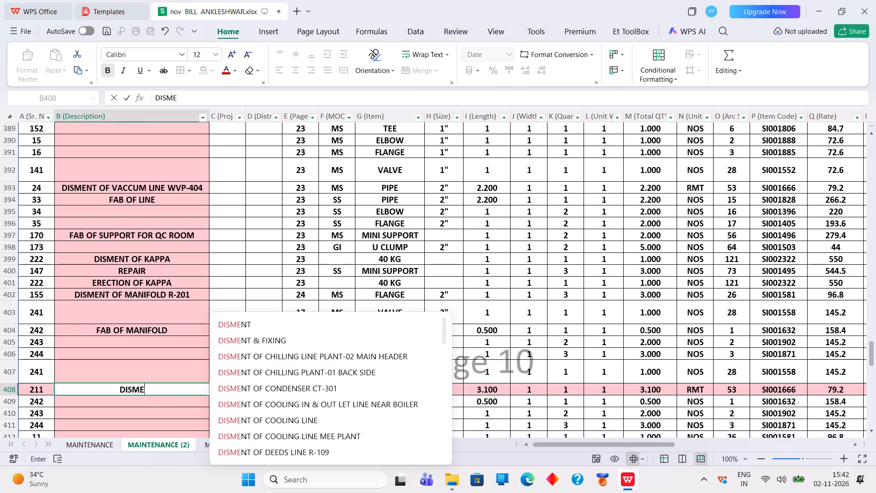
{"action": "key", "text": "t"}
{"action": "key", "text": "space"}
{"action": "key", "text": "o"}
{"action": "key", "text": "f"}
{"action": "key", "text": "space"}
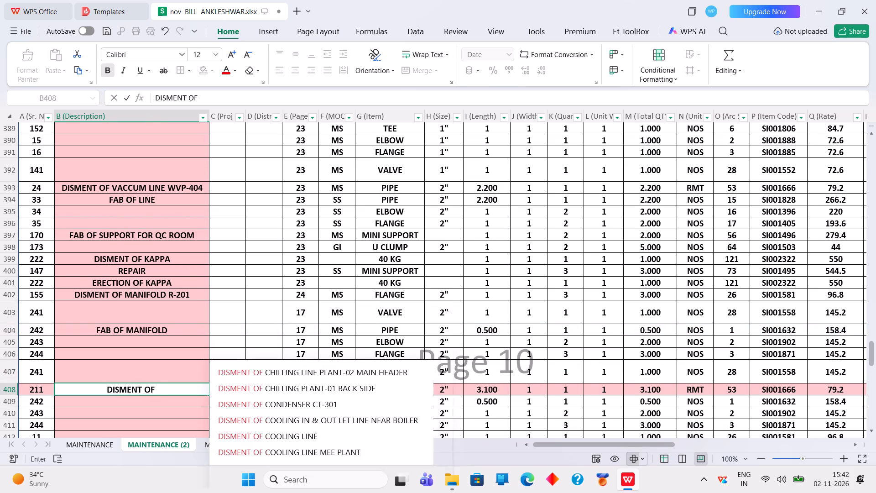
{"action": "key", "text": "c"}
{"action": "key", "text": "h"}
{"action": "key", "text": "i"}
{"action": "key", "text": "l"}
{"action": "key", "text": "l"}
{"action": "key", "text": "i"}
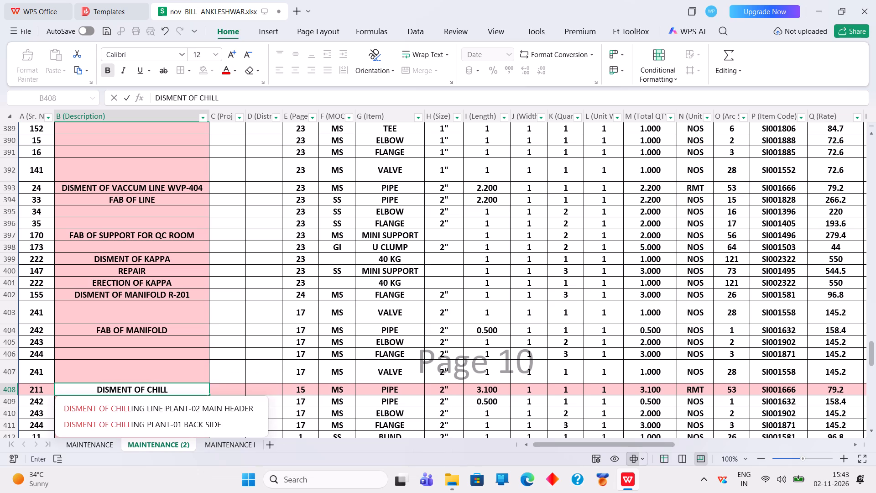
{"action": "key", "text": "n"}
{"action": "key", "text": "g"}
{"action": "key", "text": "space"}
{"action": "key", "text": "l"}
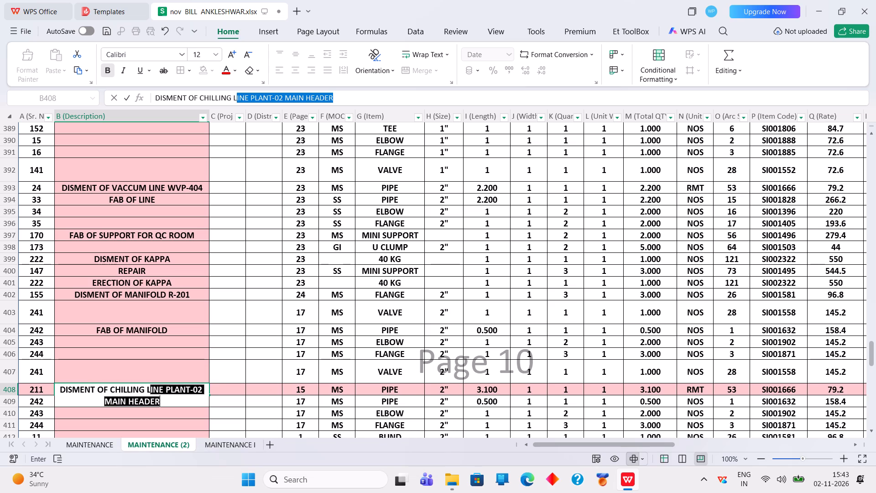
{"action": "key", "text": "i"}
{"action": "key", "text": "n"}
{"action": "key", "text": "e"}
{"action": "key", "text": "space"}
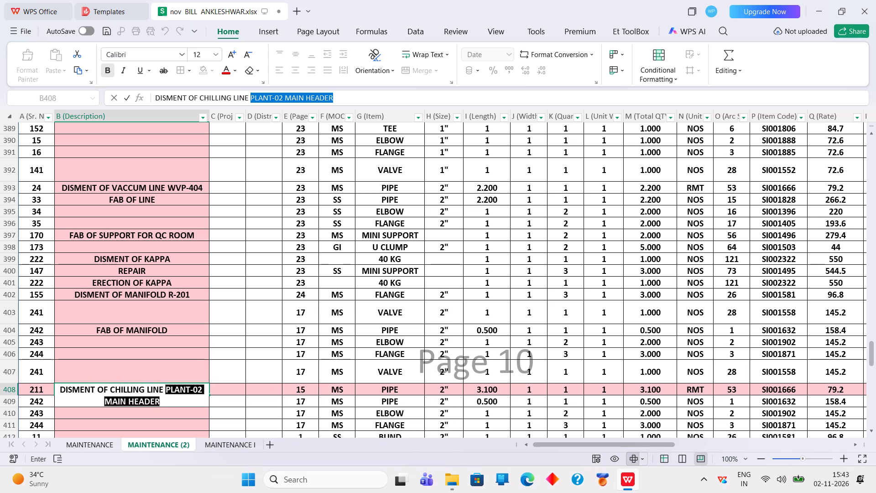
{"action": "key", "text": "r"}
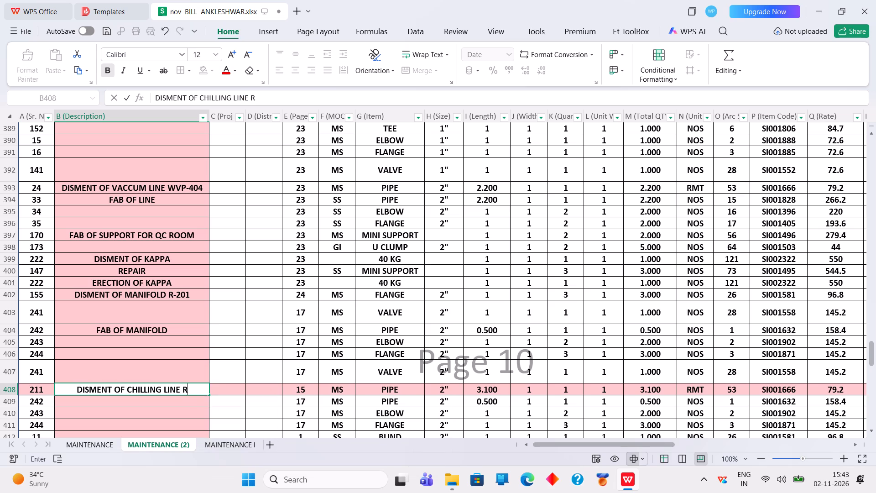
{"action": "key", "text": "minus"}
{"action": "key", "text": "2"}
{"action": "key", "text": "0"}
{"action": "key", "text": "1"}
{"action": "key", "text": "Return"}
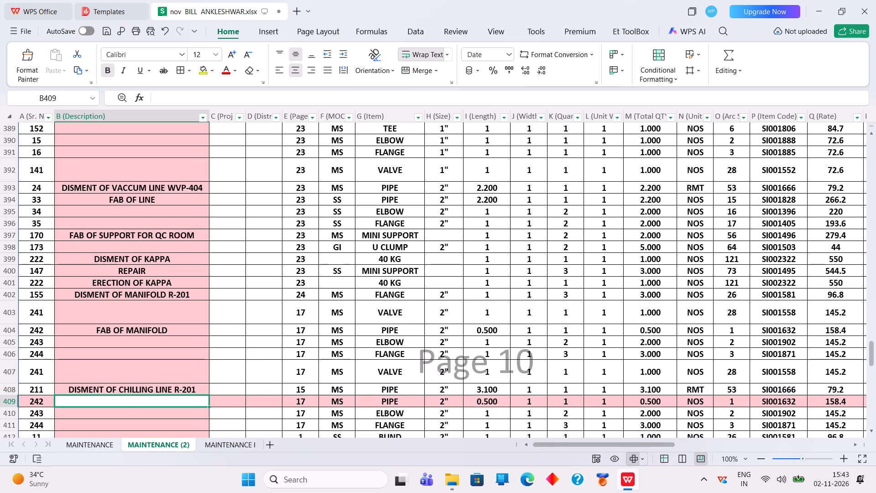
Enter the description FAB OF LINE for the MS PIPE in row 409.
{"action": "key", "text": "f"}
{"action": "key", "text": "a"}
{"action": "key", "text": "b"}
{"action": "key", "text": "space"}
{"action": "key", "text": "o"}
{"action": "key", "text": "f"}
{"action": "key", "text": "space"}
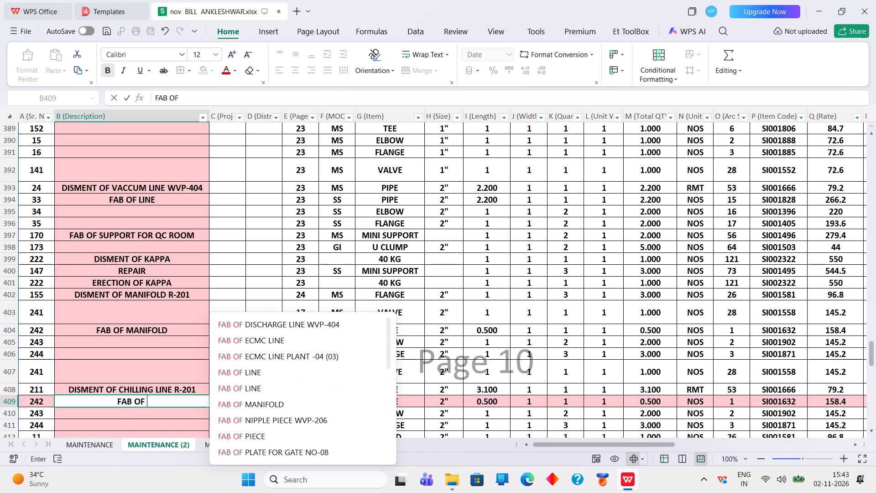
{"action": "key", "text": "l"}
{"action": "key", "text": "i"}
{"action": "key", "text": "n"}
{"action": "key", "text": "e"}
{"action": "key", "text": "Return"}
{"action": "key", "text": "Return"}
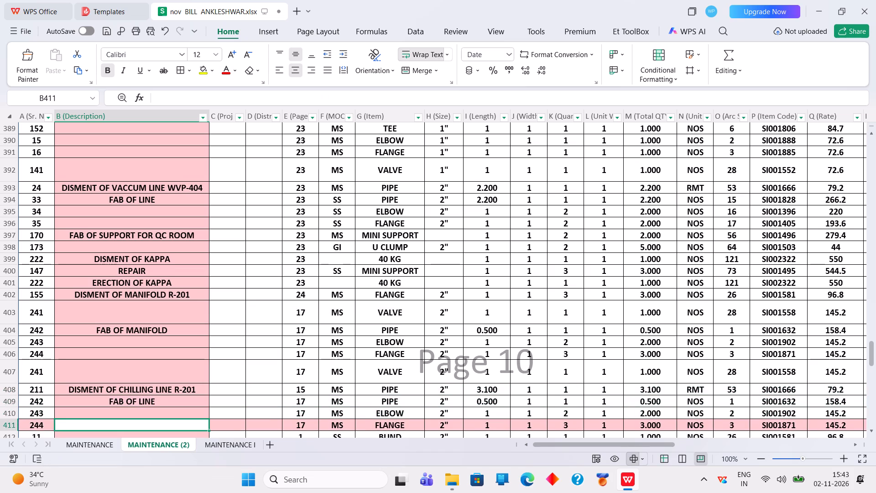
Enter the description DISMENT OF MANIFOLD R-210 for the SS BLIND in row 412.
{"action": "key", "text": "Return"}
{"action": "key", "text": "Return"}
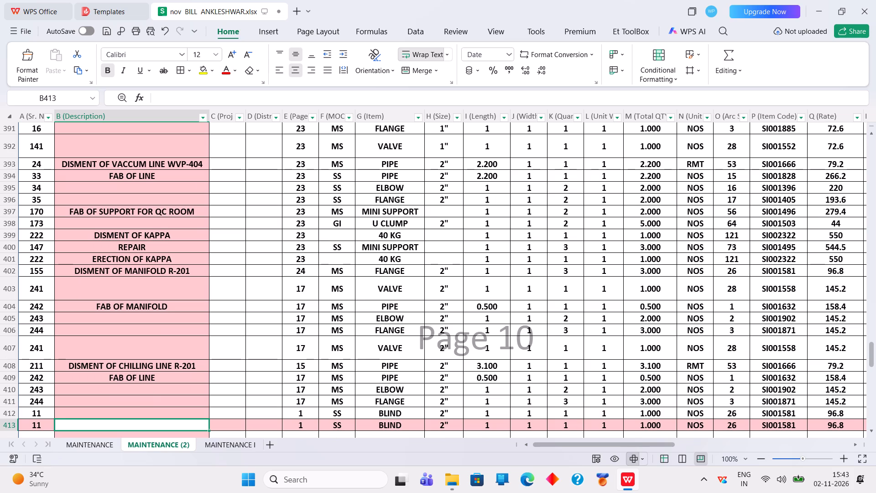
{"action": "left_click", "coordinate": [162, 404]}
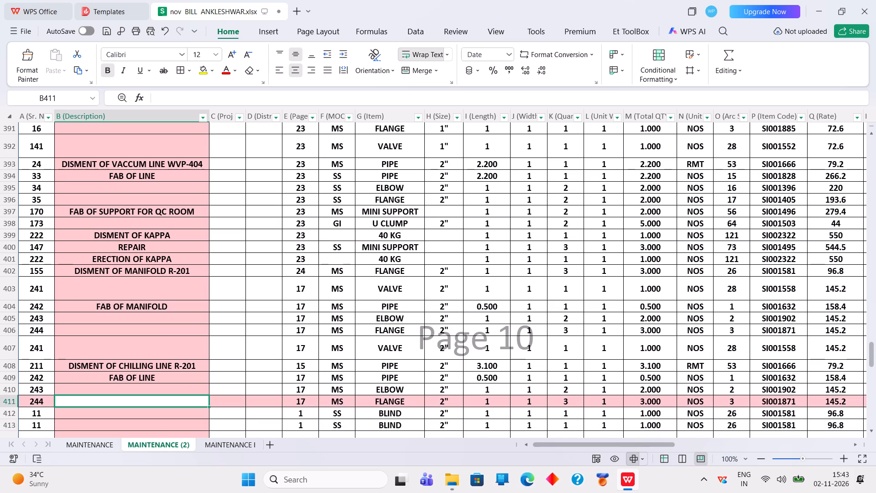
{"action": "left_click", "coordinate": [163, 409]}
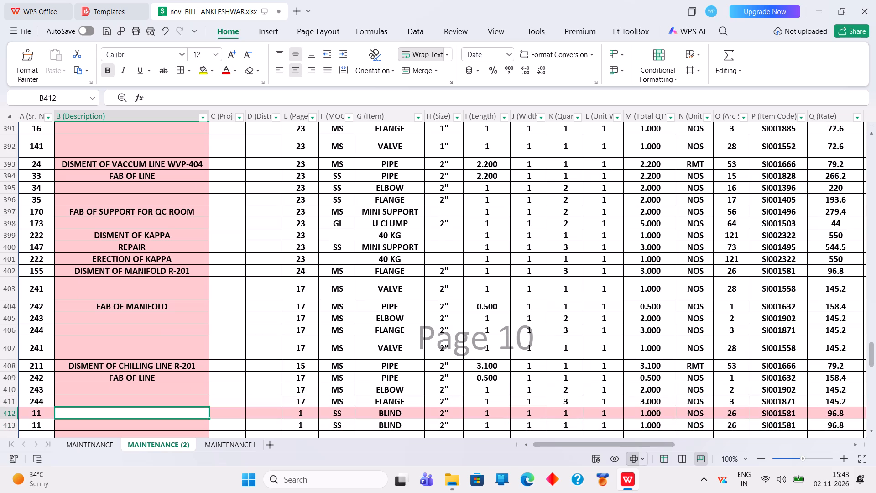
{"action": "type", "text": "DISMENT OF MAN"}
{"action": "type", "text": "IF"}
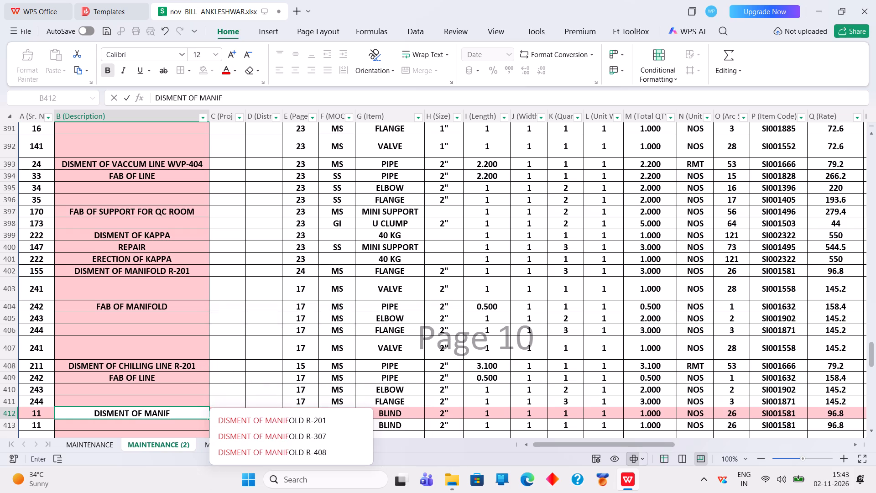
{"action": "left_click", "coordinate": [267, 420]}
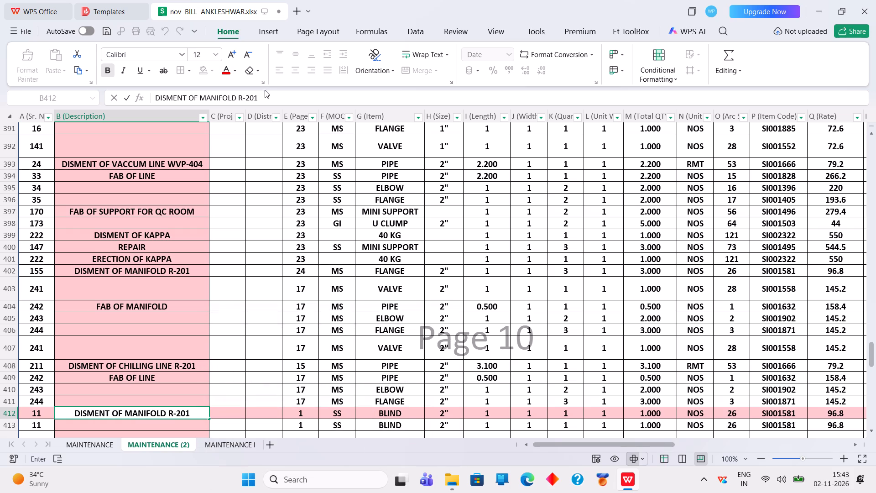
{"action": "left_click", "coordinate": [262, 98]}
{"action": "key", "text": "BackSpace"}
{"action": "key", "text": "BackSpace"}
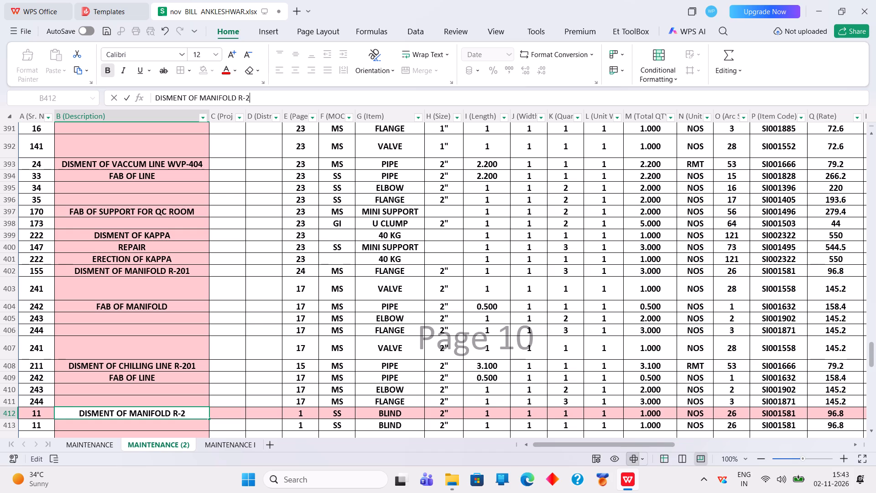
{"action": "type", "text": "10"}
{"action": "key", "text": "Return"}
{"action": "key", "text": "Return"}
{"action": "key", "text": "Return"}
{"action": "key", "text": "Return"}
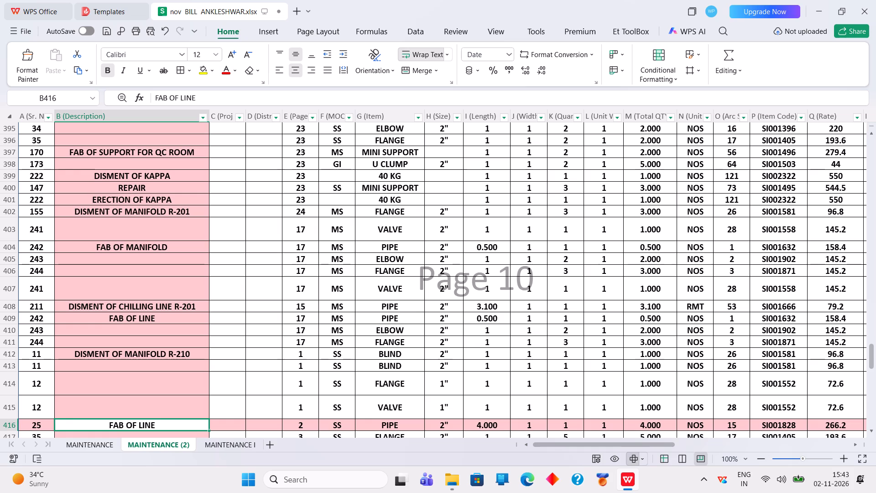
Enter a quantity of 3 for the 2" MS FLANGE in row 402.
{"action": "left_click", "coordinate": [432, 258]}
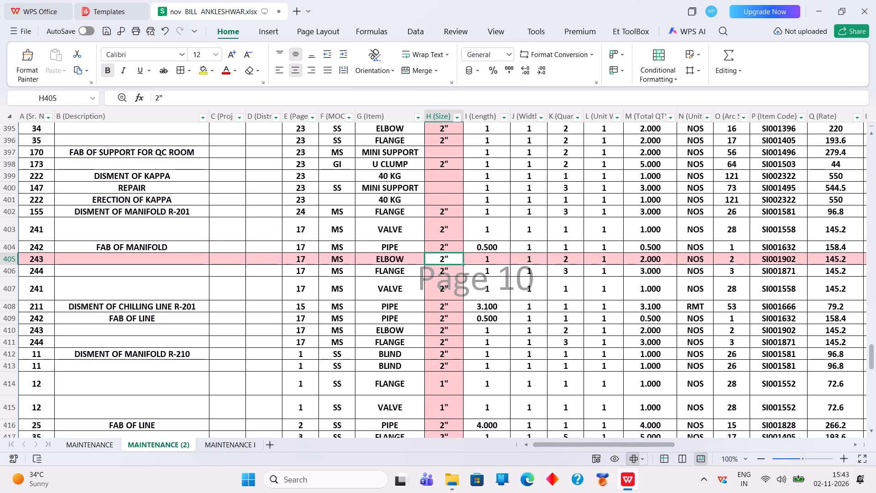
{"action": "scroll", "coordinate": [277, 334], "scroll_direction": "down", "scroll_amount": 2}
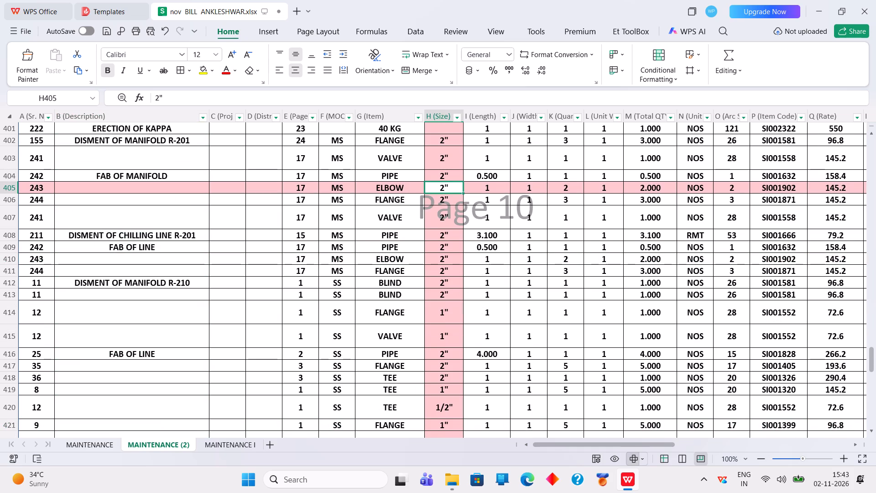
{"action": "scroll", "coordinate": [299, 308], "scroll_direction": "up", "scroll_amount": 4}
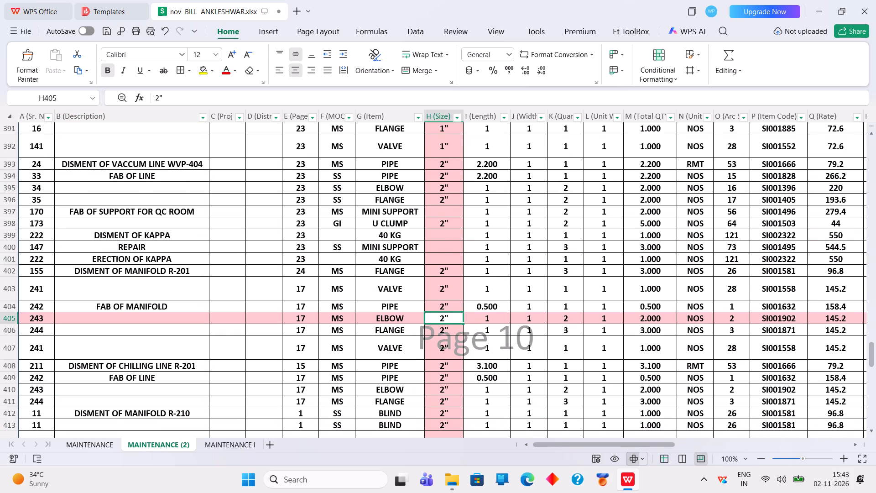
{"action": "left_click", "coordinate": [314, 269]}
{"action": "left_click", "coordinate": [558, 272]}
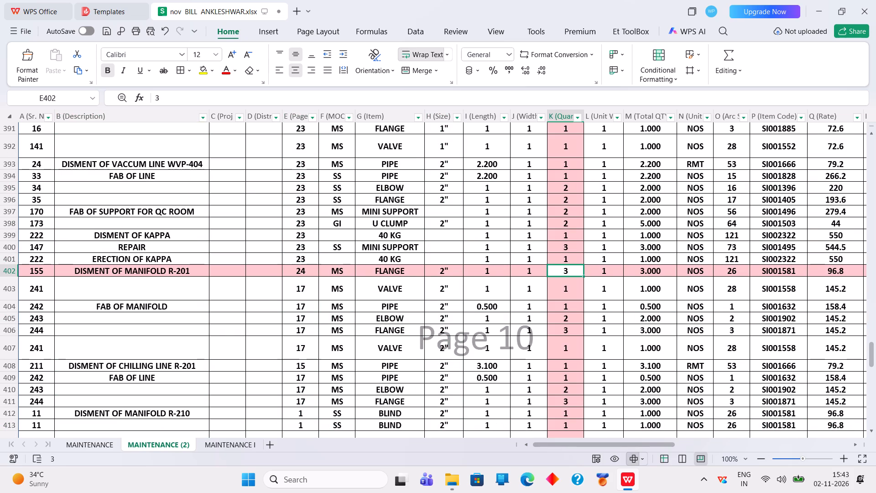
{"action": "key", "text": "3"}
{"action": "key", "text": "Return"}
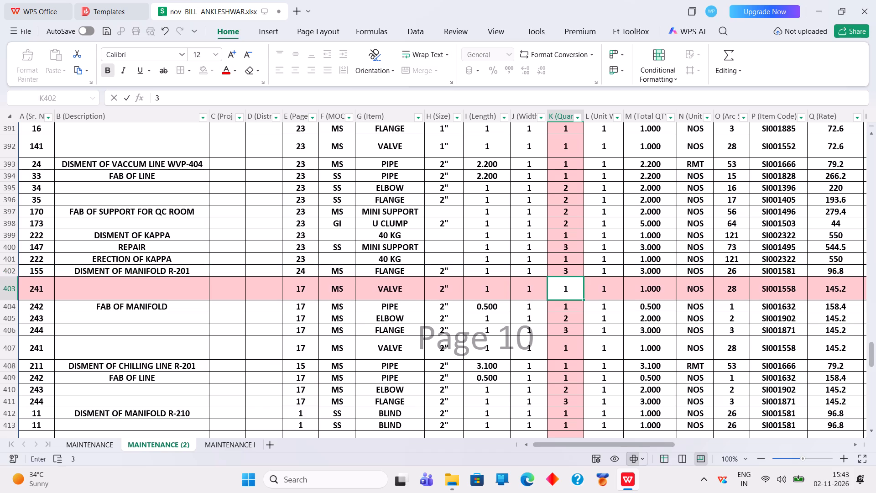
Enter quantities of 1 for the valve in row 403, 1 for row 405, 3 for row 406 and 1 for row 407.
{"action": "key", "text": "1"}
{"action": "key", "text": "Return"}
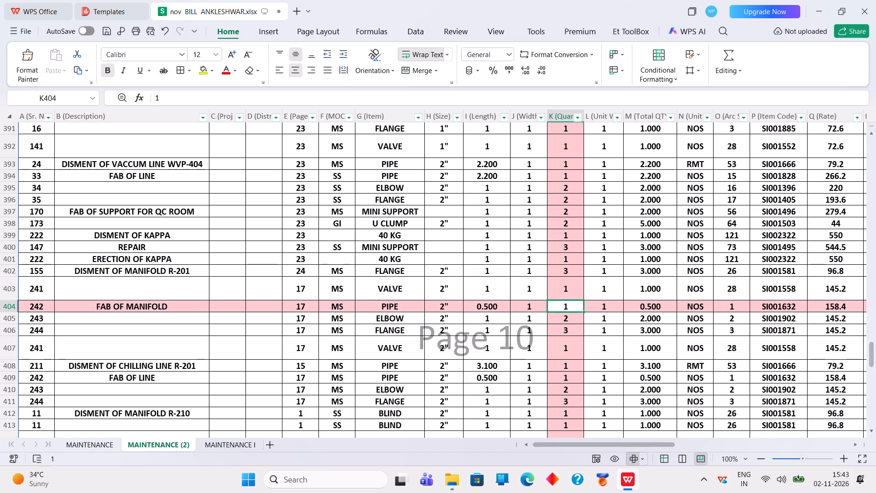
{"action": "key", "text": "Return"}
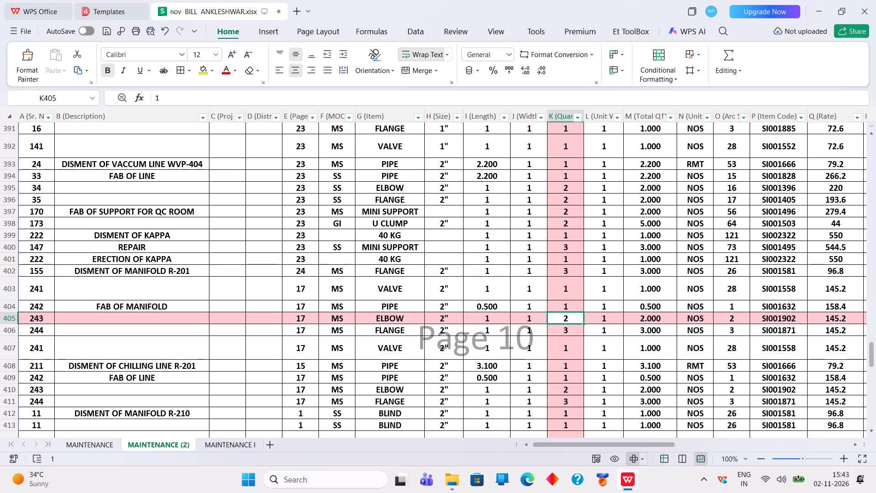
{"action": "key", "text": "1"}
{"action": "key", "text": "Return"}
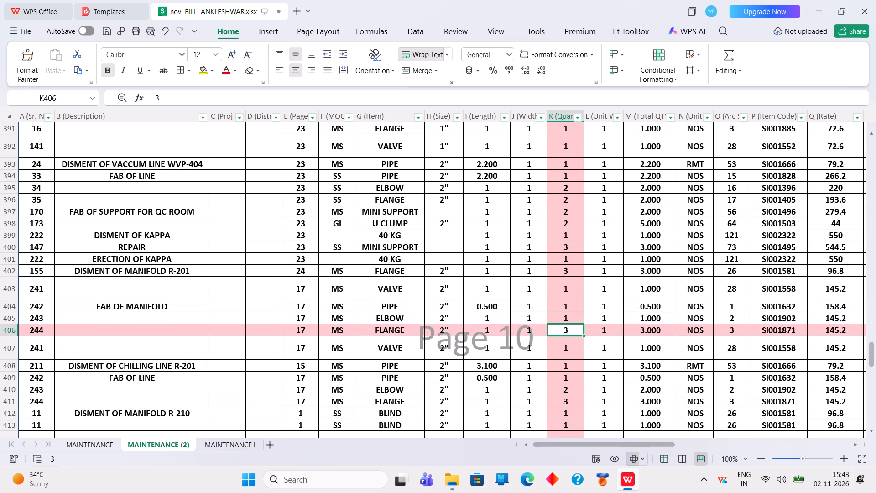
{"action": "key", "text": "3"}
{"action": "key", "text": "Return"}
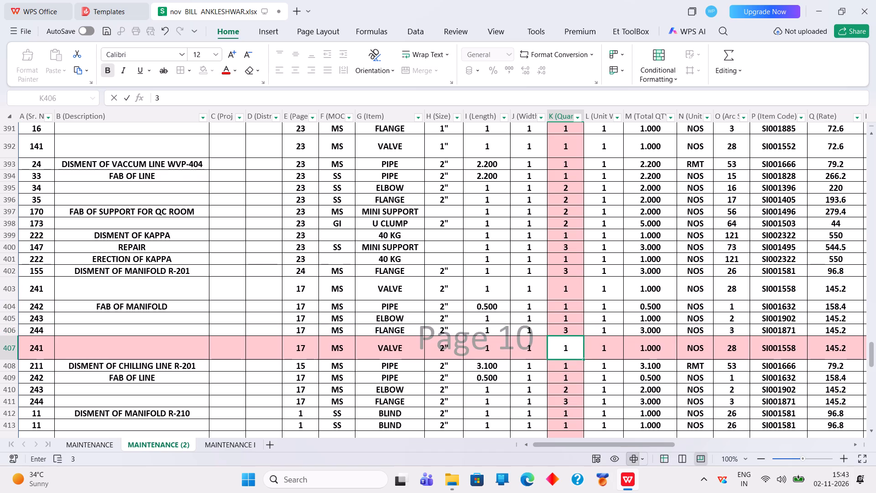
{"action": "key", "text": "1"}
{"action": "key", "text": "Return"}
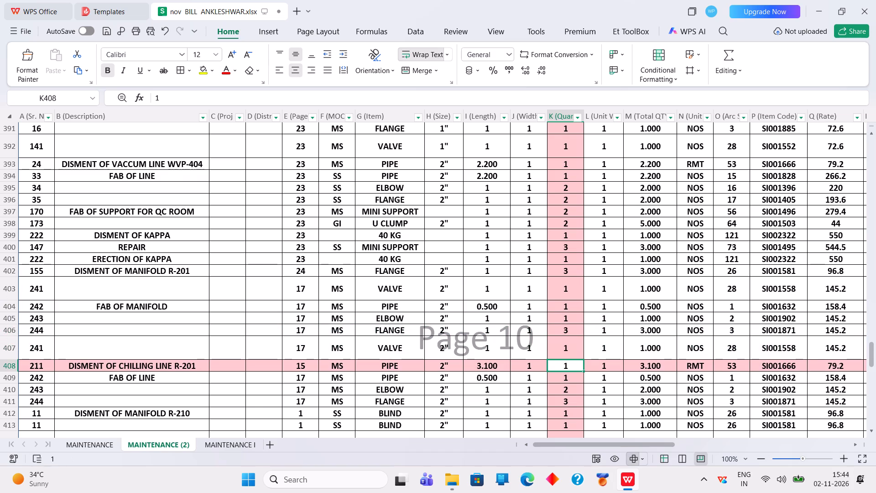
Set the length of the 2" MS pipes in rows 408 and 409 to 2.8.
{"action": "left_click", "coordinate": [501, 363]}
{"action": "type", "text": "2.8"}
{"action": "key", "text": "Return"}
{"action": "type", "text": "2.8"}
{"action": "key", "text": "Return"}
Set the quantity to 3 for the MS elbow in row 410 and 2 for the MS flange in row 411.
{"action": "left_click", "coordinate": [551, 388]}
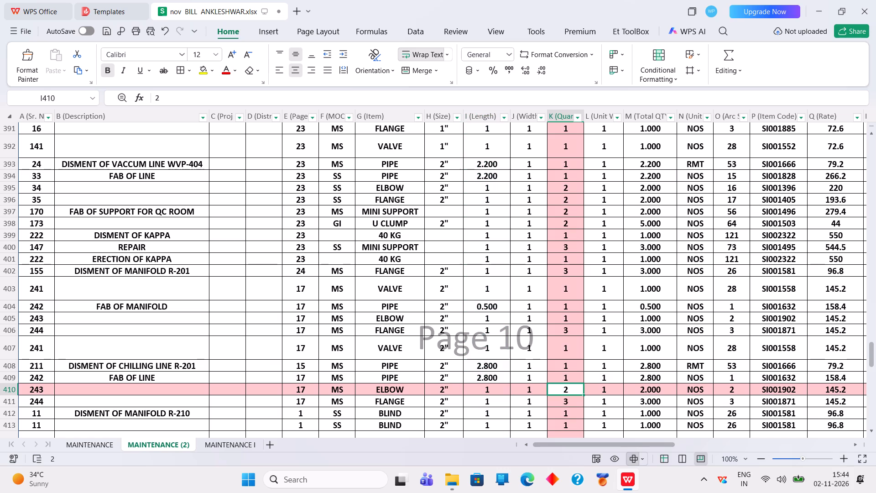
{"action": "key", "text": "3"}
{"action": "key", "text": "Return"}
{"action": "key", "text": "2"}
{"action": "key", "text": "Return"}
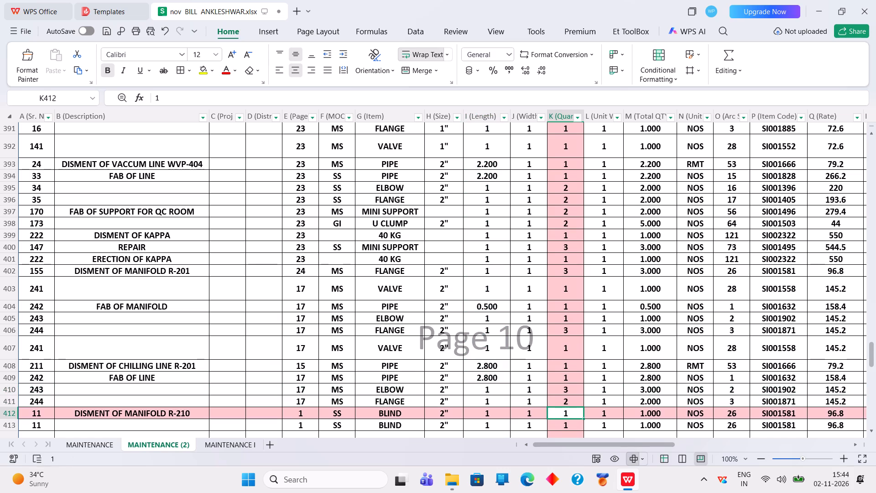
Enter a quantity of 4 in row 412 and 1 in each of rows 413 to 415 under DISMENT OF MANIFOLD R-210.
{"action": "key", "text": "4"}
{"action": "key", "text": "Return"}
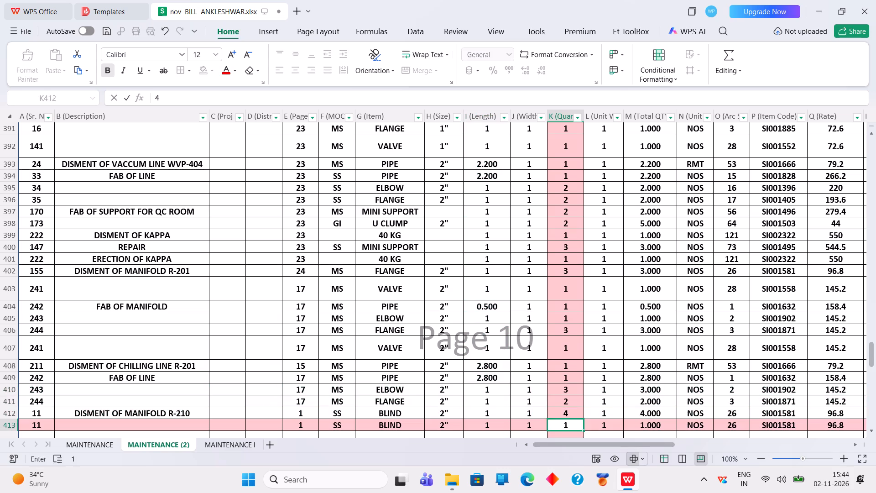
{"action": "key", "text": "1"}
{"action": "key", "text": "Return"}
{"action": "key", "text": "1"}
{"action": "key", "text": "Return"}
{"action": "key", "text": "1"}
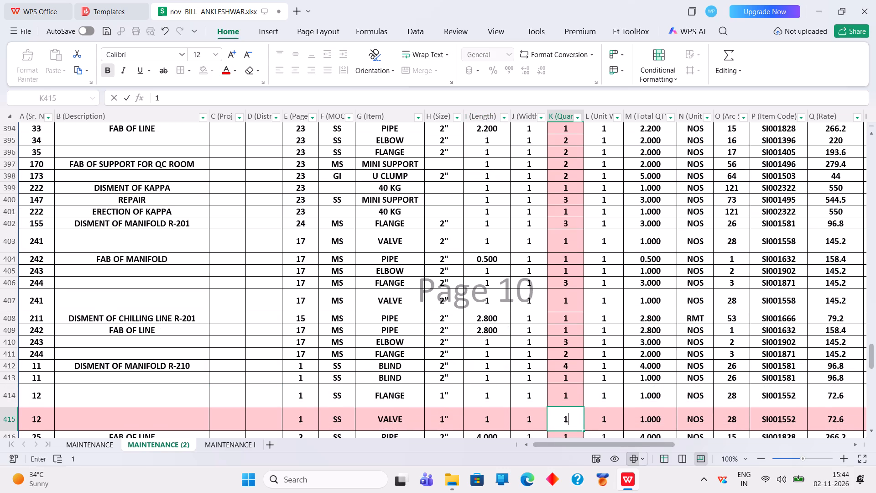
{"action": "key", "text": "Return"}
Change the item in row 412 to FLANGE.
{"action": "left_click", "coordinate": [401, 365]}
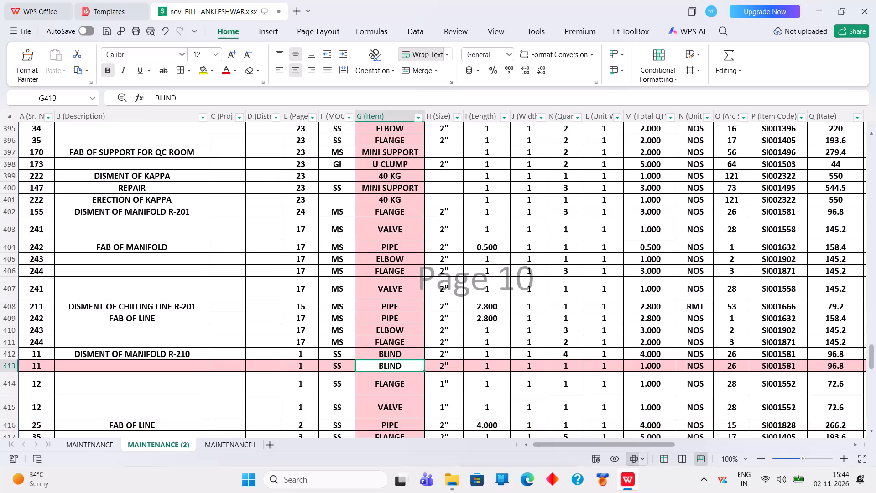
{"action": "left_click", "coordinate": [402, 354]}
{"action": "type", "text": "FL"}
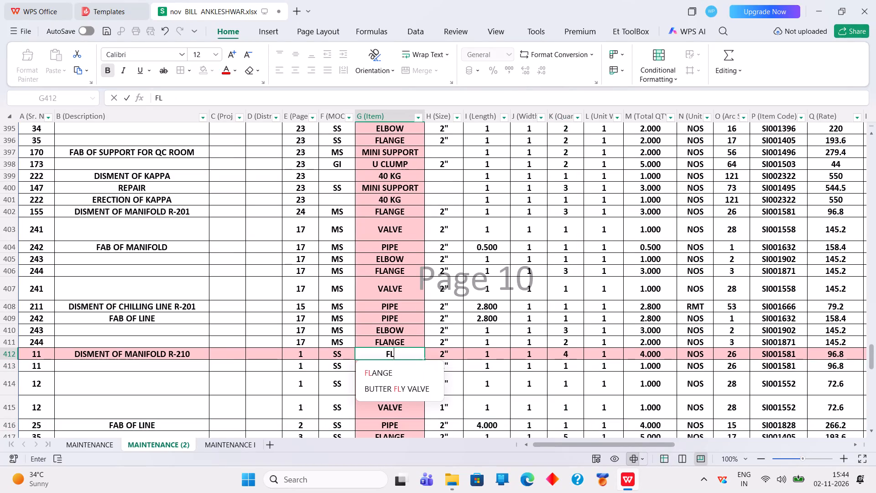
{"action": "left_click", "coordinate": [394, 368]}
{"action": "left_click", "coordinate": [560, 385]}
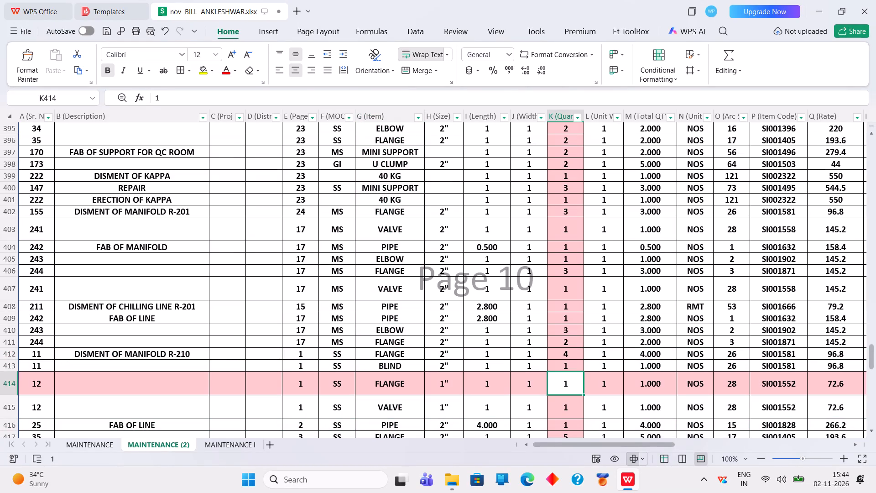
Set the length of the 2" SS pipe in row 416 to 1.5.
{"action": "left_click", "coordinate": [485, 421]}
{"action": "type", "text": "1.5"}
{"action": "key", "text": "Return"}
Enter quantities of 6 for the flange in row 417, 4 for the tee in row 418, and 1 for each of rows 419 to 422.
{"action": "left_click", "coordinate": [568, 429]}
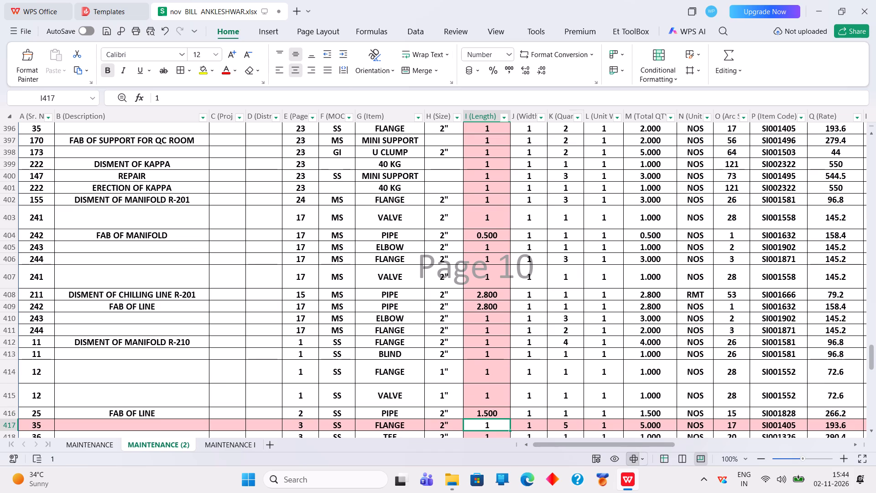
{"action": "key", "text": "6"}
{"action": "key", "text": "Return"}
{"action": "key", "text": "4"}
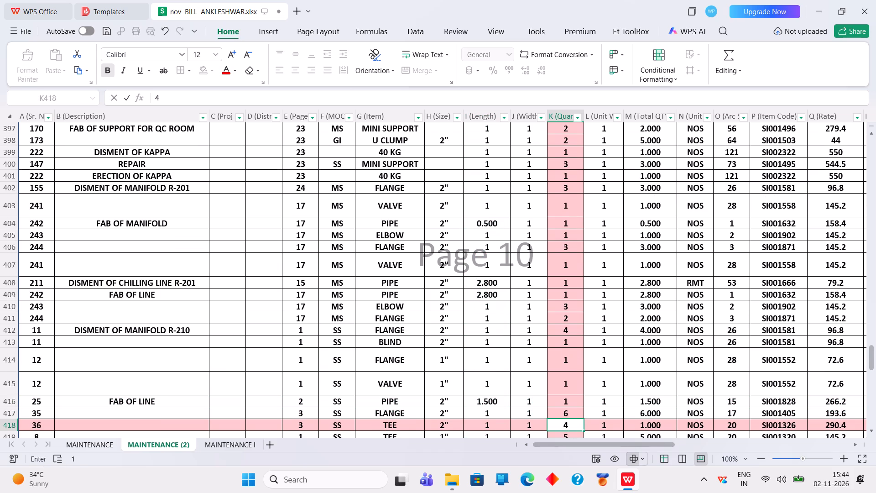
{"action": "key", "text": "Return"}
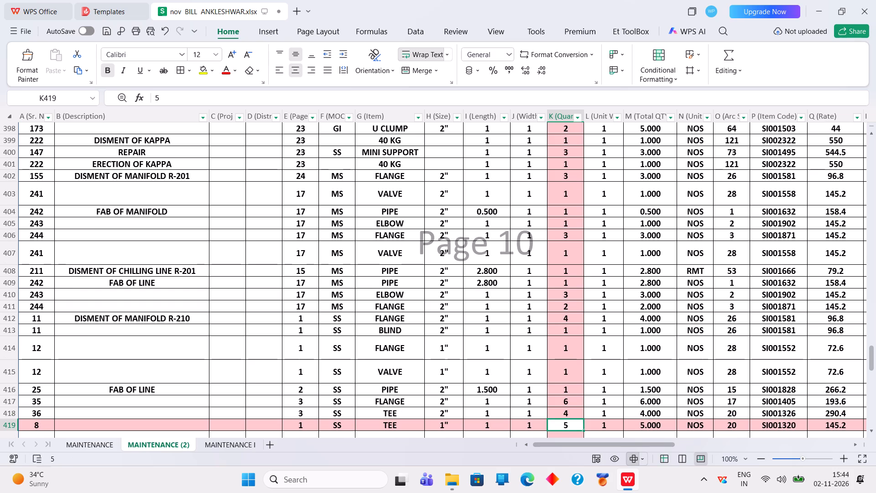
{"action": "key", "text": "1"}
{"action": "key", "text": "Return"}
{"action": "key", "text": "1"}
{"action": "key", "text": "Return"}
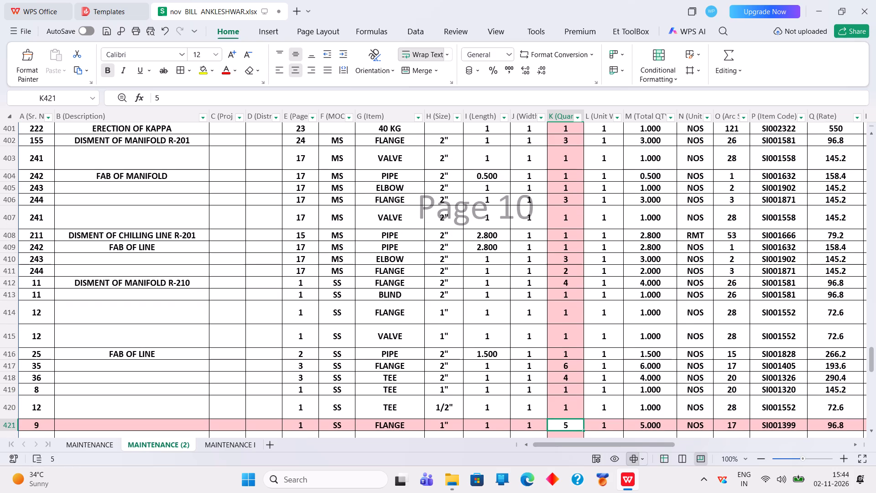
{"action": "key", "text": "1"}
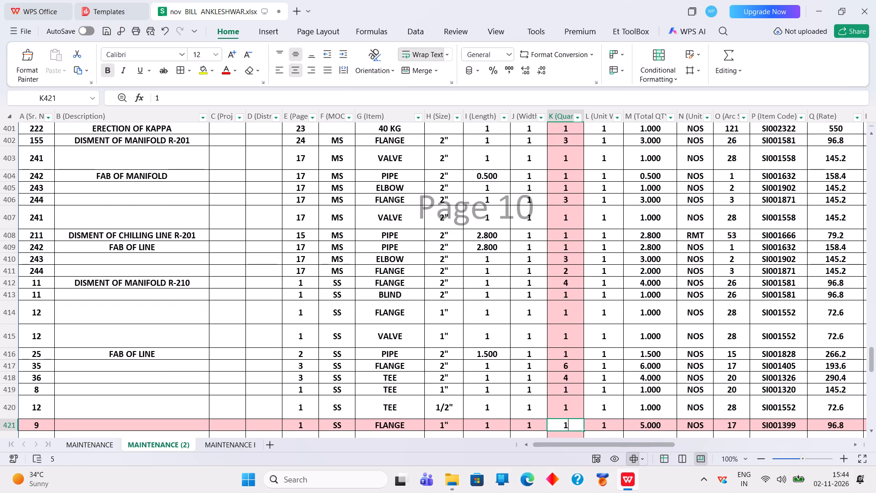
{"action": "key", "text": "Return"}
{"action": "key", "text": "1"}
{"action": "key", "text": "Return"}
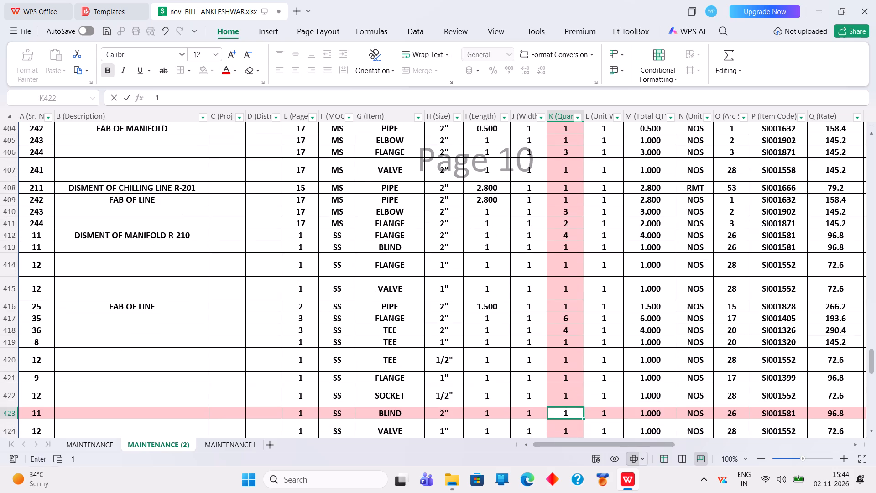
Copy page number 24 from row 402 down through row 422.
{"action": "scroll", "coordinate": [526, 379], "scroll_direction": "up", "scroll_amount": 2}
{"action": "left_click", "coordinate": [314, 166]}
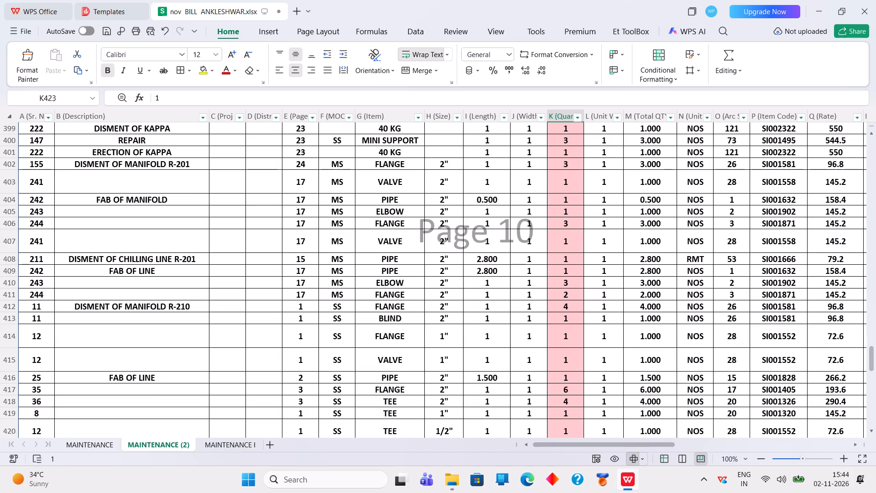
{"action": "left_click_drag", "start_coordinate": [319, 170], "coordinate": [309, 398]}
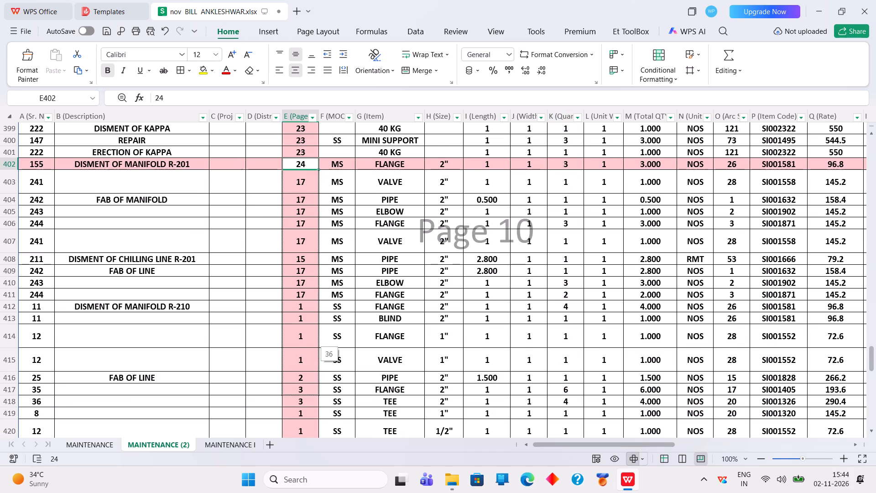
{"action": "left_click_drag", "start_coordinate": [309, 398], "coordinate": [306, 386]}
{"action": "left_click", "coordinate": [333, 400]}
{"action": "left_click", "coordinate": [338, 393]}
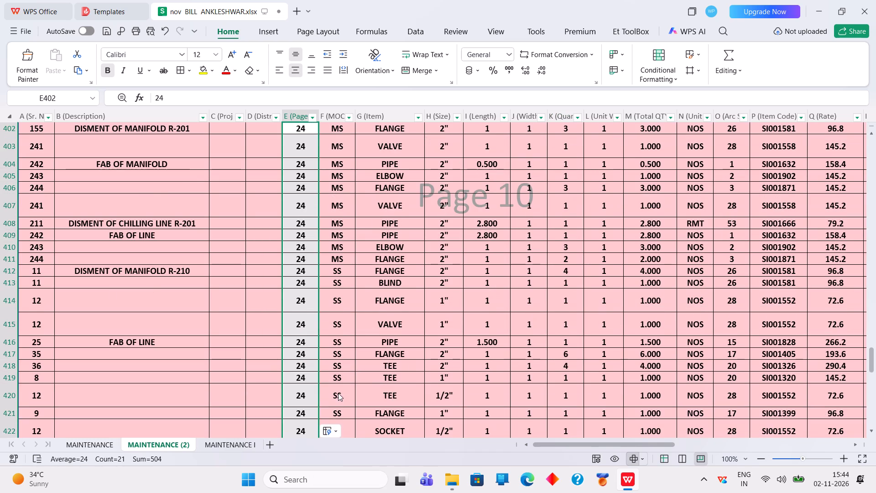
Enter the description DISMENT OF COOLING & CHILLING LINE for the 2" MS pipe in row 427.
{"action": "scroll", "coordinate": [342, 385], "scroll_direction": "down", "scroll_amount": 4}
{"action": "left_click", "coordinate": [305, 315]}
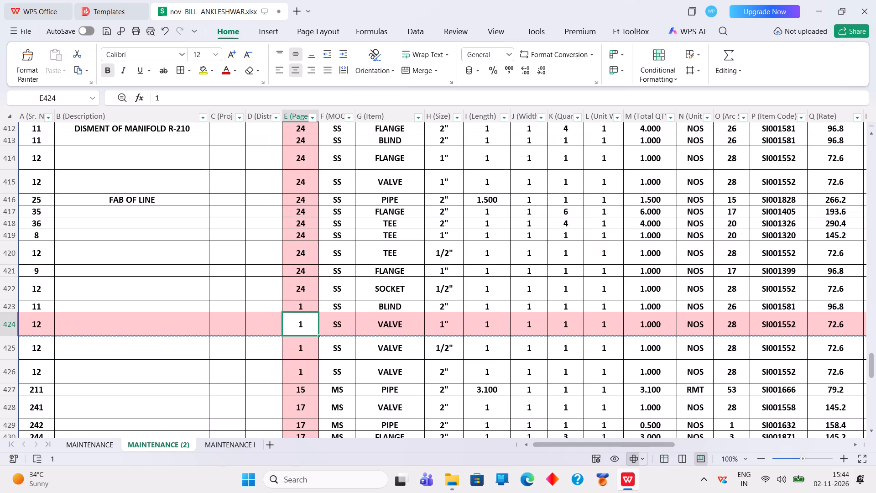
{"action": "left_click", "coordinate": [182, 391]}
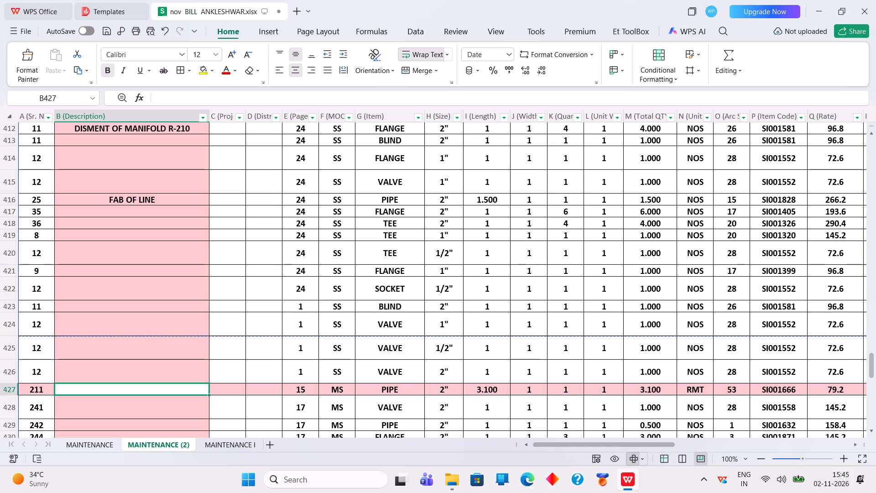
{"action": "type", "text": "DISM"}
{"action": "type", "text": "ENT"}
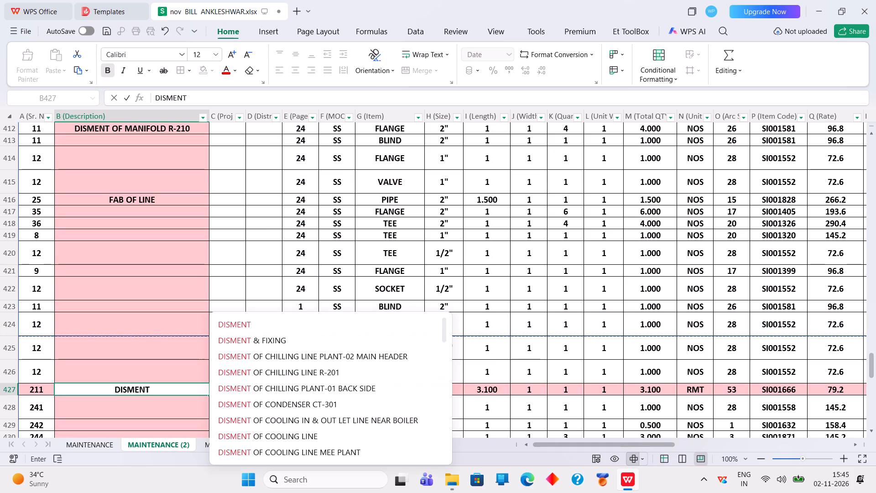
{"action": "key", "text": "space"}
{"action": "type", "text": "OF C"}
{"action": "type", "text": "OOLI"}
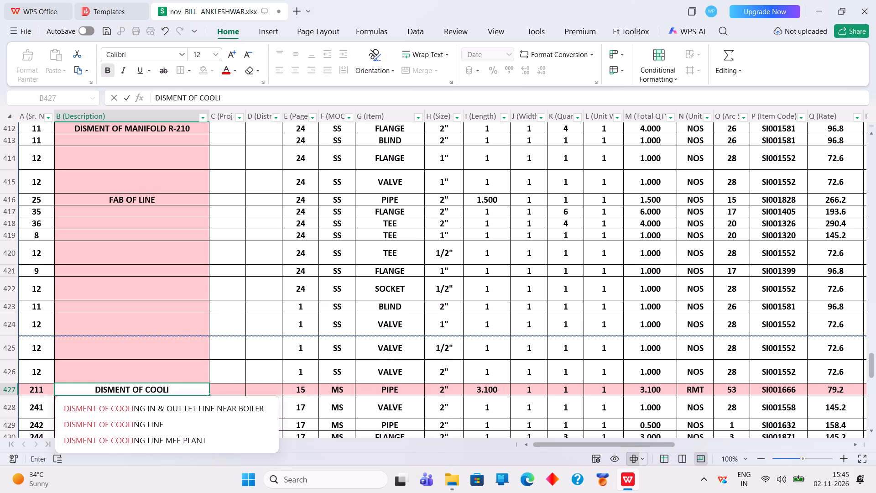
{"action": "type", "text": "NG"}
{"action": "key", "text": "space"}
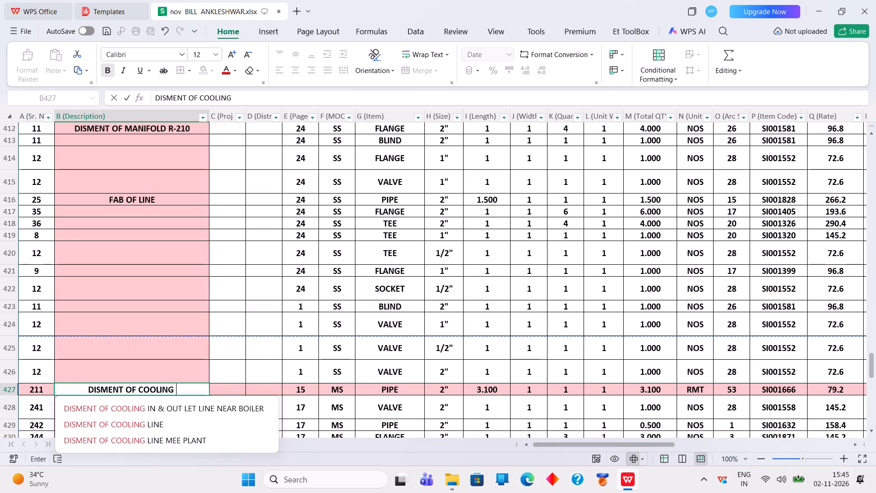
{"action": "type", "text": "&"}
{"action": "key", "text": "space"}
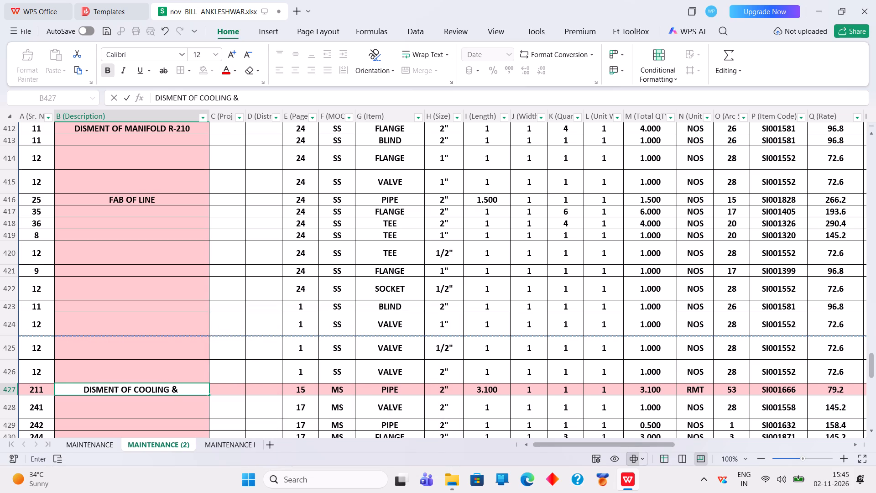
{"action": "type", "text": "CHILLING LINE"}
{"action": "key", "text": "Return"}
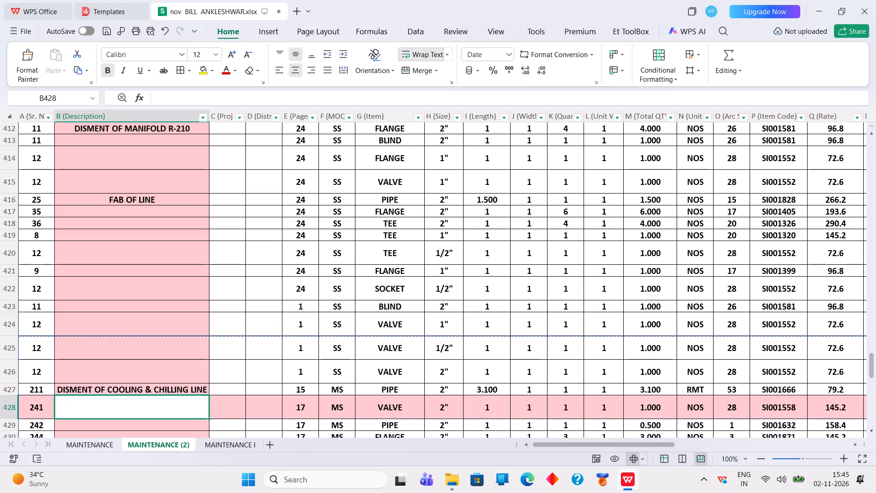
Set the length of the 2" MS pipe in row 427 to 3.8.
{"action": "left_click", "coordinate": [480, 388]}
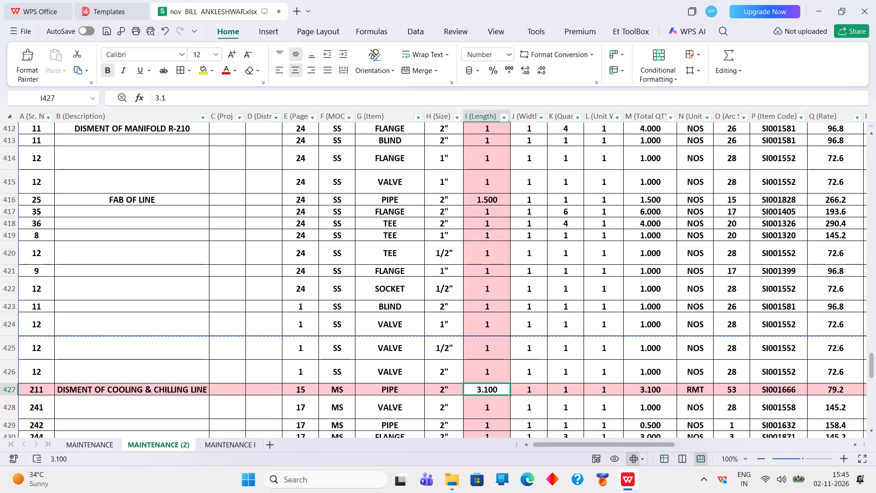
{"action": "type", "text": "3.8"}
{"action": "key", "text": "Return"}
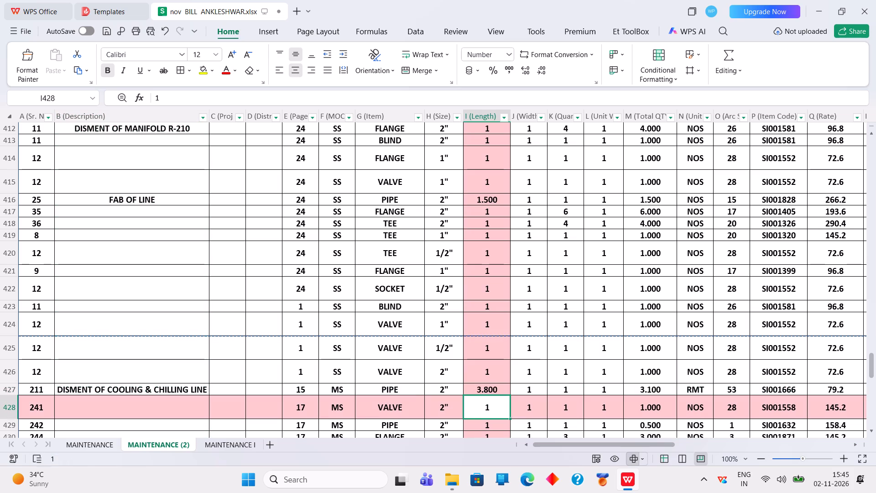
Set the page number of the SS blind in row 423 to 25.
{"action": "left_click", "coordinate": [314, 311]}
{"action": "type", "text": "25"}
{"action": "key", "text": "Return"}
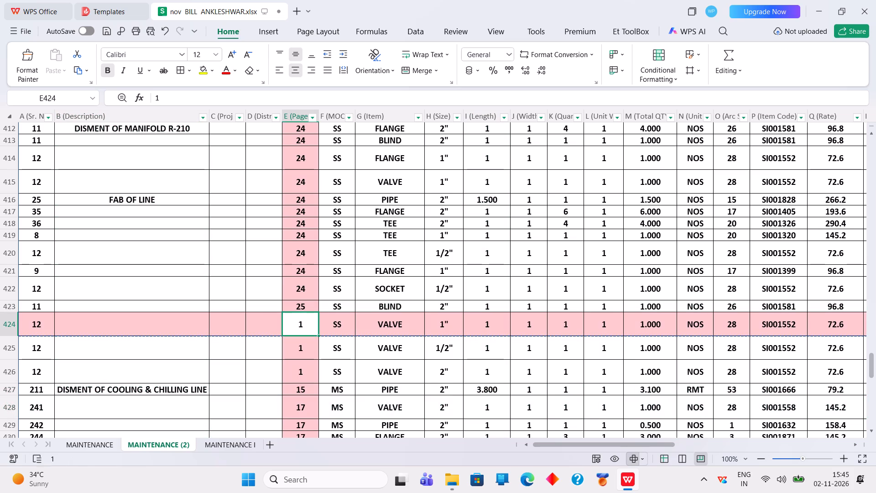
Enter the description FAB OF LINE for the 2" MS pipe in row 429.
{"action": "scroll", "coordinate": [269, 389], "scroll_direction": "down", "scroll_amount": 2}
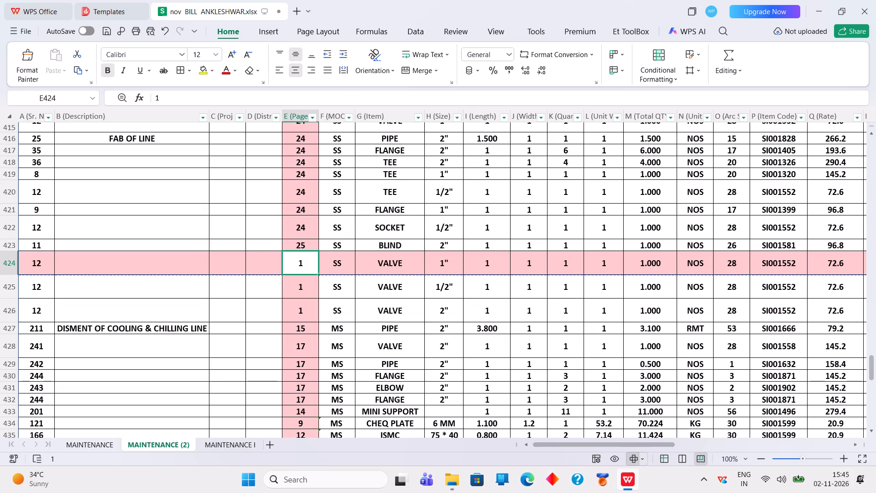
{"action": "left_click", "coordinate": [156, 361]}
{"action": "type", "text": "FAB OF"}
{"action": "key", "text": "space"}
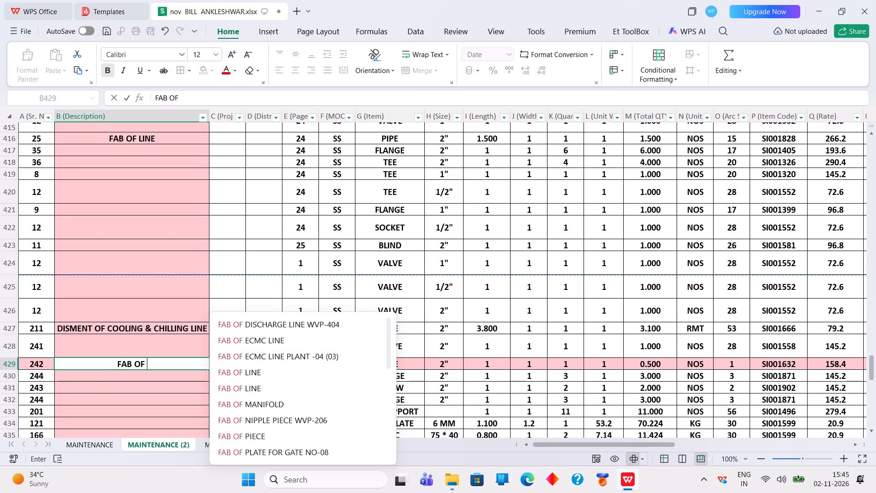
{"action": "type", "text": "LIN"}
{"action": "key", "text": "e"}
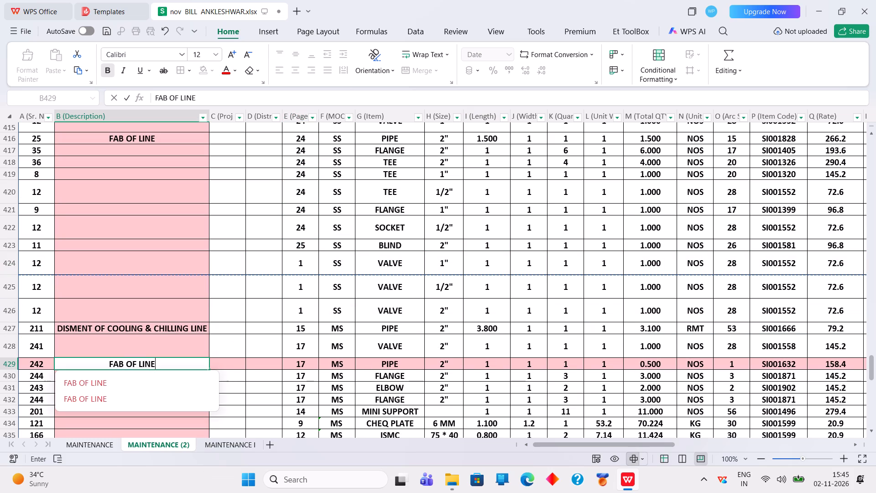
{"action": "key", "text": "Return"}
{"action": "key", "text": "Return"}
{"action": "key", "text": "Return"}
{"action": "key", "text": "Return"}
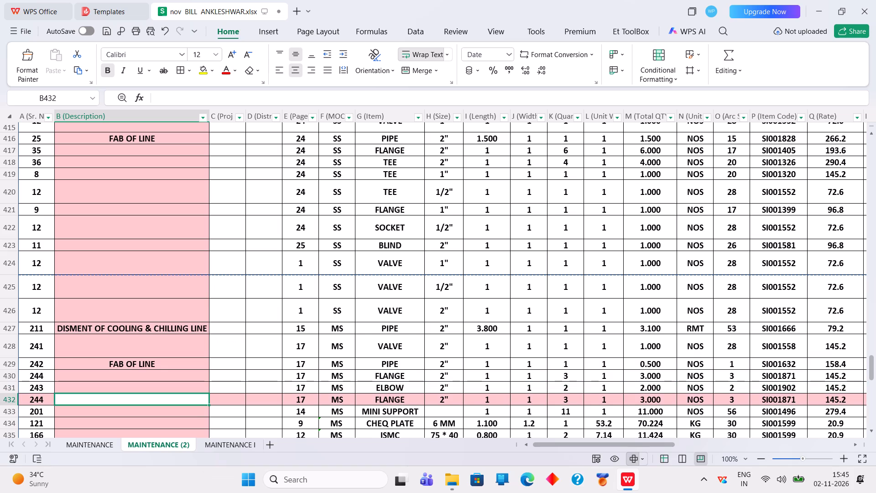
Enter the description FAB OF SUPPORT FOR ELECTRIC TABLE for the MS mini support in row 433.
{"action": "type", "text": "FAB OF SU"}
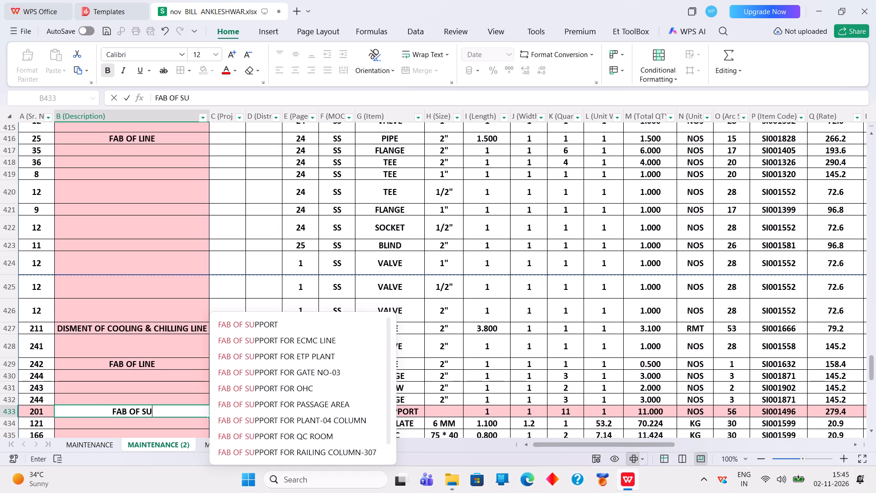
{"action": "type", "text": "PPORT FOR ELE"}
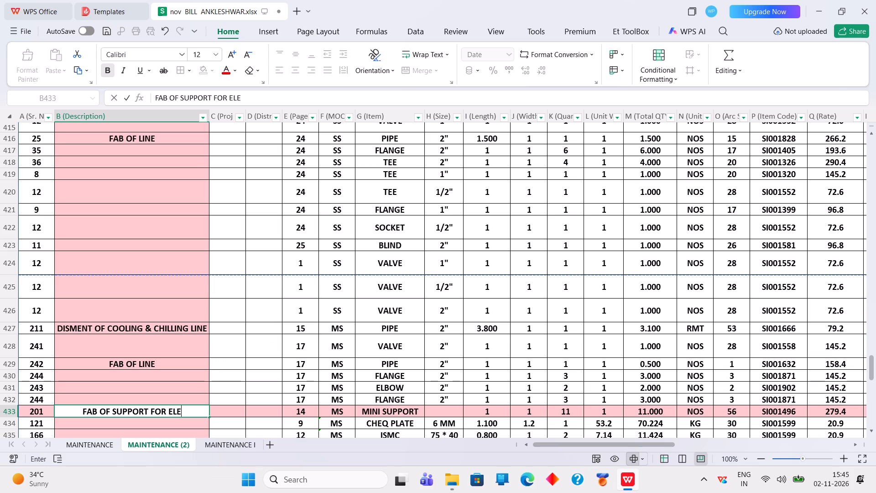
{"action": "type", "text": "CTRIC TA"}
{"action": "type", "text": "BLE"}
{"action": "key", "text": "Return"}
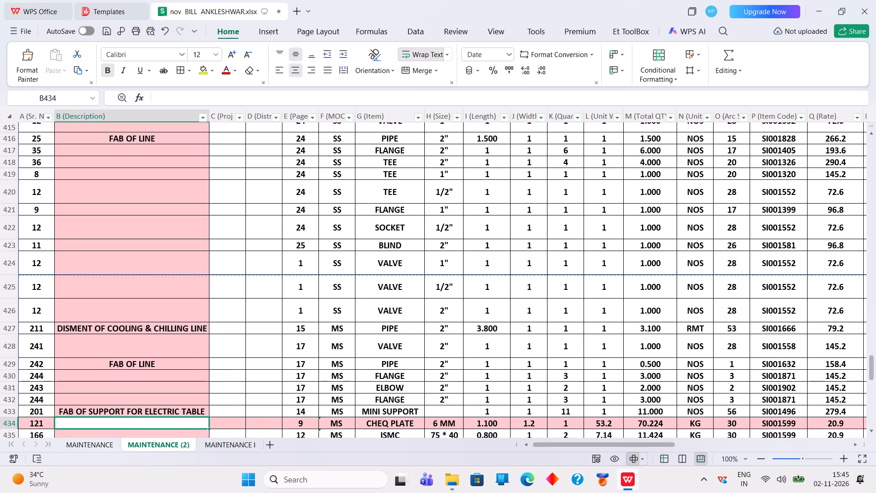
Enter the description FAB OF PLATE FOR CHAMBER NEAR GATE NO-02 for the 6 MM cheq plate in row 434.
{"action": "type", "text": "FAB"}
{"action": "key", "text": "space"}
{"action": "type", "text": "OF"}
{"action": "key", "text": "space"}
{"action": "type", "text": "PLATE"}
{"action": "key", "text": "space"}
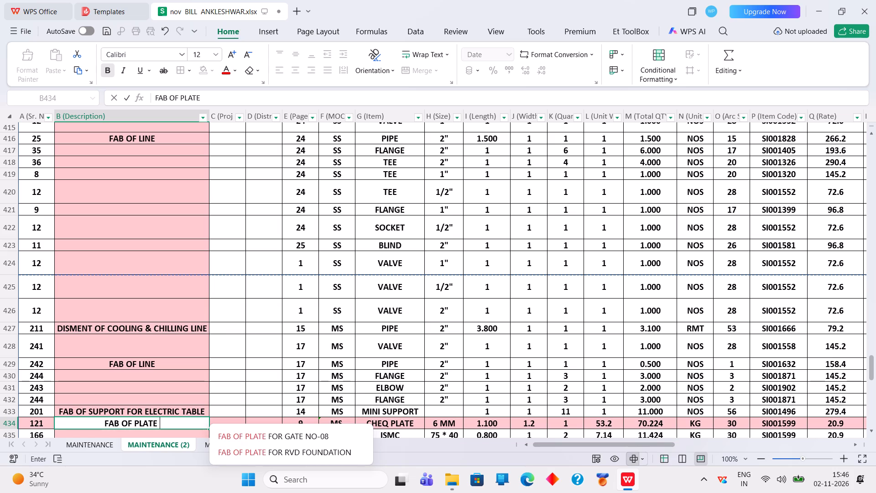
{"action": "type", "text": "FOR CHAMBER NEAR GATE NO-02"}
{"action": "key", "text": "Return"}
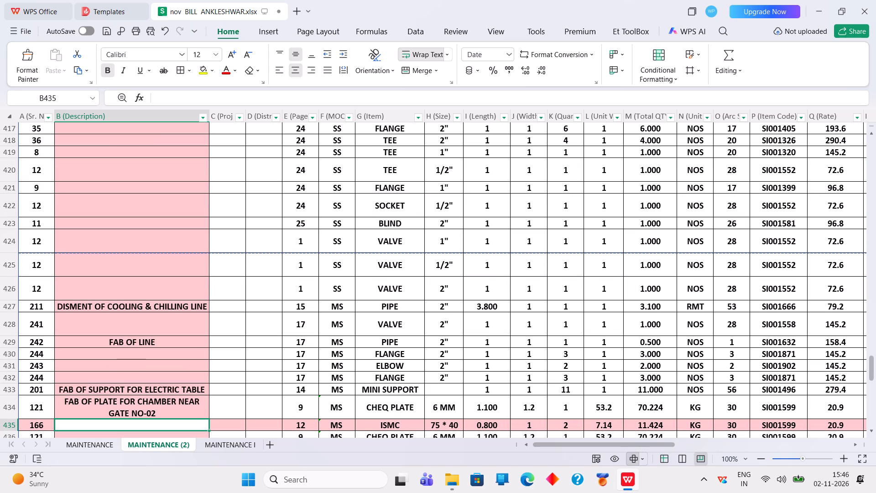
Enter the description FAB OF SUPPORT FOR LOCKER for the 75 * 40 ISMC in row 435.
{"action": "type", "text": "FAB OF SUPPORT FOR LOCKER"}
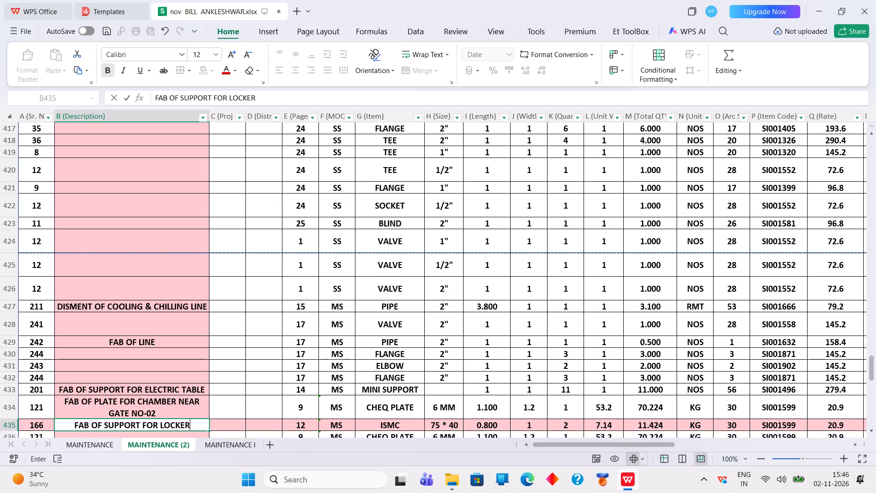
{"action": "key", "text": "Return"}
{"action": "key", "text": "Return"}
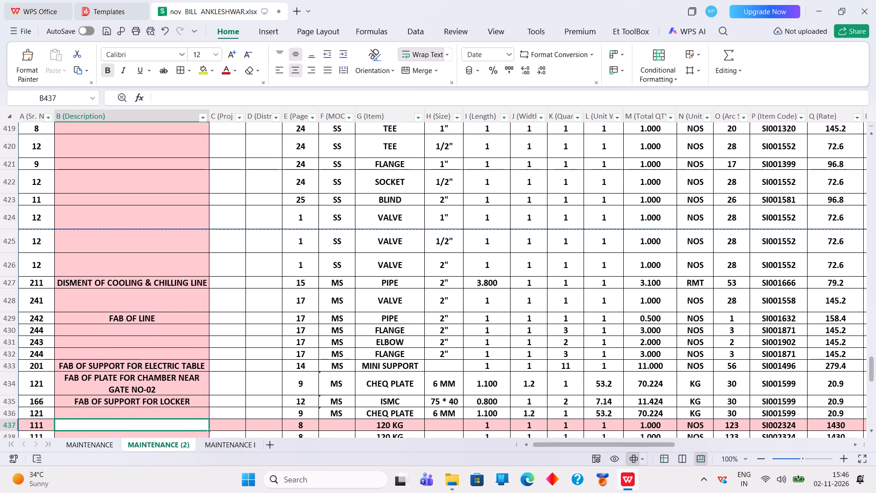
Enter the descriptions DISMENT OF PUMP CWP-103 in row 437 and DISMENT OF DVP-401 in row 438.
{"action": "type", "text": "DISMENT OF"}
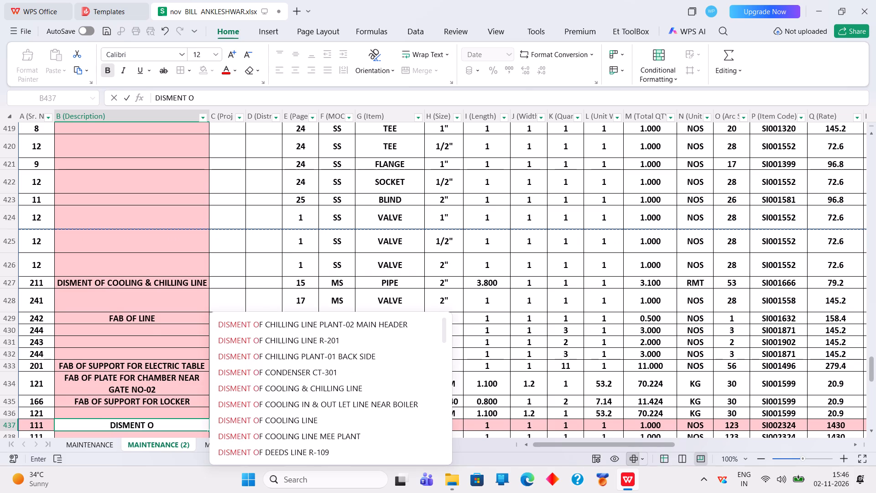
{"action": "key", "text": "space"}
{"action": "type", "text": "PUMP"}
{"action": "key", "text": "space"}
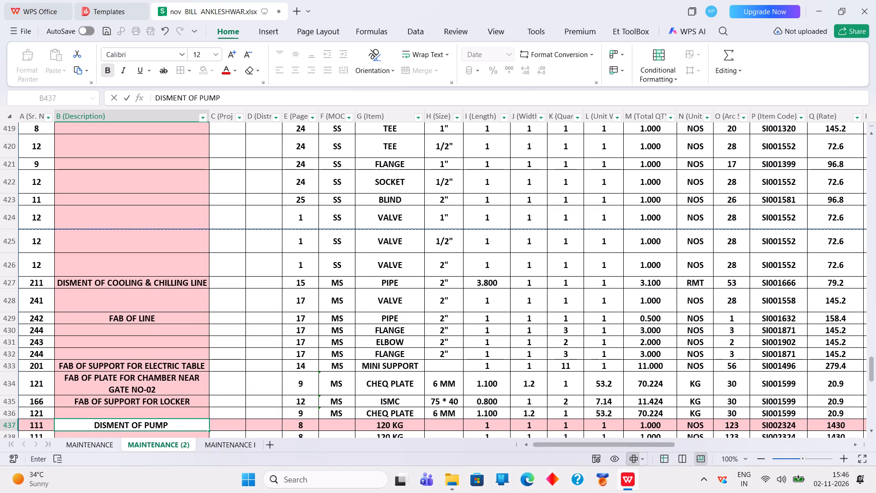
{"action": "type", "text": "CWP-103"}
{"action": "key", "text": "Return"}
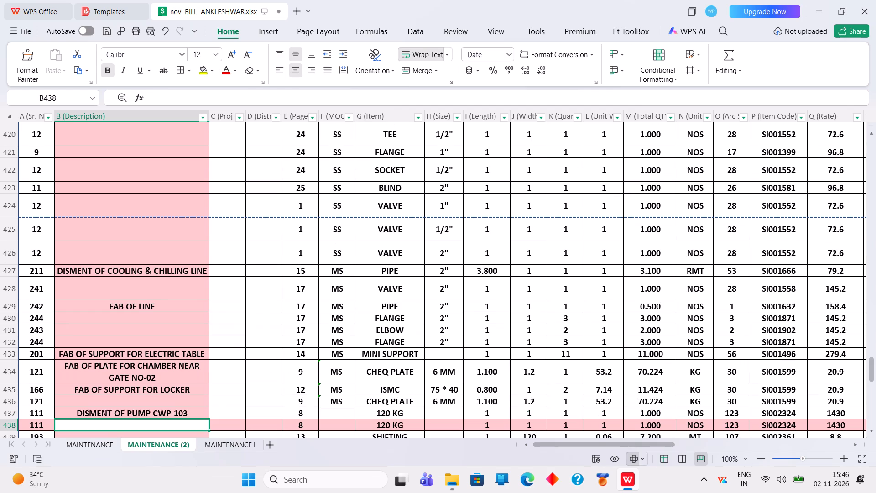
{"action": "type", "text": "DISMENT OF DVP-401"}
{"action": "key", "text": "Return"}
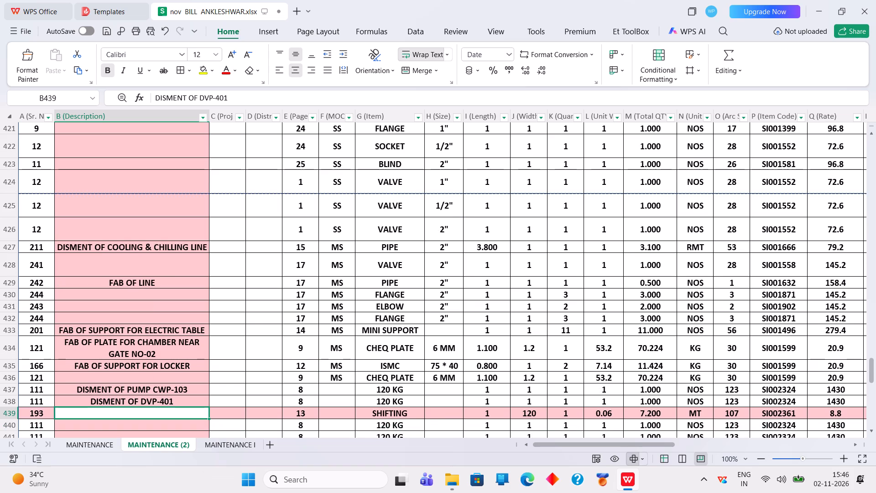
Enter the descriptions SHIFTING DVP in row 439 and ERECTION OF DVP-401 in row 440.
{"action": "type", "text": "SHO"}
{"action": "key", "text": "BackSpace"}
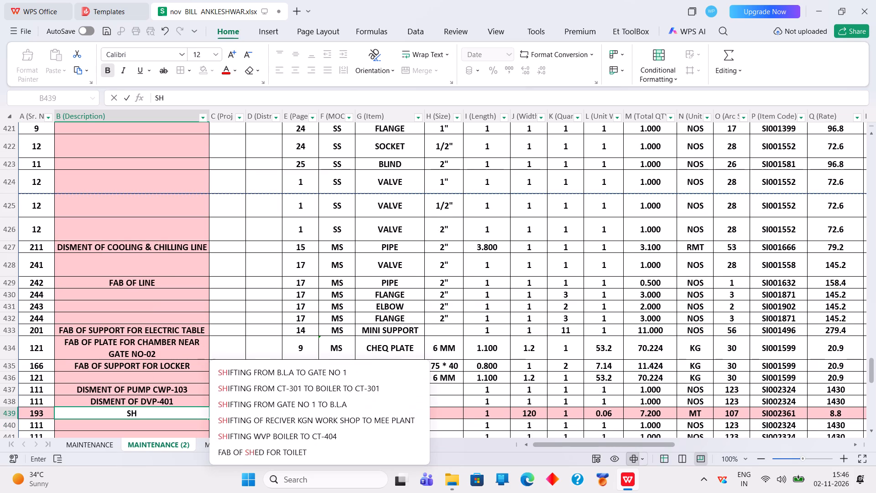
{"action": "type", "text": "IFTING DVP"}
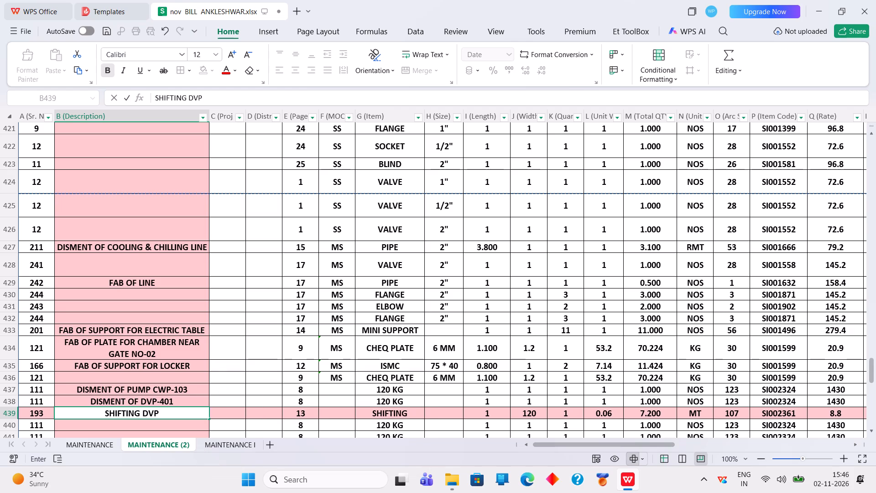
{"action": "key", "text": "Return"}
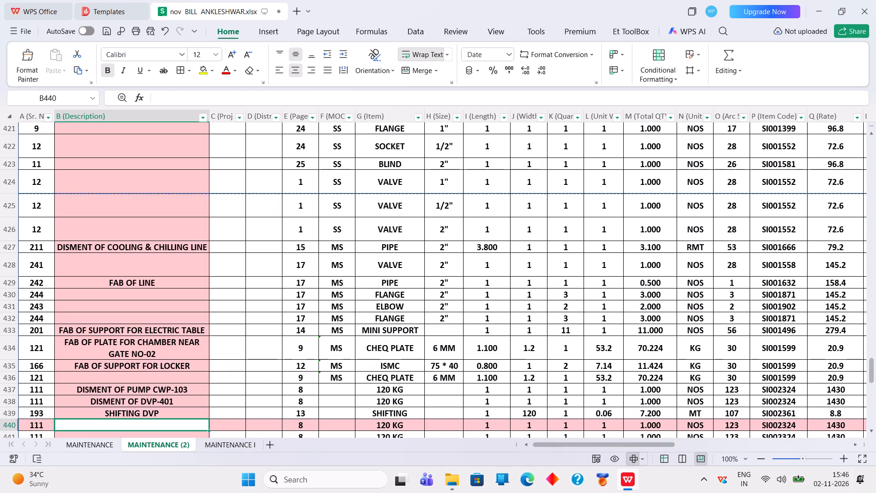
{"action": "type", "text": "ERECTION OF DV"}
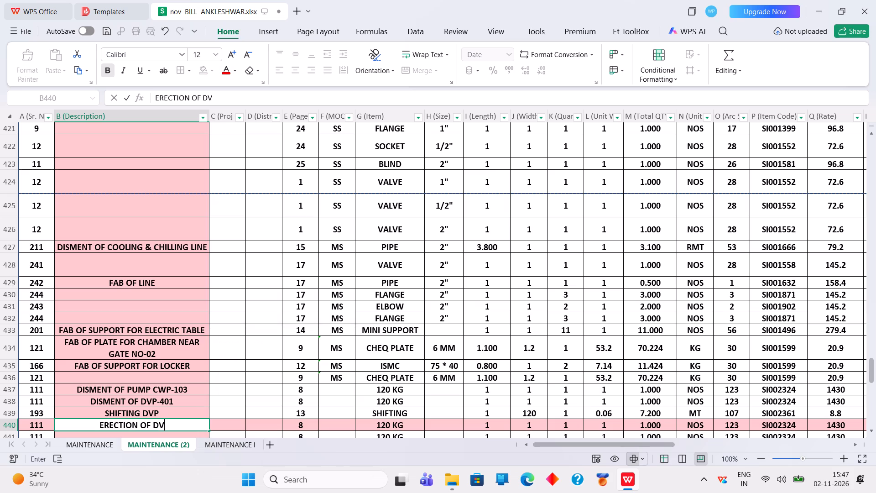
{"action": "type", "text": "P-401"}
{"action": "key", "text": "Return"}
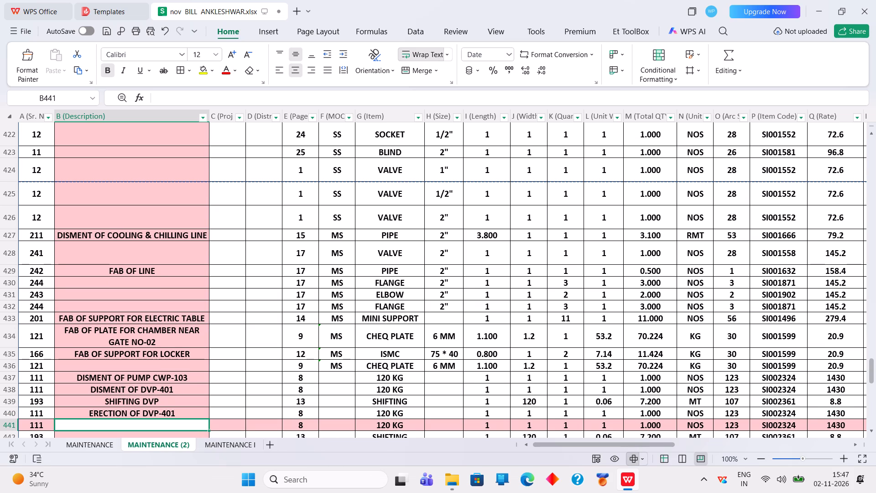
Enter a quantity of 1 for the blind and valves in rows 423 to 426 and the MS valve in row 428.
{"action": "left_click", "coordinate": [564, 155]}
{"action": "key", "text": "1"}
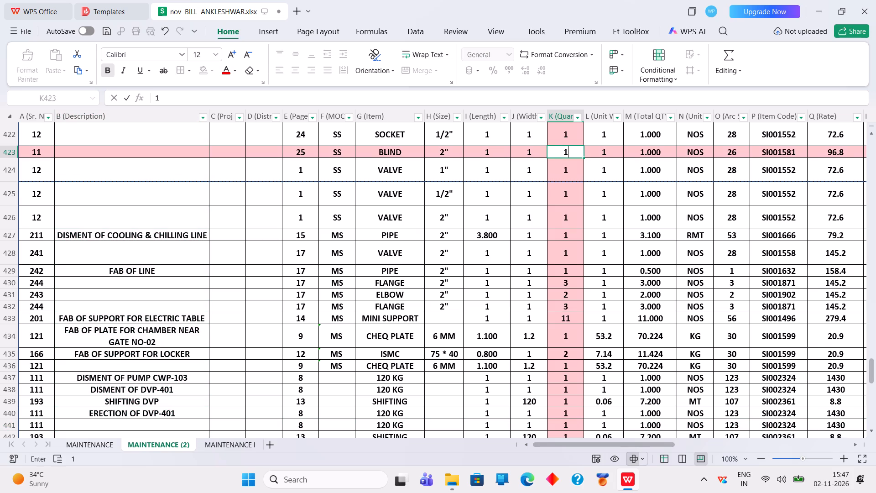
{"action": "key", "text": "Return"}
{"action": "key", "text": "1"}
{"action": "key", "text": "Return"}
{"action": "key", "text": "1"}
{"action": "key", "text": "Return"}
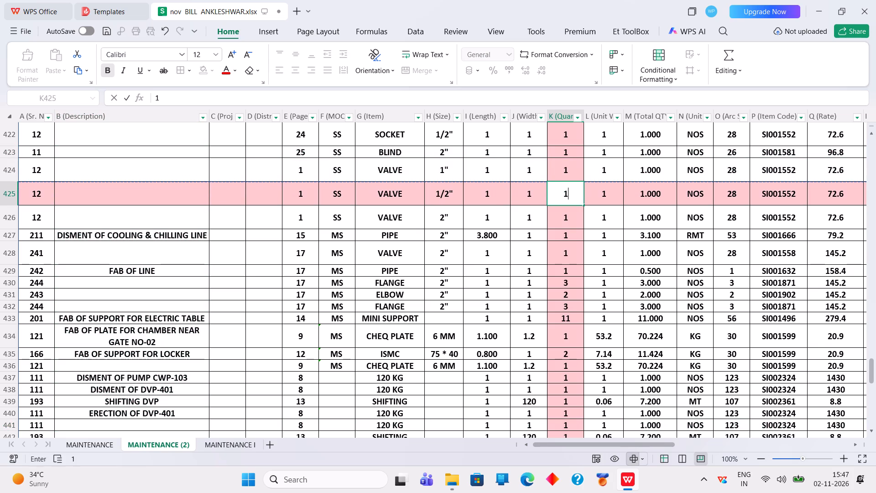
{"action": "key", "text": "1"}
{"action": "key", "text": "Return"}
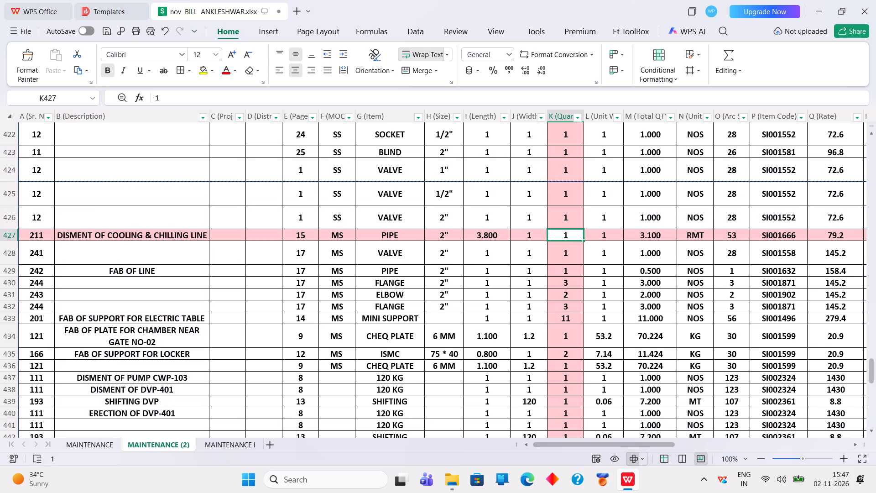
{"action": "left_click", "coordinate": [487, 233]}
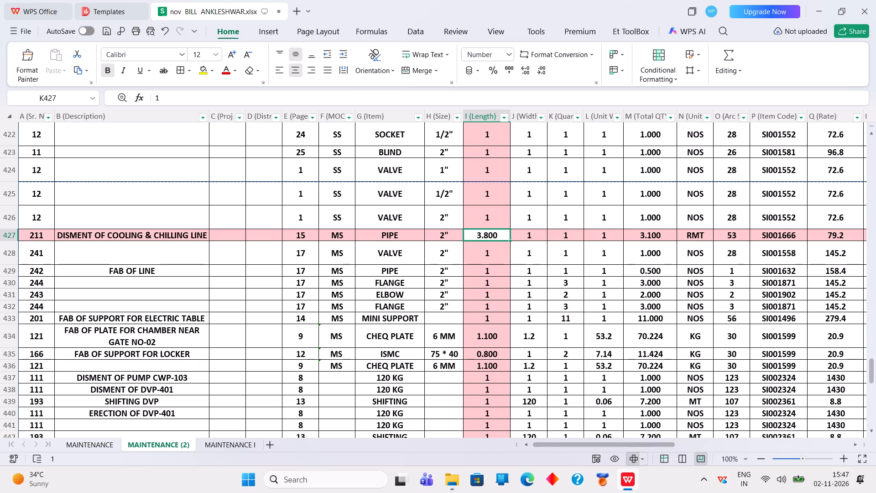
{"action": "left_click", "coordinate": [570, 257]}
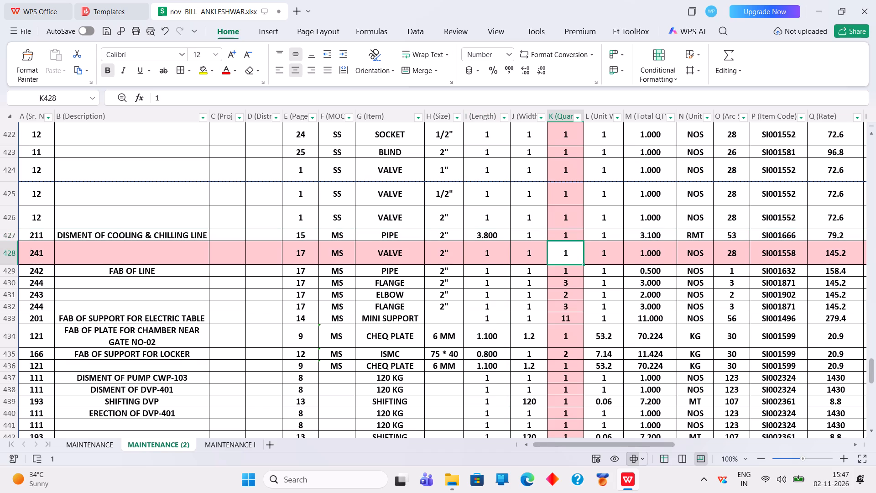
{"action": "key", "text": "1"}
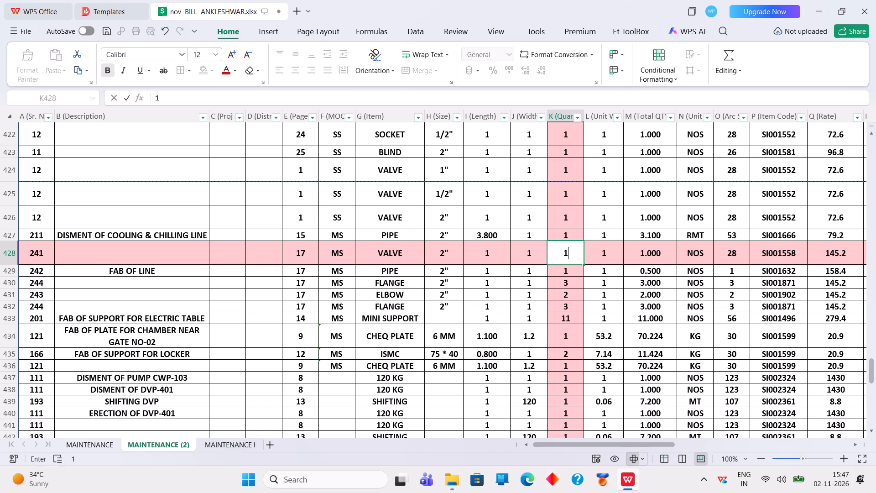
{"action": "key", "text": "Return"}
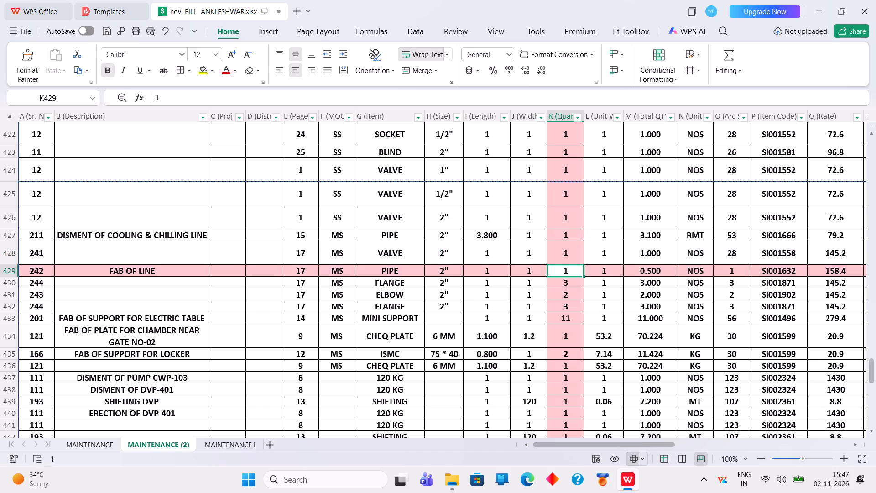
Copy the length through unit cells of the 2" MS pipe in row 427 onto the 2" MS pipe in row 429.
{"action": "left_click", "coordinate": [474, 234]}
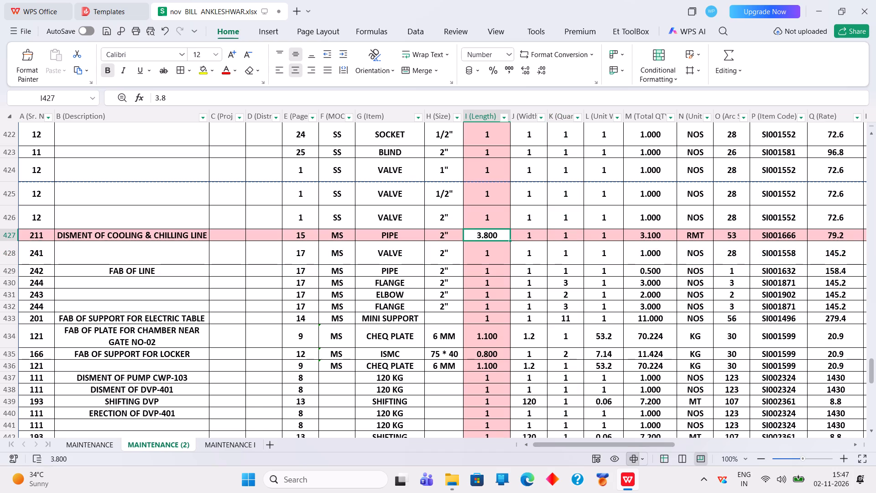
{"action": "left_click_drag", "start_coordinate": [474, 234], "coordinate": [689, 236]}
{"action": "right_click", "coordinate": [688, 236]}
{"action": "right_click", "coordinate": [688, 236]}
{"action": "left_click", "coordinate": [699, 15]}
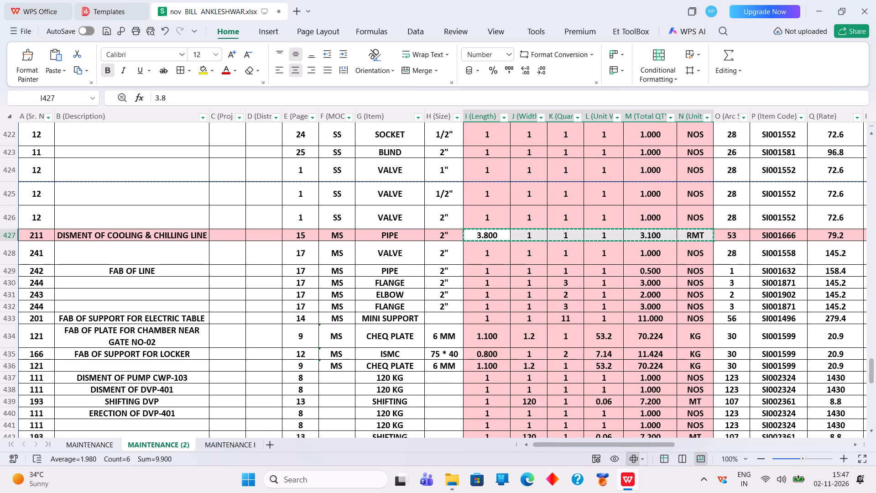
{"action": "left_click", "coordinate": [493, 273]}
{"action": "right_click", "coordinate": [493, 273]}
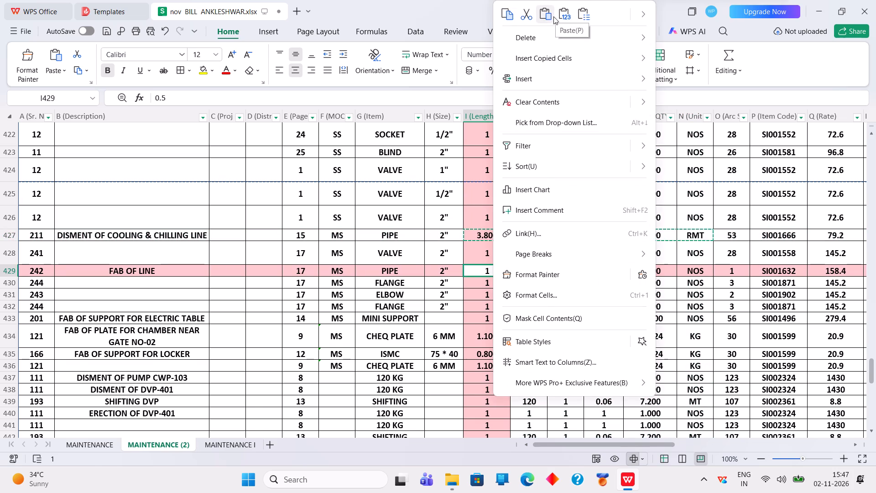
{"action": "left_click", "coordinate": [549, 17]}
{"action": "left_click", "coordinate": [498, 274]}
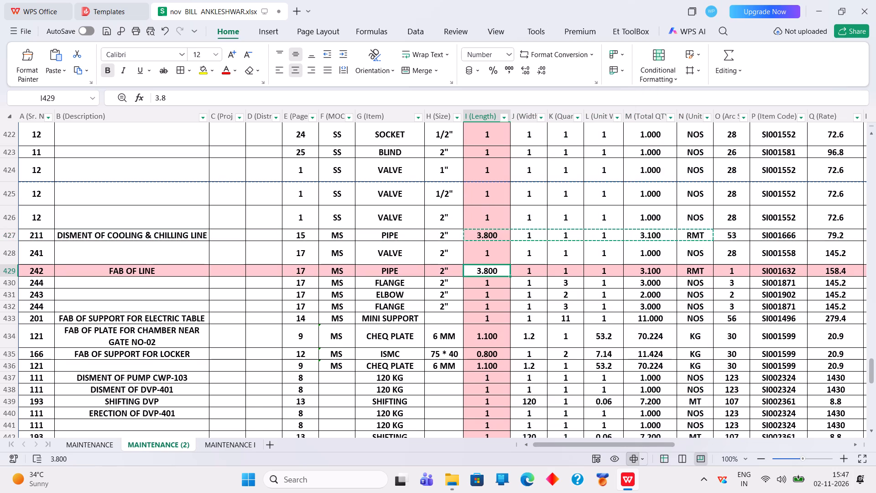
{"action": "left_click", "coordinate": [497, 274]}
{"action": "left_click", "coordinate": [499, 270]}
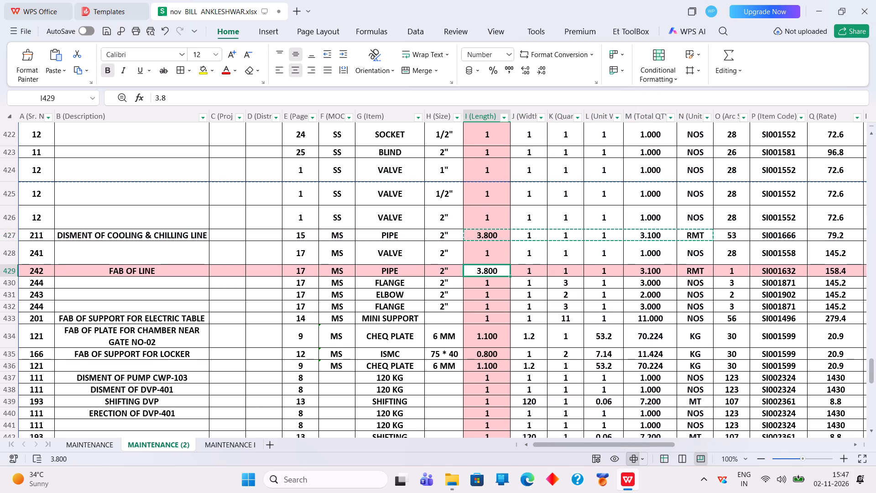
Enter the length 3.8 for the 2" MS pipe in row 429.
{"action": "left_click", "coordinate": [662, 236]}
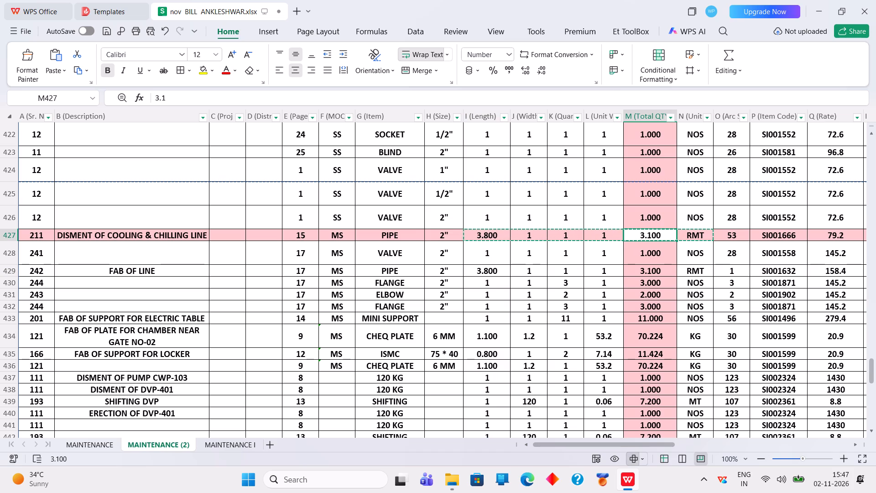
{"action": "left_click", "coordinate": [490, 270]}
{"action": "type", "text": "3.8"}
{"action": "key", "text": "Return"}
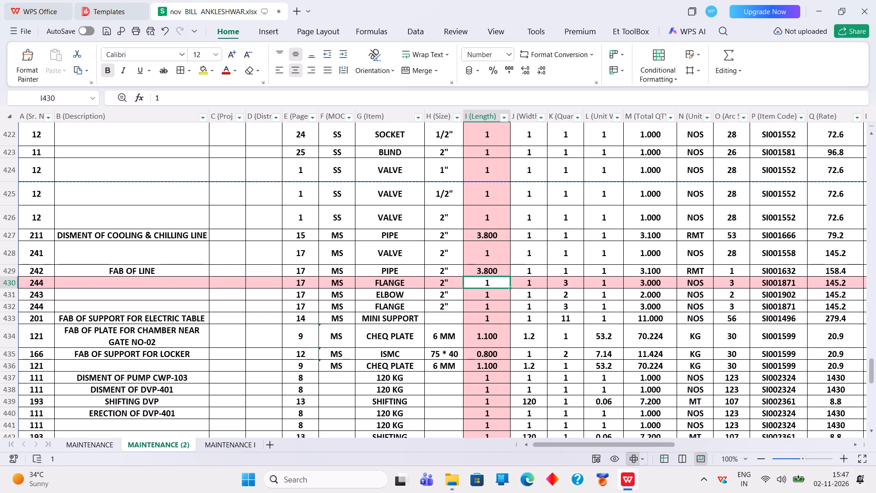
Set the quantities to 4 for the flange and elbow in rows 430 and 431, and to 1 in rows 432 and 433.
{"action": "left_click", "coordinate": [564, 285]}
{"action": "key", "text": "4"}
{"action": "key", "text": "Return"}
{"action": "key", "text": "4"}
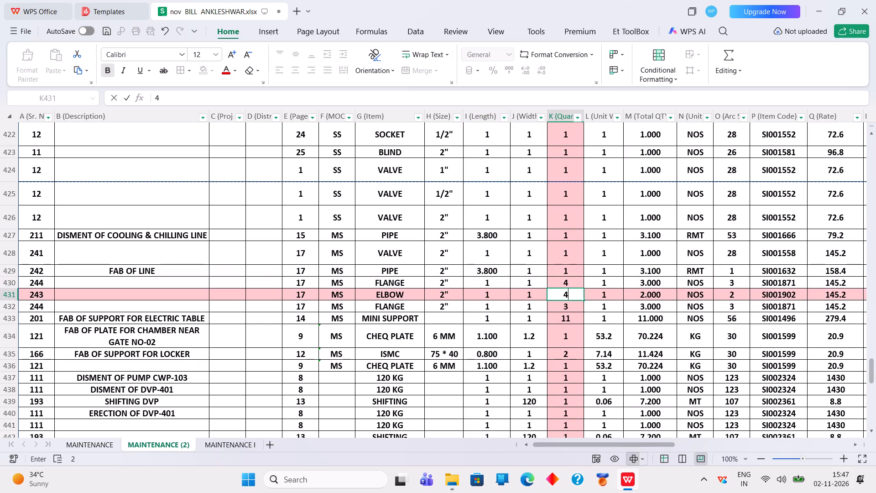
{"action": "key", "text": "Return"}
{"action": "key", "text": "1"}
{"action": "key", "text": "Return"}
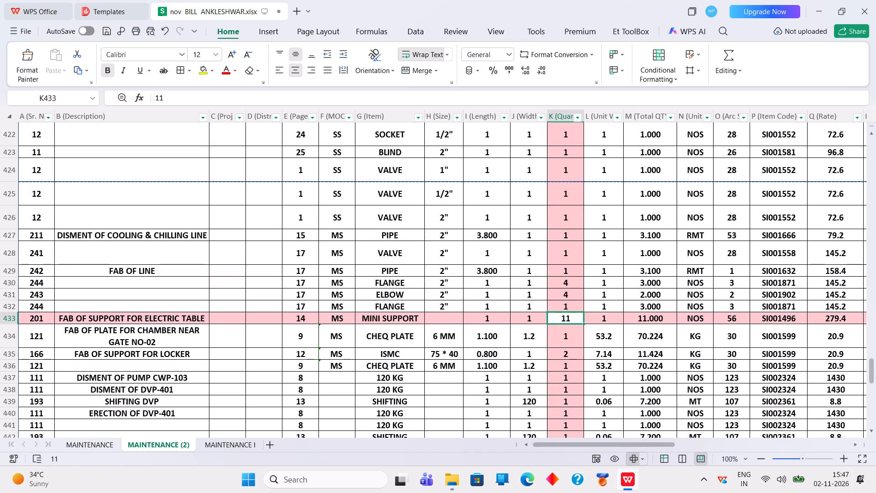
{"action": "key", "text": "1"}
{"action": "key", "text": "Return"}
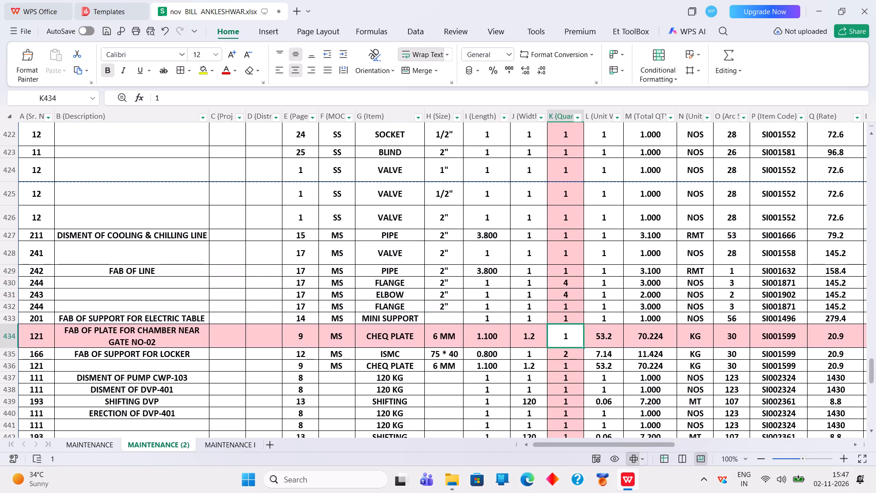
Set the cheq plate in row 434 to a length of 1.170 and a width of 0.375.
{"action": "left_click", "coordinate": [486, 337]}
{"action": "type", "text": "1.170"}
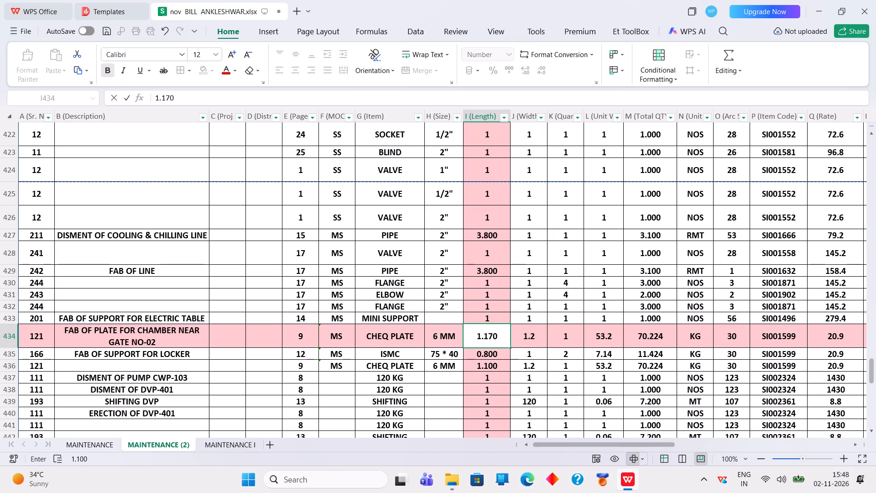
{"action": "left_click", "coordinate": [540, 342]}
{"action": "type", "text": ".375"}
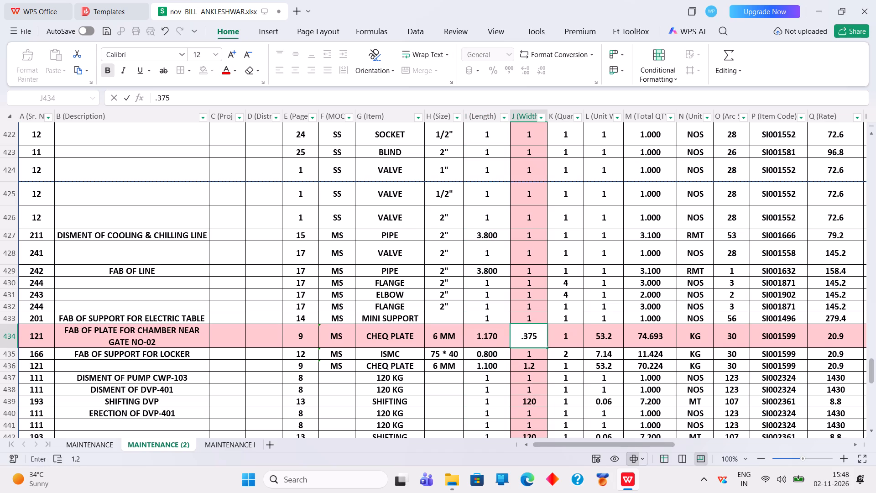
{"action": "left_click", "coordinate": [555, 338]}
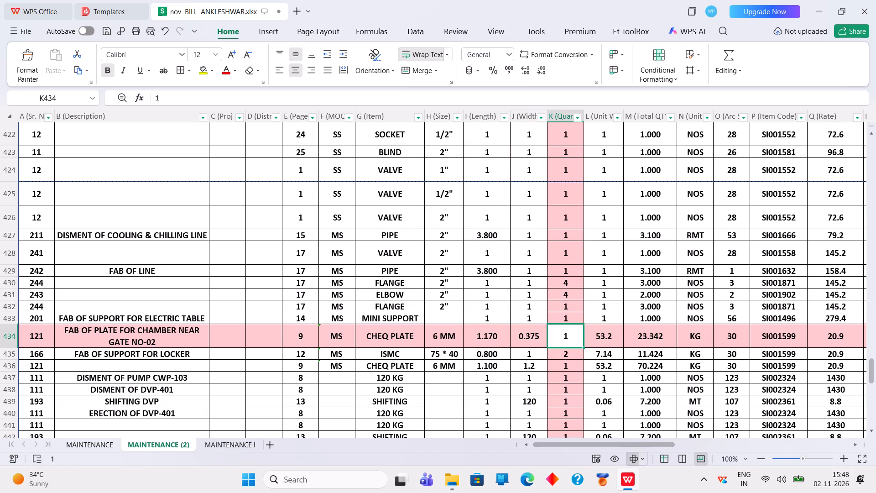
Set the ISMC in row 435 to size 100 * 50 and a length of 0.450.
{"action": "left_click", "coordinate": [449, 351]}
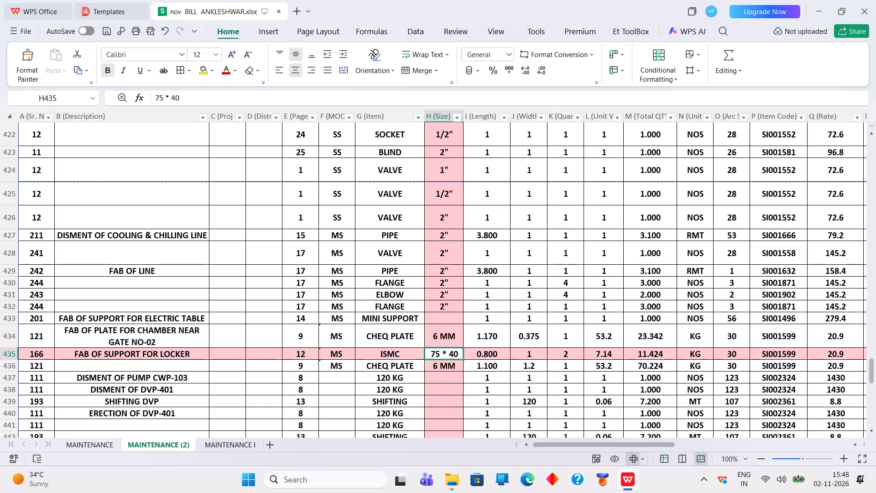
{"action": "type", "text": "100"}
{"action": "key", "text": "space"}
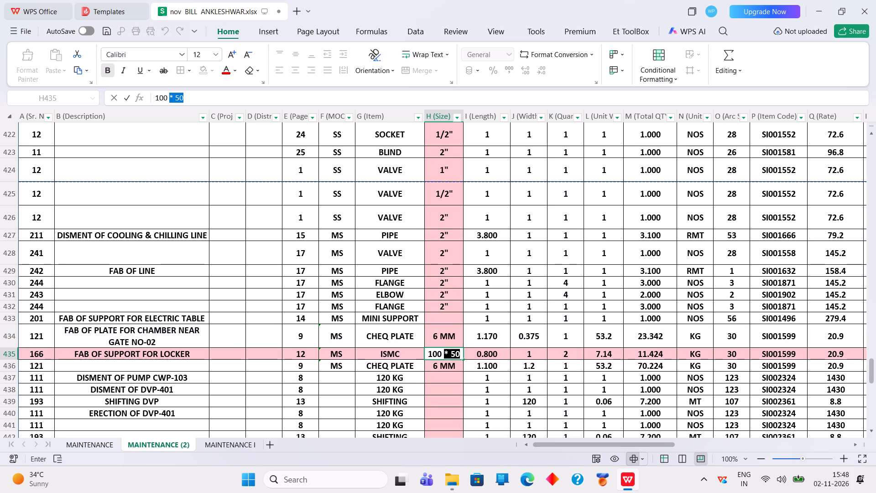
{"action": "left_click", "coordinate": [483, 352]}
{"action": "type", "text": ".450"}
{"action": "key", "text": "Return"}
Set the cheq plate in row 436 to a length of 0.080 and a width of 0.450.
{"action": "type", "text": ".080"}
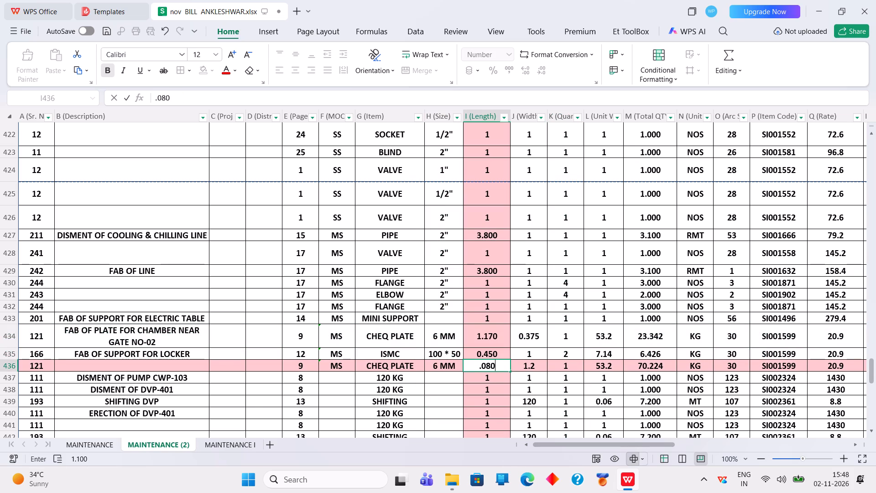
{"action": "left_click", "coordinate": [535, 370]}
{"action": "type", "text": ".450"}
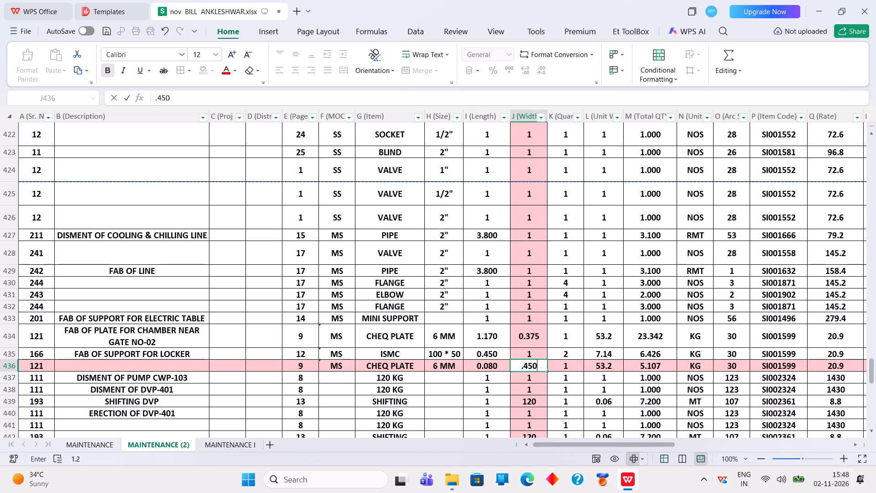
Set the ISMC in row 435 to a quantity of 1 and a unit weight of 9.56.
{"action": "left_click", "coordinate": [574, 357]}
{"action": "key", "text": "1"}
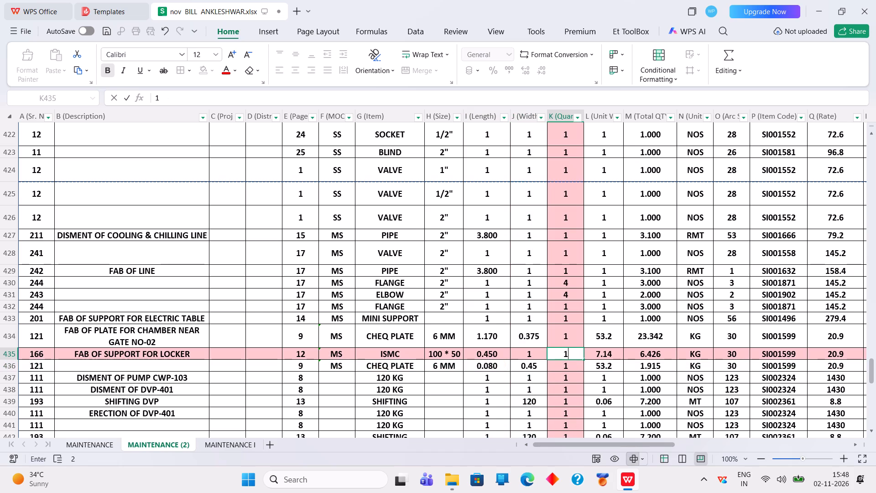
{"action": "left_click", "coordinate": [613, 357]}
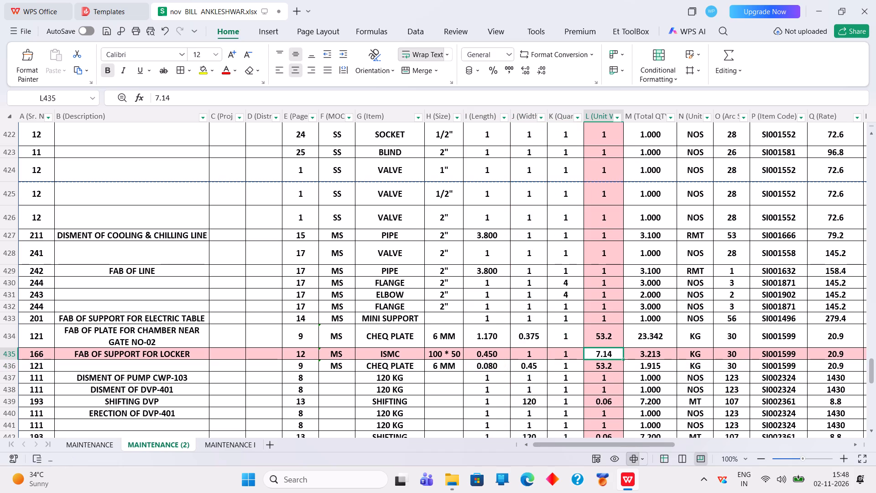
{"action": "type", "text": "9.56"}
{"action": "key", "text": "Return"}
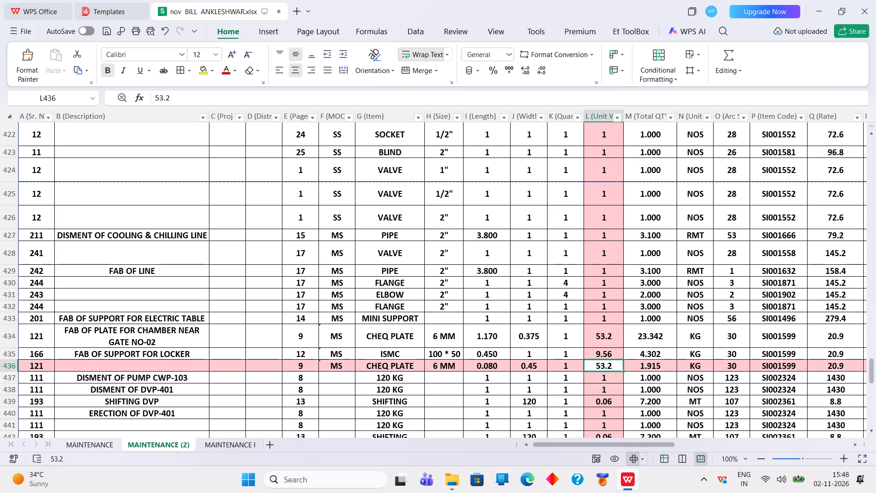
Change the item to 150 KG for the DVP-401 dismantling and erection entries in rows 438 and 440.
{"action": "left_click", "coordinate": [389, 392]}
{"action": "type", "text": "150"}
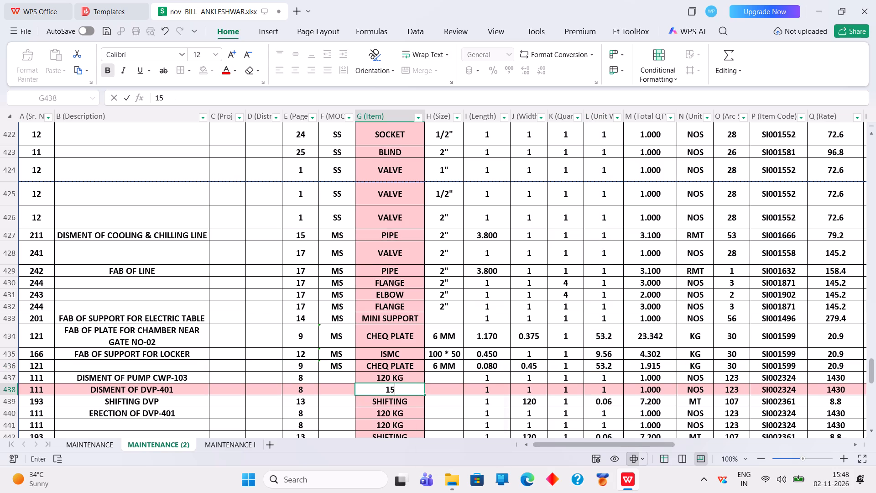
{"action": "key", "text": "space"}
{"action": "type", "text": "KG"}
{"action": "key", "text": "Return"}
{"action": "key", "text": "Return"}
{"action": "type", "text": "150"}
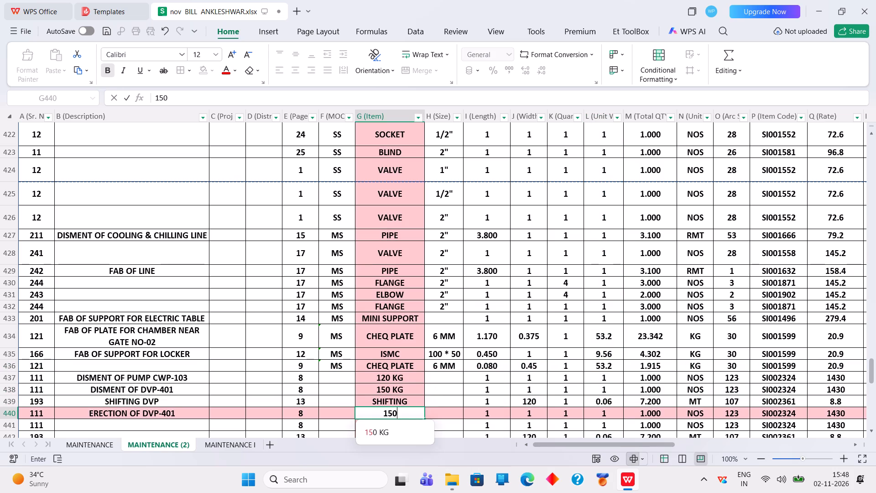
{"action": "key", "text": "space"}
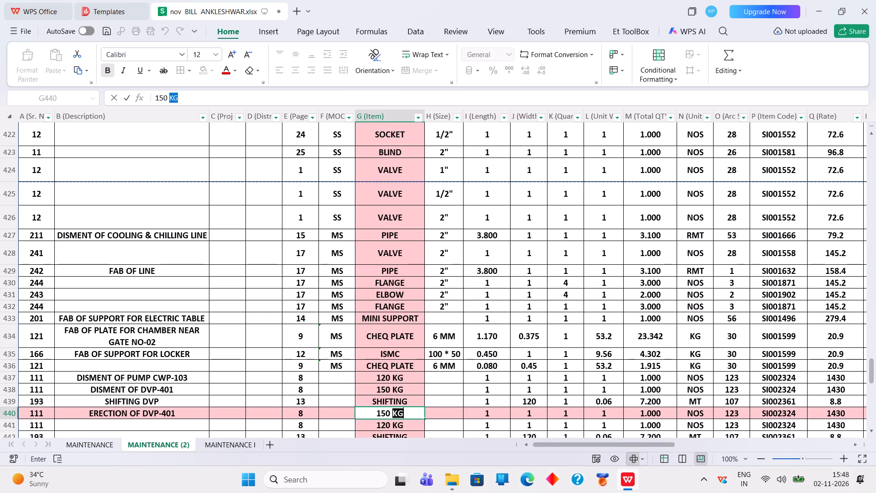
Set the SHIFTING DVP entry in row 439 to width 70, quantity 2 and unit weight 0.150.
{"action": "left_click", "coordinate": [535, 399]}
{"action": "type", "text": "70"}
{"action": "left_click", "coordinate": [576, 403]}
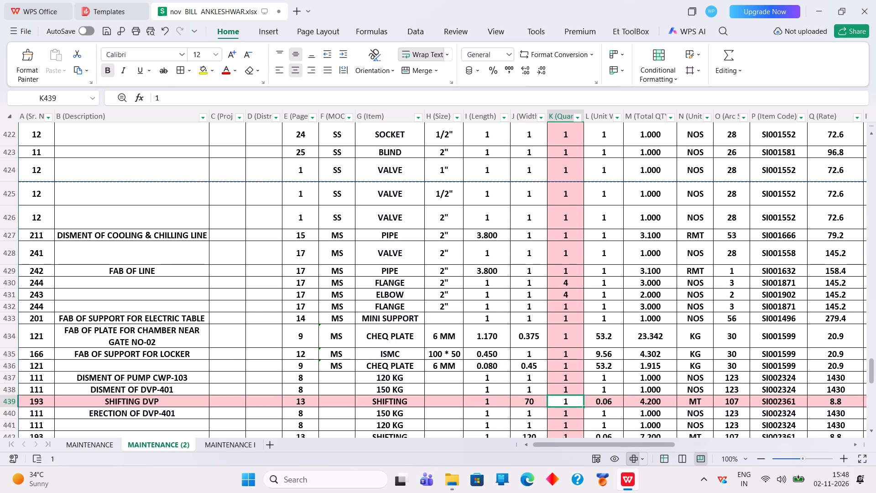
{"action": "key", "text": "2"}
{"action": "left_click", "coordinate": [613, 403]}
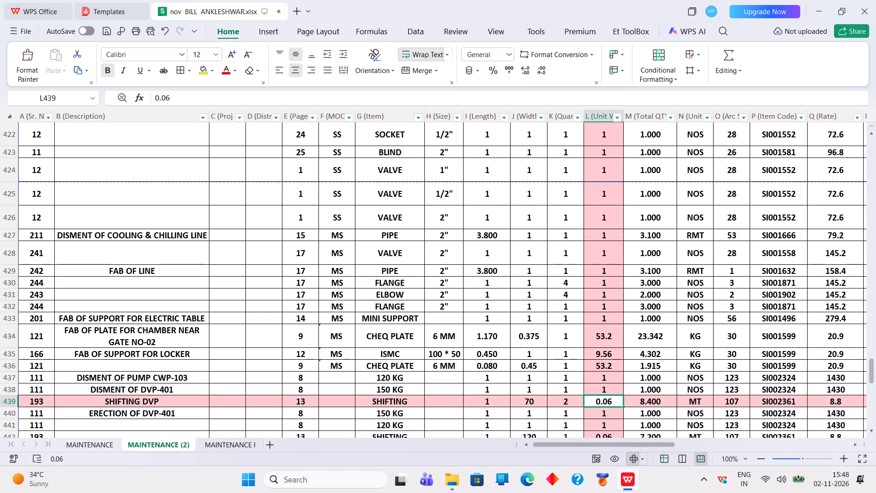
{"action": "type", "text": ".150"}
{"action": "key", "text": "Return"}
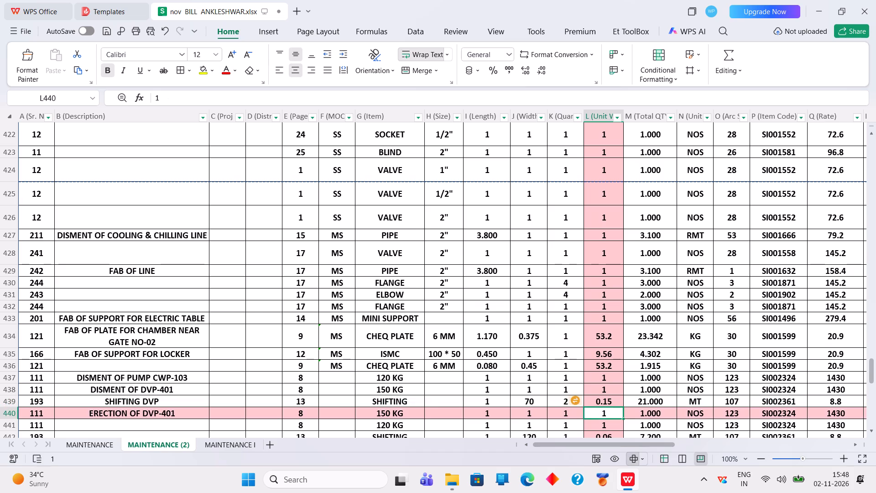
Fill page number 25 from row 423 down to row 440 as copied cells rather than a series.
{"action": "left_click", "coordinate": [304, 150]}
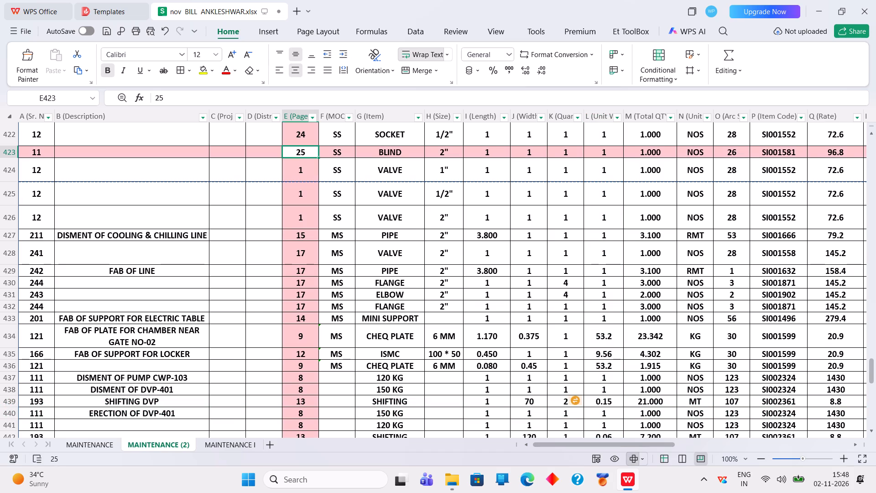
{"action": "left_click_drag", "start_coordinate": [319, 157], "coordinate": [323, 398]}
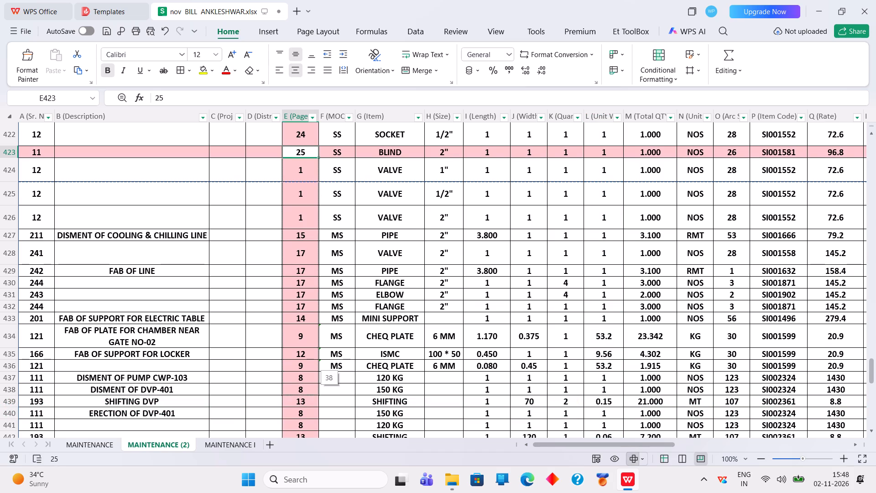
{"action": "left_click_drag", "start_coordinate": [323, 398], "coordinate": [320, 421]}
{"action": "left_click", "coordinate": [328, 424]}
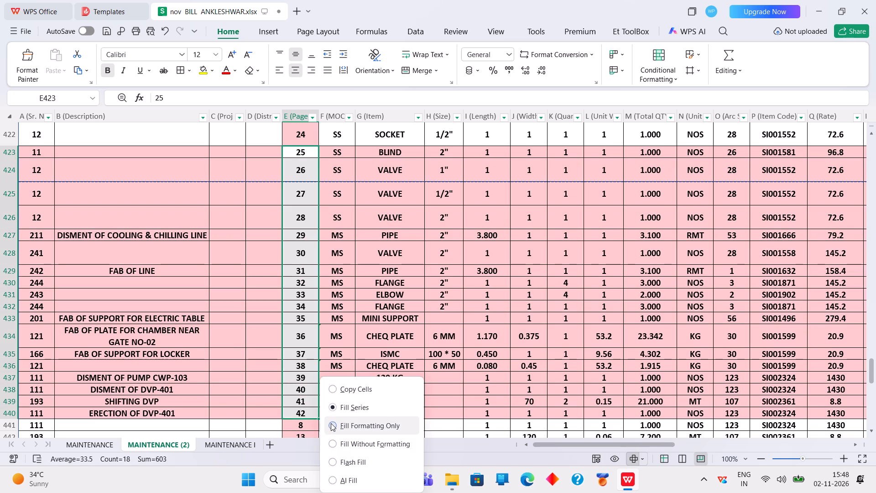
{"action": "left_click", "coordinate": [341, 393]}
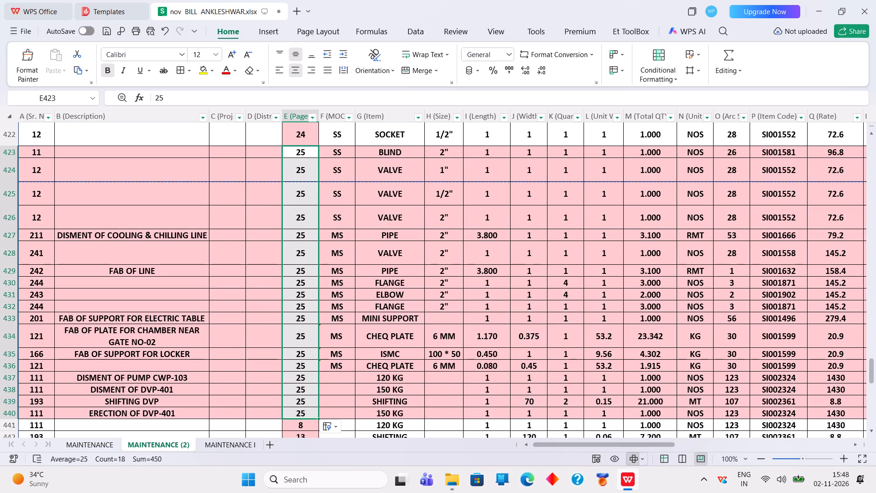
Set the page number in row 441 to 26.
{"action": "left_click", "coordinate": [301, 425]}
{"action": "type", "text": "26"}
{"action": "key", "text": "Return"}
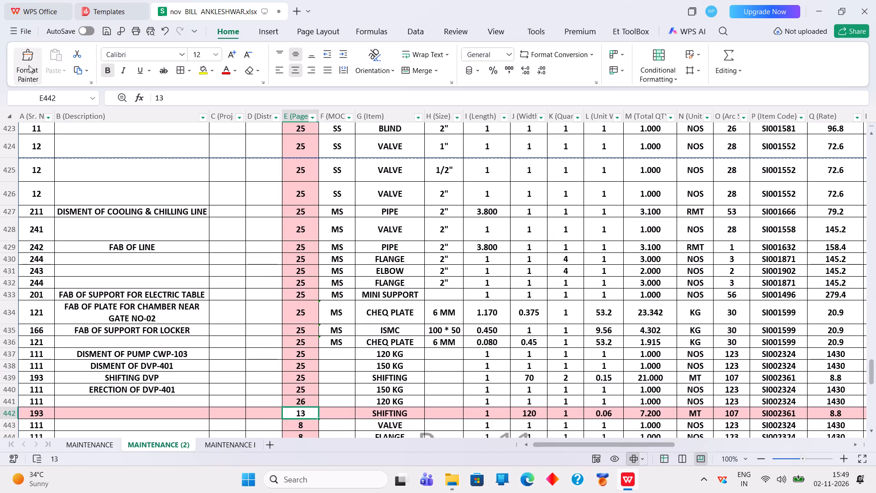
Enter the description "DISMENT OF RECIVER MEE PLANT" in row 441.
{"action": "left_click", "coordinate": [171, 405]}
{"action": "type", "text": "DISMENT OF REC"}
{"action": "type", "text": "IVER MEE PLANT"}
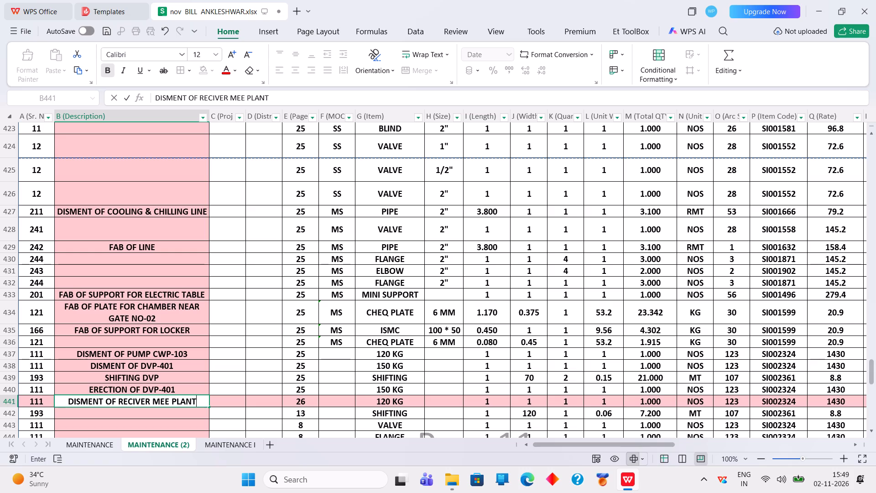
{"action": "key", "text": "Return"}
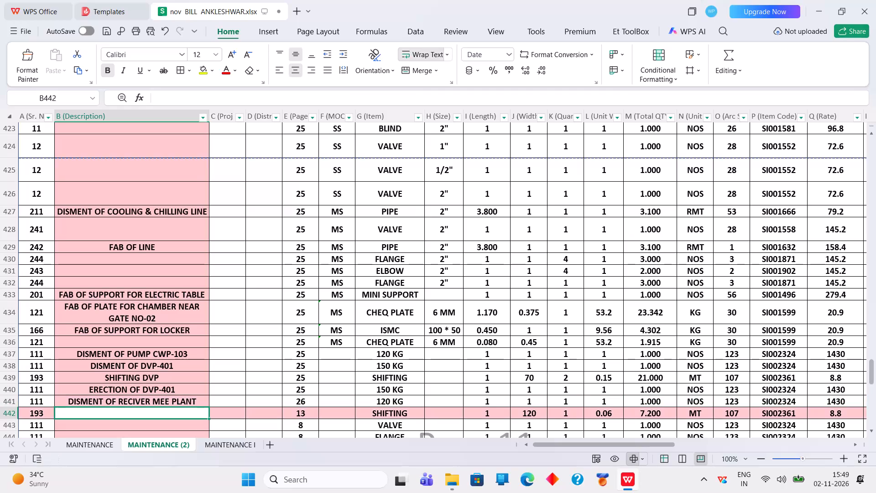
Insert "SEAL COOLING" before "RECIVER" in the row 441 description.
{"action": "left_click", "coordinate": [106, 410]}
{"action": "left_click", "coordinate": [111, 403]}
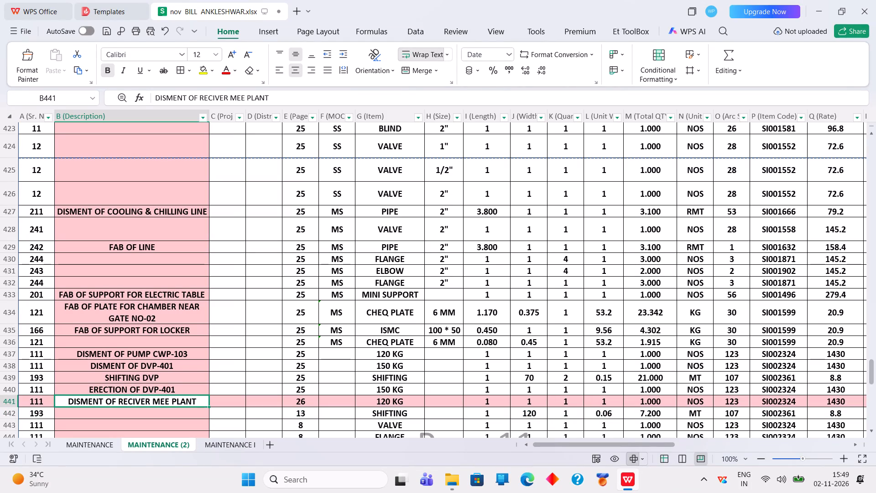
{"action": "left_click", "coordinate": [200, 99]}
{"action": "type", "text": "SE"}
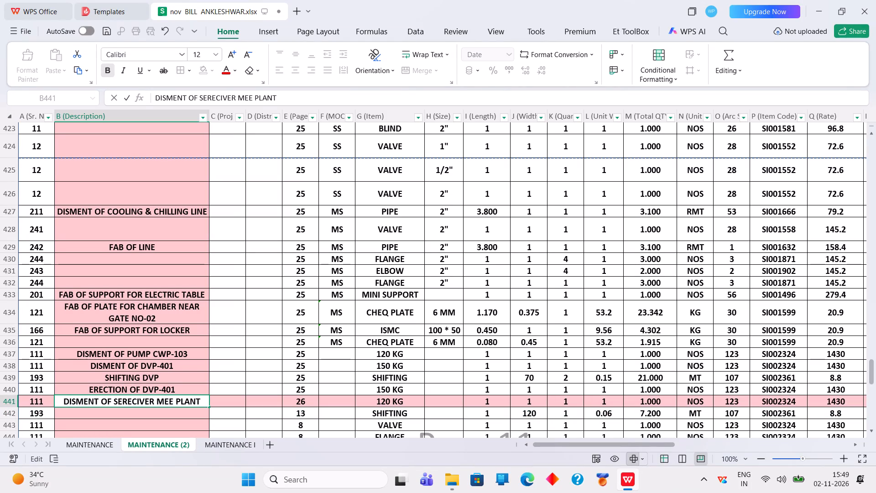
{"action": "type", "text": "AL COOLING"}
{"action": "key", "text": "space"}
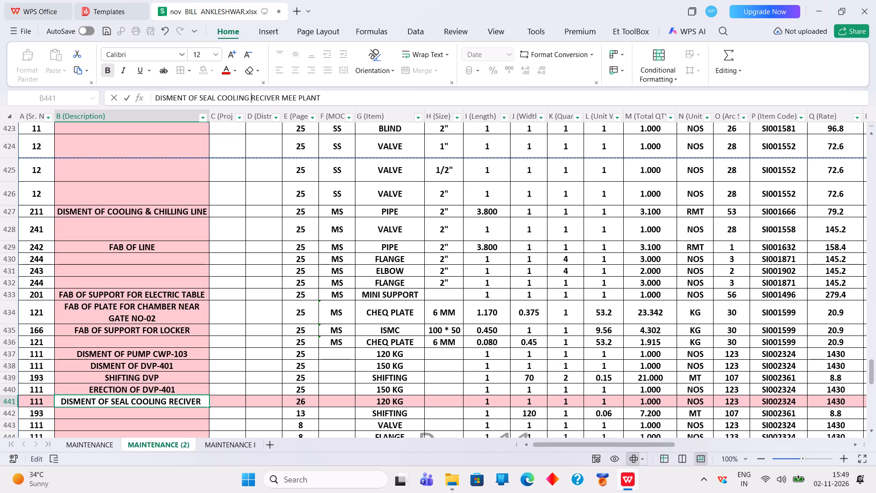
{"action": "left_click", "coordinate": [146, 414]}
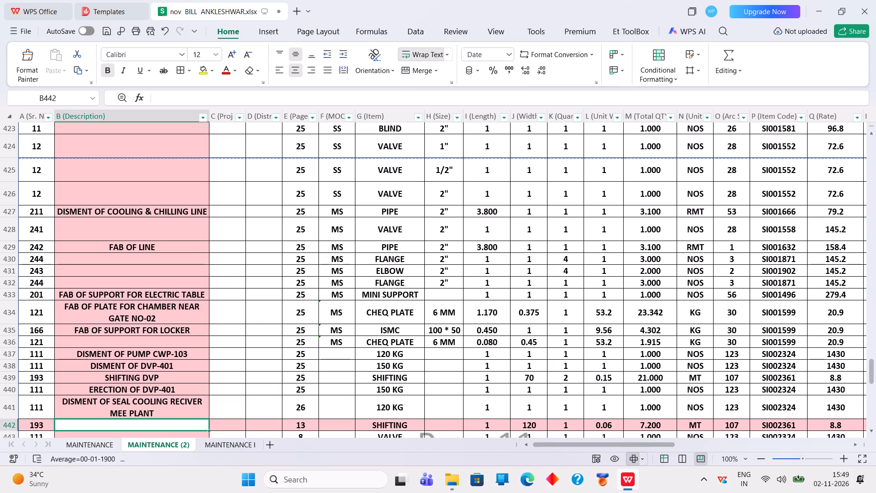
Enter the description "SHIFTING FROM MEE TO KGN WORK SHOP" in row 442.
{"action": "left_click", "coordinate": [143, 422]}
{"action": "type", "text": "SHIFT"}
{"action": "type", "text": "ING"}
{"action": "key", "text": "space"}
{"action": "type", "text": "FROM"}
{"action": "key", "text": "space"}
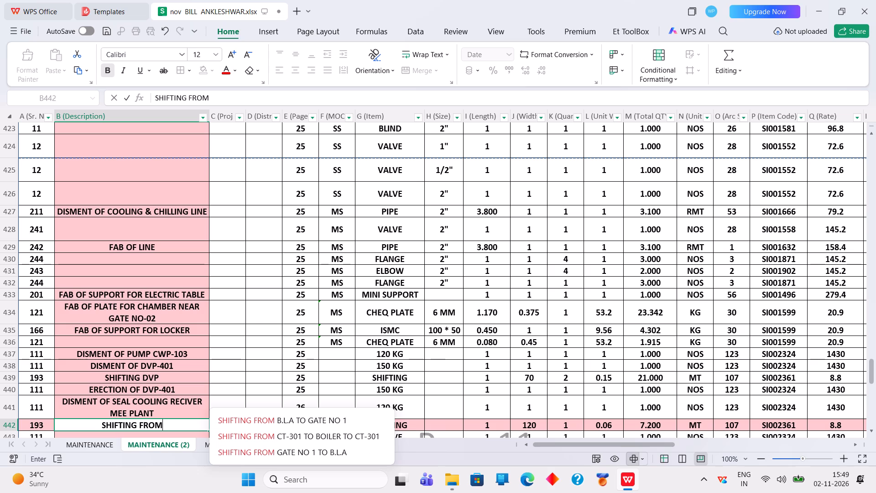
{"action": "type", "text": "MEE TO"}
{"action": "key", "text": "space"}
{"action": "type", "text": "KGN WORK SHOP"}
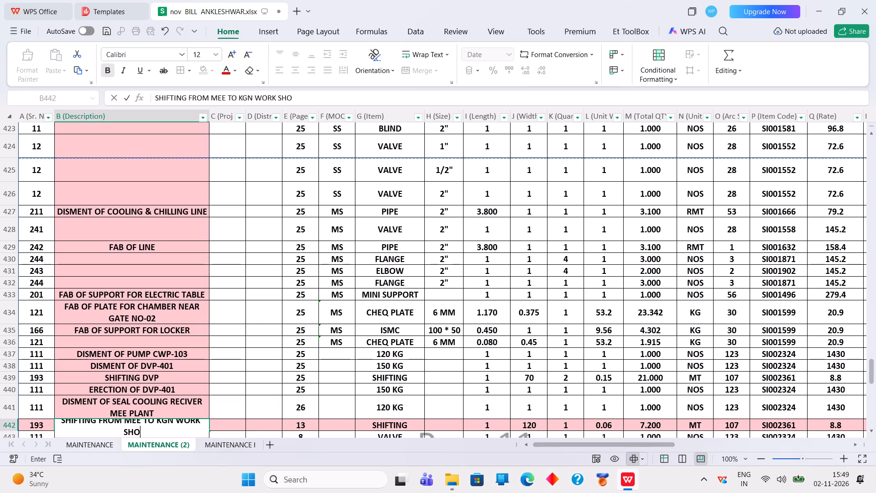
{"action": "left_click", "coordinate": [283, 407]}
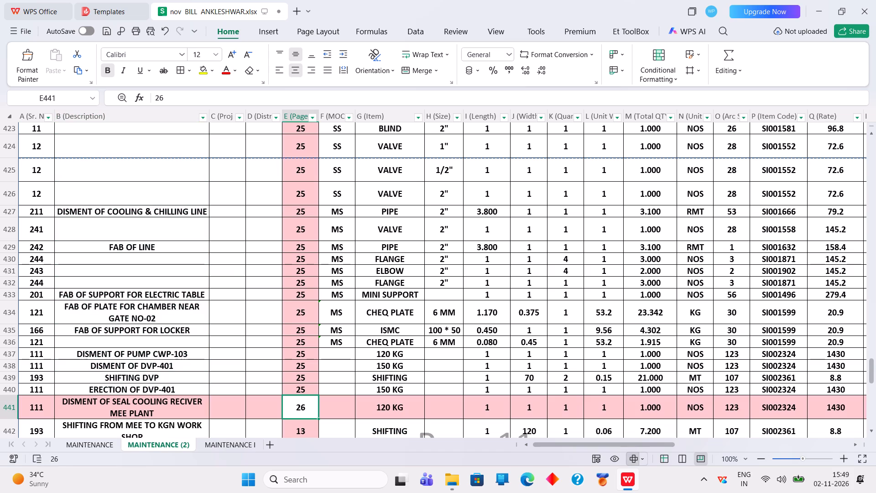
Insert one blank row above the valve entry in row 443.
{"action": "scroll", "coordinate": [232, 406], "scroll_direction": "down", "scroll_amount": 2}
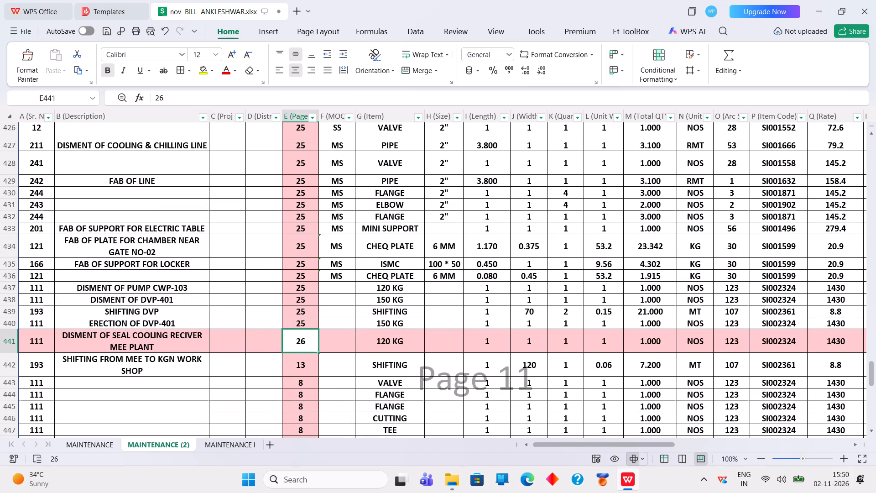
{"action": "left_click", "coordinate": [187, 379]}
{"action": "right_click", "coordinate": [187, 379]}
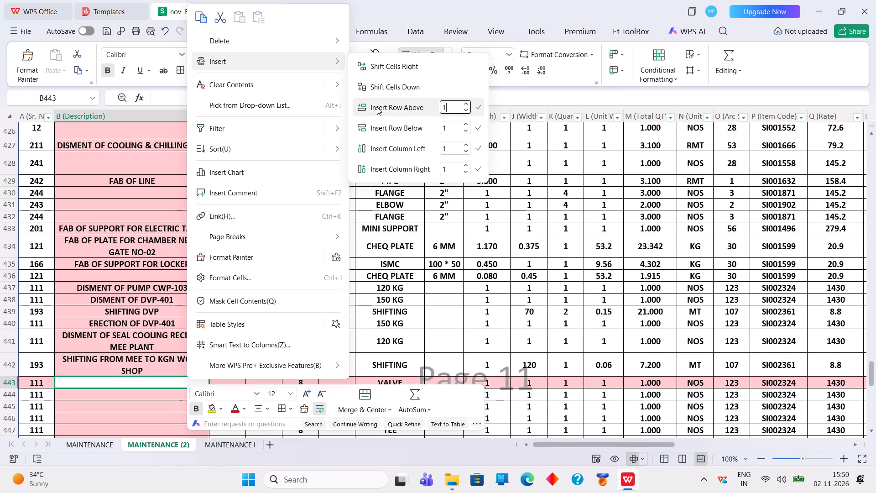
{"action": "left_click", "coordinate": [401, 111]}
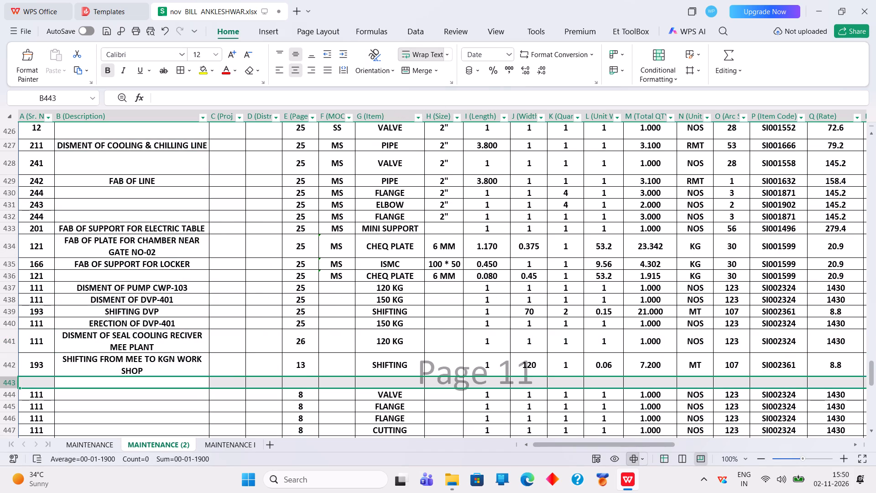
Copy the valve entry in row 444 into the blank row 443.
{"action": "left_click", "coordinate": [12, 395]}
{"action": "right_click", "coordinate": [12, 395]}
{"action": "right_click", "coordinate": [12, 395]}
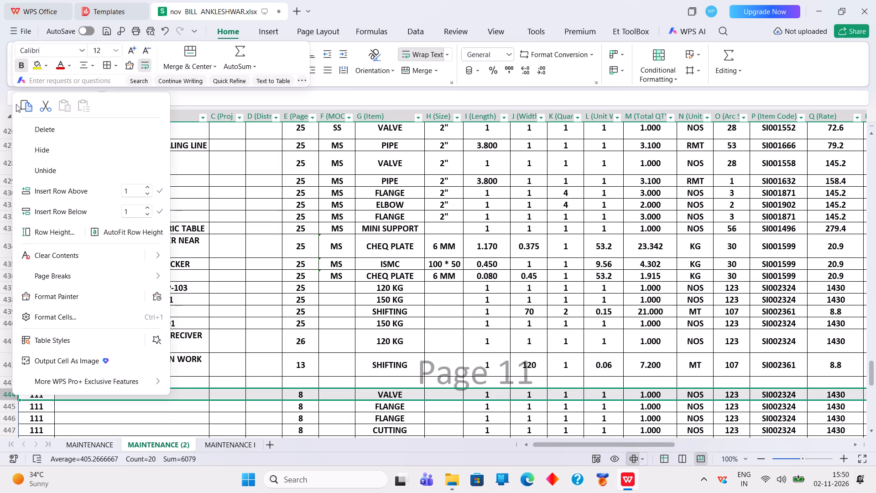
{"action": "left_click", "coordinate": [16, 104]}
{"action": "left_click", "coordinate": [22, 107]}
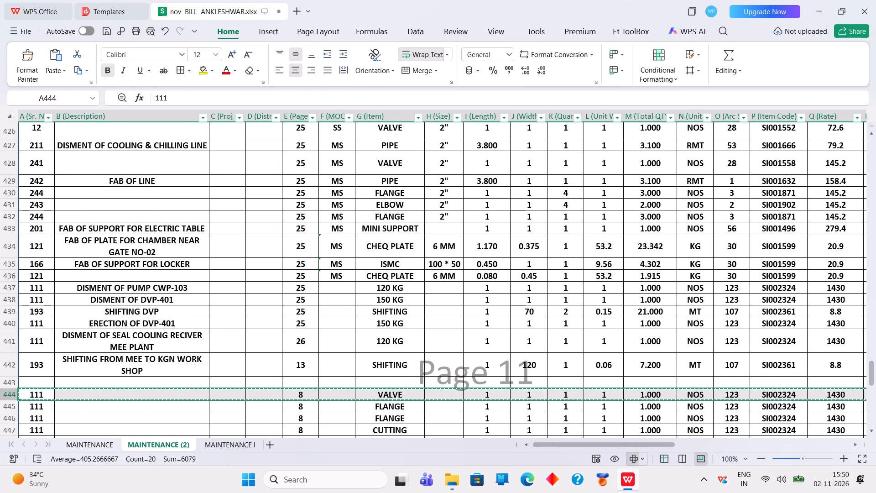
{"action": "left_click", "coordinate": [9, 383]}
{"action": "right_click", "coordinate": [9, 383]}
{"action": "left_click", "coordinate": [60, 84]}
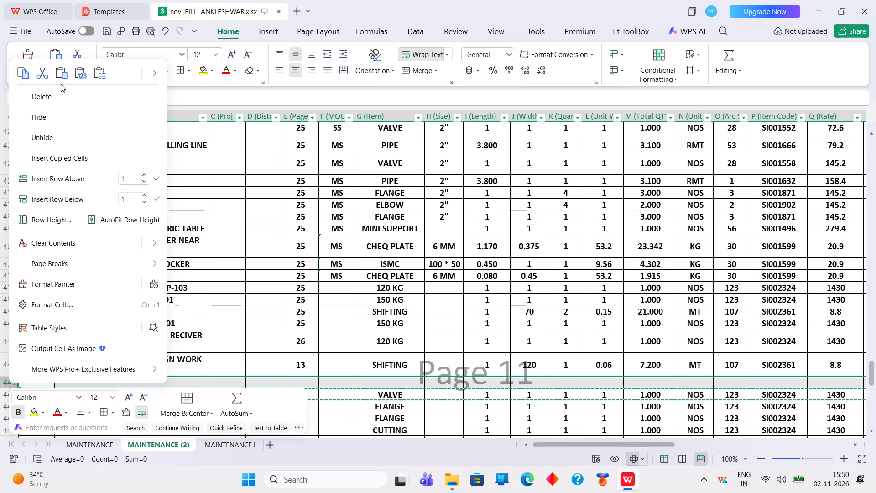
{"action": "left_click", "coordinate": [64, 74]}
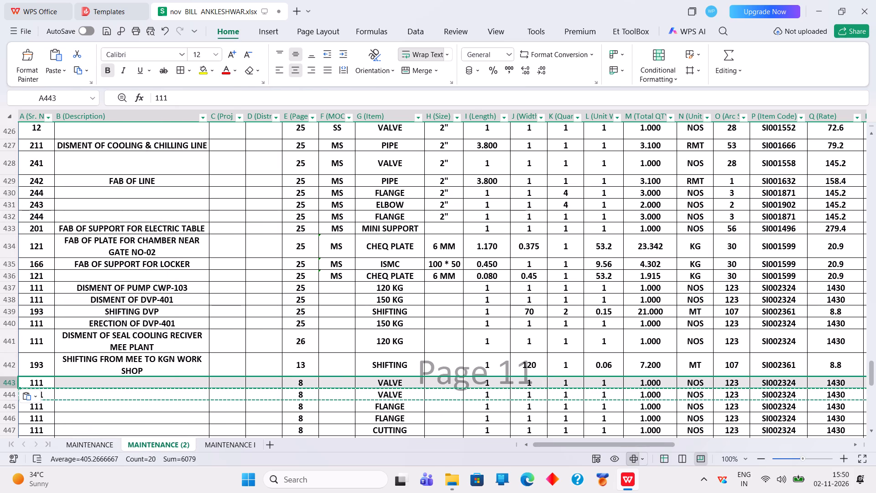
Change the item in row 443 to "L.I.".
{"action": "left_click", "coordinate": [387, 383]}
{"action": "type", "text": "L.I"}
{"action": "key", "text": "Return"}
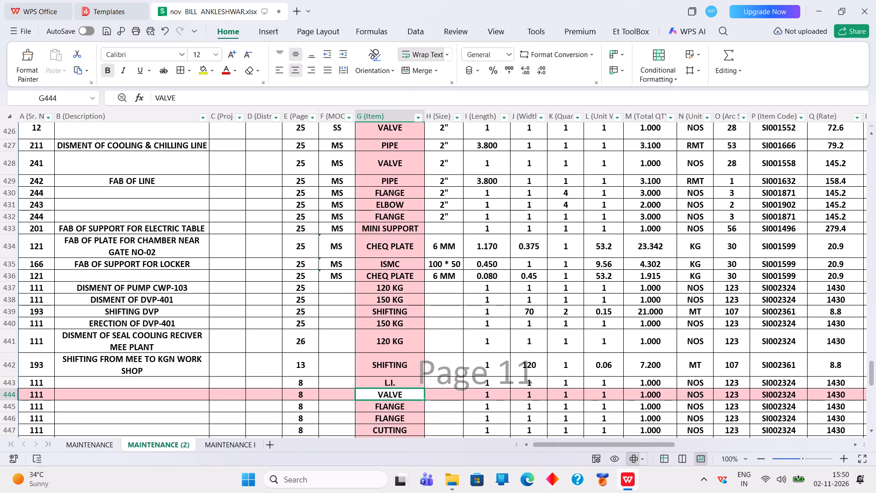
Enter the description "DISMENT" for the L.I. item in row 443.
{"action": "left_click", "coordinate": [173, 386]}
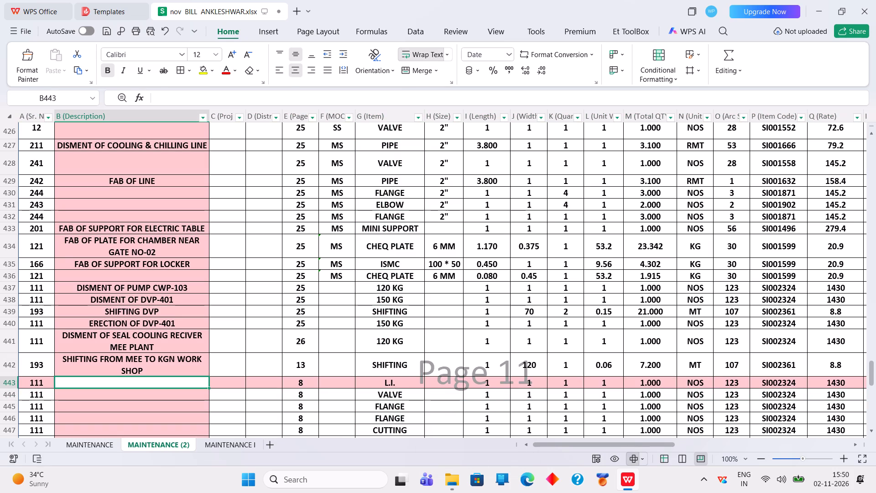
{"action": "type", "text": "DISMENT"}
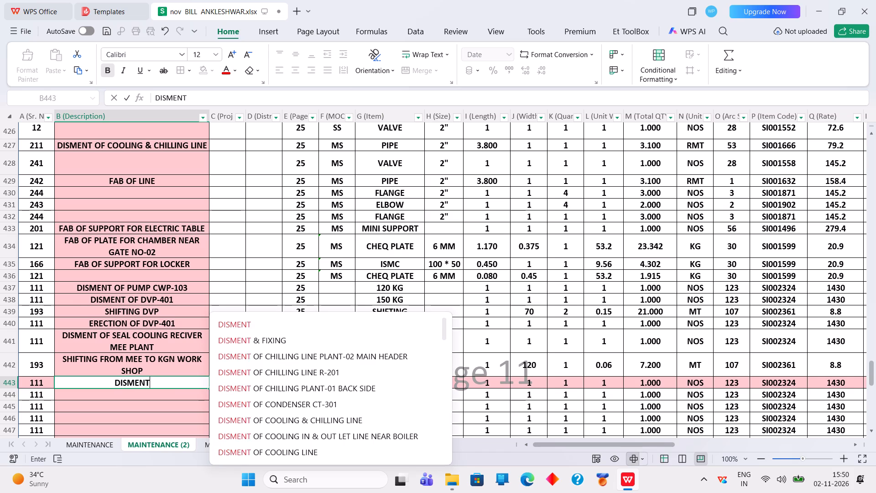
{"action": "key", "text": "Return"}
Enter the description "REPAIR" for the cutting item in row 447.
{"action": "key", "text": "Return"}
{"action": "key", "text": "Return"}
{"action": "key", "text": "Return"}
{"action": "type", "text": "RE"}
{"action": "type", "text": "PA"}
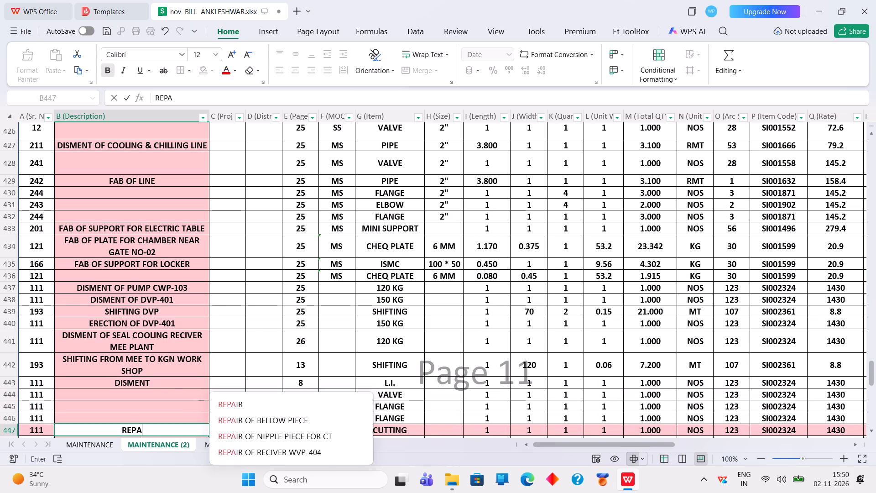
{"action": "left_click", "coordinate": [221, 400]}
Enter the description "SHIFTING OF RECIVER KGN WORK SHOP TO MEE PLANT" for the shifting item in row 455.
{"action": "scroll", "coordinate": [222, 401], "scroll_direction": "down", "scroll_amount": 2}
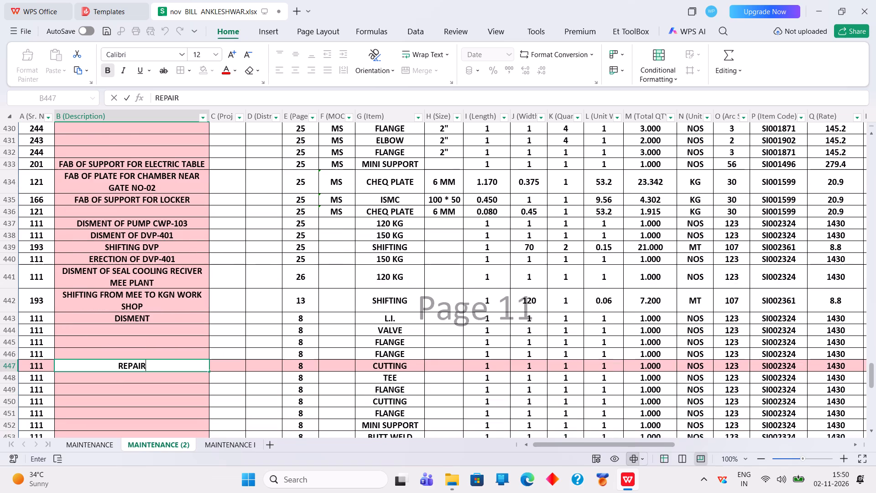
{"action": "scroll", "coordinate": [209, 398], "scroll_direction": "down", "scroll_amount": 1}
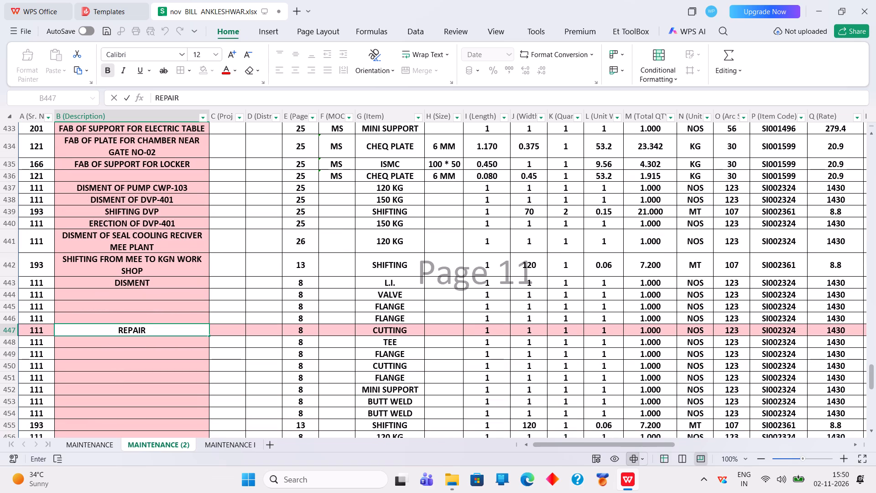
{"action": "left_click", "coordinate": [137, 428]}
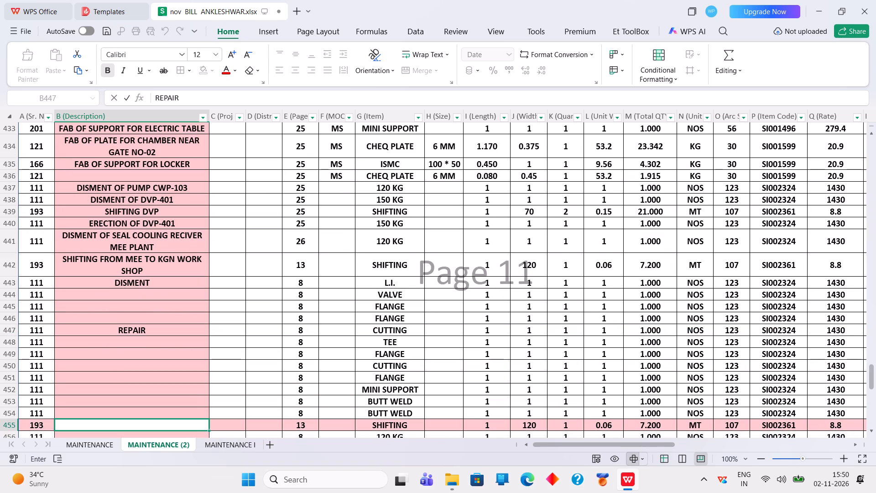
{"action": "type", "text": "SHI"}
{"action": "type", "text": "FTING OF"}
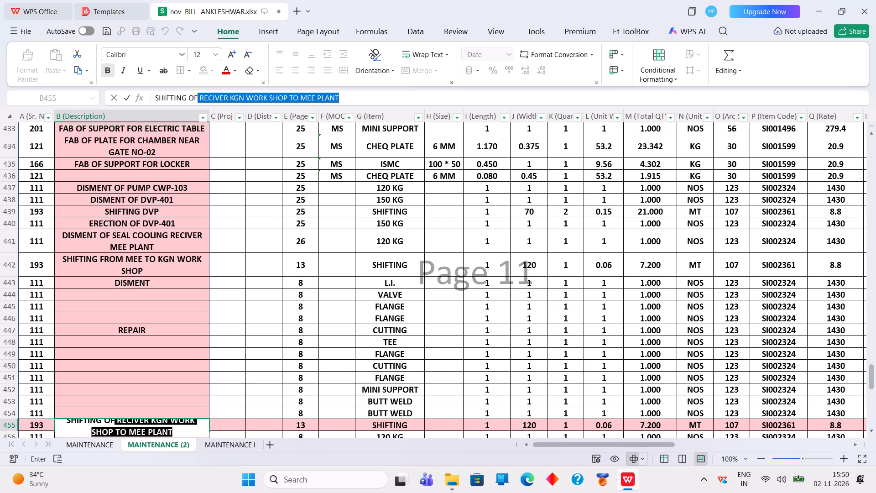
{"action": "key", "text": "Return"}
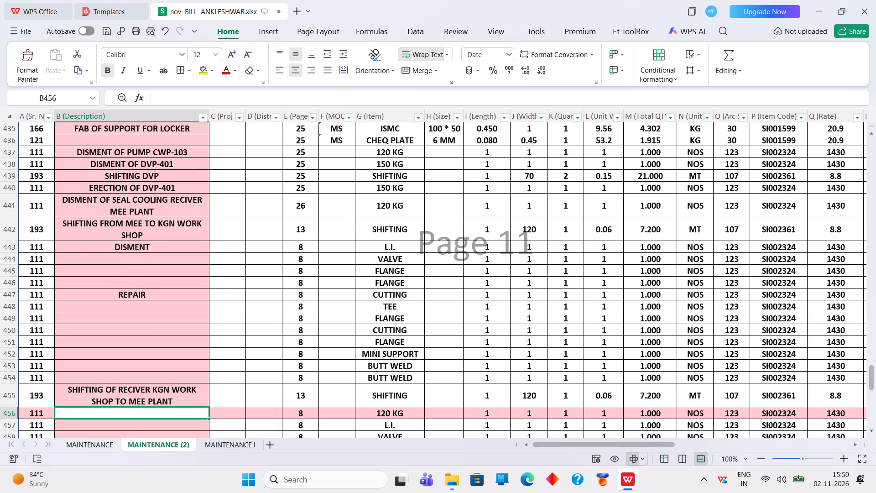
Enter the description "ERECTION OF RECIVER" for the 120 KG item in row 456.
{"action": "type", "text": "ERE"}
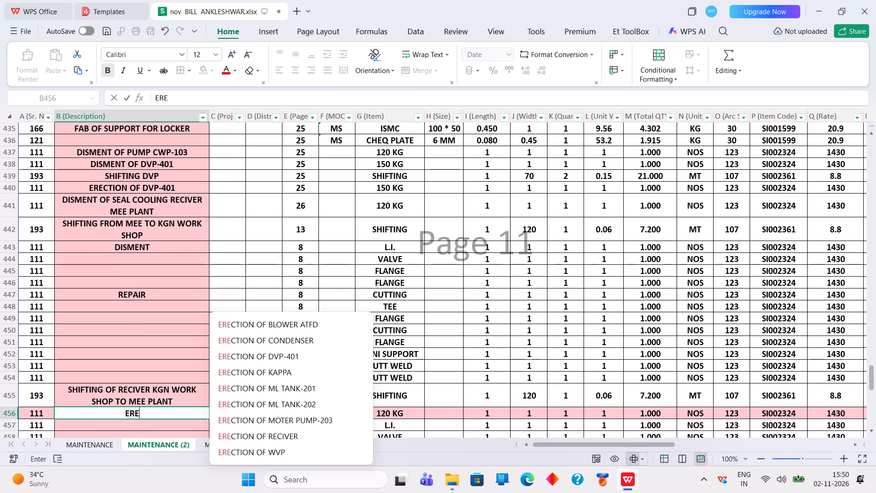
{"action": "type", "text": "CTION OF REC"}
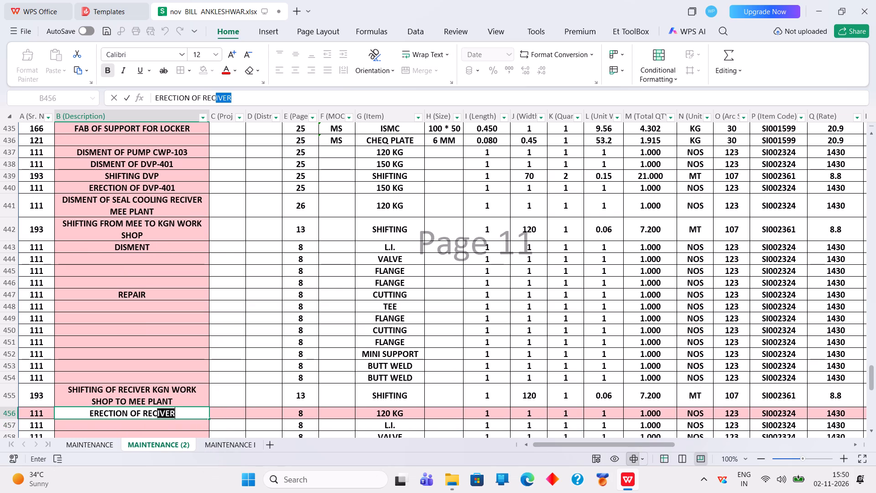
{"action": "key", "text": "Return"}
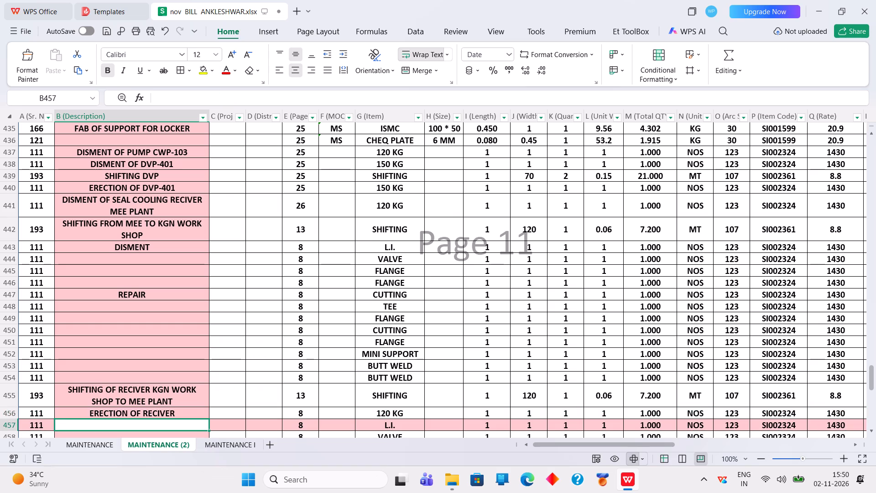
Enter the description "FIXING" for the L.I. item in row 457.
{"action": "key", "text": "d"}
{"action": "key", "text": "i"}
{"action": "key", "text": "BackSpace"}
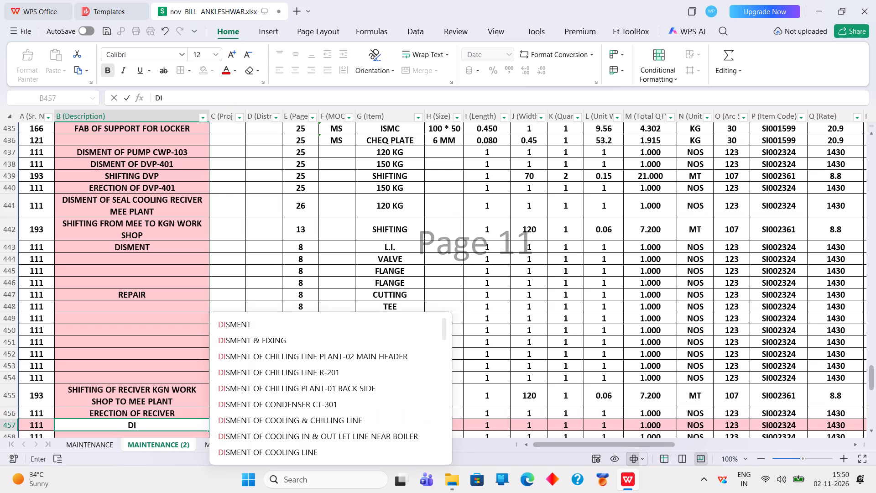
{"action": "key", "text": "BackSpace"}
{"action": "type", "text": "FI"}
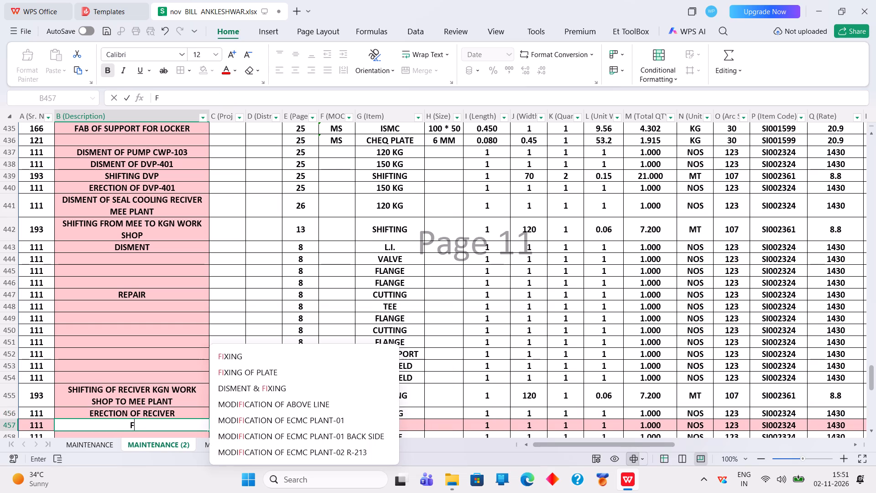
{"action": "left_click", "coordinate": [242, 356]}
Enter the description "FAB OF NIPPLE PIECE SPARE PUMP TRAIL" for the mini support in row 461.
{"action": "scroll", "coordinate": [243, 355], "scroll_direction": "down", "scroll_amount": 2}
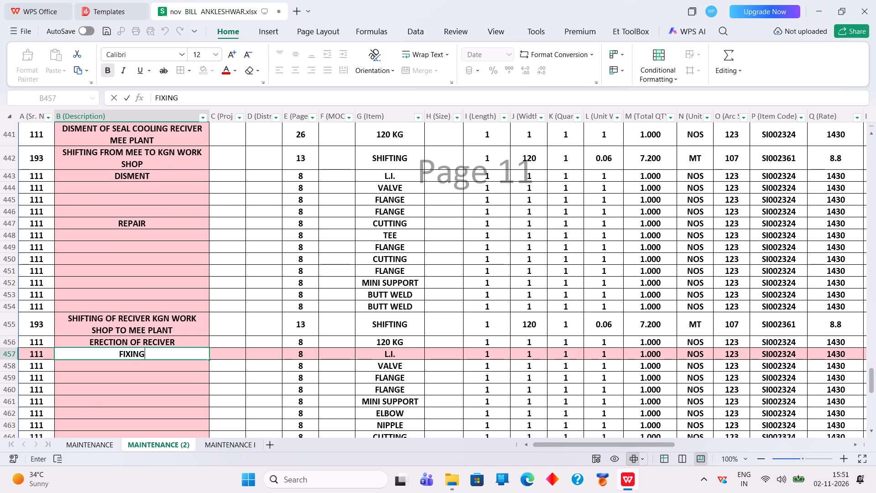
{"action": "left_click", "coordinate": [138, 417]}
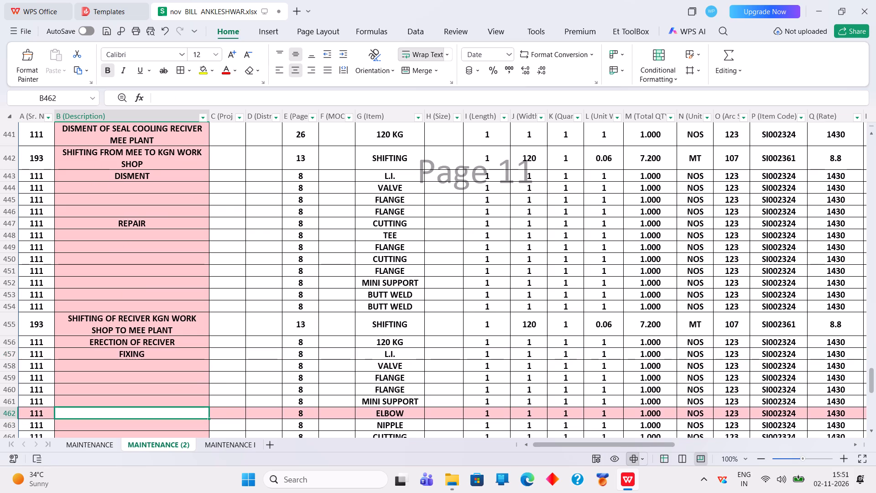
{"action": "left_click", "coordinate": [197, 378]}
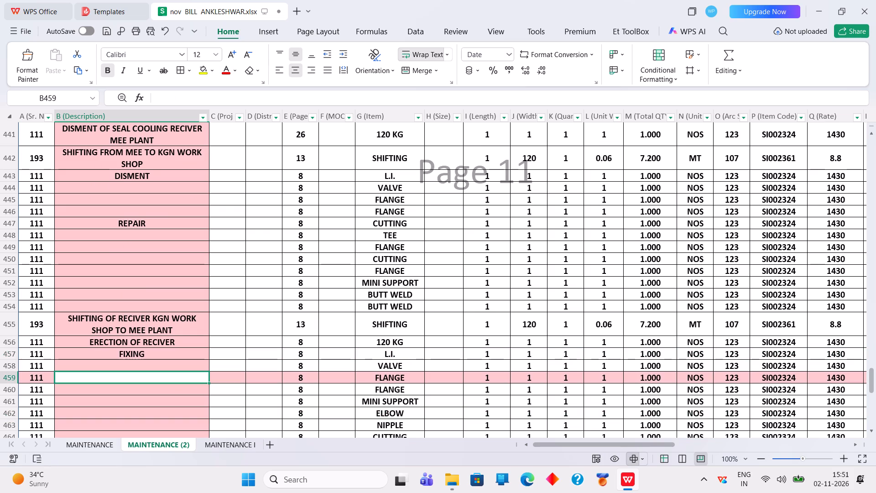
{"action": "left_click", "coordinate": [204, 398]}
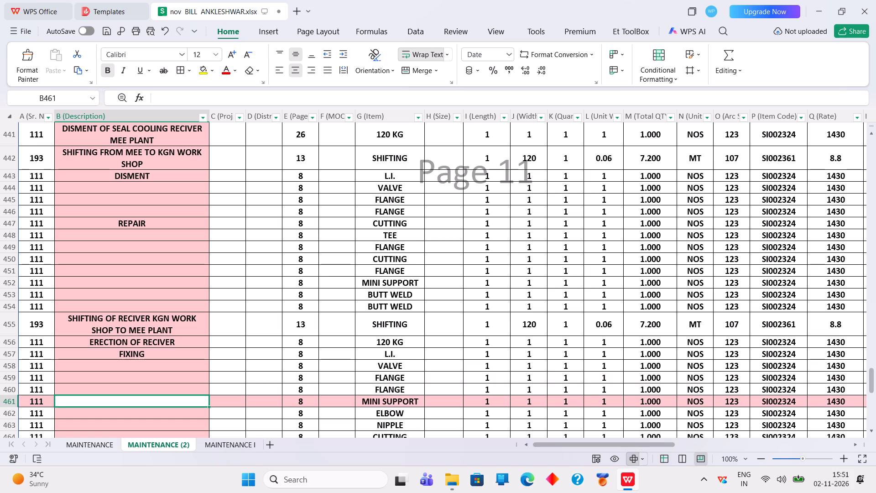
{"action": "type", "text": "FAB OF NI"}
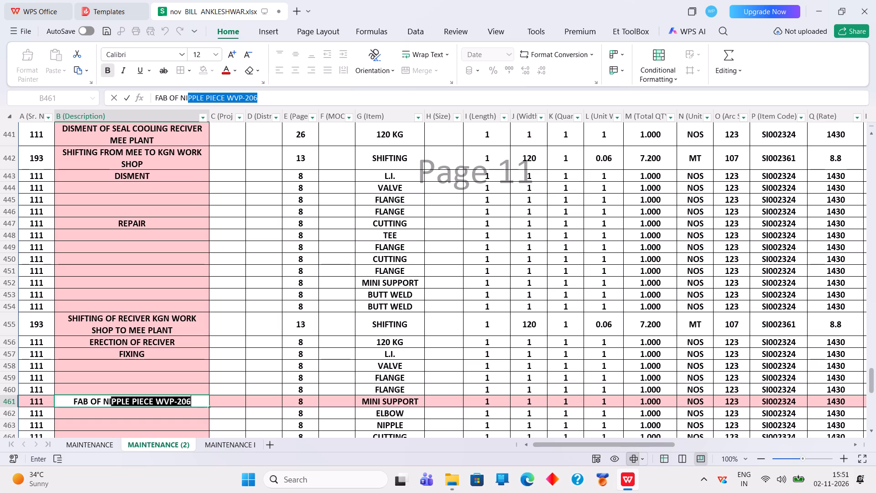
{"action": "type", "text": "PP"}
{"action": "left_click_drag", "start_coordinate": [262, 93], "coordinate": [227, 95]}
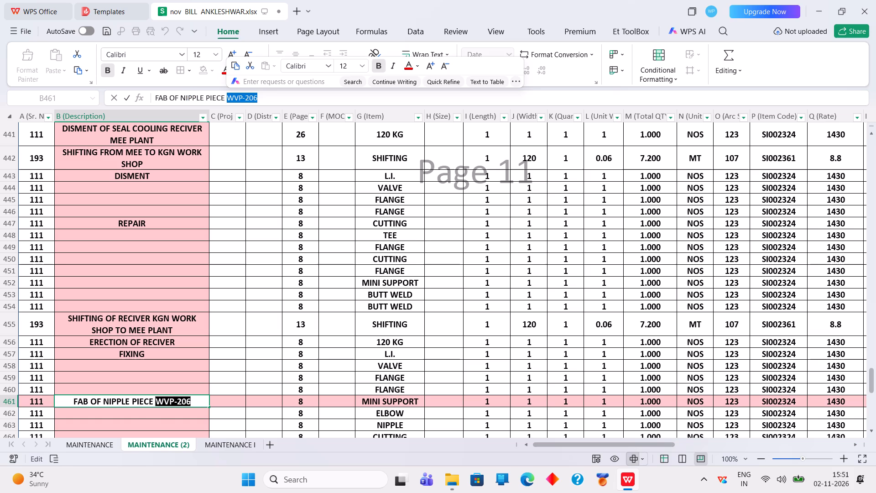
{"action": "type", "text": "SPARE PUP"}
{"action": "key", "text": "BackSpace"}
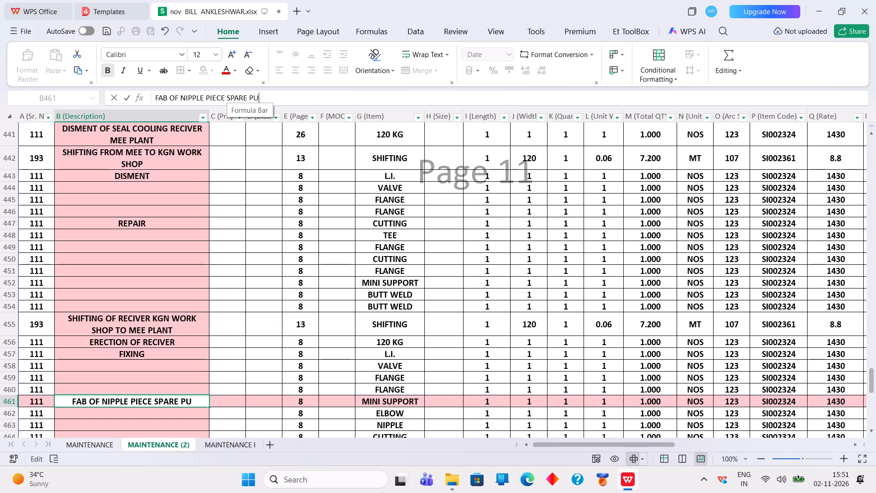
{"action": "type", "text": "MP TRAIL"}
{"action": "key", "text": "Return"}
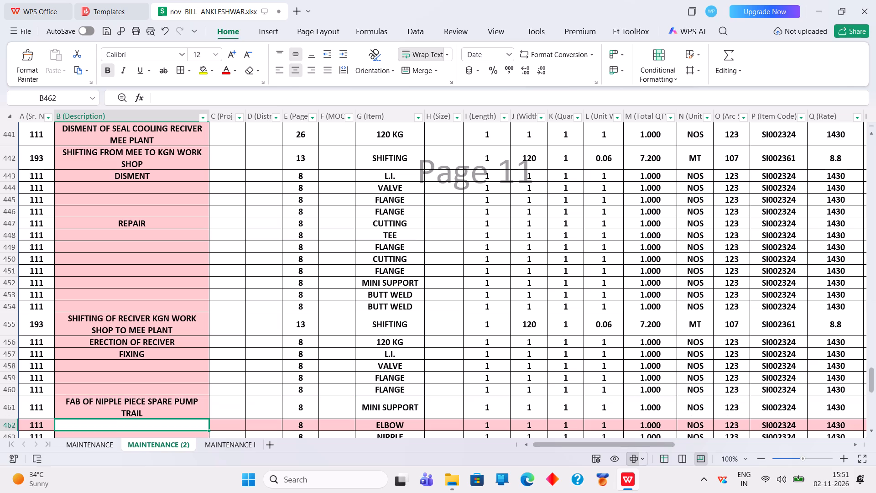
Set the size to 1" for the elbow in row 462 and the nipple in row 463.
{"action": "scroll", "coordinate": [342, 109], "scroll_direction": "down", "scroll_amount": 2}
{"action": "scroll", "coordinate": [341, 231], "scroll_direction": "down", "scroll_amount": 2}
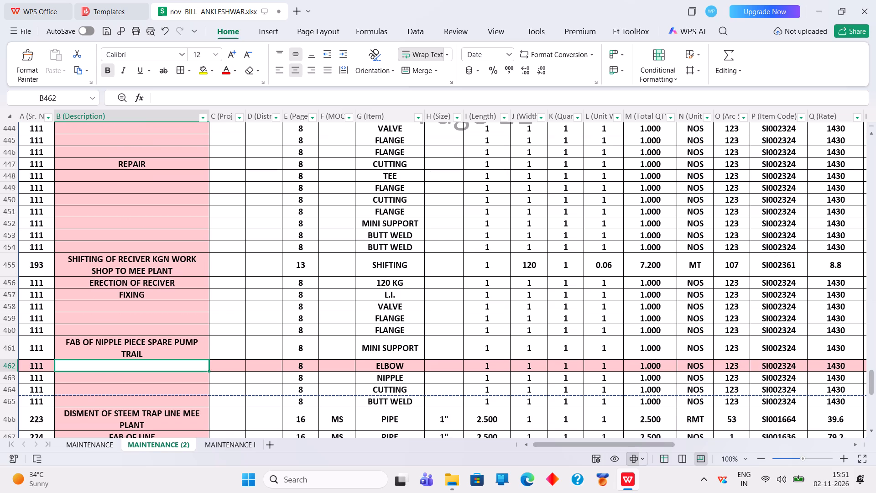
{"action": "left_click", "coordinate": [441, 360]}
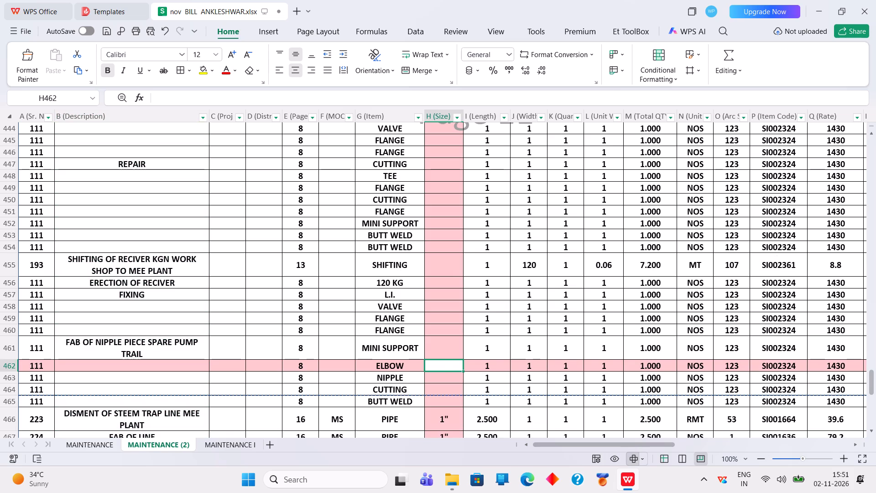
{"action": "key", "text": "1"}
{"action": "key", "text": "shift+quotedbl"}
{"action": "key", "text": "Return"}
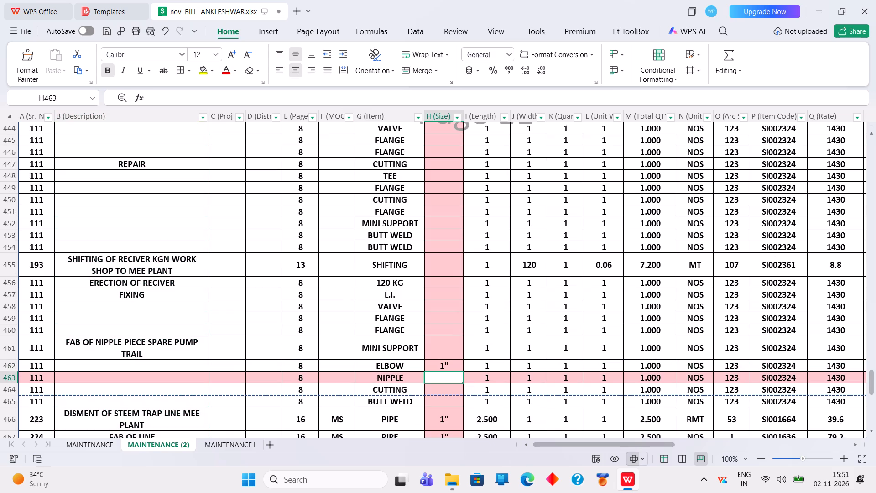
{"action": "key", "text": "1"}
{"action": "key", "text": "shift+quotedbl"}
{"action": "key", "text": "Return"}
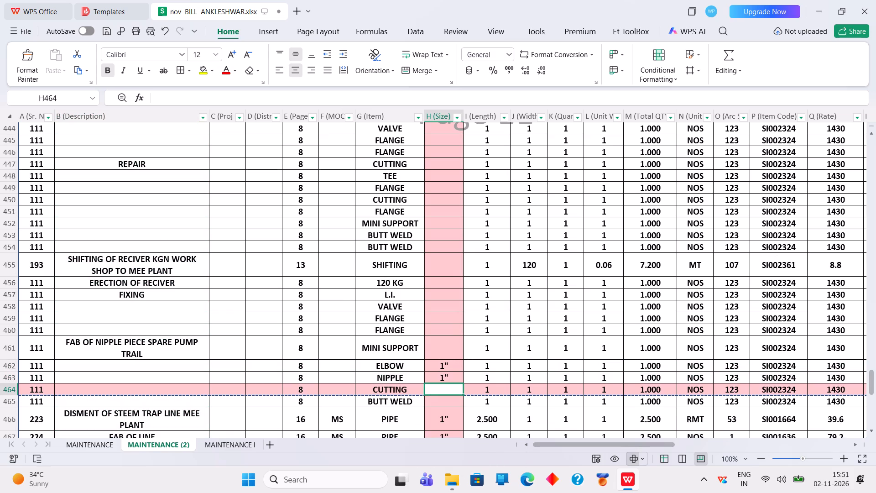
Set the size of the valve in row 444 to 1".
{"action": "scroll", "coordinate": [463, 212], "scroll_direction": "up", "scroll_amount": 3}
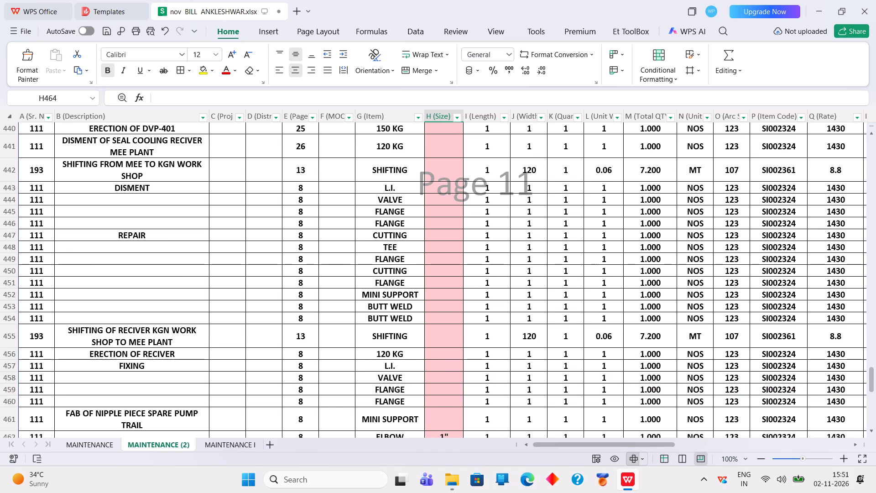
{"action": "left_click", "coordinate": [434, 238]}
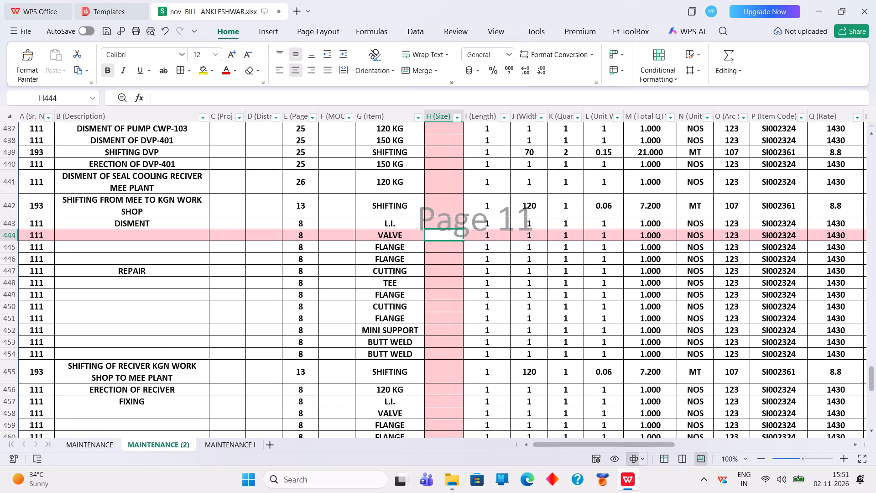
{"action": "key", "text": "1"}
{"action": "key", "text": "shift+quotedbl"}
{"action": "key", "text": "Return"}
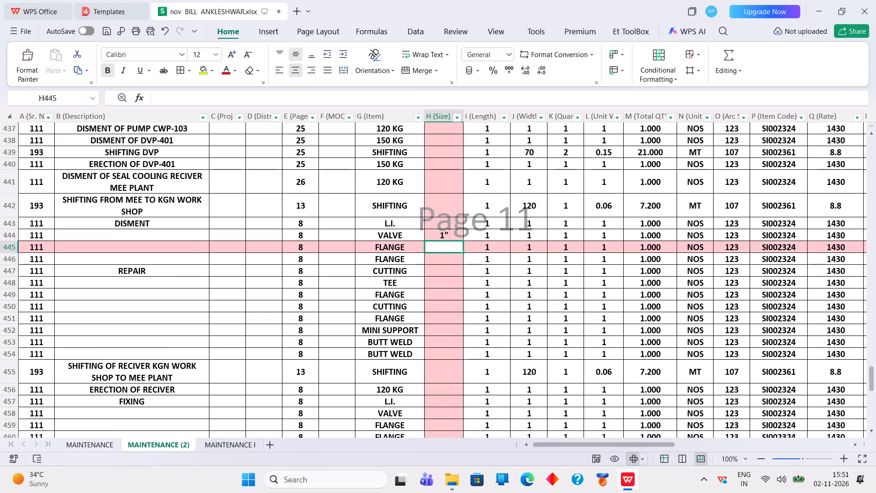
Set the sizes of the dismantling flanges to 1.5" in row 445 and 1" in row 446.
{"action": "key", "text": "1"}
{"action": "key", "text": "period"}
{"action": "key", "text": "5"}
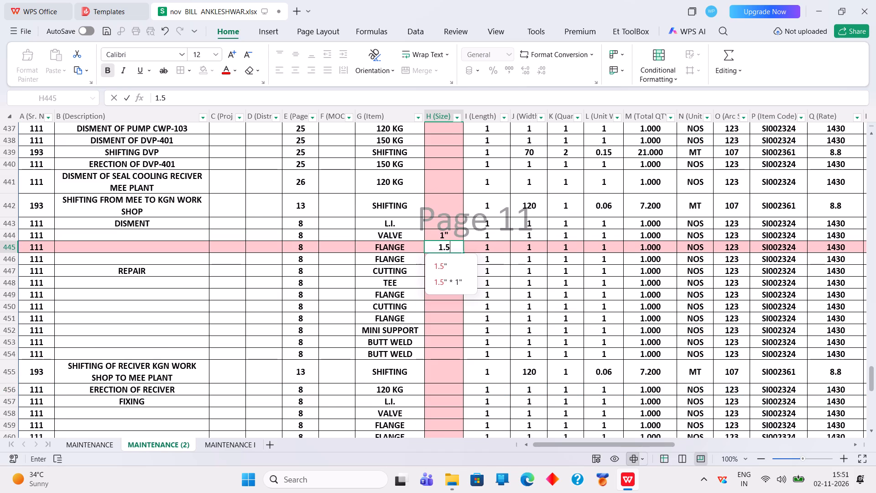
{"action": "key", "text": "shift+quotedbl"}
{"action": "key", "text": "Return"}
{"action": "key", "text": "1"}
{"action": "key", "text": "shift+quotedbl"}
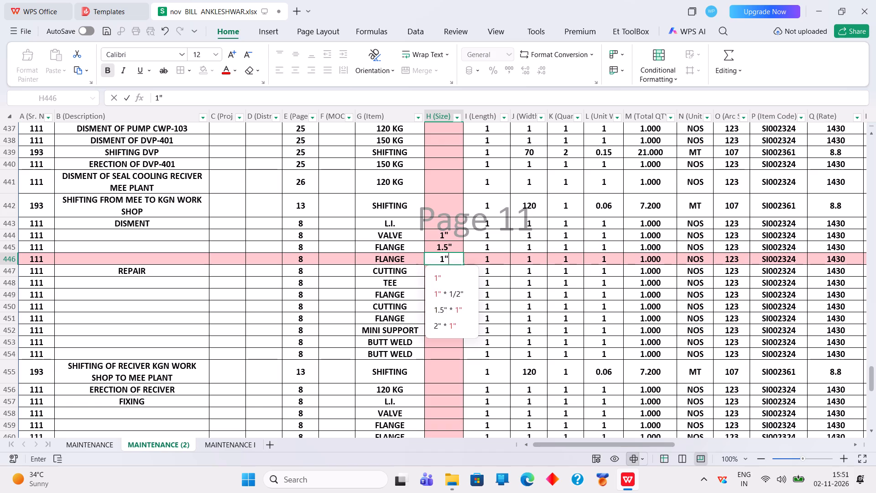
{"action": "key", "text": "Return"}
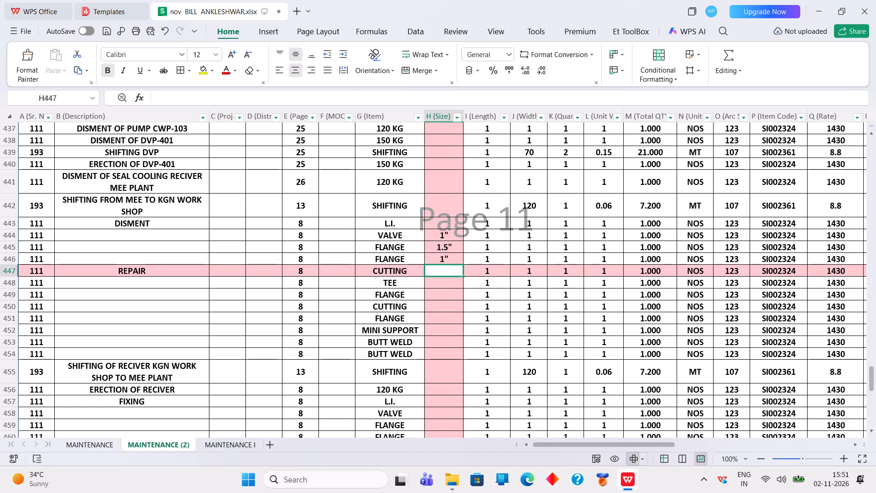
Set the REPAIR item sizes to 1" for rows 447 to 449 and 1.5" for the cutting and flange in rows 450 and 451.
{"action": "key", "text": "1"}
{"action": "key", "text": "shift+quotedbl"}
{"action": "key", "text": "Return"}
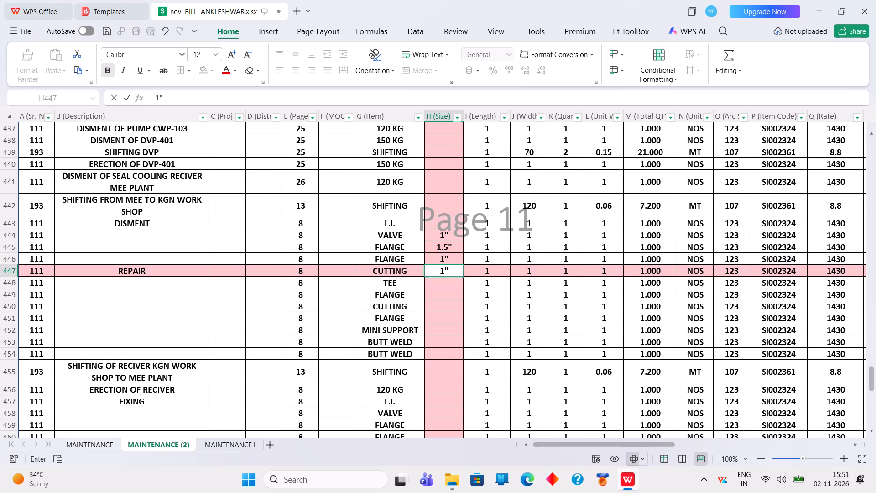
{"action": "key", "text": "1"}
{"action": "key", "text": "Return"}
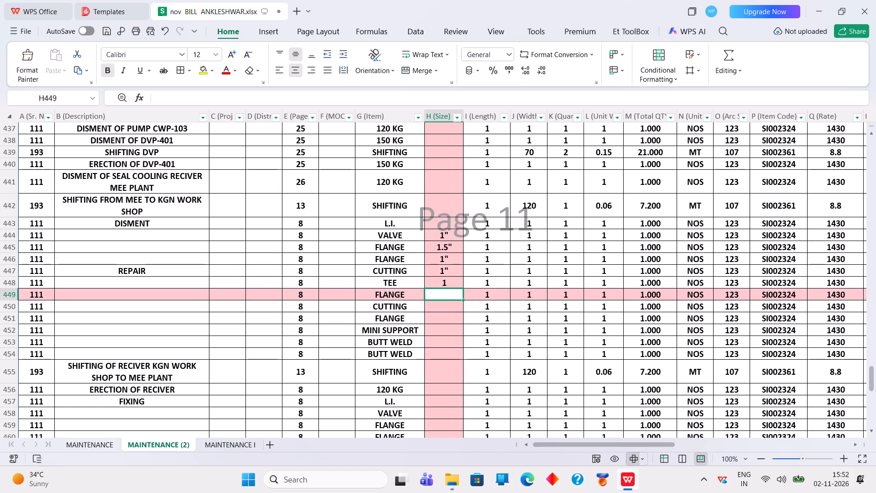
{"action": "left_click", "coordinate": [451, 280]}
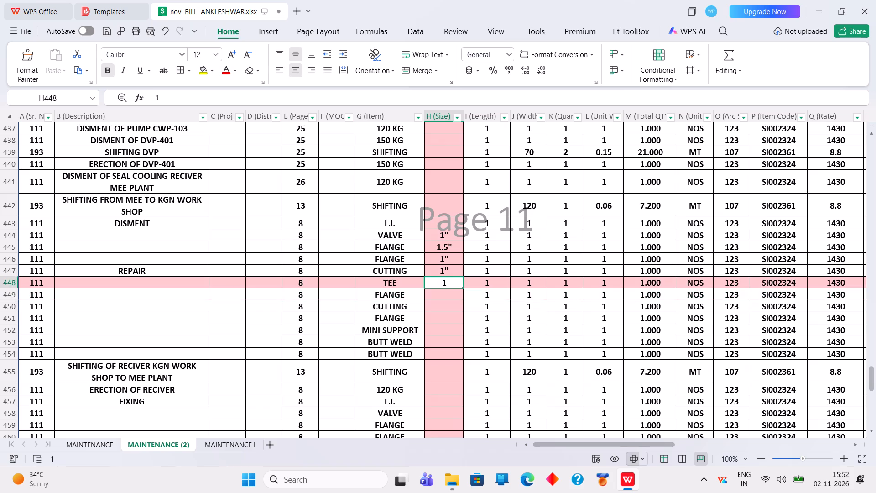
{"action": "type", "text": "1\""}
{"action": "key", "text": "Return"}
{"action": "type", "text": "1\""}
{"action": "key", "text": "Return"}
{"action": "type", "text": "1.5\""}
{"action": "key", "text": "Return"}
{"action": "type", "text": "1.5\""}
{"action": "key", "text": "Return"}
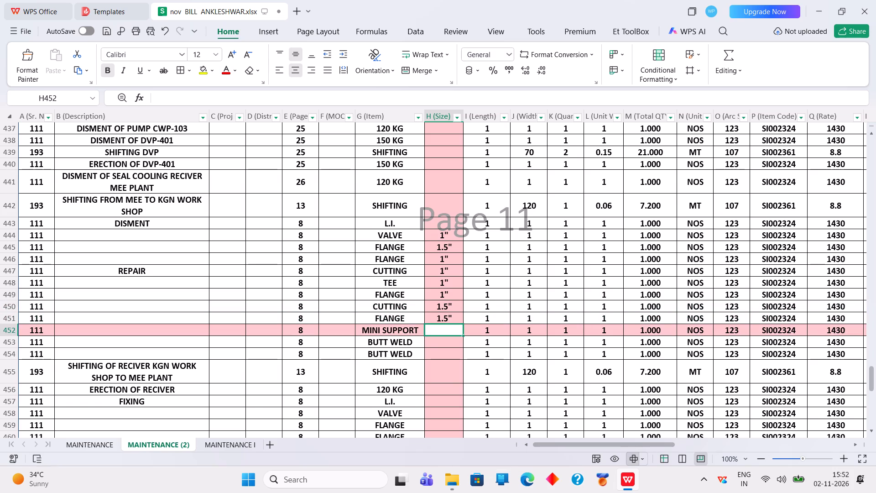
Set the butt weld sizes to 6" in row 453 and 1.5" in row 454.
{"action": "key", "text": "Return"}
{"action": "type", "text": "6\""}
{"action": "key", "text": "Return"}
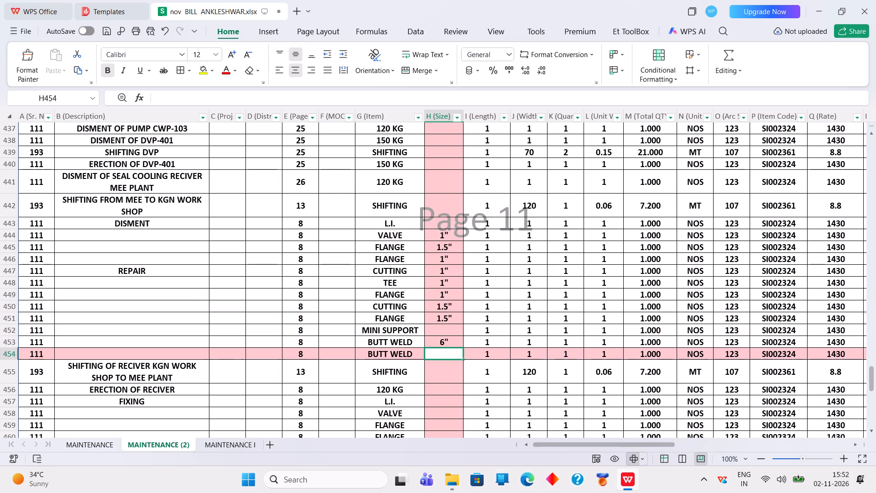
{"action": "type", "text": "1.5"}
{"action": "key", "text": "shift+quotedbl"}
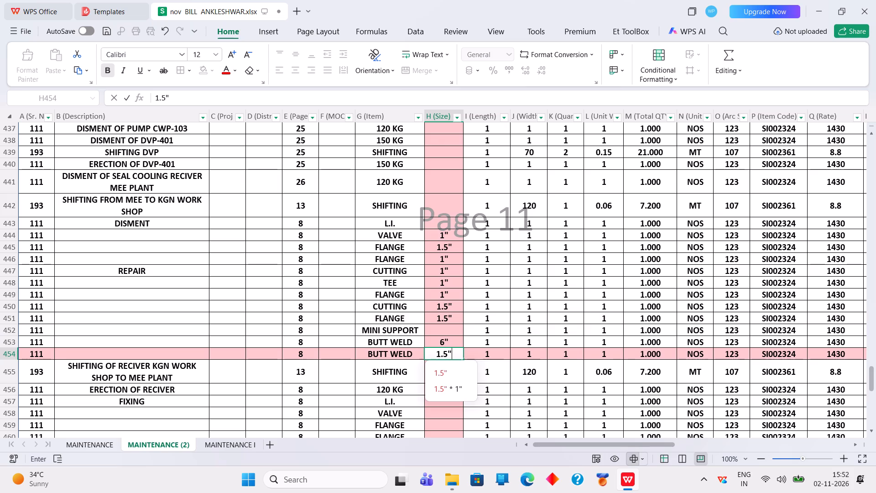
{"action": "key", "text": "Return"}
Set the FIXING item sizes to 1" for the valve in row 458, 1.5" for flange 459 and 1" for flange 460.
{"action": "key", "text": "Return"}
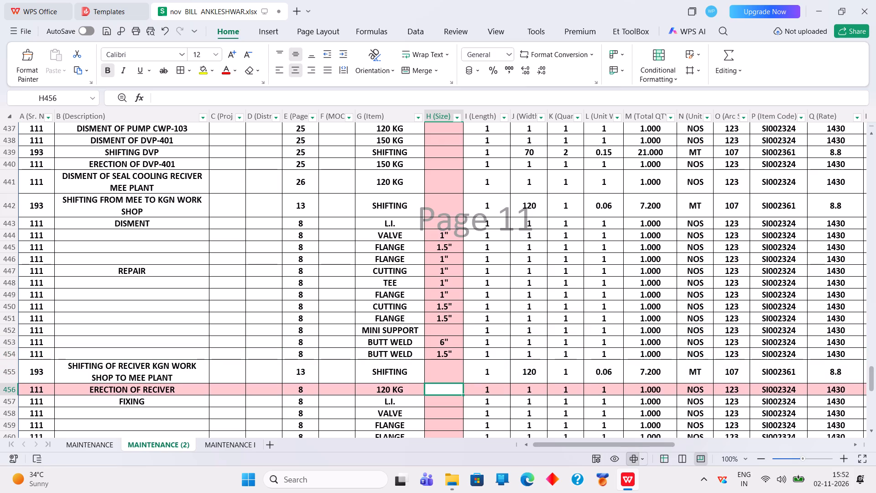
{"action": "key", "text": "Return"}
{"action": "key", "text": "1"}
{"action": "key", "text": "BackSpace"}
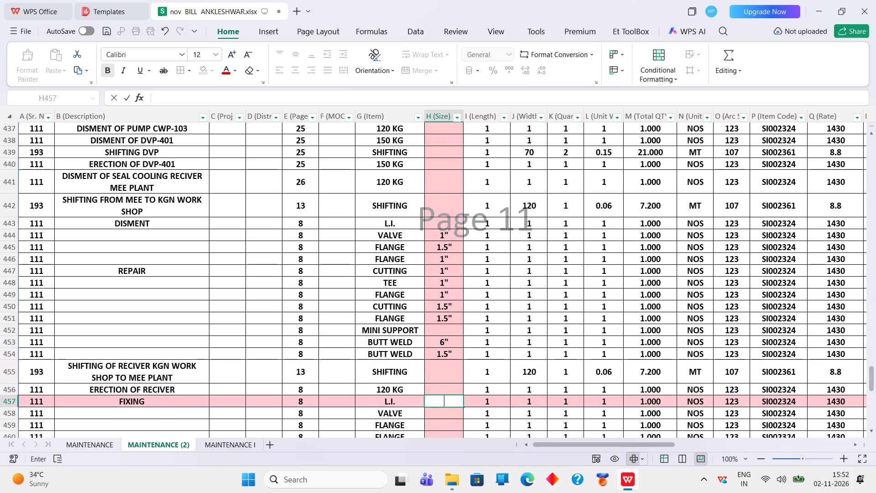
{"action": "key", "text": "Return"}
{"action": "type", "text": "1\""}
{"action": "key", "text": "Return"}
{"action": "type", "text": "1.5\""}
{"action": "key", "text": "Return"}
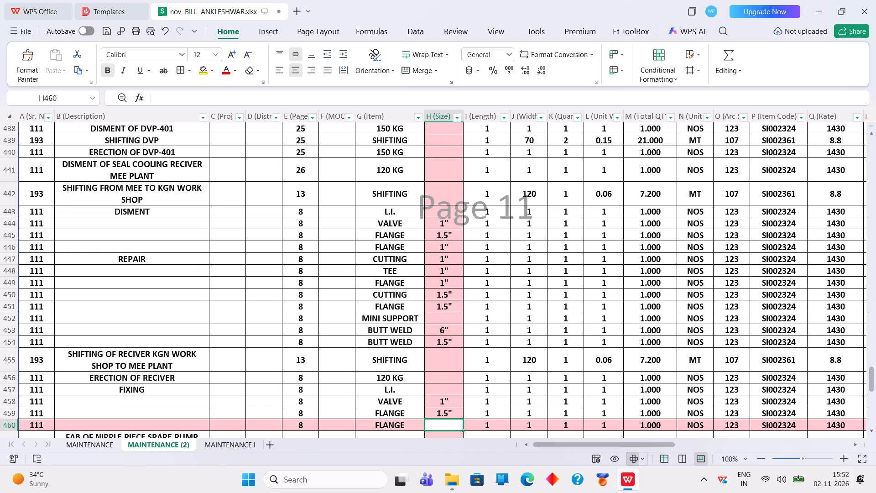
{"action": "key", "text": "Return"}
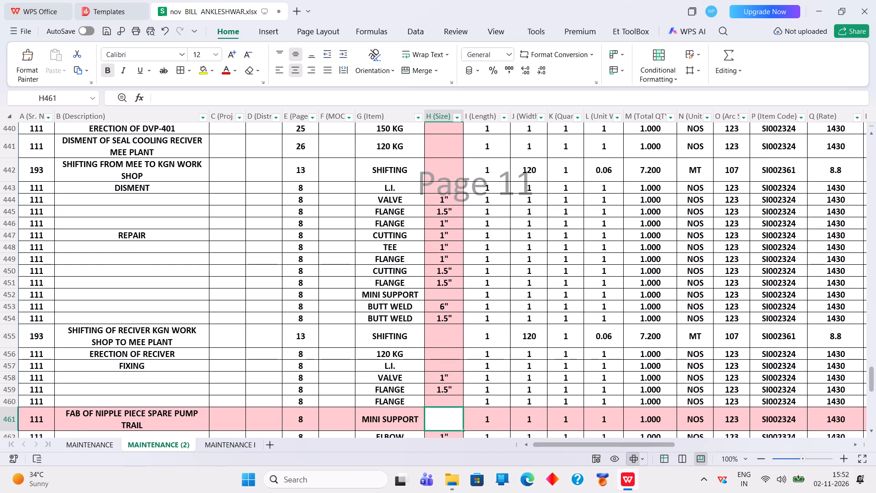
{"action": "key", "text": "Up"}
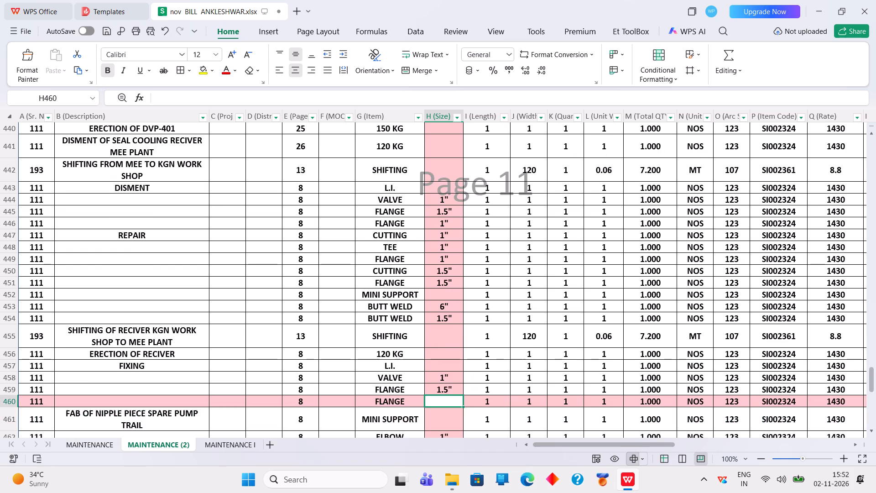
{"action": "type", "text": "1\""}
{"action": "key", "text": "Return"}
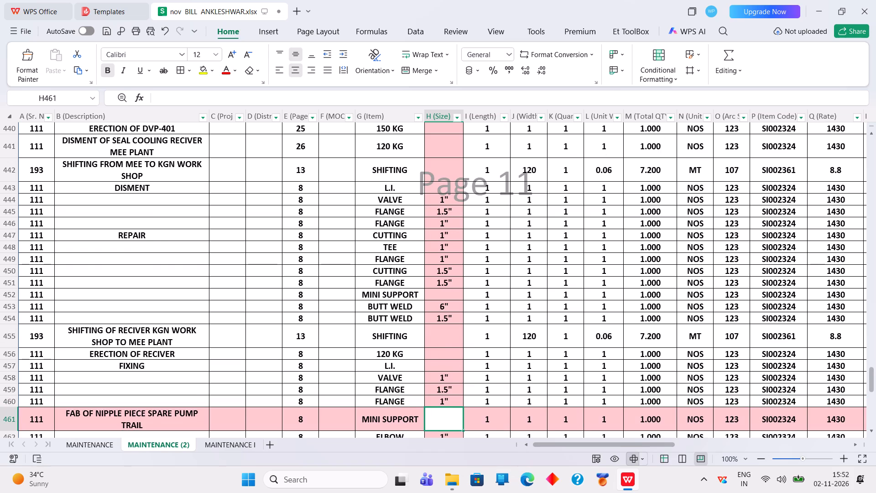
{"action": "key", "text": "Return"}
{"action": "key", "text": "Return"}
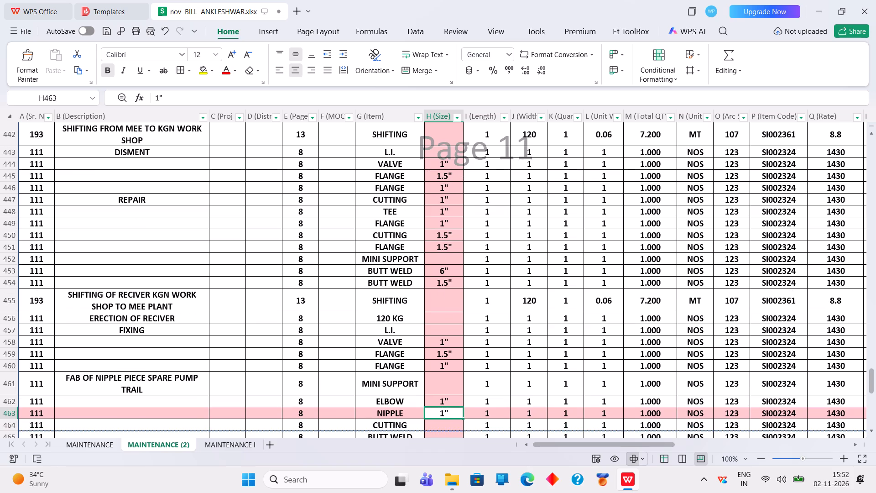
Enter the MOC "MS" for the valve in row 444 and fill it down through the butt weld in row 454.
{"action": "left_click", "coordinate": [345, 165]}
{"action": "type", "text": "MA"}
{"action": "type", "text": "]S"}
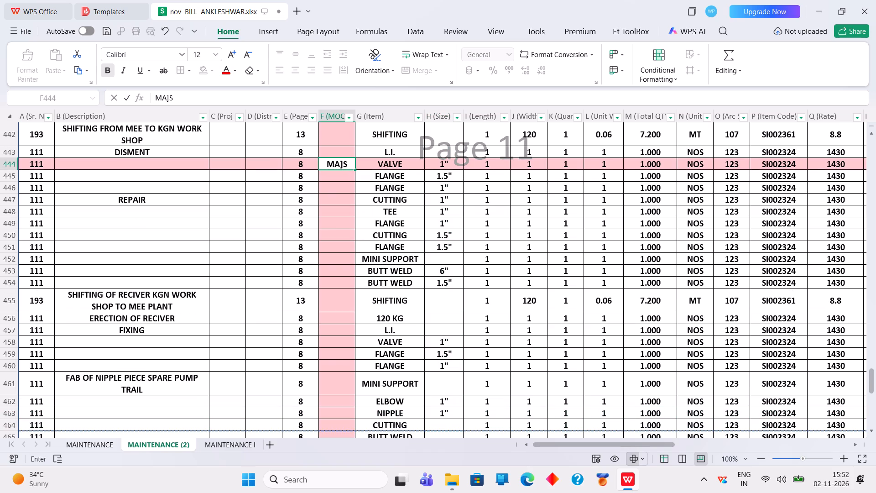
{"action": "key", "text": "BackSpace"}
{"action": "key", "text": "BackSpace"}
{"action": "key", "text": "s"}
{"action": "key", "text": "BackSpace"}
{"action": "key", "text": "BackSpace"}
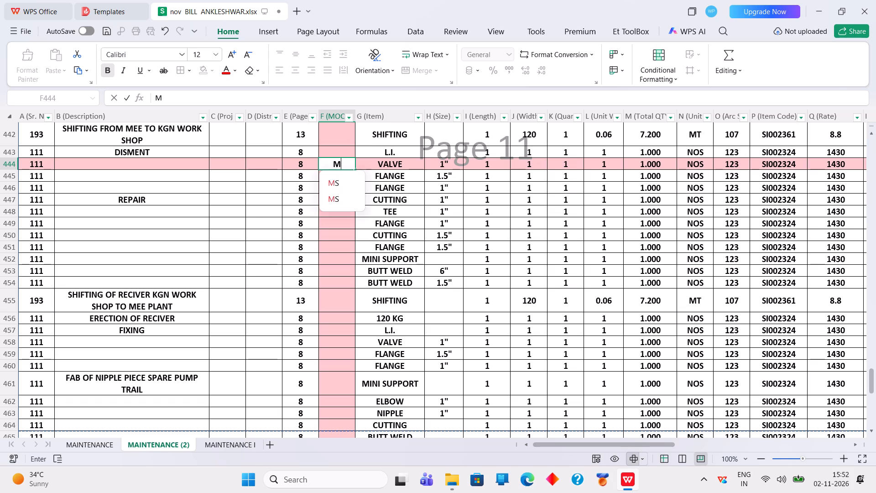
{"action": "key", "text": "s"}
{"action": "left_click", "coordinate": [326, 235]}
{"action": "left_click", "coordinate": [344, 163]}
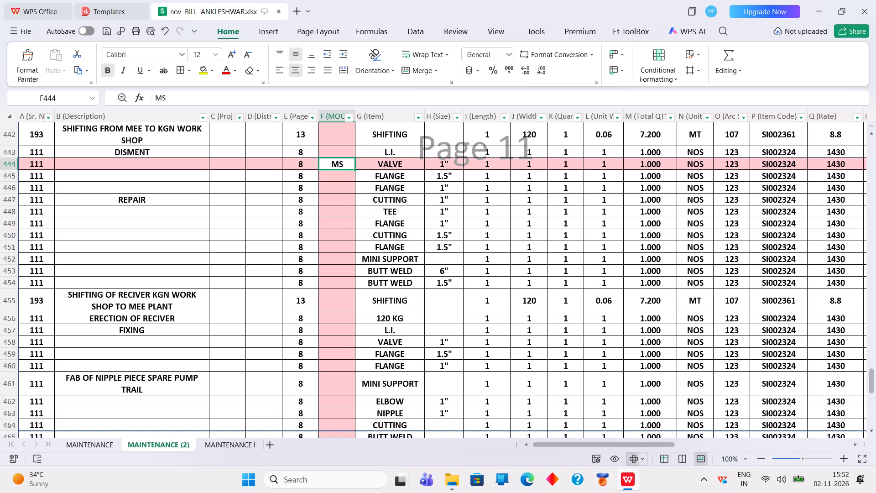
{"action": "left_click_drag", "start_coordinate": [355, 171], "coordinate": [346, 293]}
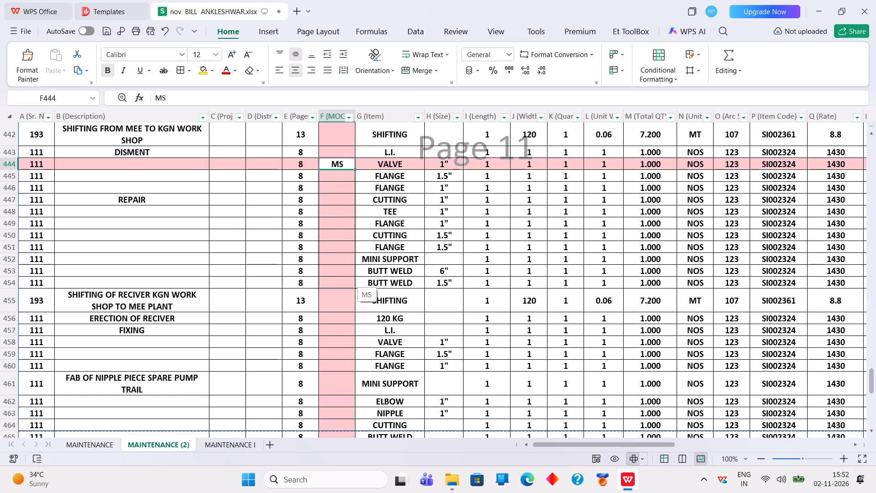
{"action": "left_click_drag", "start_coordinate": [346, 293], "coordinate": [344, 293]}
{"action": "left_click", "coordinate": [344, 319]}
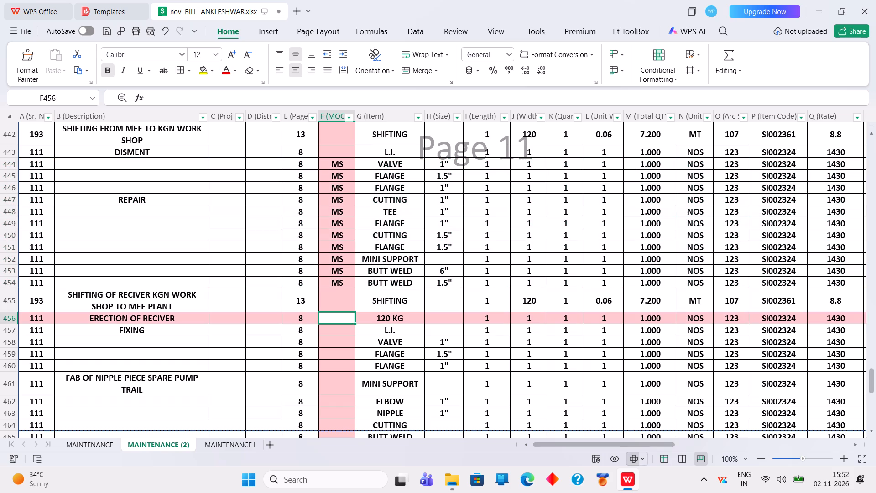
Enter the MOC "MS" for the valve in row 458 and fill it down through the nipple in row 463.
{"action": "left_click", "coordinate": [341, 342]}
{"action": "type", "text": "MS"}
{"action": "left_click", "coordinate": [360, 348]}
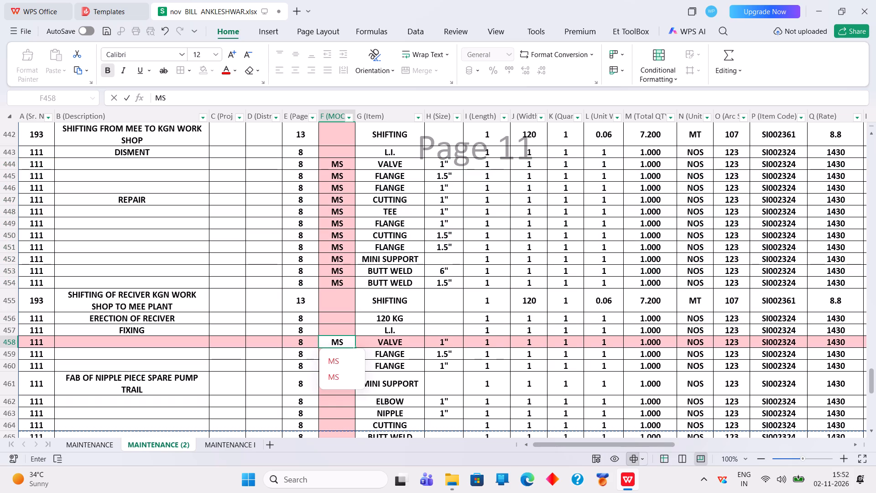
{"action": "left_click", "coordinate": [348, 383]}
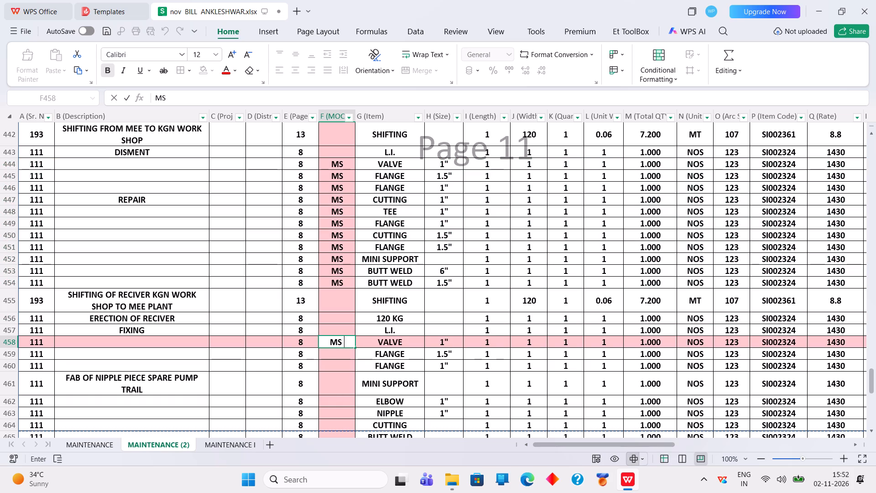
{"action": "left_click_drag", "start_coordinate": [356, 349], "coordinate": [359, 418]}
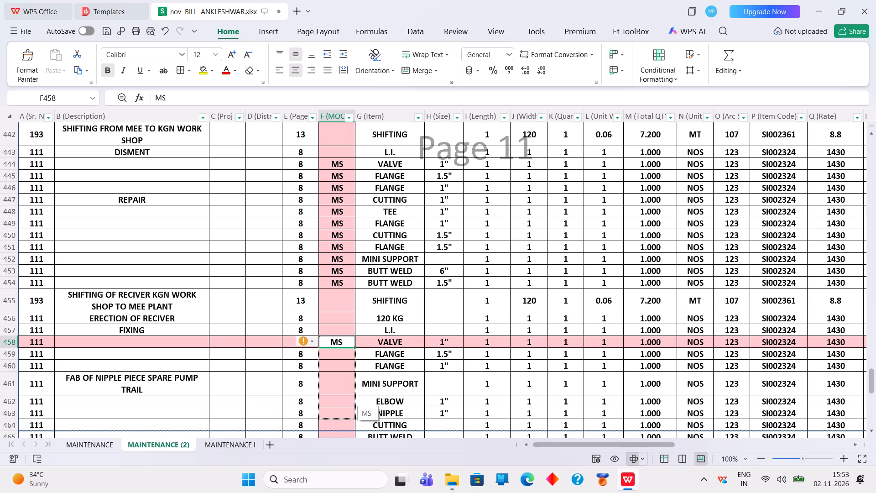
{"action": "left_click_drag", "start_coordinate": [359, 418], "coordinate": [360, 416]}
{"action": "left_click_drag", "start_coordinate": [360, 416], "coordinate": [360, 417]}
{"action": "left_click", "coordinate": [349, 393]}
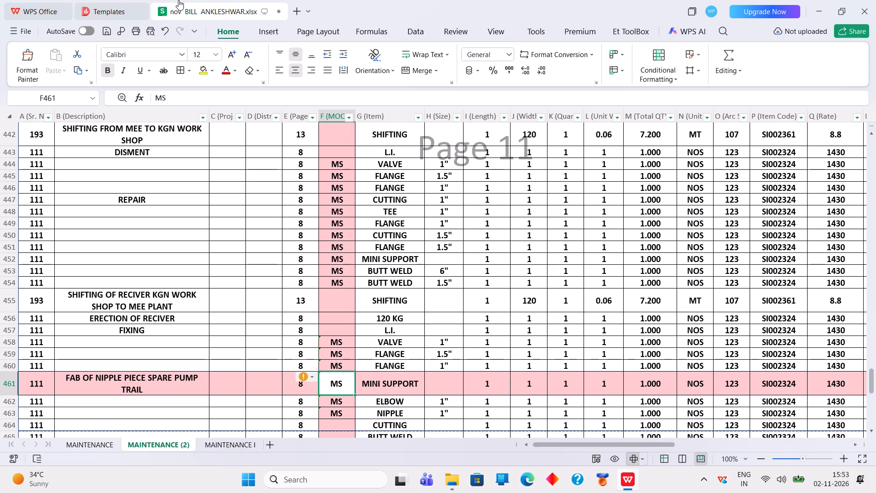
Copy page number 26 from row 441 down through row 463 as identical values rather than a series.
{"action": "scroll", "coordinate": [357, 247], "scroll_direction": "up", "scroll_amount": 4}
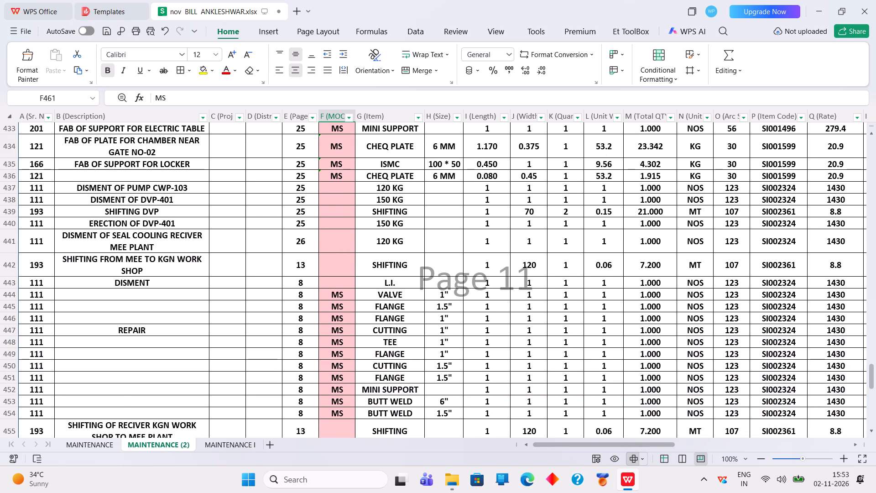
{"action": "left_click", "coordinate": [299, 247]}
{"action": "left_click_drag", "start_coordinate": [319, 253], "coordinate": [316, 448]}
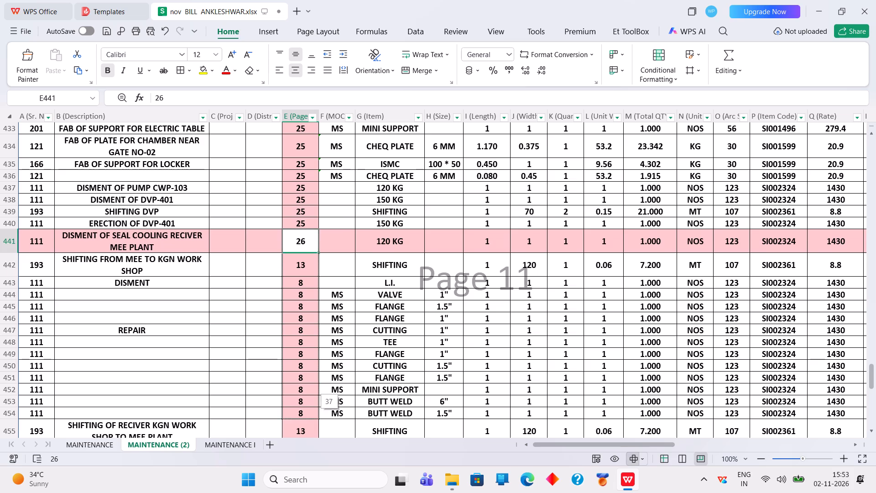
{"action": "left_click_drag", "start_coordinate": [316, 448], "coordinate": [325, 274]}
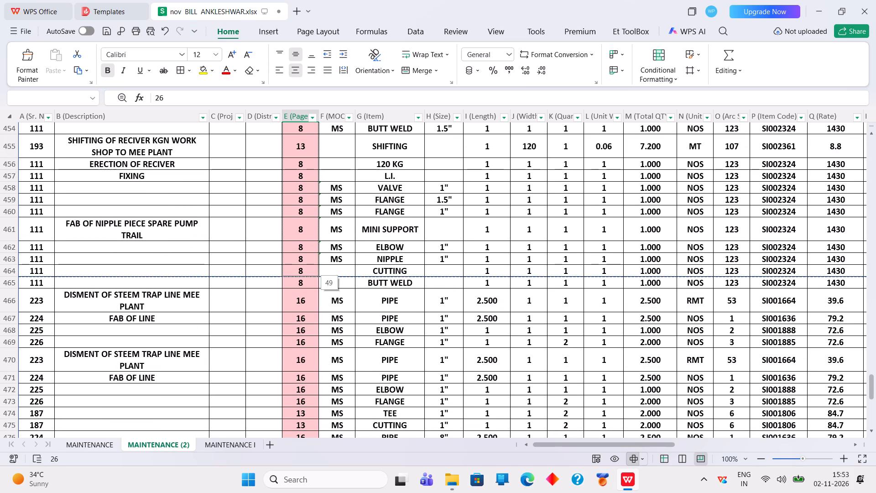
{"action": "left_click_drag", "start_coordinate": [325, 274], "coordinate": [325, 264]}
{"action": "left_click", "coordinate": [332, 269]}
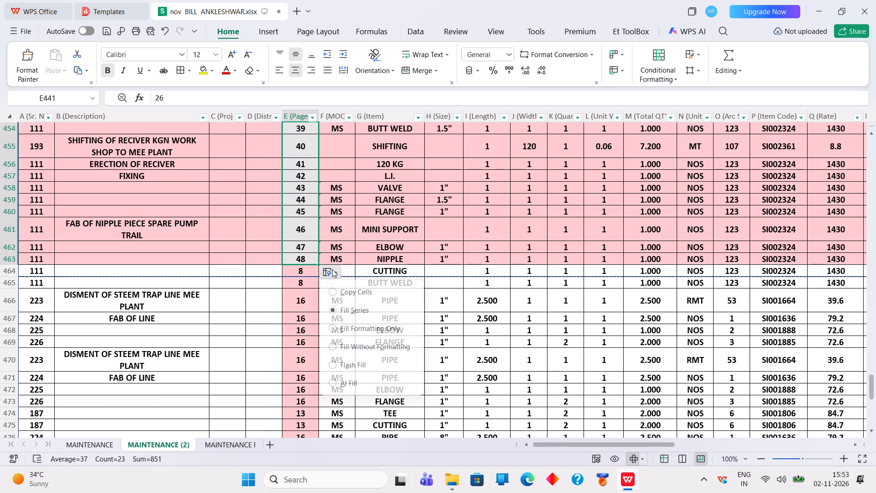
{"action": "left_click", "coordinate": [337, 290]}
Enter the description "REPAIR OF VALVE SSR-407" for the cutting item in row 464.
{"action": "scroll", "coordinate": [401, 312], "scroll_direction": "down", "scroll_amount": 5}
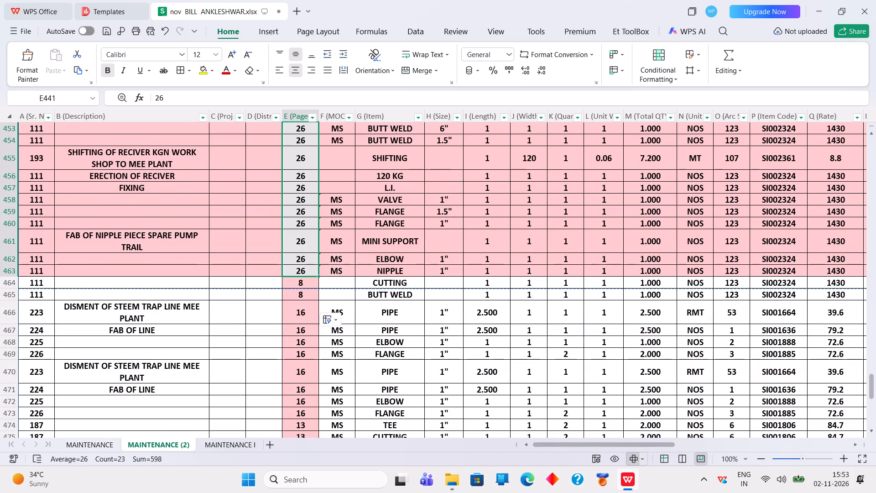
{"action": "left_click", "coordinate": [355, 300]}
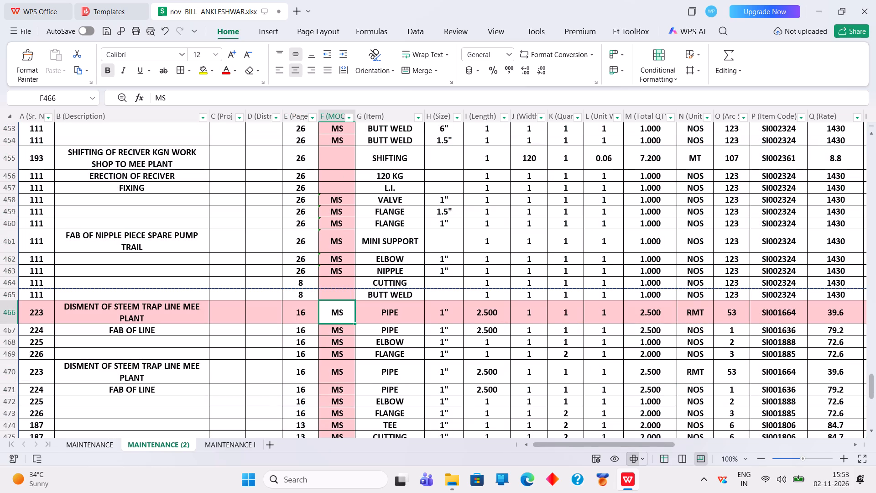
{"action": "left_click", "coordinate": [240, 282]}
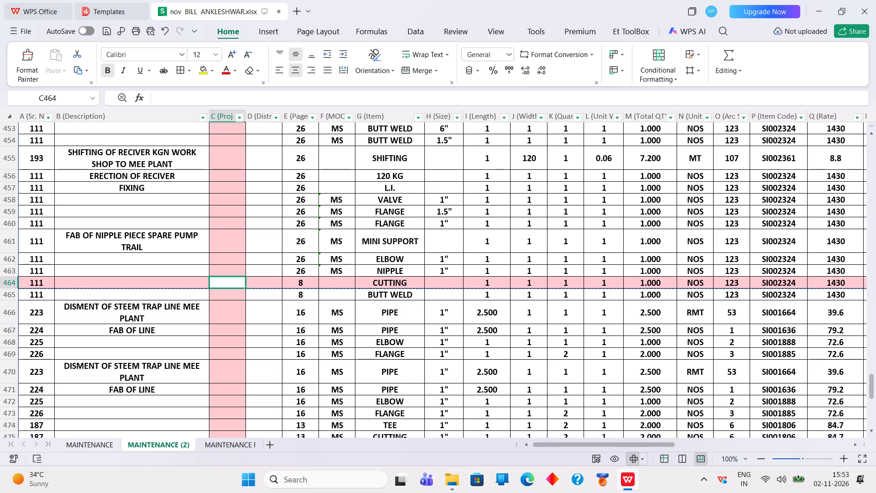
{"action": "left_click", "coordinate": [193, 284]}
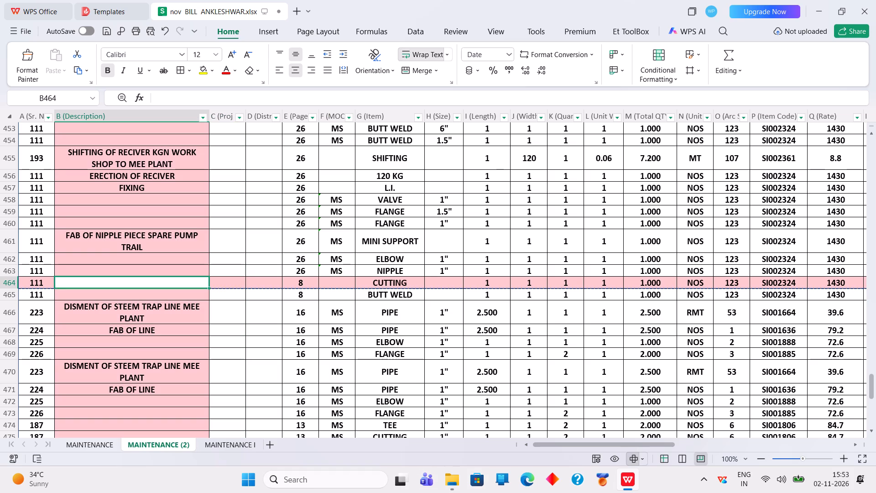
{"action": "type", "text": "RE"}
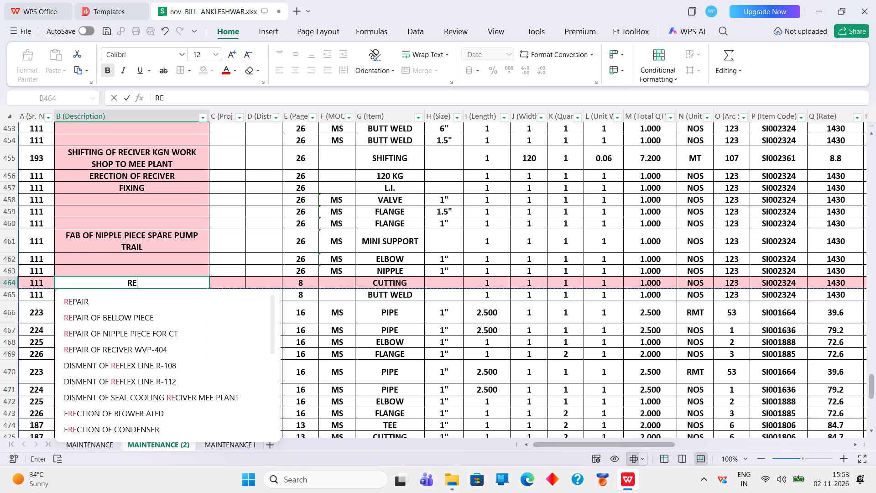
{"action": "type", "text": "PA"}
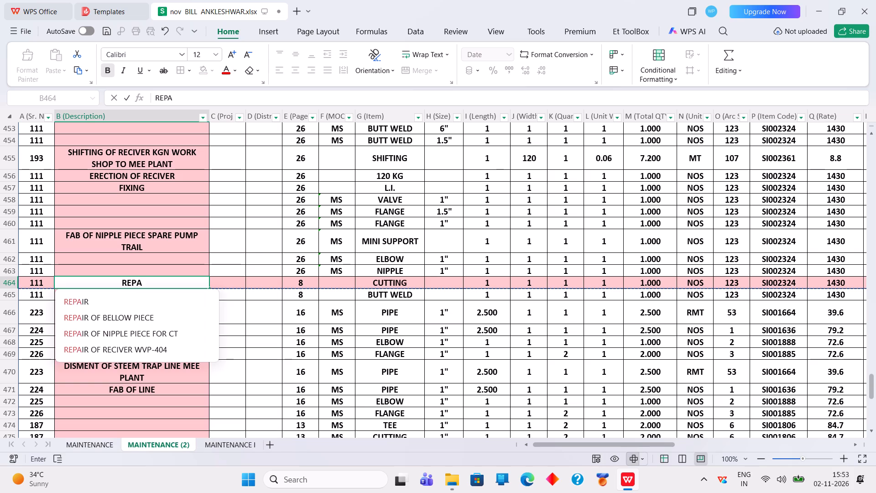
{"action": "type", "text": "IR"}
{"action": "key", "text": "space"}
{"action": "key", "text": "o"}
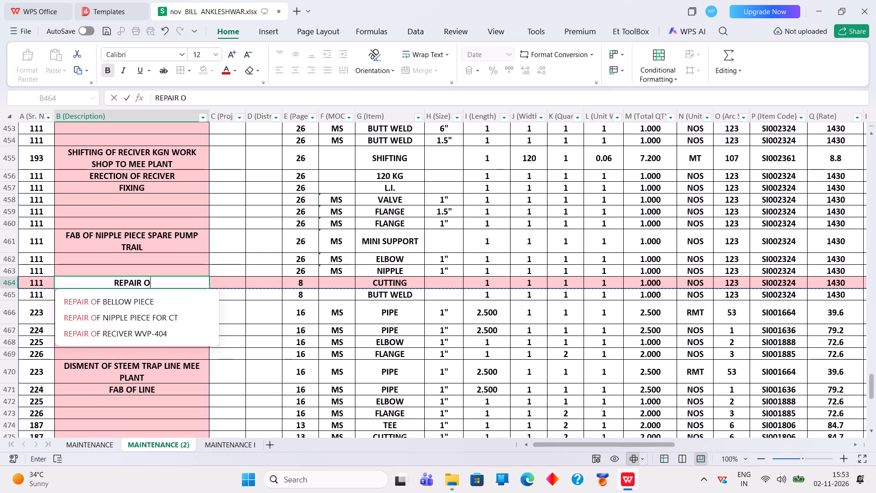
{"action": "key", "text": "BackSpace"}
{"action": "type", "text": "OF VALVE SSR"}
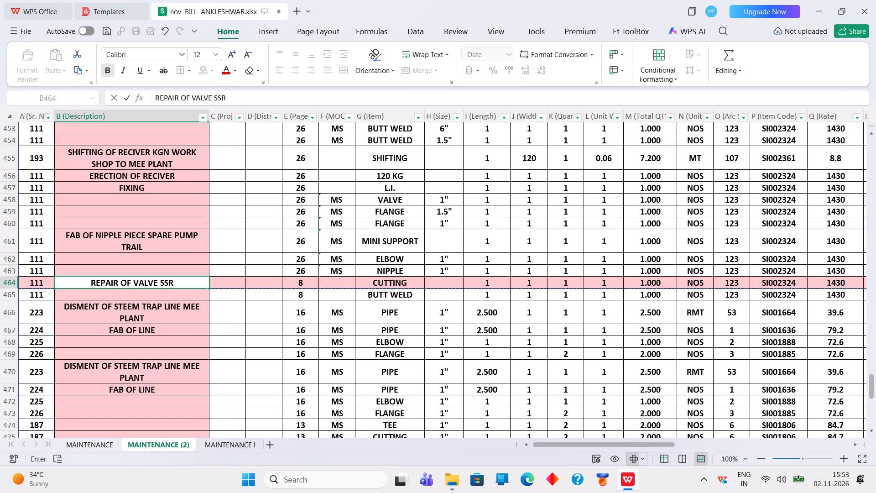
{"action": "type", "text": "-407"}
{"action": "key", "text": "Return"}
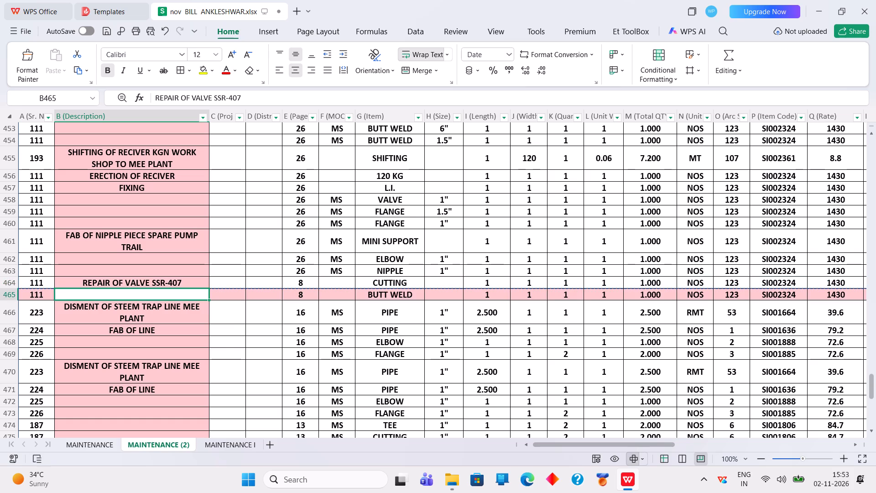
Change the row 466 description to "DISMENT OF STEEM TRAP BY PASS LINE R-108".
{"action": "key", "text": "Return"}
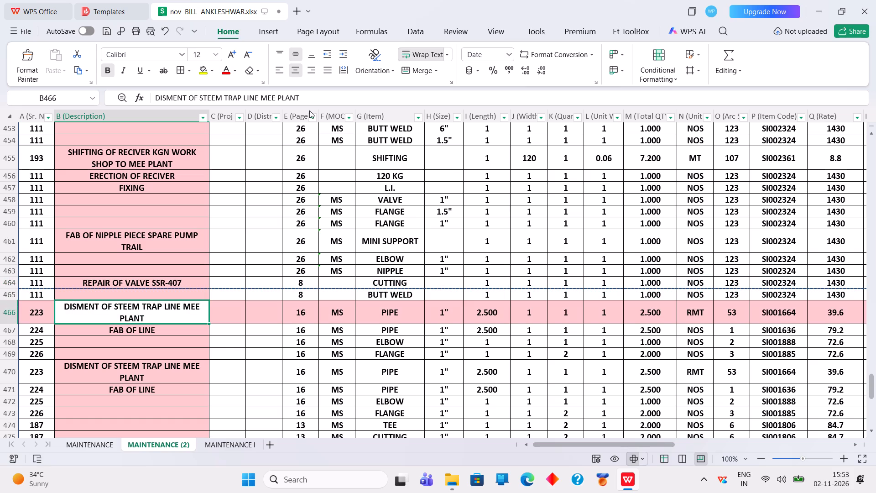
{"action": "left_click_drag", "start_coordinate": [308, 95], "coordinate": [244, 98]}
{"action": "type", "text": "BY PASS LINE"}
{"action": "key", "text": "space"}
{"action": "type", "text": "R-"}
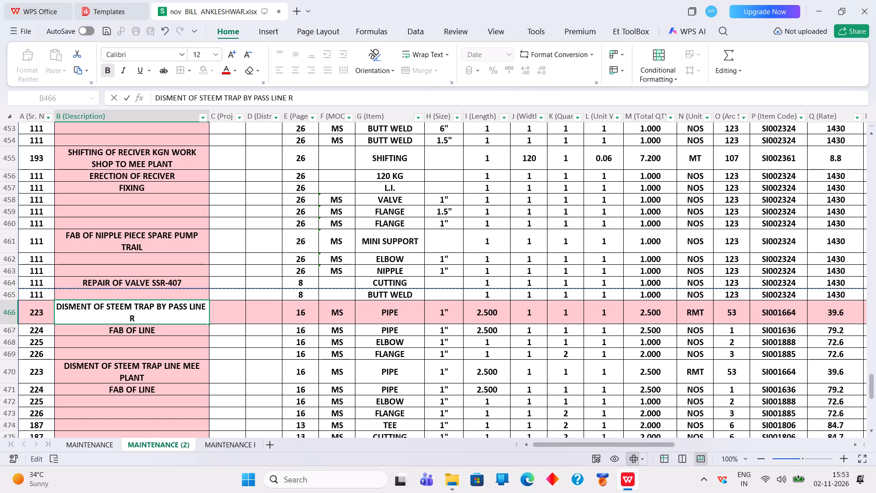
{"action": "type", "text": "108"}
{"action": "key", "text": "Return"}
Replace the row 470 description with "DISMENT OF LINE SOFTNER -101".
{"action": "key", "text": "Return"}
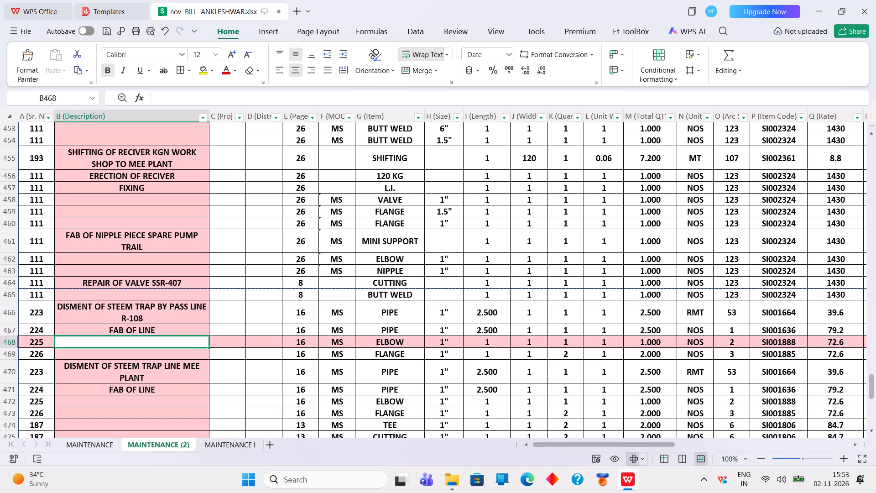
{"action": "key", "text": "Return"}
{"action": "key", "text": "Return"}
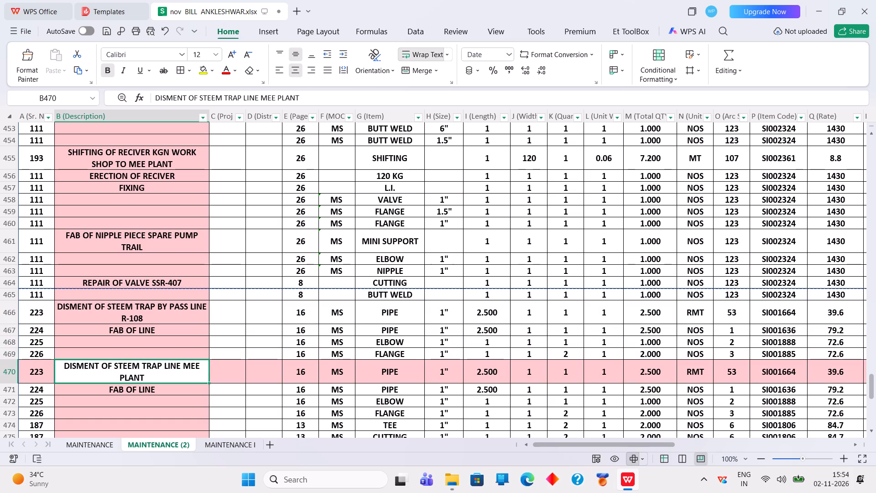
{"action": "type", "text": "DISMENT OF LINE"}
{"action": "key", "text": "space"}
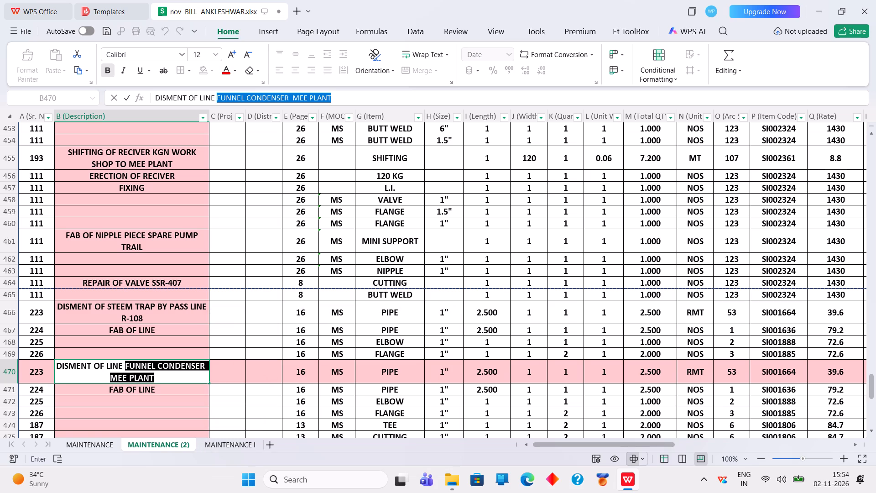
{"action": "type", "text": "SOFT"}
{"action": "type", "text": "NER -101"}
{"action": "key", "text": "Return"}
Enter the description "FAB OF SUPPORT FOR DOCKLEVELER" for the 8" pipe in row 476.
{"action": "key", "text": "Return"}
{"action": "key", "text": "Return"}
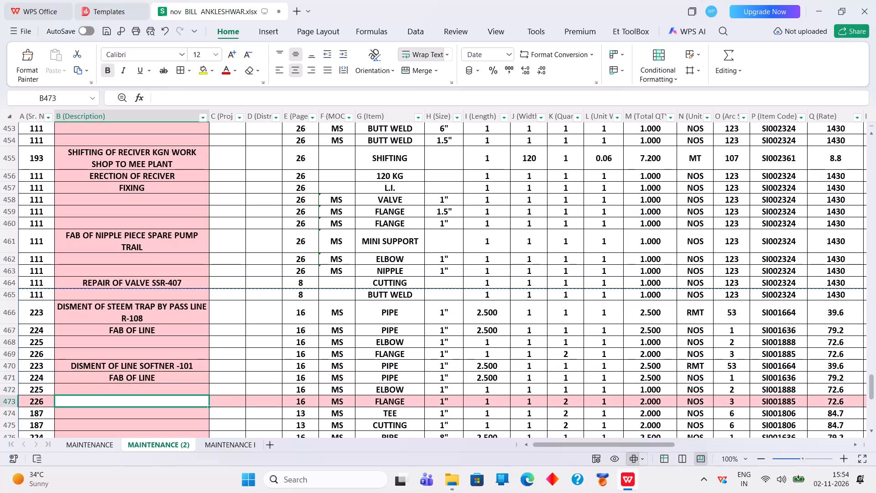
{"action": "key", "text": "Return"}
{"action": "key", "text": "Return"}
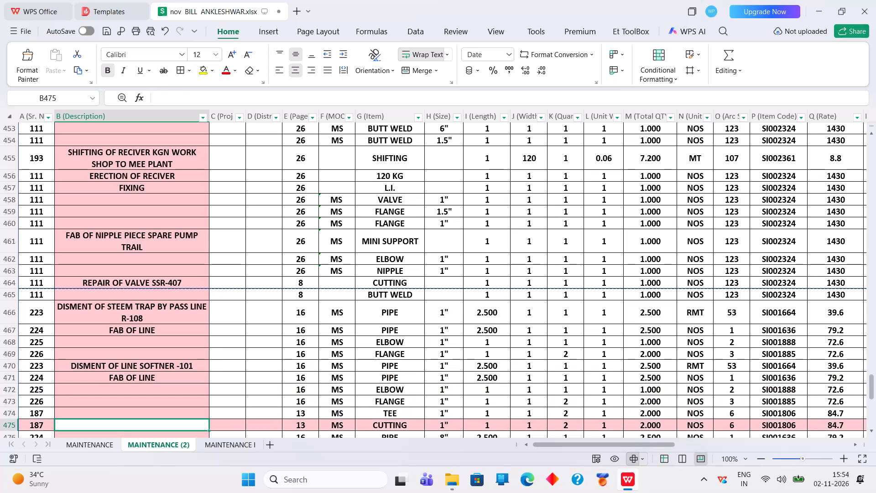
{"action": "key", "text": "Return"}
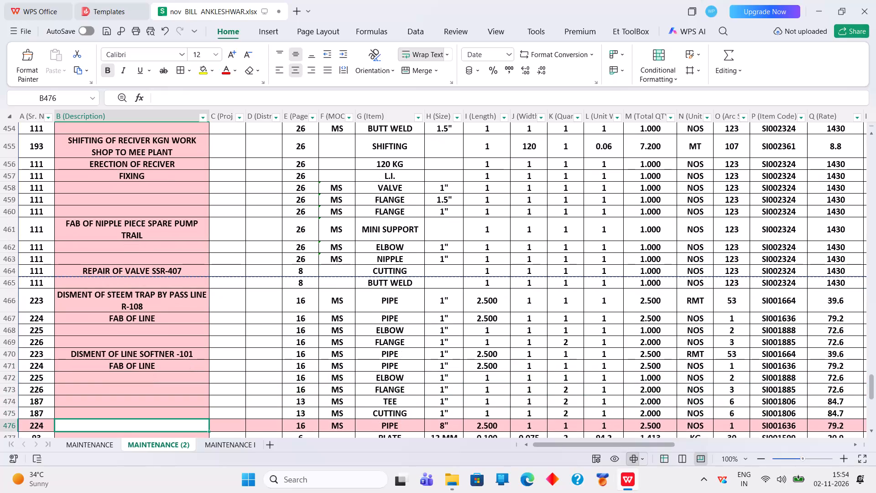
{"action": "type", "text": "FAB OF SUPPORT FOR DOC"}
{"action": "type", "text": "KL"}
{"action": "key", "text": "e"}
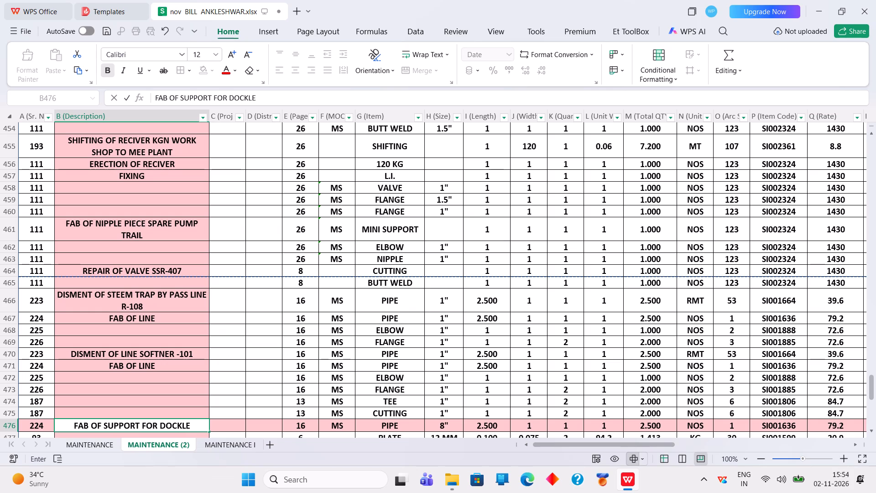
{"action": "type", "text": "VEL"}
{"action": "type", "text": "ER"}
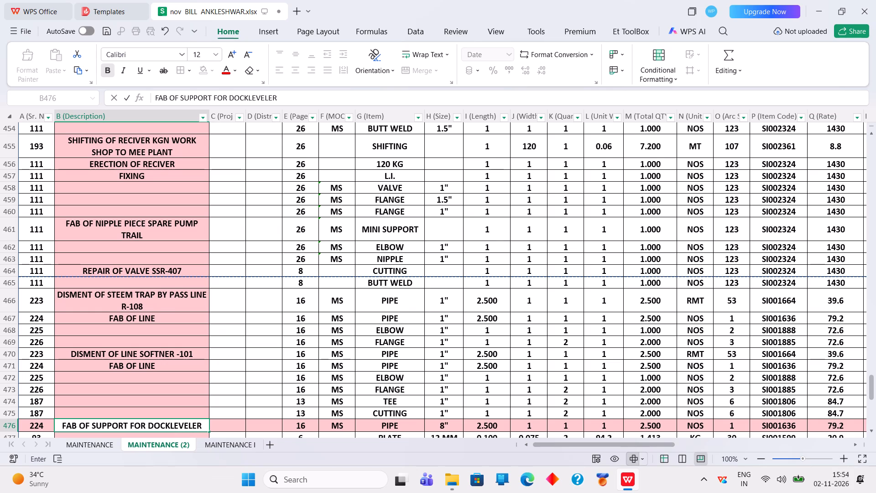
{"action": "key", "text": "Return"}
Enter the description "DISMENT OF SUUPORT FOR DOCK LEVELER" for the 8" pipe in row 478.
{"action": "key", "text": "Return"}
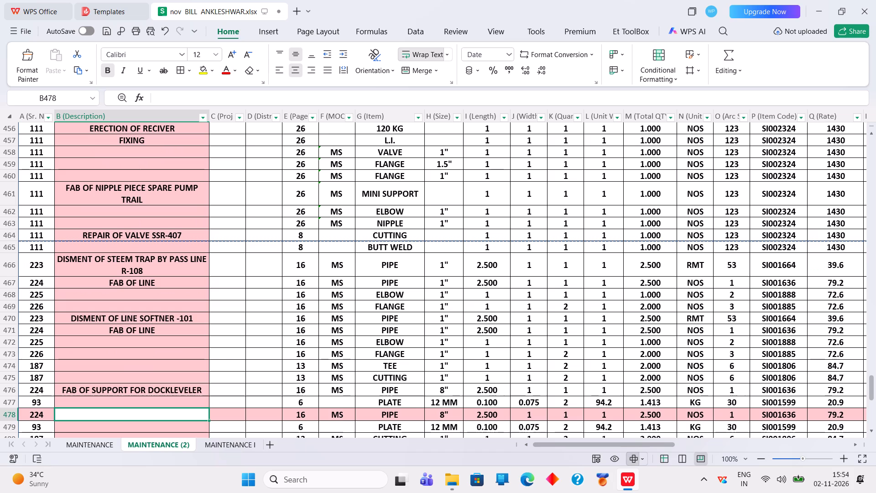
{"action": "type", "text": "DIS"}
{"action": "type", "text": "MENT OF S"}
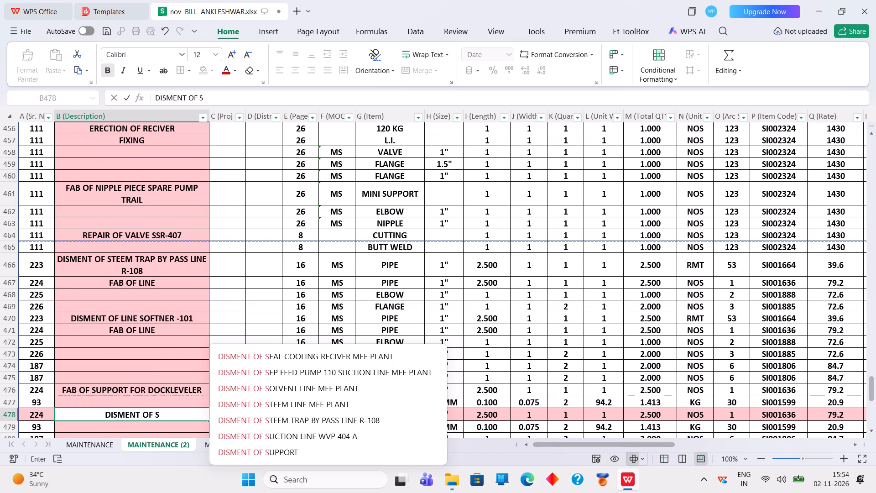
{"action": "type", "text": "UUP"}
{"action": "type", "text": "ORT"}
{"action": "key", "text": "space"}
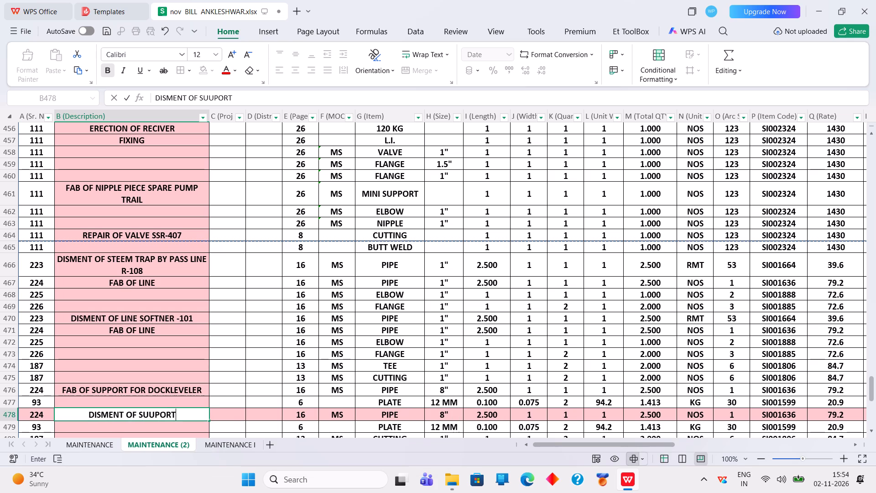
{"action": "type", "text": "FOR"}
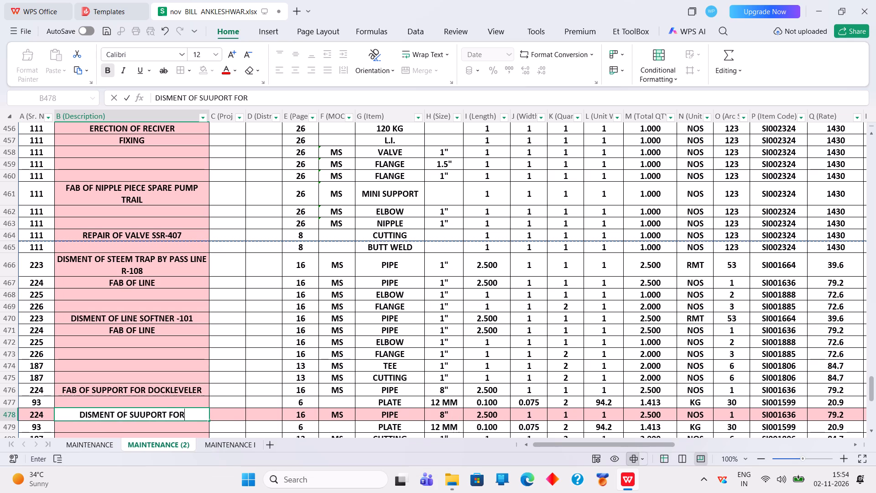
{"action": "key", "text": "space"}
{"action": "key", "text": "d"}
{"action": "type", "text": "OCK LE"}
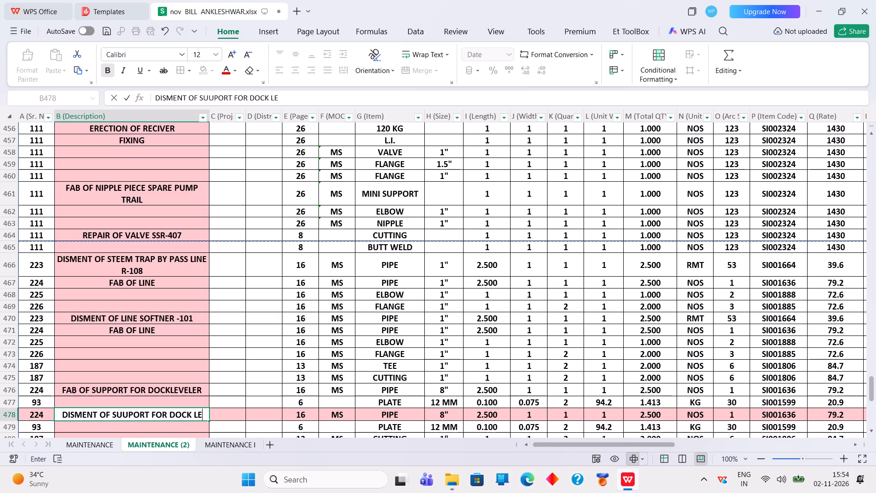
{"action": "type", "text": "VEL"}
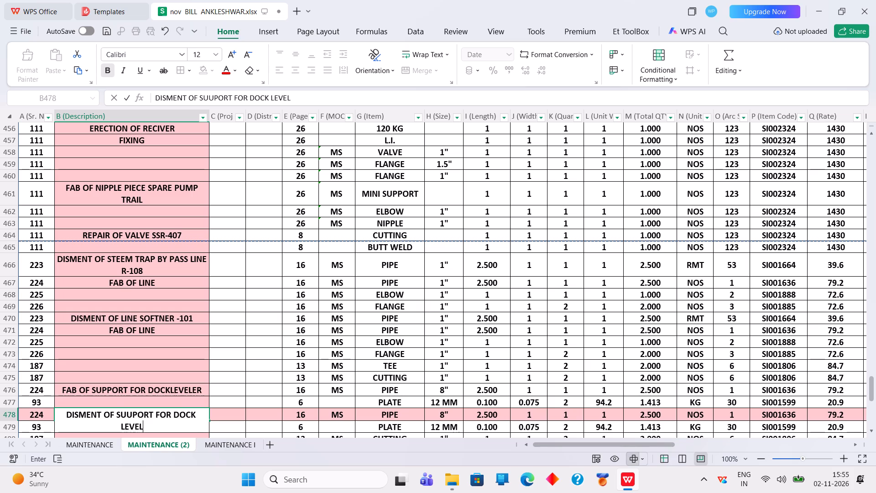
{"action": "type", "text": "ER"}
{"action": "key", "text": "Return"}
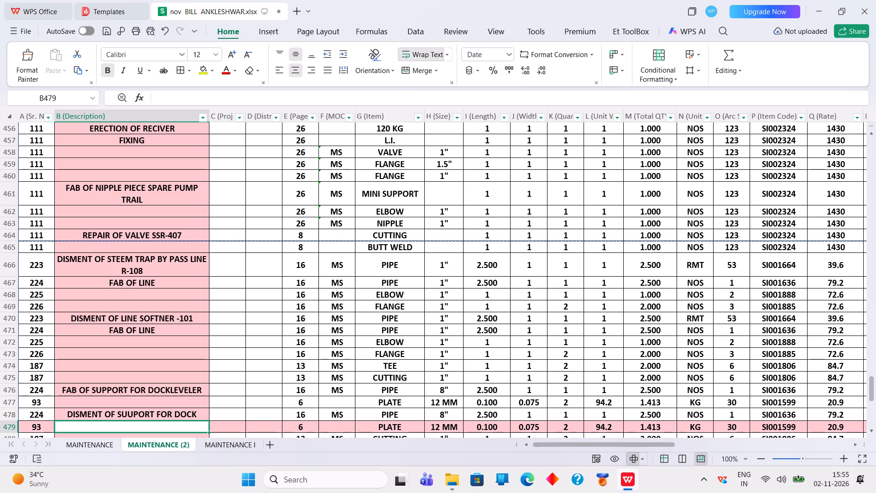
Enter the description "REPAIR" for the cutting item in row 480, using the existing suggested entry.
{"action": "scroll", "coordinate": [244, 98], "scroll_direction": "down", "scroll_amount": 1}
{"action": "scroll", "coordinate": [331, 266], "scroll_direction": "down", "scroll_amount": 1}
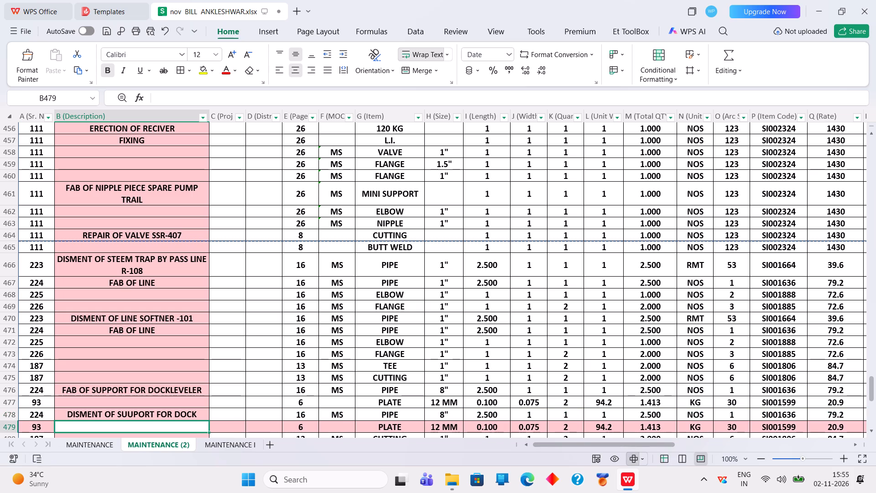
{"action": "left_click", "coordinate": [160, 401]}
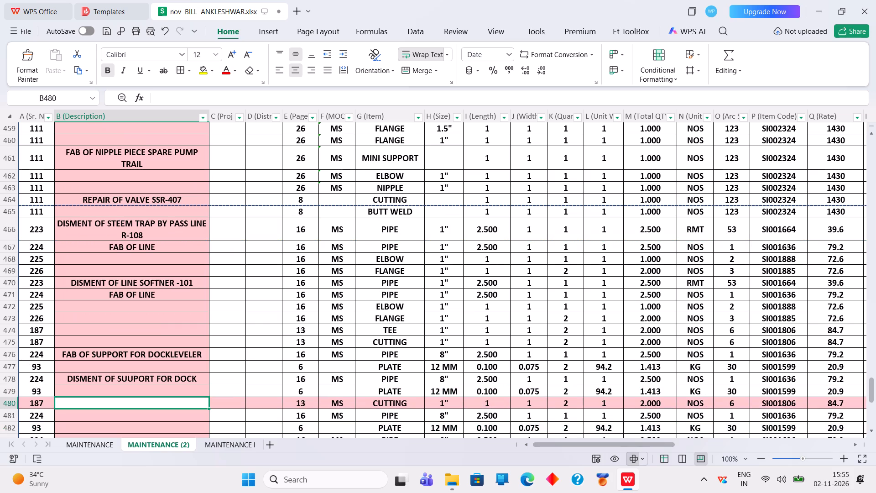
{"action": "type", "text": "RE"}
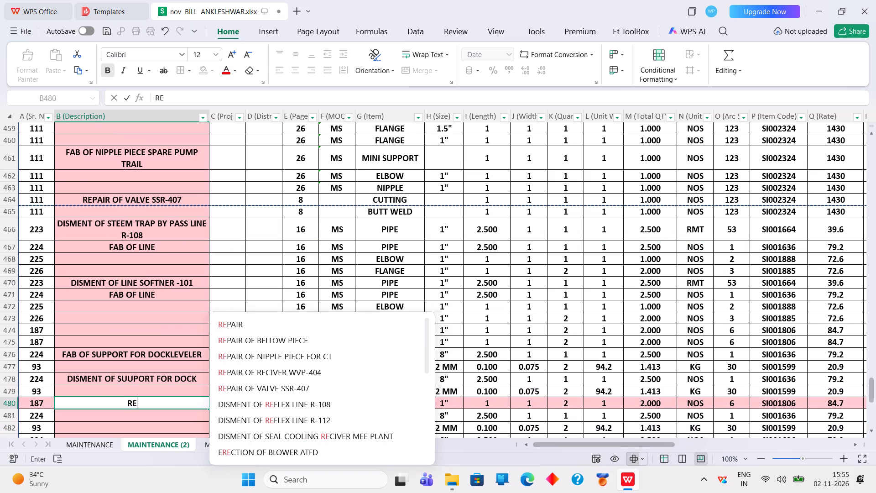
{"action": "left_click", "coordinate": [222, 328]}
Copy the dock leveler support description from row 478 into the description of row 481.
{"action": "left_click", "coordinate": [184, 373]}
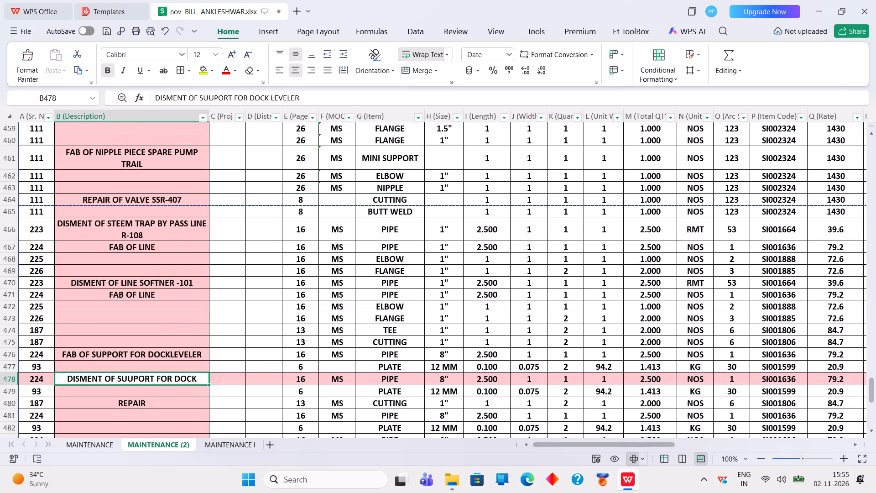
{"action": "right_click", "coordinate": [184, 375]}
{"action": "left_click", "coordinate": [198, 11]}
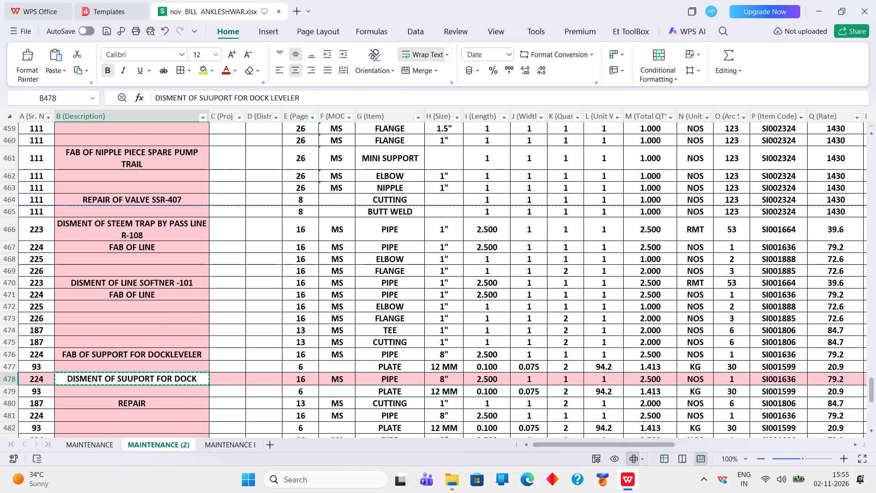
{"action": "left_click", "coordinate": [159, 418]}
{"action": "right_click", "coordinate": [159, 418]}
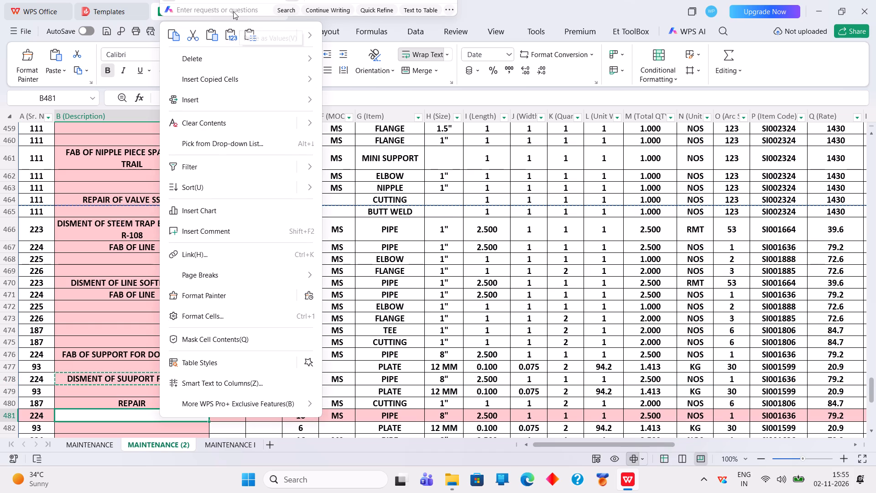
{"action": "left_click", "coordinate": [207, 36]}
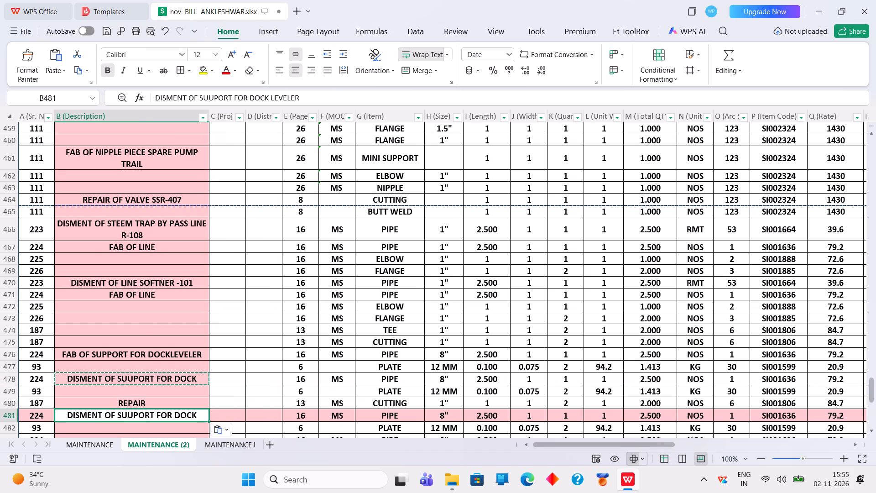
{"action": "left_click", "coordinate": [197, 418]}
Append the date "(26/10/2026" to the dock leveler support fabrication description in row 476.
{"action": "left_click", "coordinate": [200, 352]}
{"action": "left_click", "coordinate": [299, 98]}
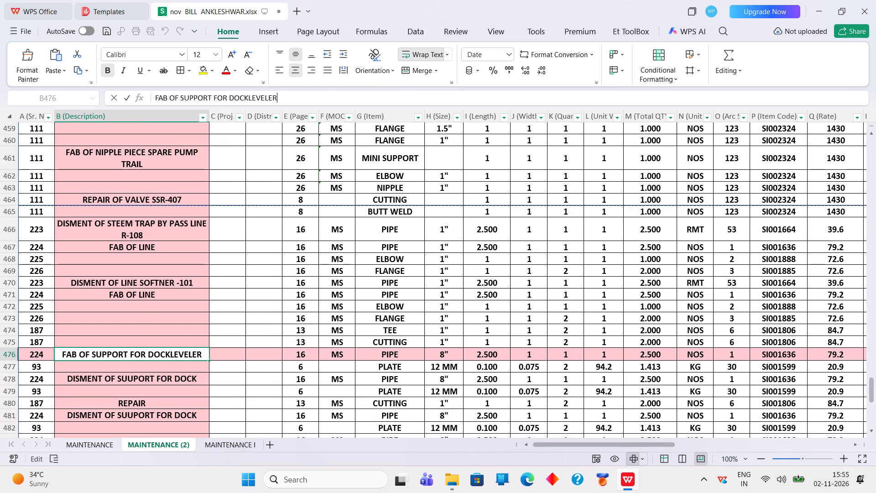
{"action": "key", "text": "space"}
{"action": "type", "text": "(26/10/20"}
{"action": "type", "text": "26"}
{"action": "key", "text": "Return"}
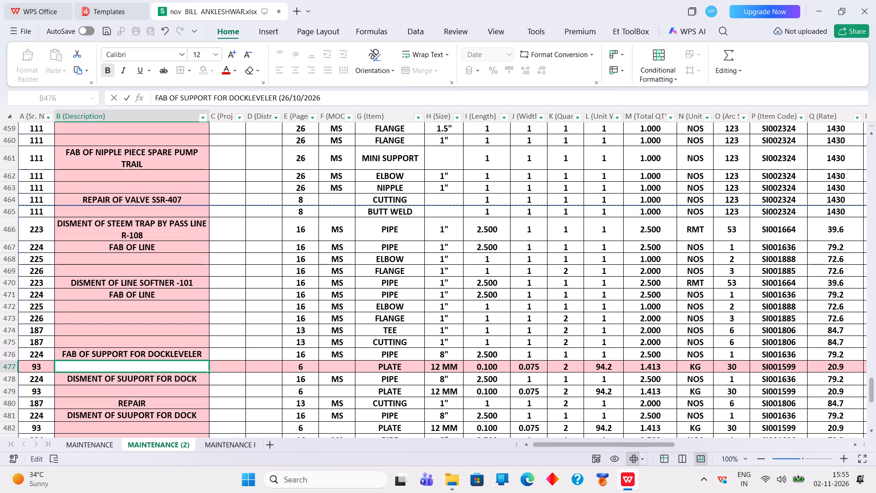
Append the date 27/10/2026 to the dock leveler support dismantling description in row 478.
{"action": "left_click", "coordinate": [203, 377]}
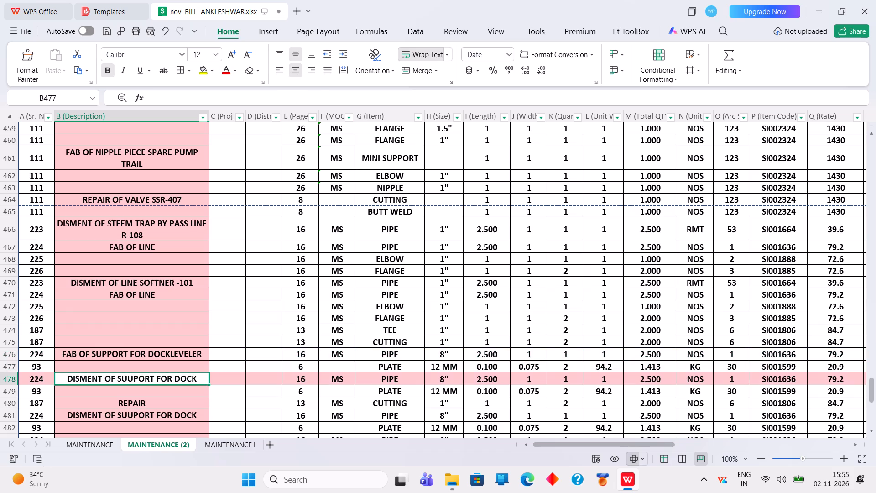
{"action": "left_click", "coordinate": [321, 93]}
{"action": "key", "text": "space"}
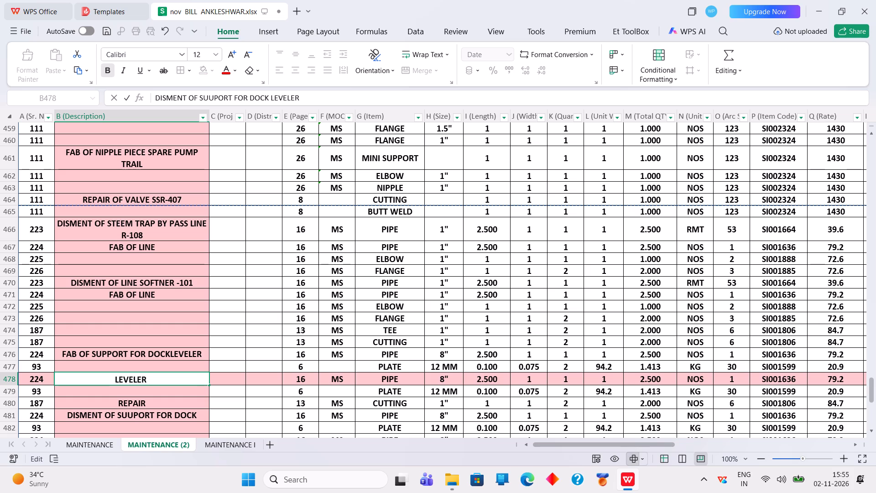
{"action": "type", "text": "24/"}
{"action": "key", "text": "BackSpace"}
{"action": "key", "text": "BackSpace"}
{"action": "type", "text": "7/10/2026"}
{"action": "key", "text": "Return"}
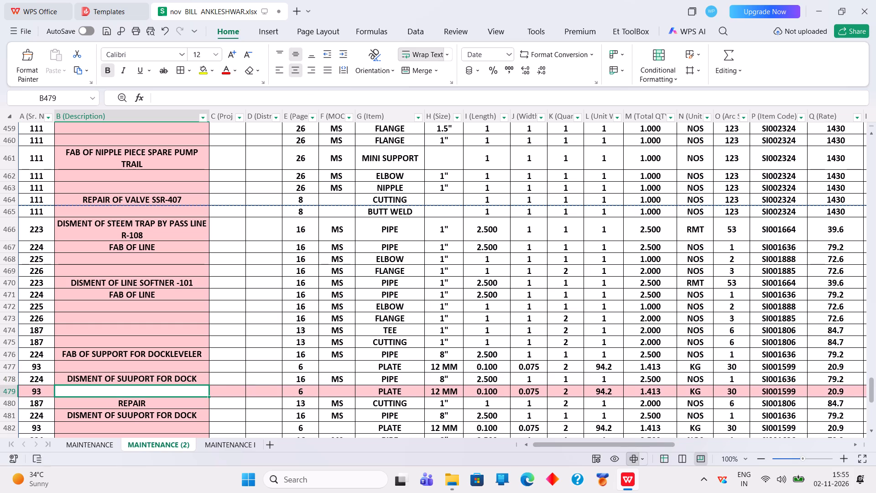
Replace the word "DISMENT" with "FIXING" in the description of row 481.
{"action": "left_click", "coordinate": [116, 414]}
{"action": "left_click_drag", "start_coordinate": [186, 98], "coordinate": [173, 95]}
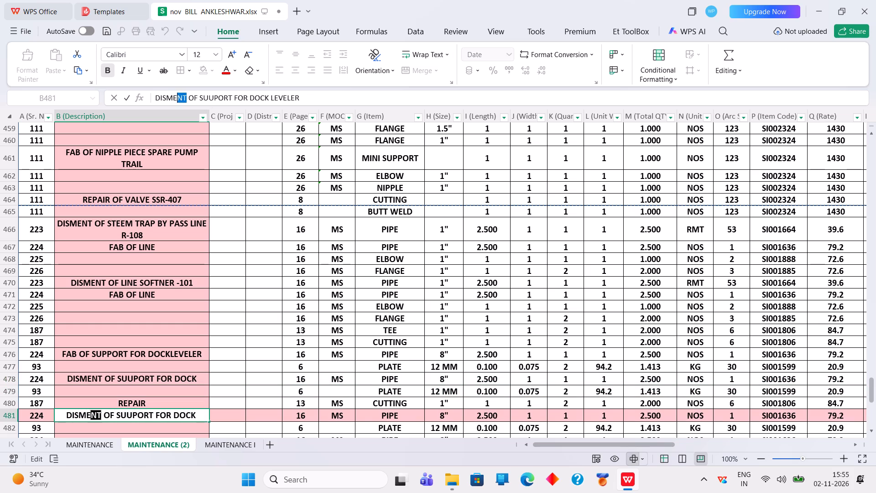
{"action": "left_click_drag", "start_coordinate": [173, 95], "coordinate": [156, 93]}
{"action": "type", "text": "FIXI"}
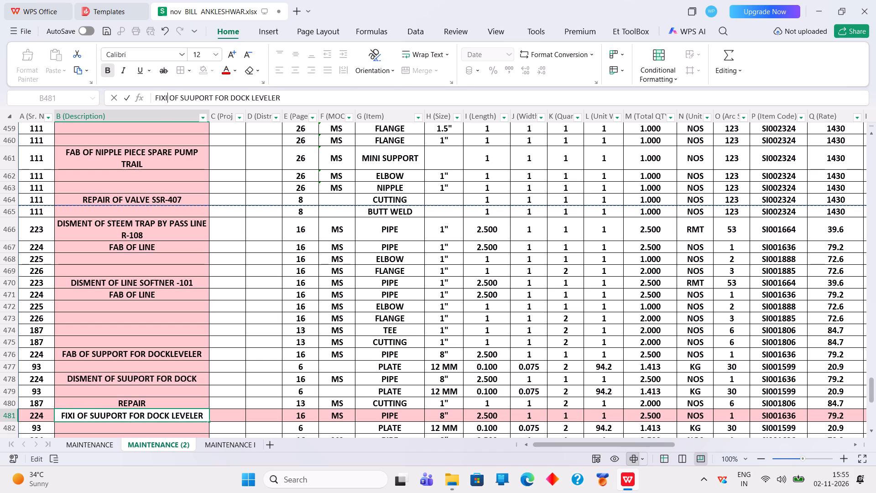
{"action": "type", "text": "NG"}
{"action": "key", "text": "Return"}
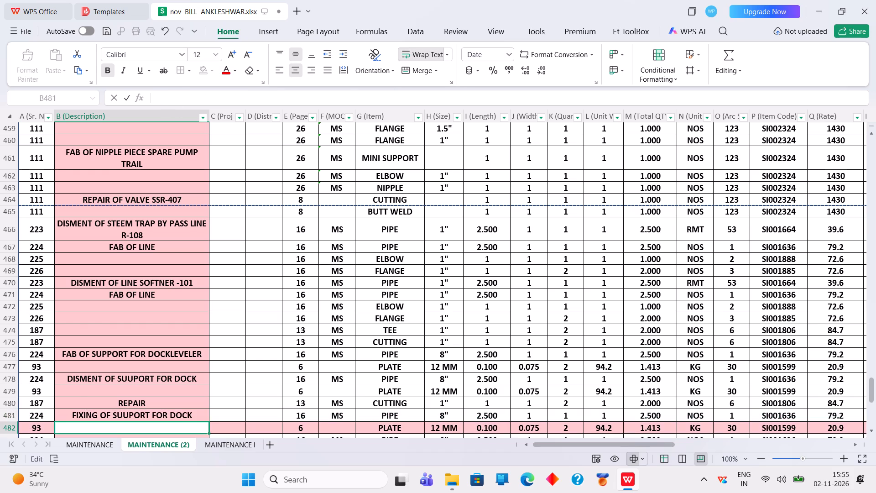
Copy the dated dock leveler dismantling description from row 478 into the description of the 8" pipe in row 483.
{"action": "scroll", "coordinate": [242, 291], "scroll_direction": "down", "scroll_amount": 2}
{"action": "left_click", "coordinate": [142, 322]}
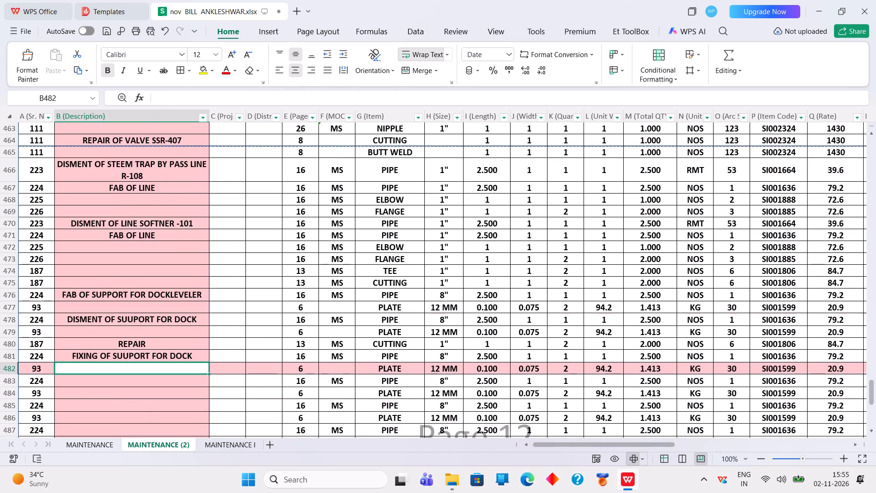
{"action": "right_click", "coordinate": [142, 322]}
{"action": "left_click", "coordinate": [160, 21]}
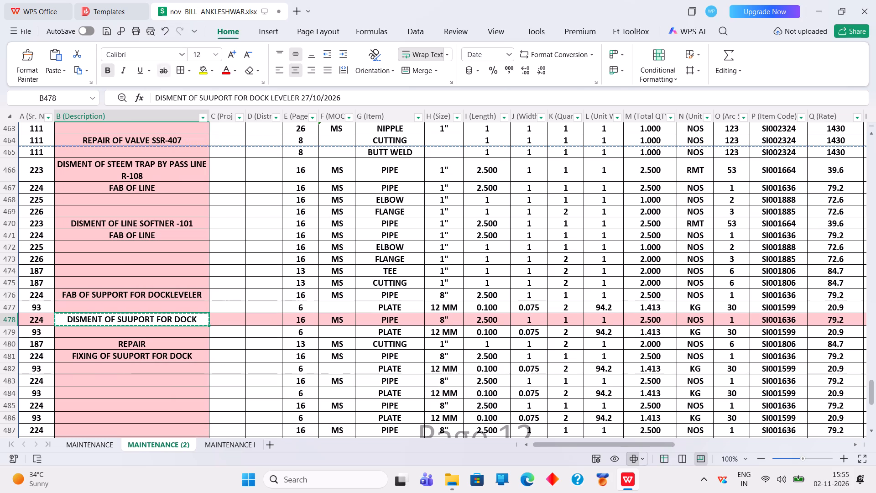
{"action": "left_click", "coordinate": [167, 383]}
{"action": "right_click", "coordinate": [167, 383]}
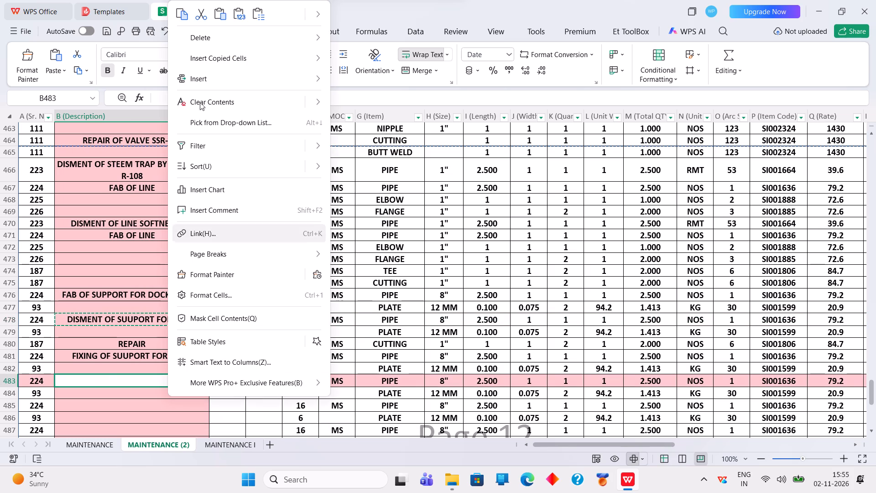
{"action": "left_click", "coordinate": [219, 7]}
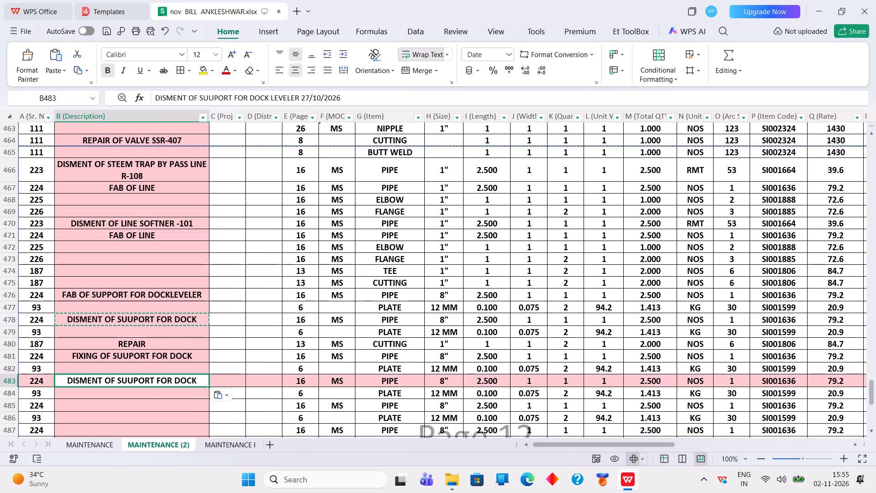
Correct the spelling of "SUUPORT" to "SUPPORT" in the descriptions of rows 478, 481 and 483.
{"action": "left_click", "coordinate": [128, 320]}
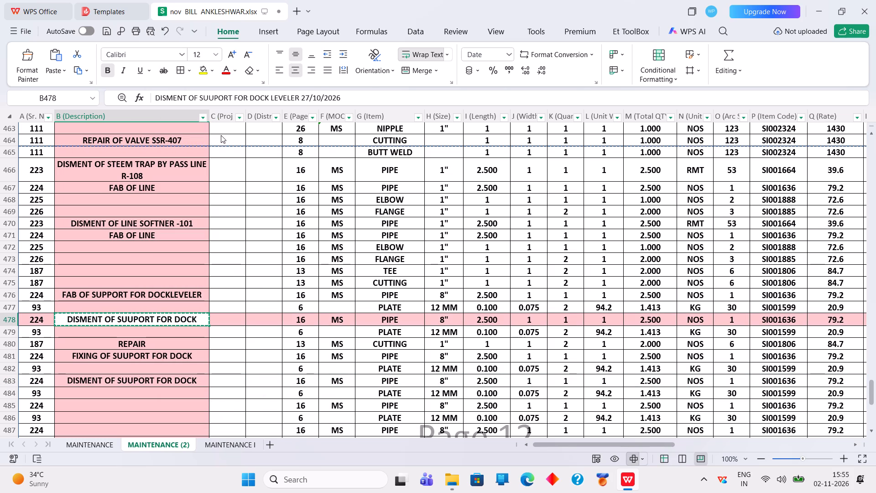
{"action": "left_click", "coordinate": [213, 98]}
{"action": "key", "text": "BackSpace"}
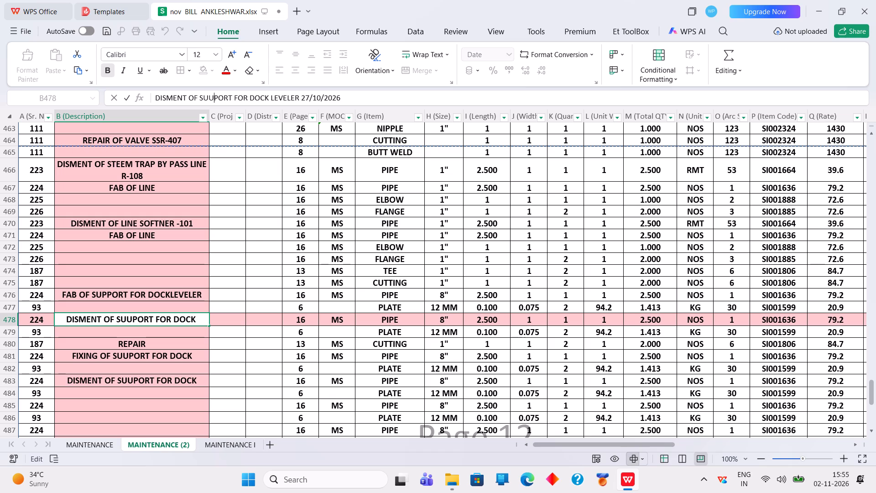
{"action": "key", "text": "p"}
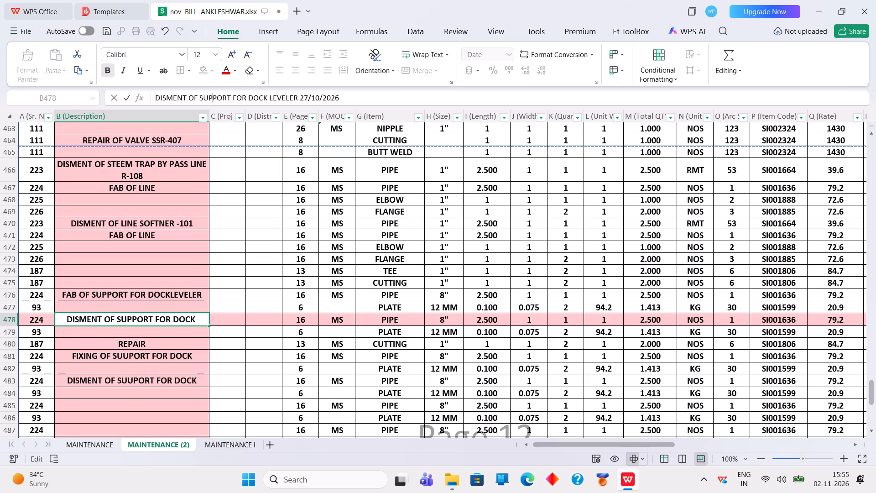
{"action": "left_click", "coordinate": [135, 359]}
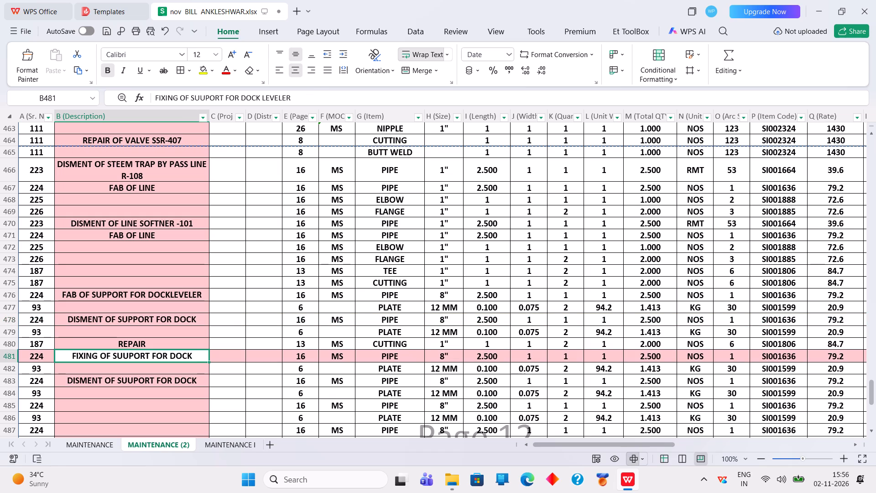
{"action": "left_click", "coordinate": [207, 96]}
{"action": "key", "text": "BackSpace"}
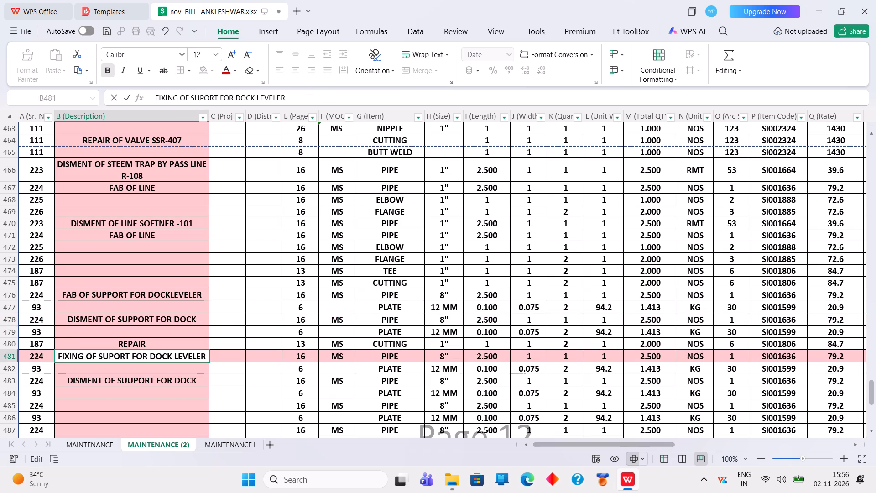
{"action": "key", "text": "p"}
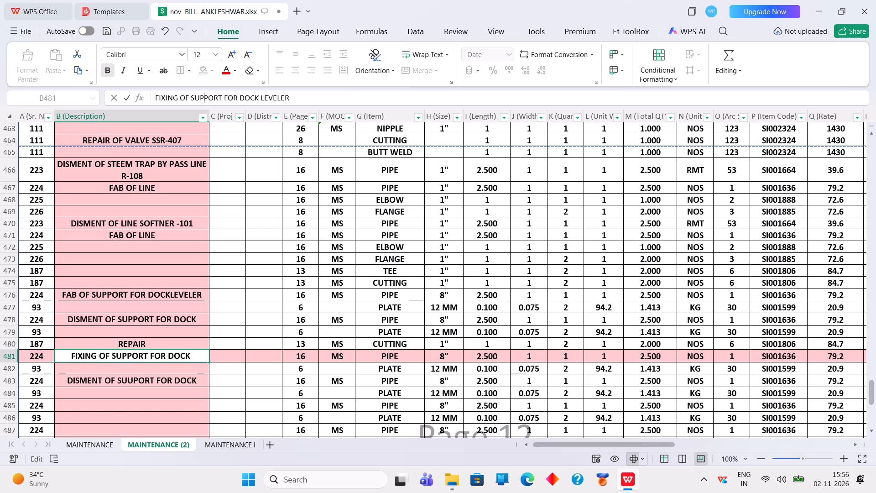
{"action": "left_click", "coordinate": [151, 381]}
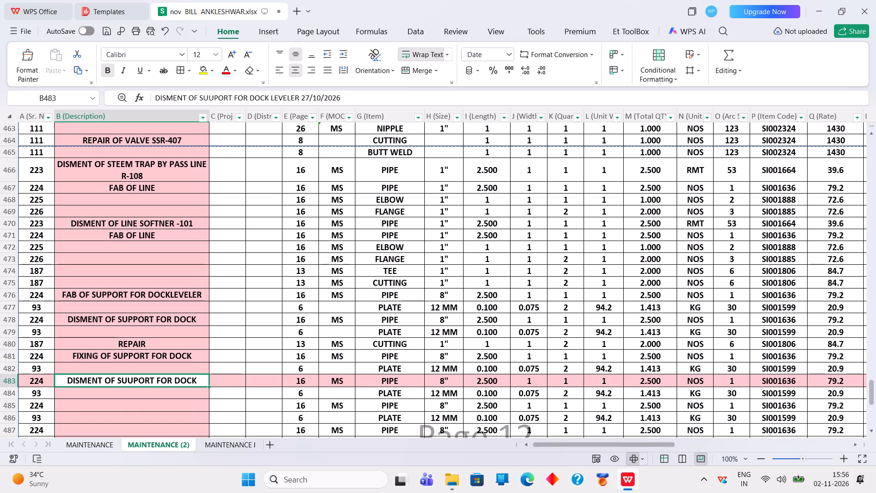
{"action": "left_click", "coordinate": [215, 100]}
{"action": "key", "text": "BackSpace"}
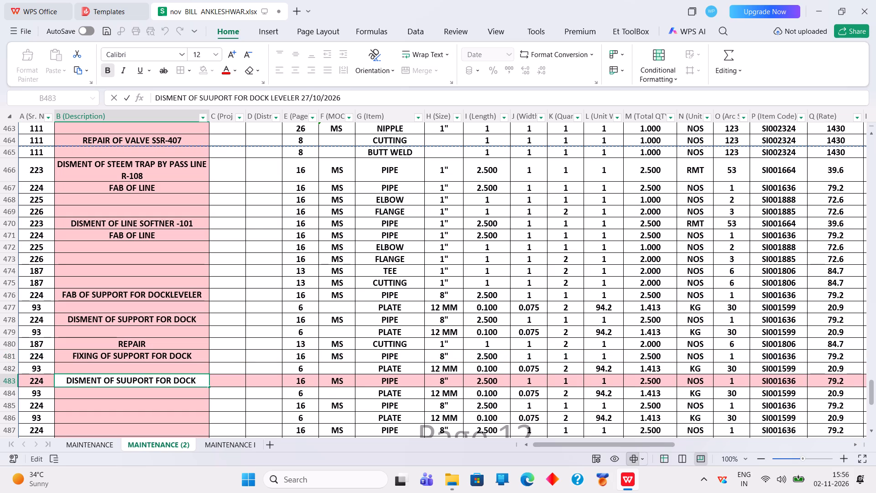
{"action": "key", "text": "p"}
{"action": "key", "text": "Return"}
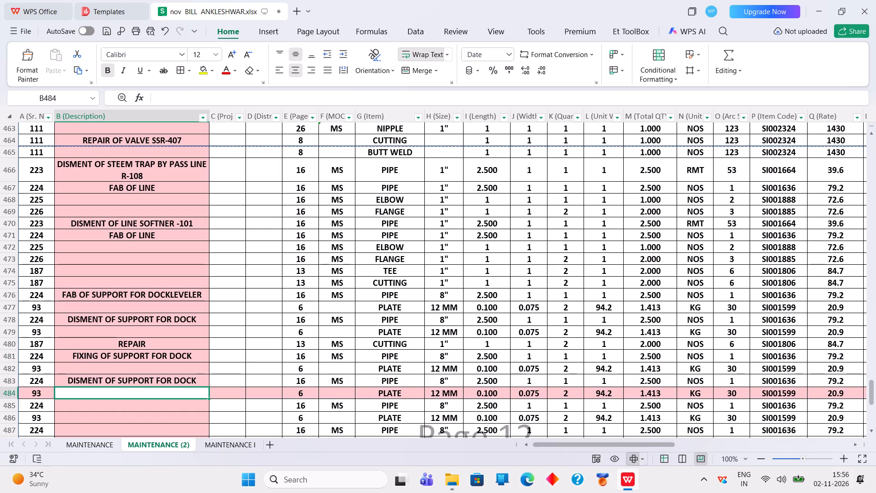
Copy the "FIXING OF SUPPORT FOR DOCK LEVELER" description from row 481 into the description of row 485.
{"action": "left_click", "coordinate": [164, 356]}
{"action": "right_click", "coordinate": [164, 357]}
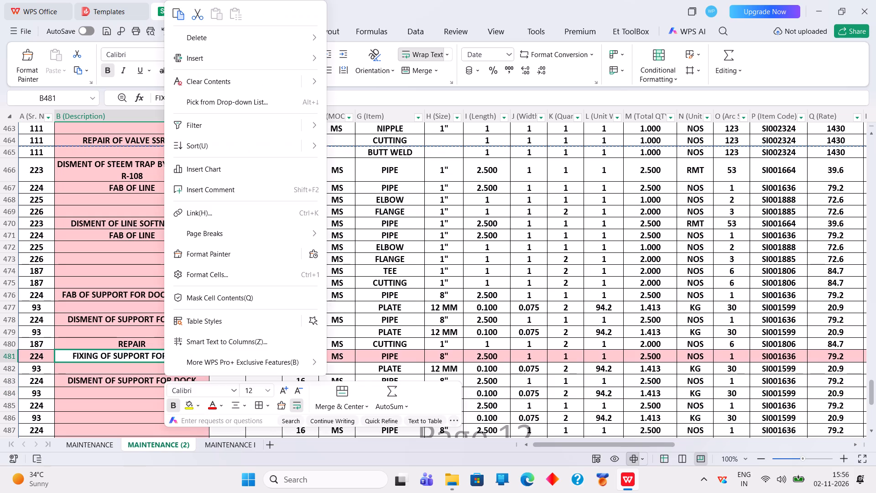
{"action": "left_click", "coordinate": [182, 16]}
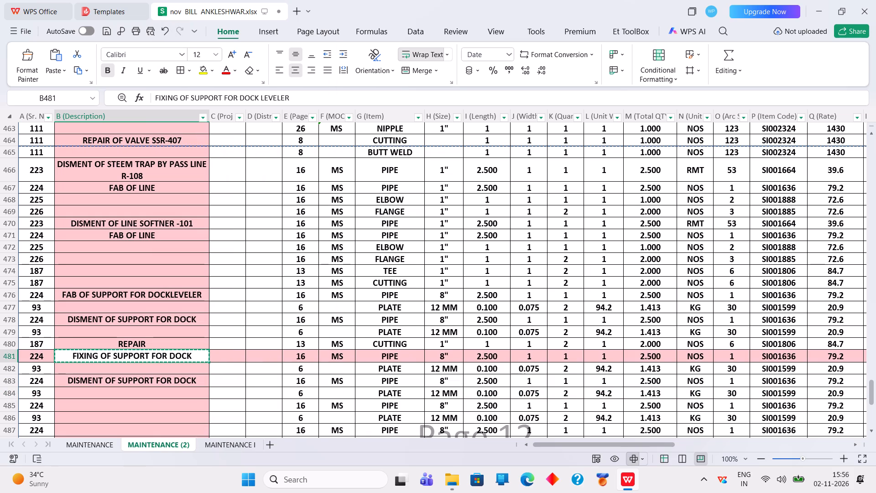
{"action": "left_click", "coordinate": [151, 406]}
{"action": "right_click", "coordinate": [151, 406]}
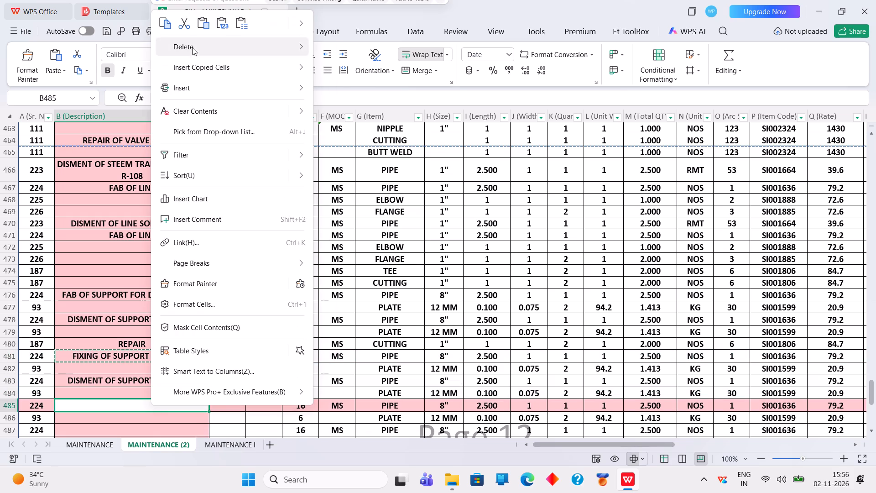
{"action": "left_click", "coordinate": [201, 25]}
Copy the dated dismantling description from row 483 into the description of the 8" pipe in row 487.
{"action": "left_click", "coordinate": [118, 380]}
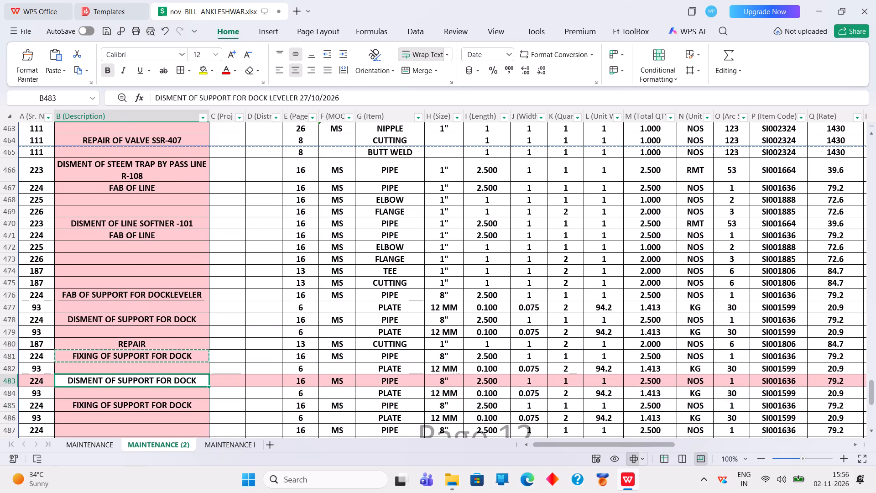
{"action": "right_click", "coordinate": [118, 381]}
{"action": "left_click", "coordinate": [132, 22]}
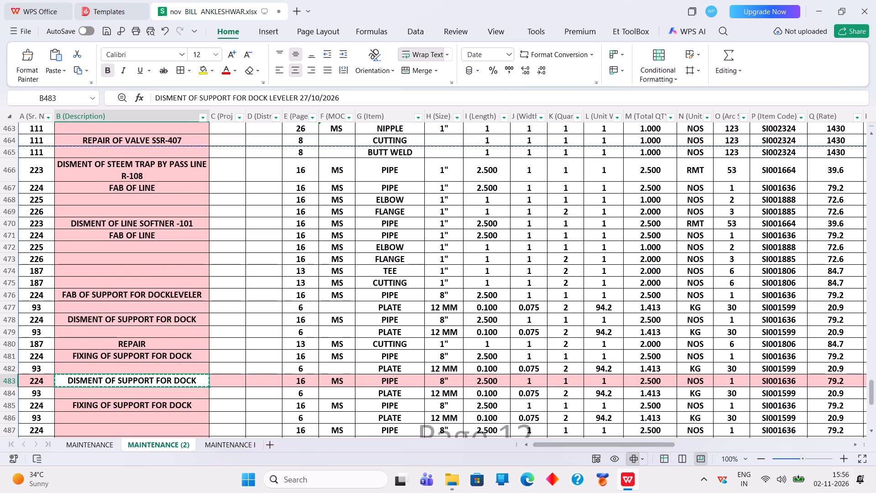
{"action": "scroll", "coordinate": [133, 390], "scroll_direction": "down", "scroll_amount": 1}
{"action": "left_click", "coordinate": [130, 392]}
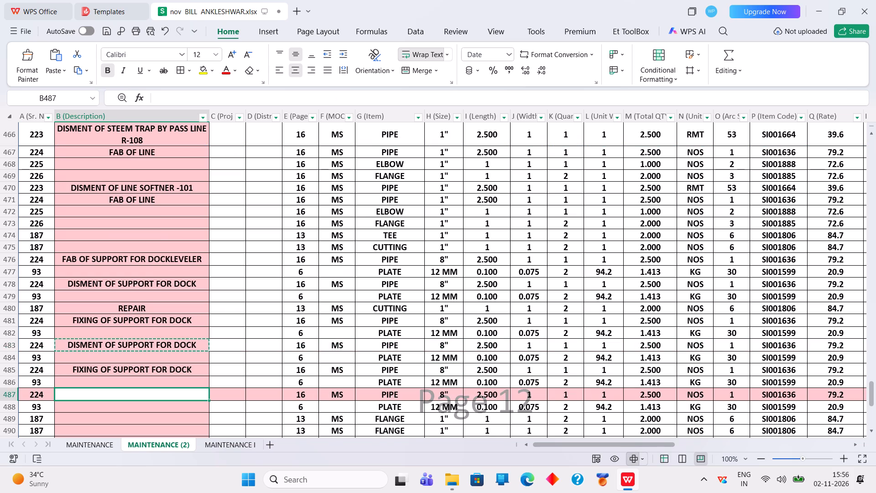
{"action": "right_click", "coordinate": [124, 393]}
{"action": "left_click", "coordinate": [180, 16]}
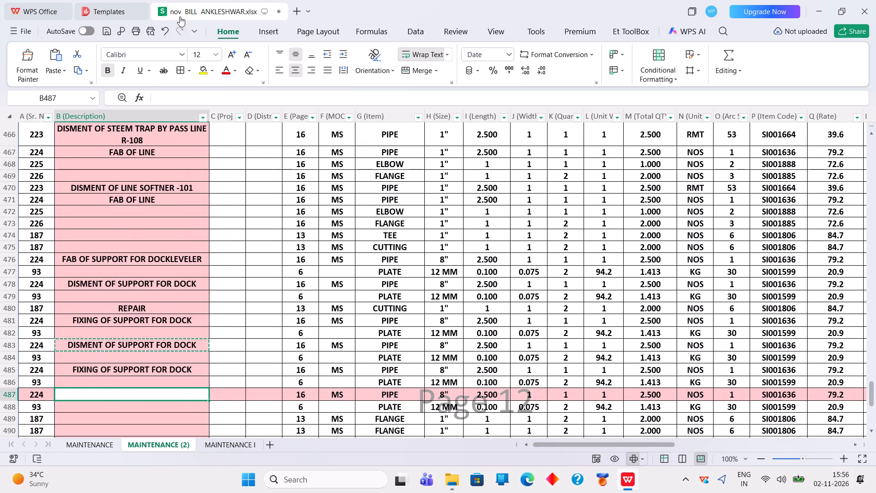
{"action": "left_click", "coordinate": [176, 399]}
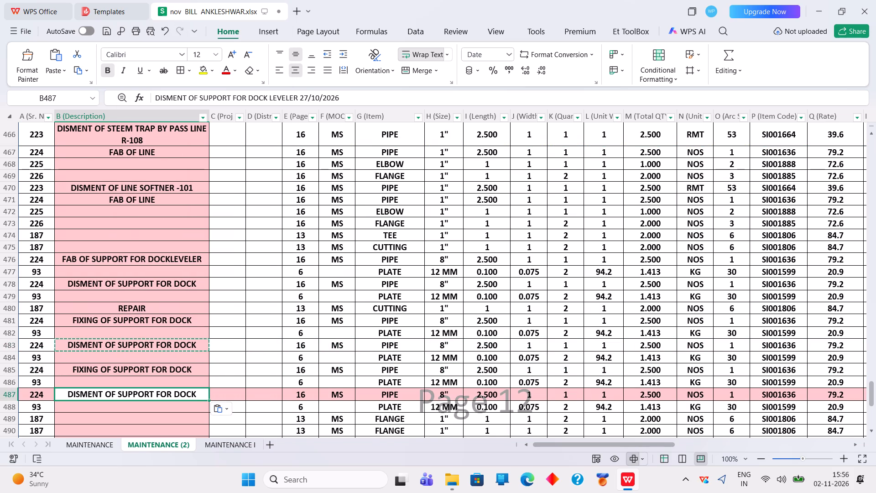
Enter page number 27 in row 464 and fill the same number down through row 482.
{"action": "scroll", "coordinate": [486, 278], "scroll_direction": "up", "scroll_amount": 3}
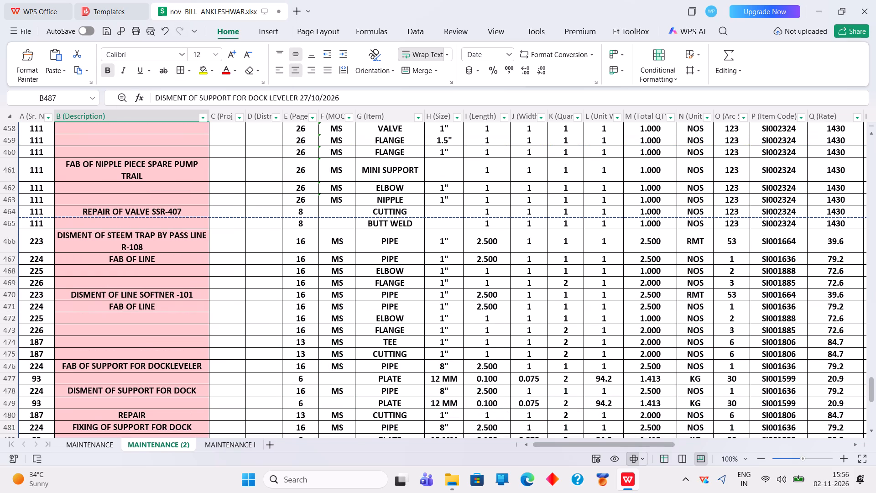
{"action": "left_click", "coordinate": [308, 211]}
{"action": "type", "text": "27"}
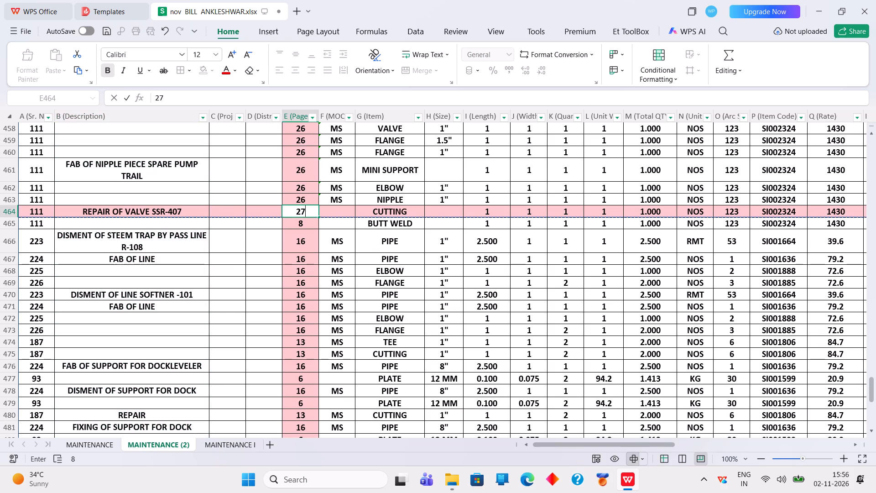
{"action": "key", "text": "Return"}
{"action": "left_click", "coordinate": [309, 211]}
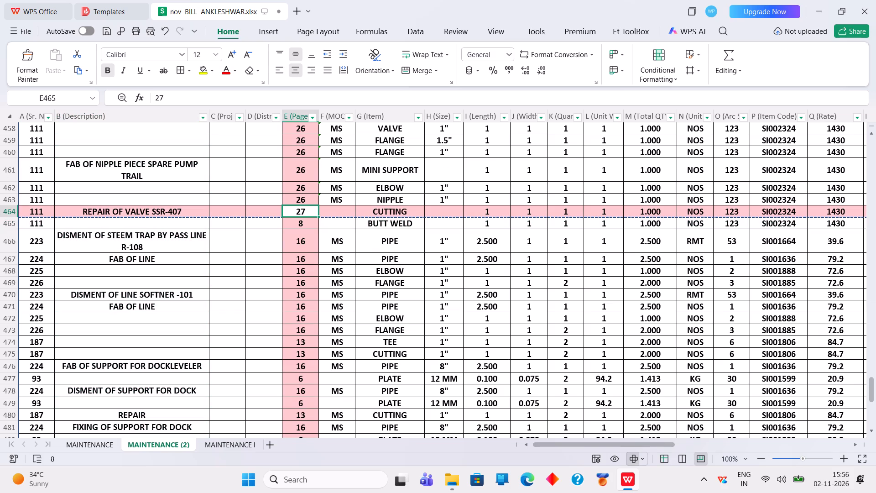
{"action": "left_click_drag", "start_coordinate": [320, 218], "coordinate": [327, 404]}
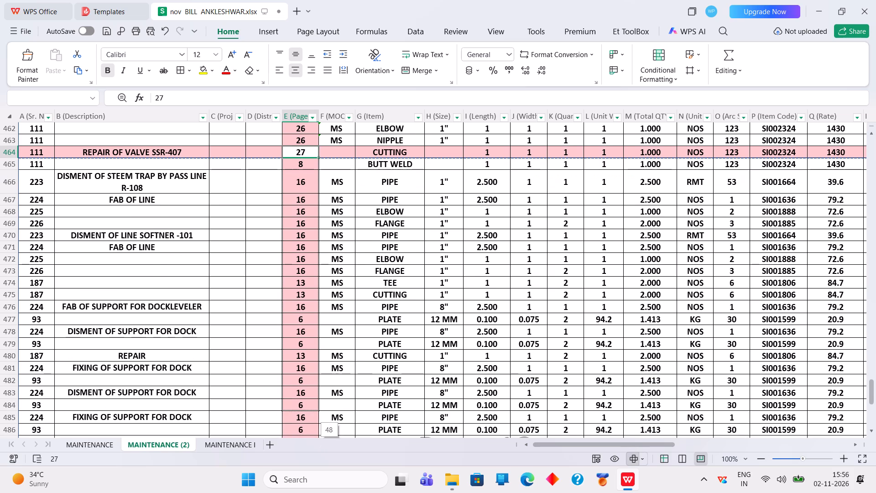
{"action": "left_click_drag", "start_coordinate": [327, 404], "coordinate": [329, 377]}
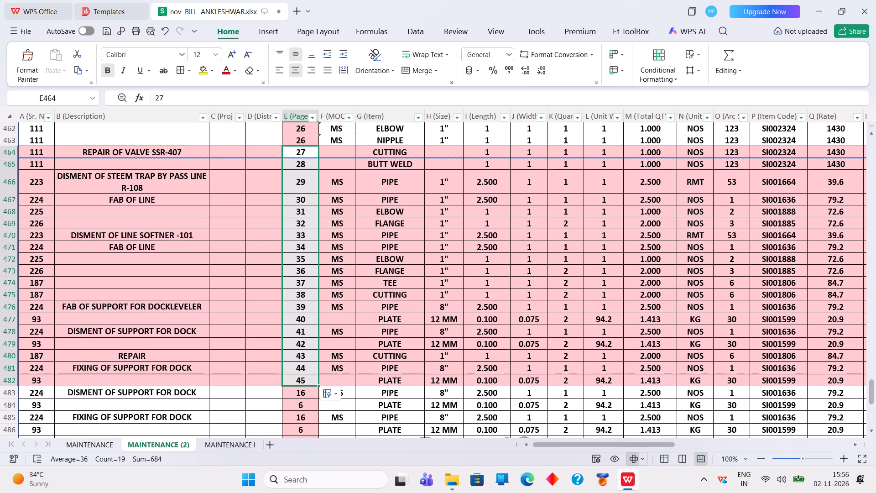
{"action": "left_click", "coordinate": [332, 393]}
{"action": "left_click", "coordinate": [339, 389]}
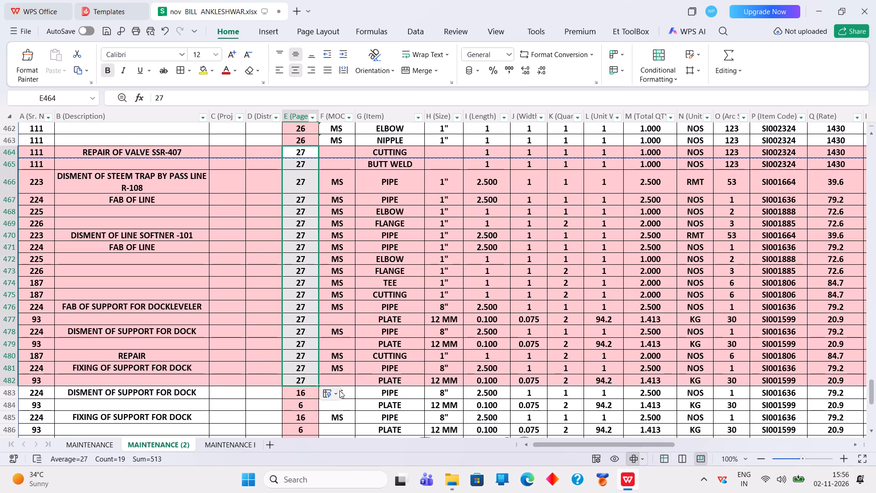
Set the size to 2" and the MOC to SS for the CUTTING and BUTT WELD items in rows 464 and 465.
{"action": "left_click", "coordinate": [441, 334]}
{"action": "left_click", "coordinate": [458, 155]}
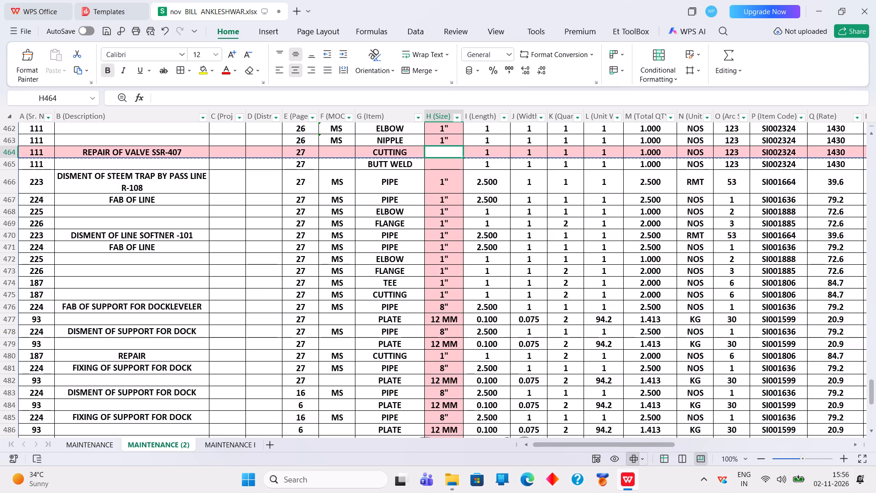
{"action": "type", "text": "2\""}
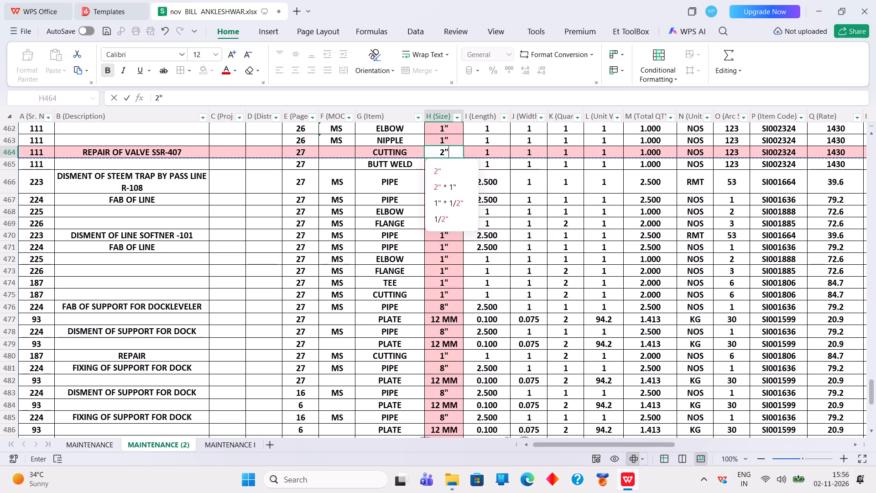
{"action": "key", "text": "Return"}
{"action": "type", "text": "2\""}
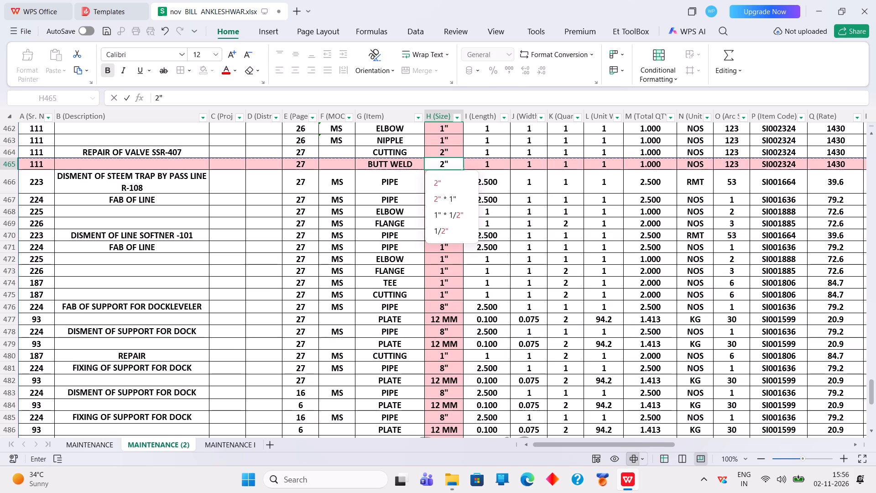
{"action": "left_click", "coordinate": [353, 156]}
{"action": "type", "text": "SS"}
{"action": "key", "text": "Return"}
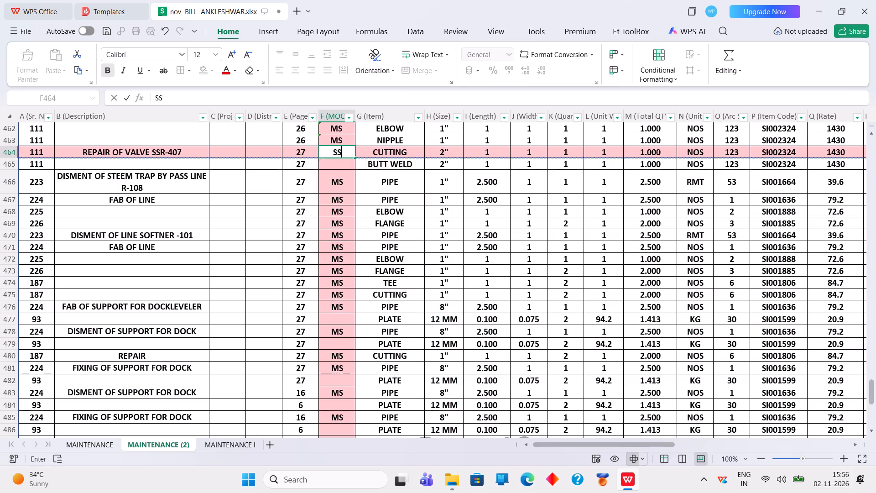
{"action": "type", "text": "SS"}
{"action": "key", "text": "Return"}
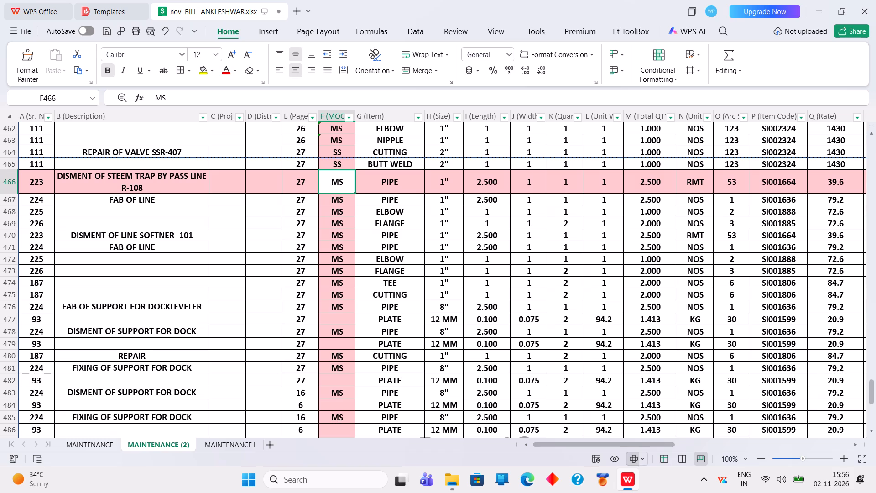
Set the pipe lengths to 2 in rows 466 and 467 and to 1.5 in rows 470 and 471.
{"action": "left_click", "coordinate": [490, 179]}
{"action": "key", "text": "2"}
{"action": "key", "text": "Return"}
{"action": "key", "text": "2"}
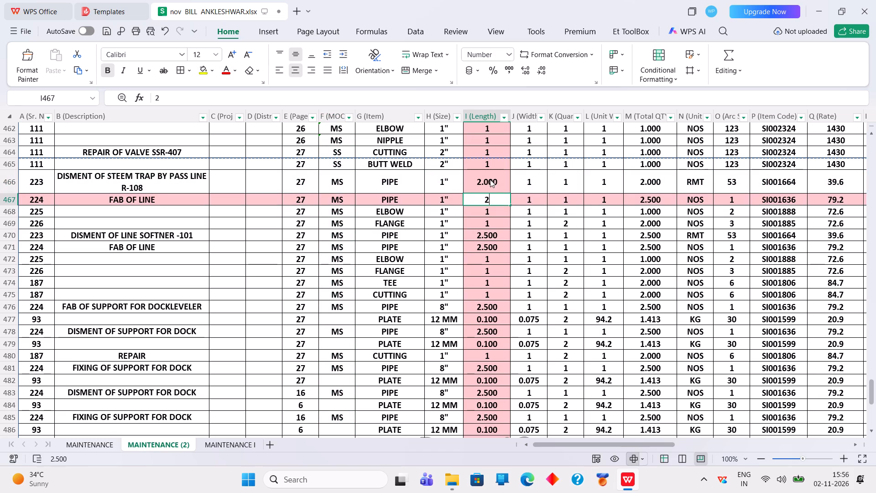
{"action": "key", "text": "Return"}
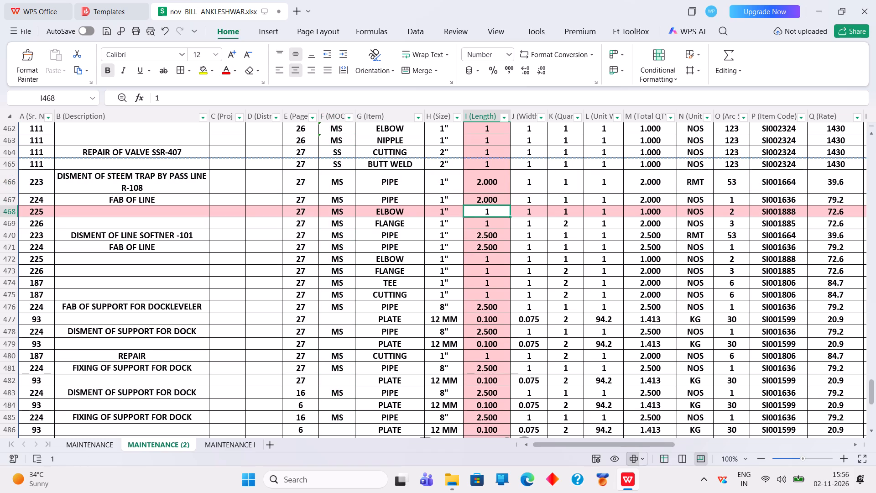
{"action": "left_click", "coordinate": [486, 239]}
{"action": "type", "text": "1.5"}
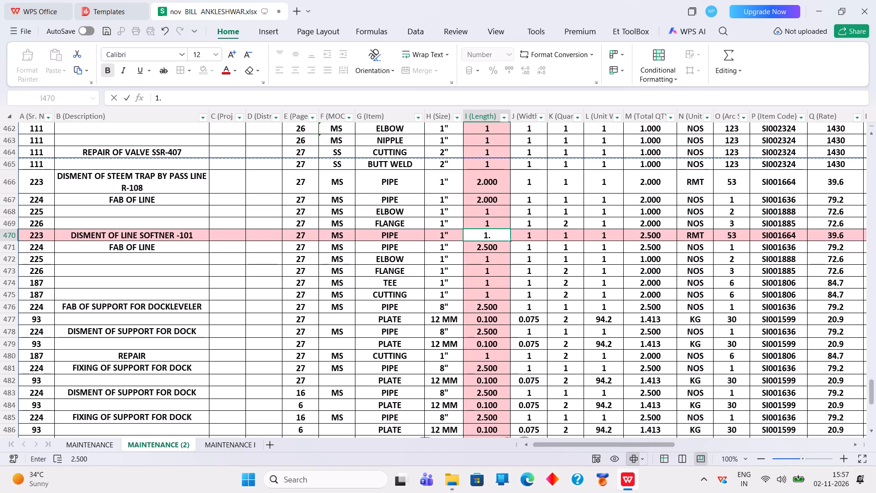
{"action": "key", "text": "Return"}
{"action": "type", "text": "1.5"}
{"action": "key", "text": "Return"}
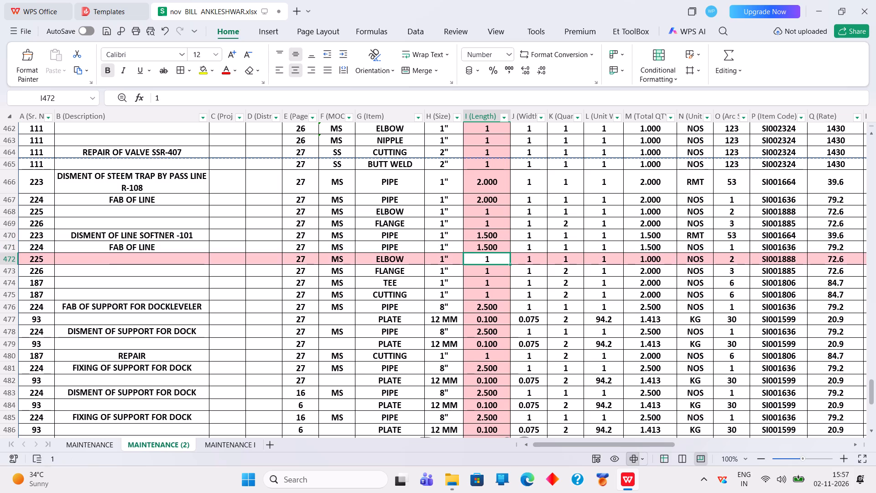
Enter quantity 2 for the elbow in row 468 and the flange in row 469.
{"action": "left_click", "coordinate": [569, 213]}
{"action": "key", "text": "2"}
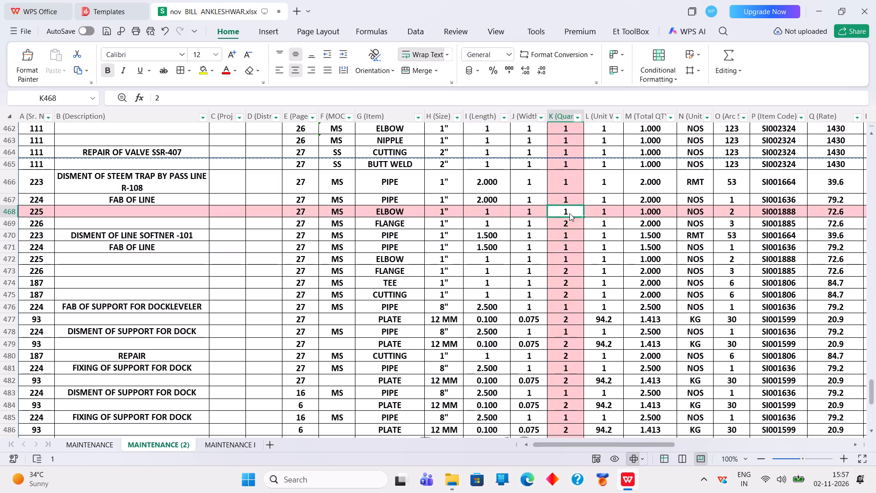
{"action": "key", "text": "Return"}
{"action": "key", "text": "2"}
{"action": "key", "text": "Return"}
Set the quantities in rows 472 to 475 to 2 for the elbow, 3 for the flange, 1 for the tee and 2 for cutting.
{"action": "key", "text": "Return"}
{"action": "key", "text": "Return"}
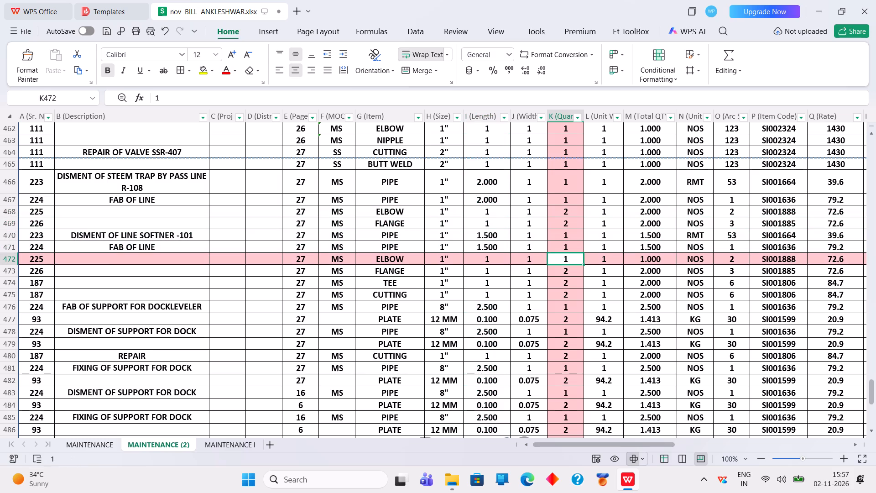
{"action": "key", "text": "2"}
{"action": "key", "text": "Return"}
{"action": "key", "text": "3"}
{"action": "key", "text": "Return"}
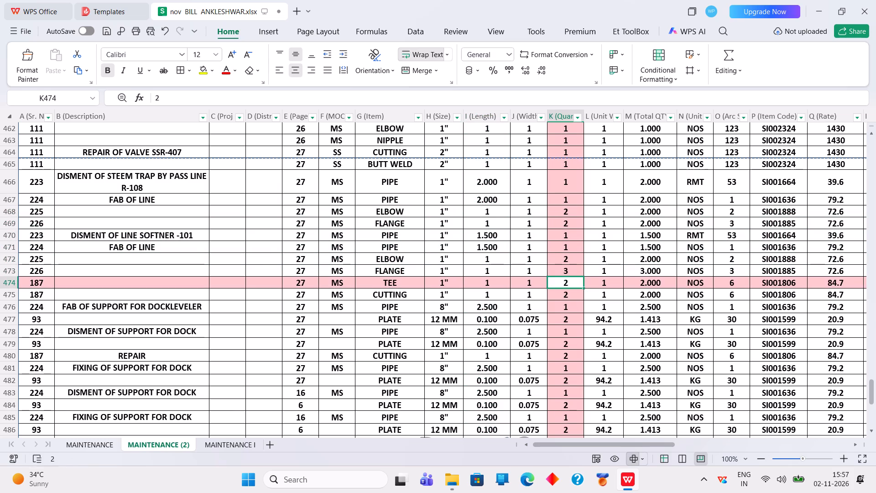
{"action": "key", "text": "1"}
{"action": "key", "text": "Return"}
{"action": "key", "text": "2"}
{"action": "key", "text": "Return"}
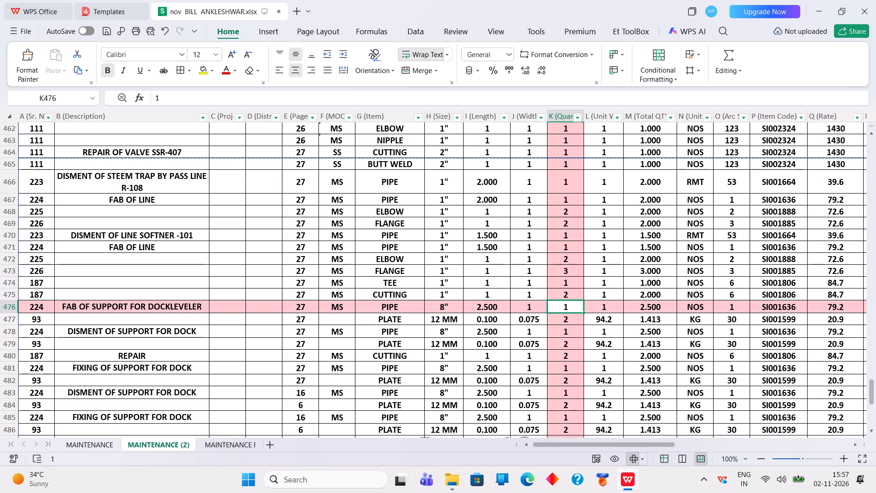
Set the lengths to 0.450 for the 8" pipes in rows 476 and 478 and 0.250 for the plates in rows 477 and 479.
{"action": "left_click", "coordinate": [480, 307]}
{"action": "type", "text": ".450"}
{"action": "key", "text": "Return"}
{"action": "type", "text": ".250"}
{"action": "key", "text": "Return"}
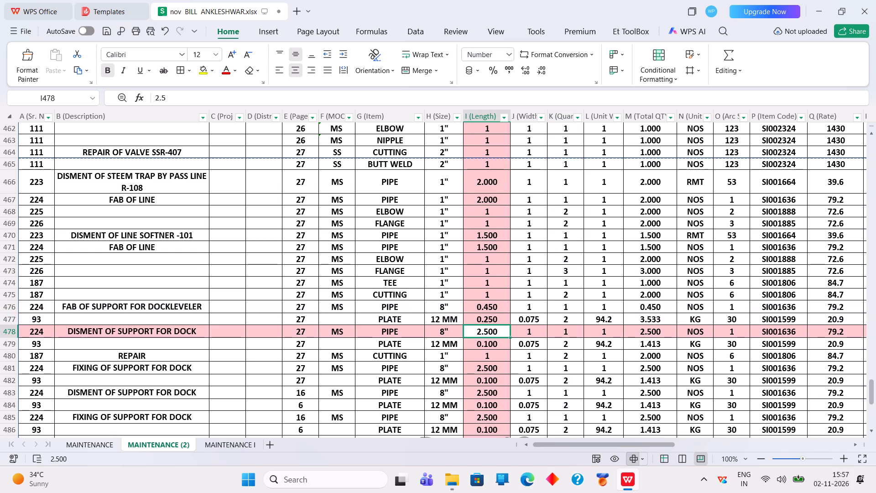
{"action": "type", "text": ".450"}
{"action": "key", "text": "Return"}
{"action": "type", "text": ".250"}
{"action": "key", "text": "Return"}
Set the lengths to 0.450 for the 8" pipes in rows 481 and 483 and 0.250 for the plates in rows 482 and 484.
{"action": "key", "text": "Return"}
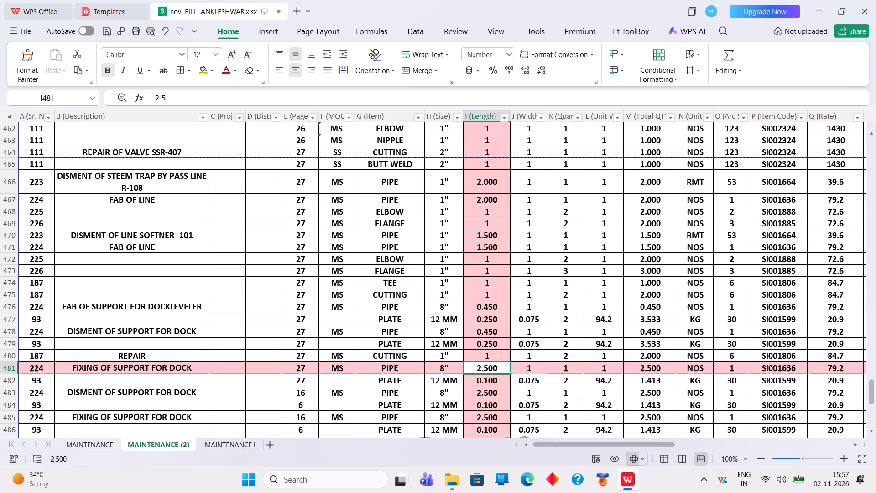
{"action": "type", "text": ".25"}
{"action": "key", "text": "BackSpace"}
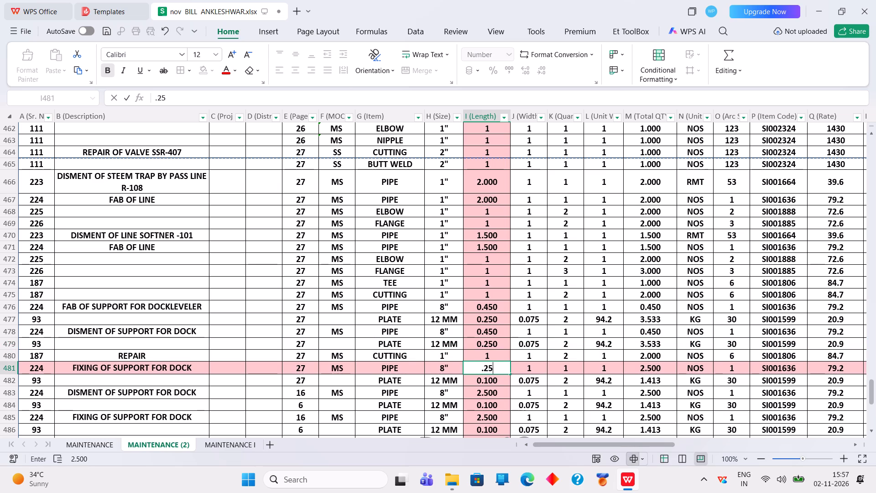
{"action": "key", "text": "BackSpace"}
{"action": "type", "text": "450"}
{"action": "key", "text": "Return"}
{"action": "type", "text": ".250"}
{"action": "key", "text": "Return"}
{"action": "type", "text": ".450"}
{"action": "key", "text": "Return"}
{"action": "key", "text": "0"}
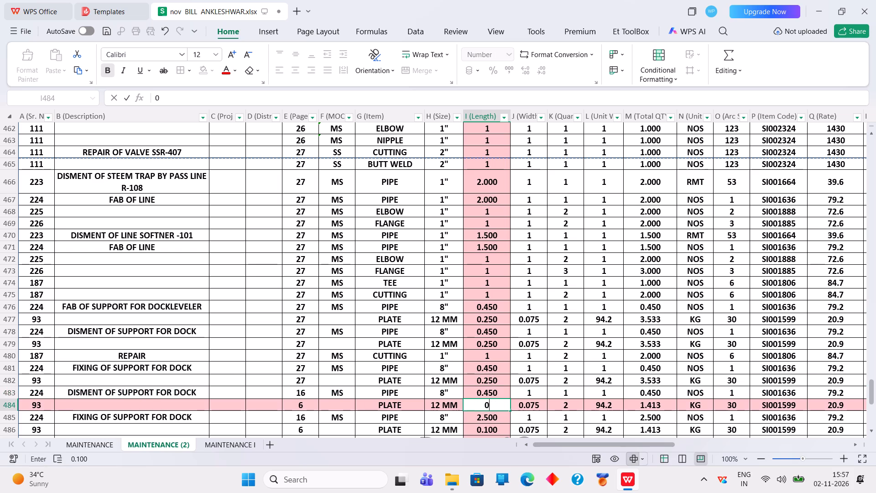
{"action": "key", "text": "BackSpace"}
{"action": "type", "text": ".250"}
{"action": "key", "text": "Return"}
Set the lengths to 0.450 for the 8" pipes in rows 485 and 487 and 0.250 for the plates in rows 486 and 488.
{"action": "type", "text": ".450"}
{"action": "key", "text": "Return"}
{"action": "type", "text": ".250"}
{"action": "key", "text": "Return"}
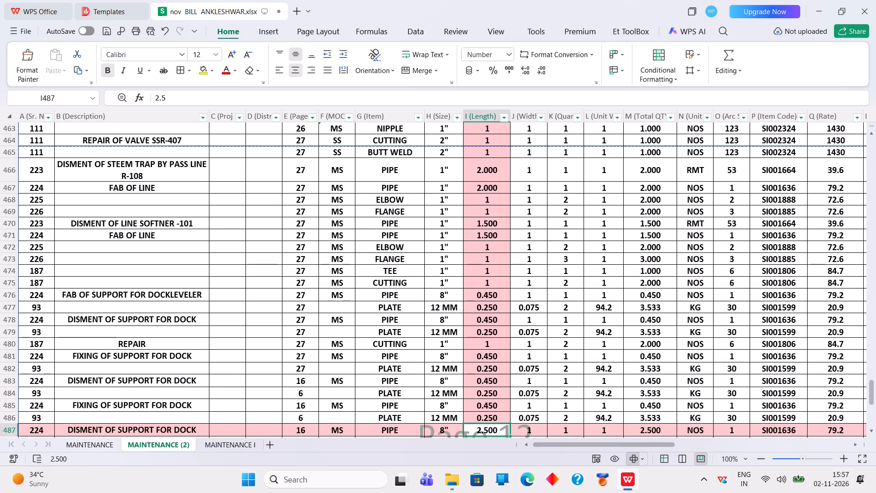
{"action": "type", "text": ".450"}
{"action": "key", "text": "Return"}
{"action": "type", "text": ".250"}
{"action": "key", "text": "Return"}
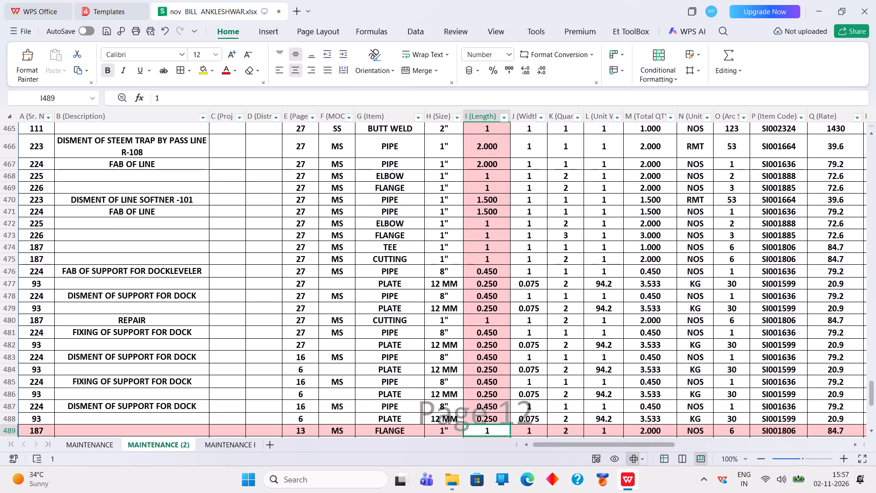
Set the width to 0.4 for the 12 MM plates in rows 477, 479 and 482.
{"action": "left_click", "coordinate": [536, 285]}
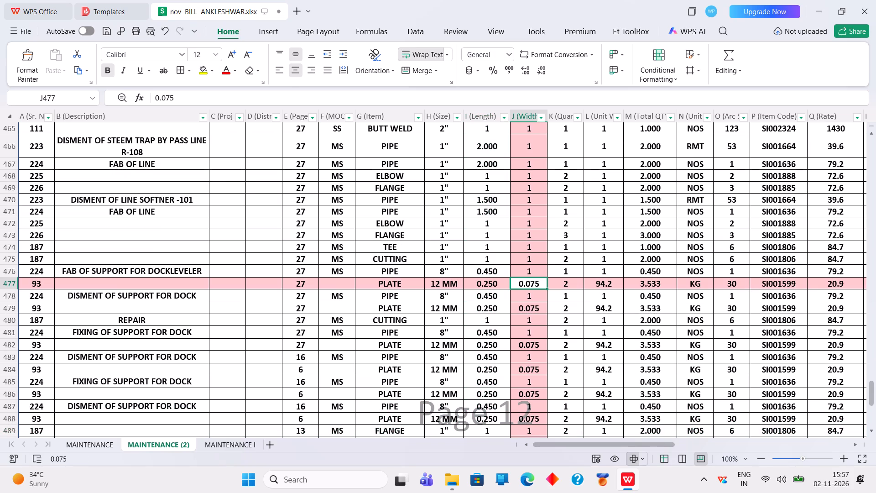
{"action": "type", "text": ".4"}
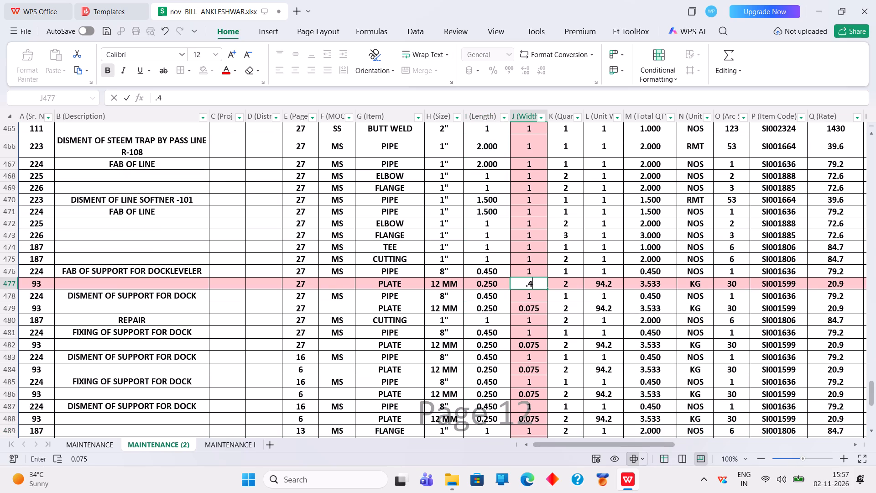
{"action": "key", "text": "Return"}
{"action": "key", "text": "Return"}
{"action": "type", "text": ".4"}
{"action": "key", "text": "Return"}
{"action": "key", "text": "Return"}
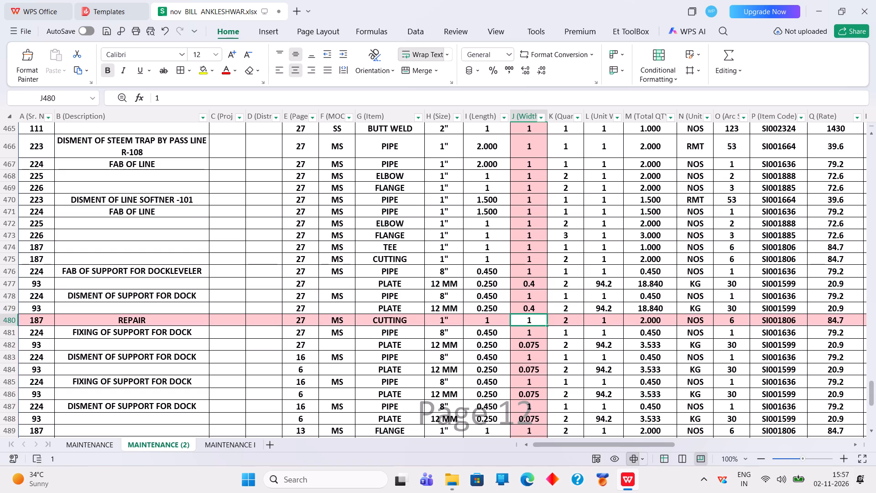
{"action": "key", "text": "Return"}
{"action": "type", "text": ".4"}
{"action": "key", "text": "Return"}
Set the width to 0.4 for the 12 MM plates in rows 484, 486 and 488.
{"action": "key", "text": "Return"}
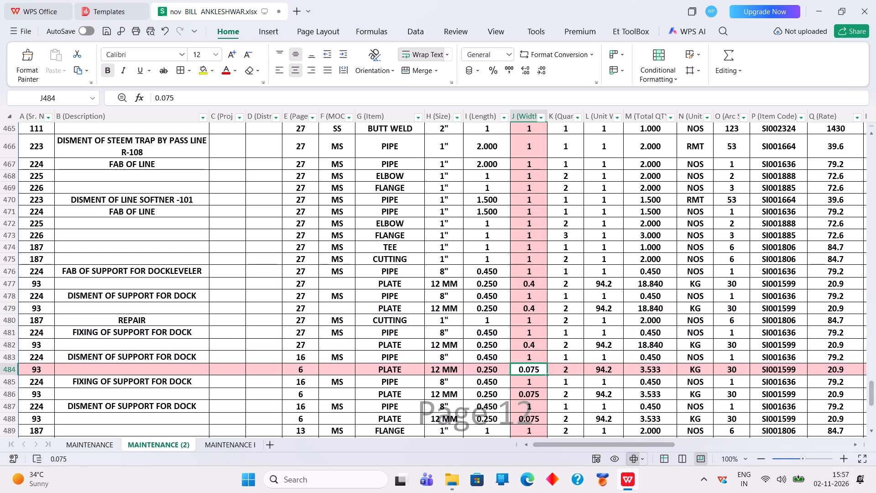
{"action": "type", "text": ".4"}
{"action": "key", "text": "Return"}
{"action": "key", "text": "Return"}
{"action": "type", "text": ".4"}
{"action": "key", "text": "Return"}
{"action": "key", "text": "Return"}
{"action": "type", "text": ".4"}
{"action": "key", "text": "Return"}
{"action": "key", "text": "Return"}
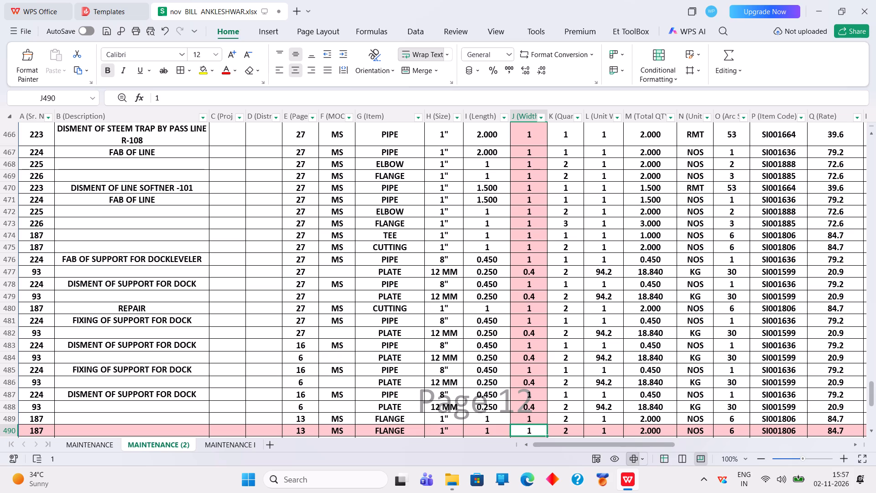
Enter quantity 1 for the pipe, plate and cutting items in rows 477 to 480.
{"action": "left_click", "coordinate": [575, 268]}
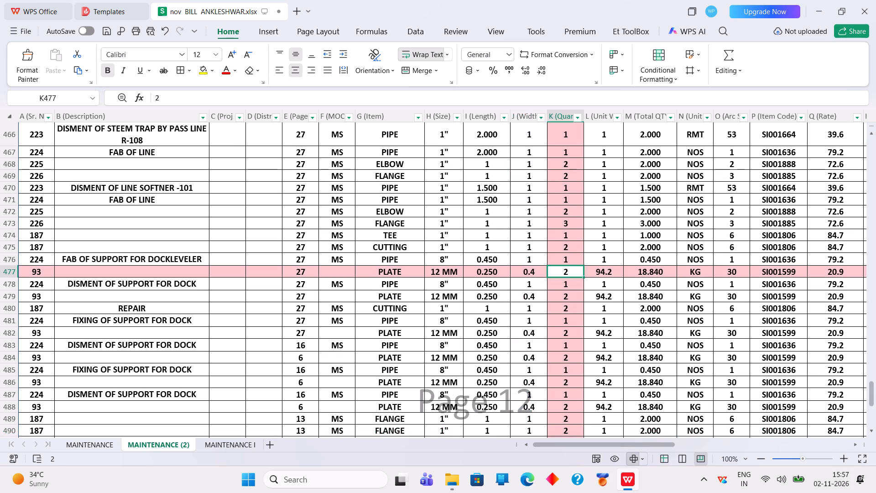
{"action": "left_click", "coordinate": [564, 272]}
{"action": "key", "text": "1"}
{"action": "key", "text": "Return"}
{"action": "key", "text": "1"}
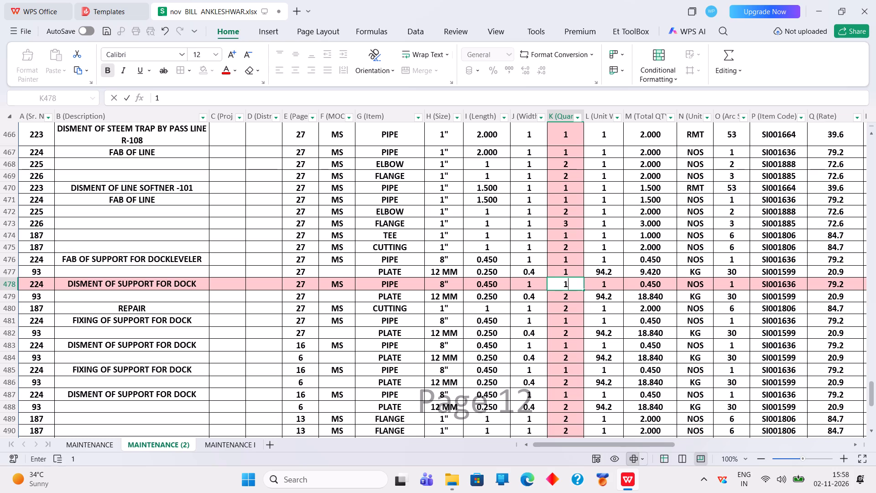
{"action": "key", "text": "Return"}
{"action": "key", "text": "1"}
{"action": "key", "text": "Return"}
{"action": "key", "text": "1"}
{"action": "key", "text": "Return"}
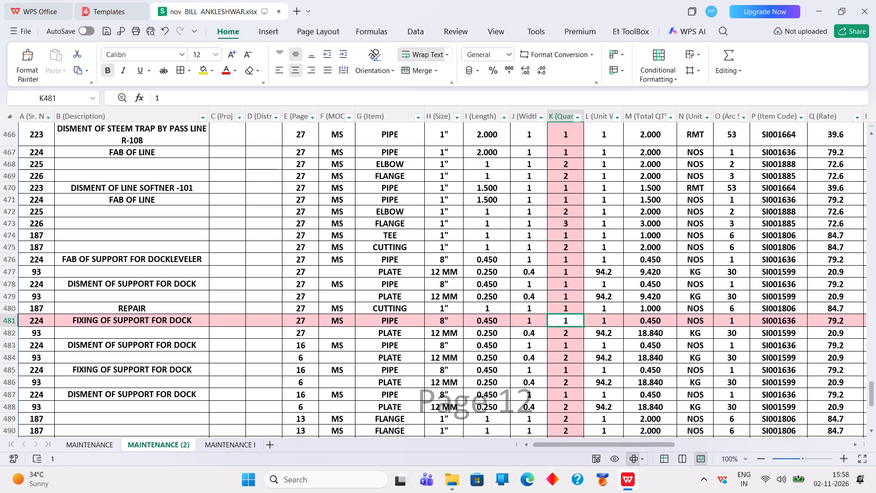
Set the quantity of the REPAIR cutting item in row 480 to 2.
{"action": "left_click", "coordinate": [563, 314]}
{"action": "left_click", "coordinate": [559, 309]}
{"action": "key", "text": "2"}
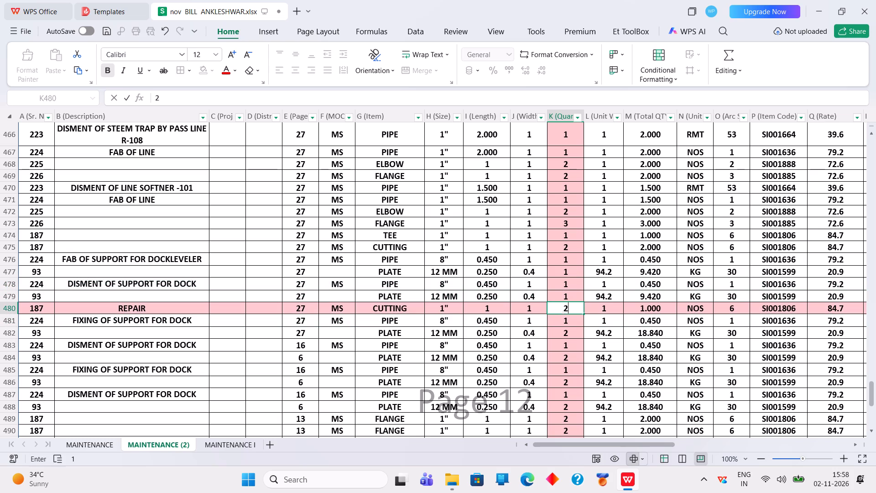
{"action": "key", "text": "Return"}
Enter quantity 1 for the 8" pipes and 12 MM plates in rows 481 to 488.
{"action": "key", "text": "1"}
{"action": "key", "text": "Return"}
{"action": "key", "text": "1"}
{"action": "key", "text": "Return"}
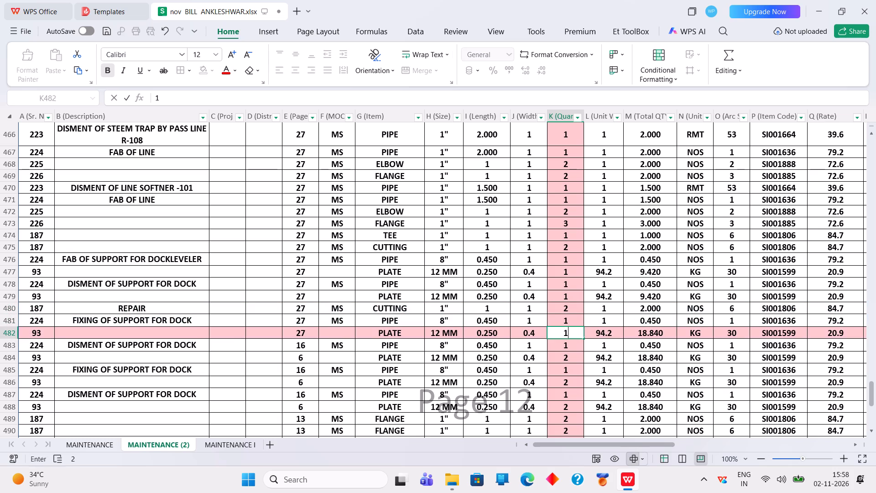
{"action": "key", "text": "1"}
{"action": "key", "text": "Return"}
{"action": "key", "text": "1"}
{"action": "key", "text": "Return"}
{"action": "key", "text": "1"}
{"action": "key", "text": "Return"}
{"action": "key", "text": "1"}
{"action": "key", "text": "Return"}
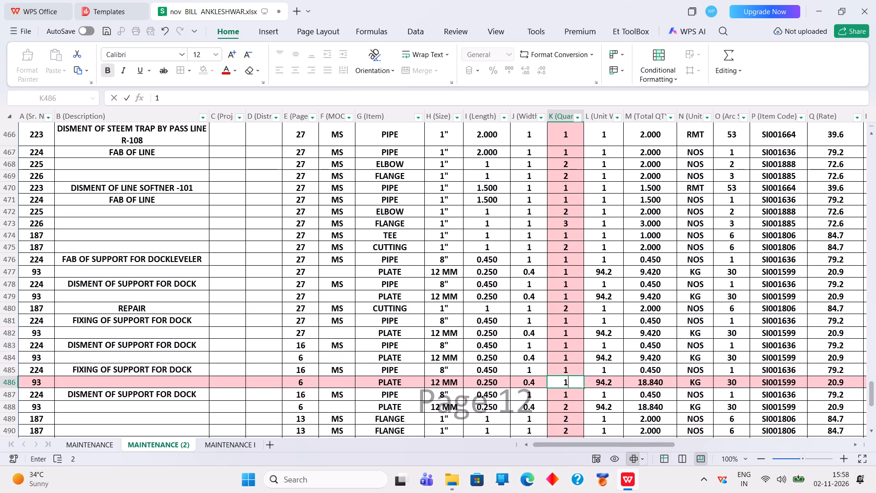
{"action": "key", "text": "1"}
{"action": "key", "text": "Return"}
{"action": "key", "text": "1"}
{"action": "key", "text": "Return"}
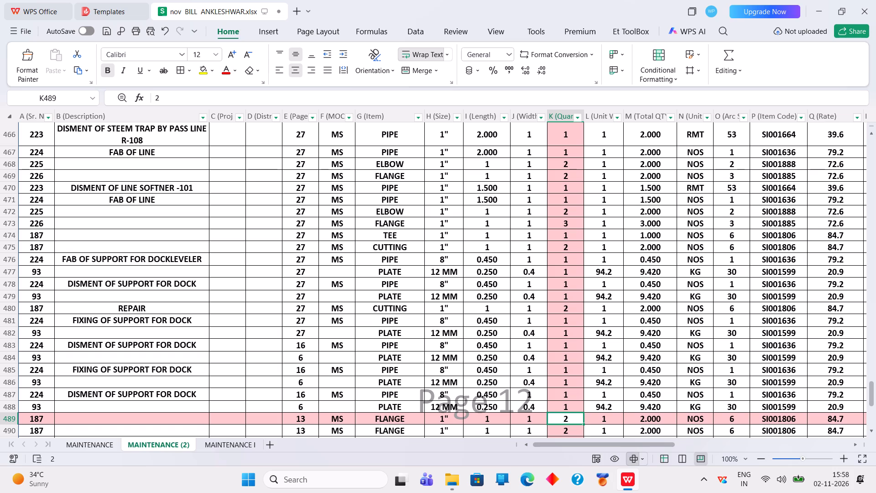
Enter the descriptions DISMENT OF LINE MEE PLANT in row 489 and FAB OF LINE in row 491.
{"action": "left_click", "coordinate": [158, 417]}
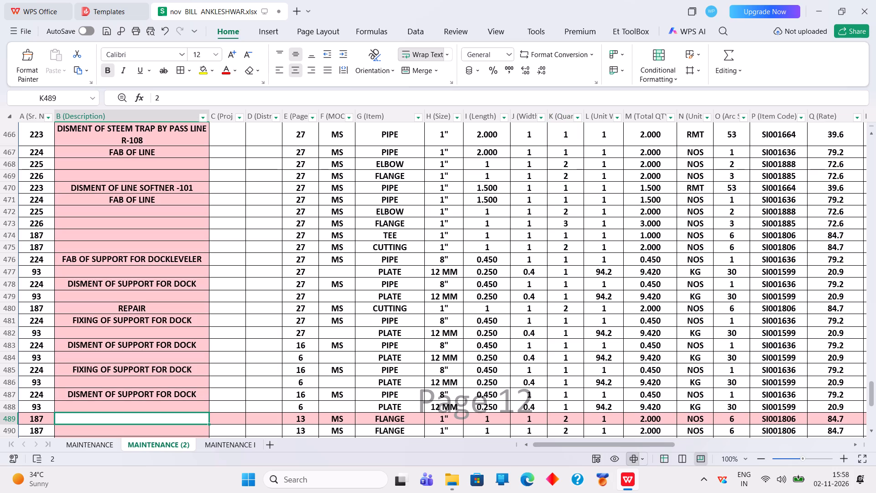
{"action": "type", "text": "DISMENT OF"}
{"action": "key", "text": "space"}
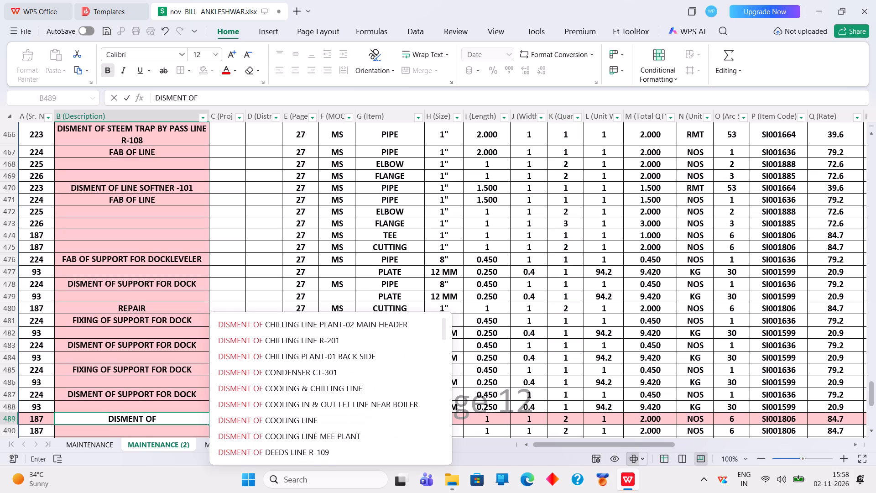
{"action": "type", "text": "LINE MEE PLANT"}
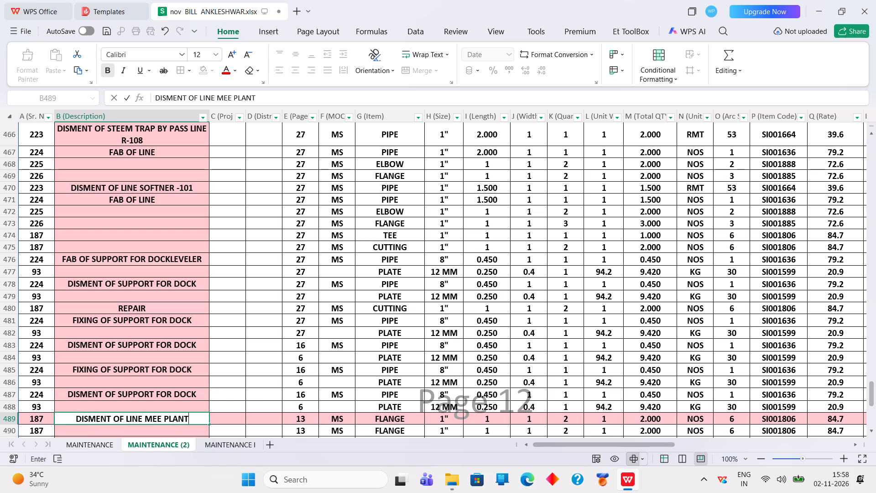
{"action": "key", "text": "Return"}
{"action": "key", "text": "Return"}
{"action": "type", "text": "FAB OF LINE"}
{"action": "key", "text": "Return"}
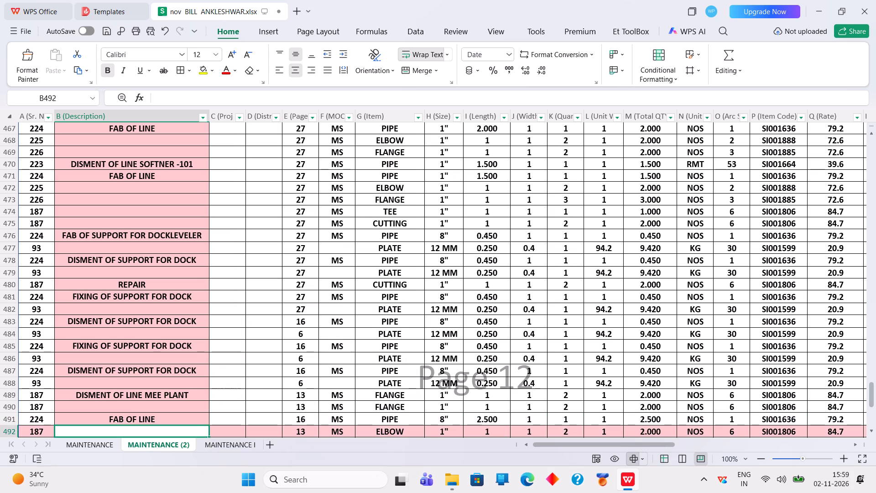
{"action": "key", "text": "Return"}
{"action": "key", "text": "Return"}
{"action": "key", "text": "Return"}
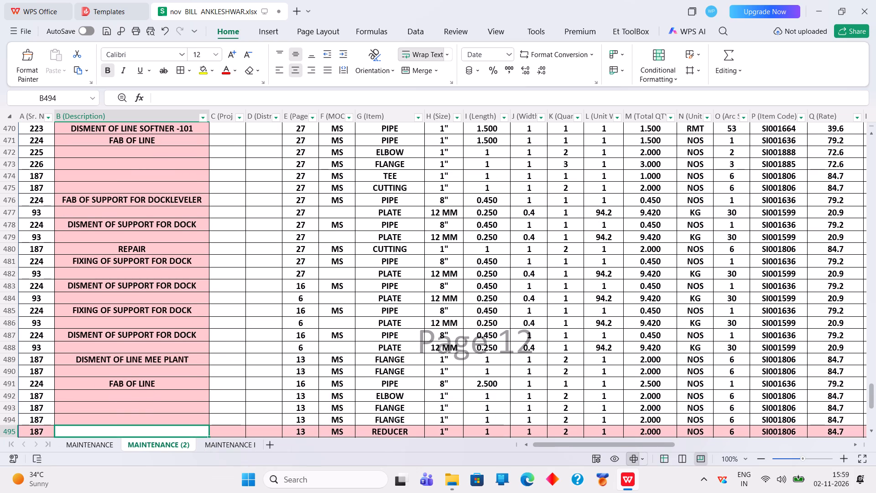
Set the sizes to 2" for the flange in row 489, 2" for the pipe in row 491 and 1" for the elbow in row 492.
{"action": "left_click", "coordinate": [437, 360]}
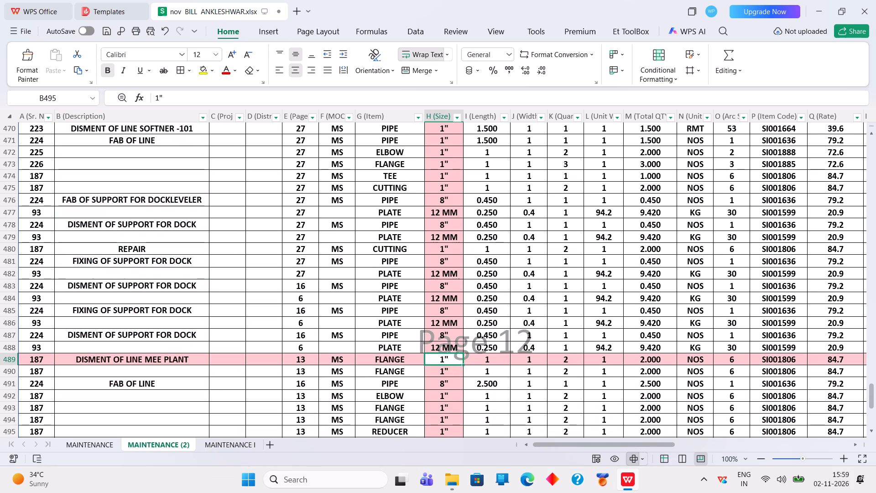
{"action": "key", "text": "2"}
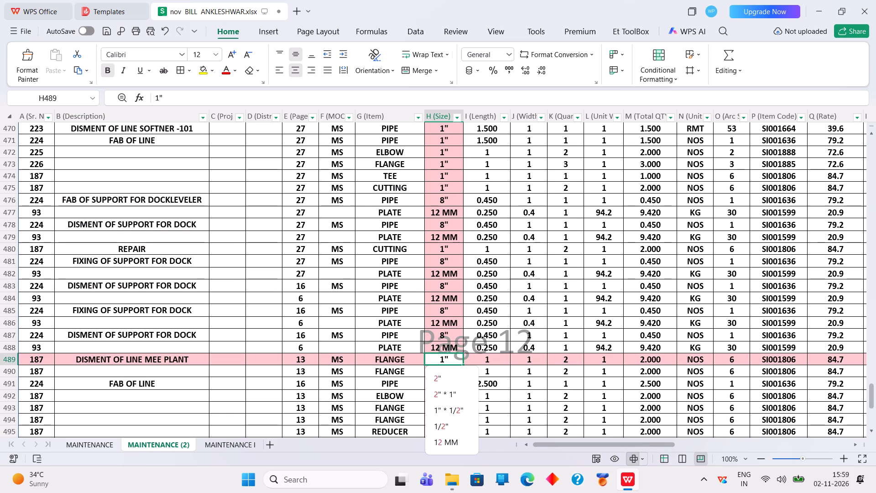
{"action": "key", "text": "shift+quotedbl"}
{"action": "key", "text": "Return"}
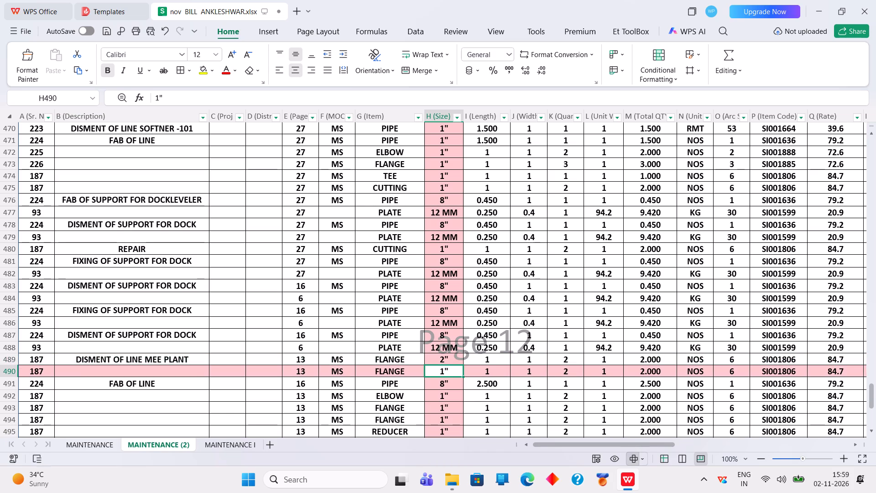
{"action": "key", "text": "Return"}
{"action": "key", "text": "2"}
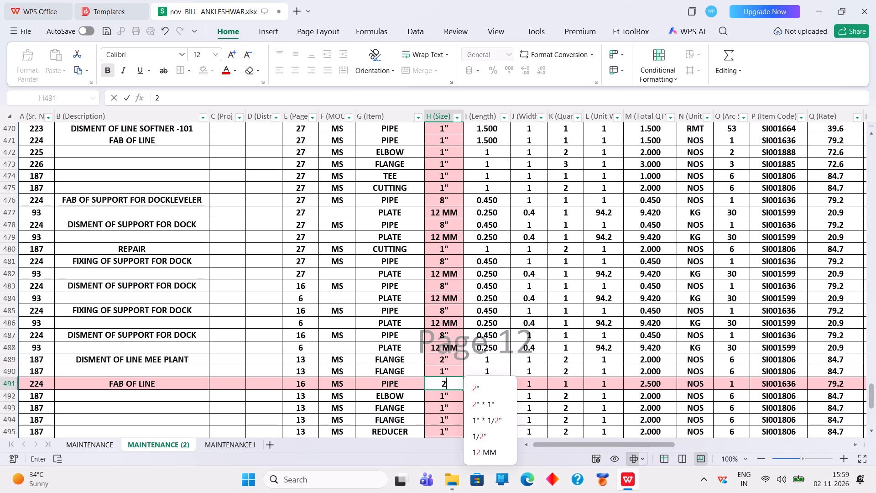
{"action": "key", "text": "shift+quotedbl"}
{"action": "key", "text": "Return"}
{"action": "type", "text": "1\""}
{"action": "key", "text": "Return"}
Set the sizes to 2" and 1" for the flanges in rows 493 and 494, and 2" * 1" for the reducer in row 495.
{"action": "key", "text": "2"}
{"action": "key", "text": "shift+quotedbl"}
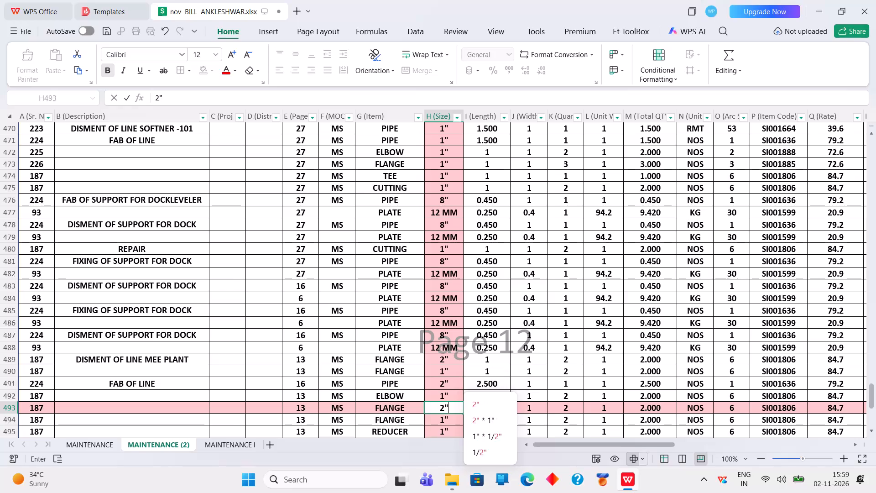
{"action": "key", "text": "Return"}
{"action": "type", "text": "1\""}
{"action": "key", "text": "Return"}
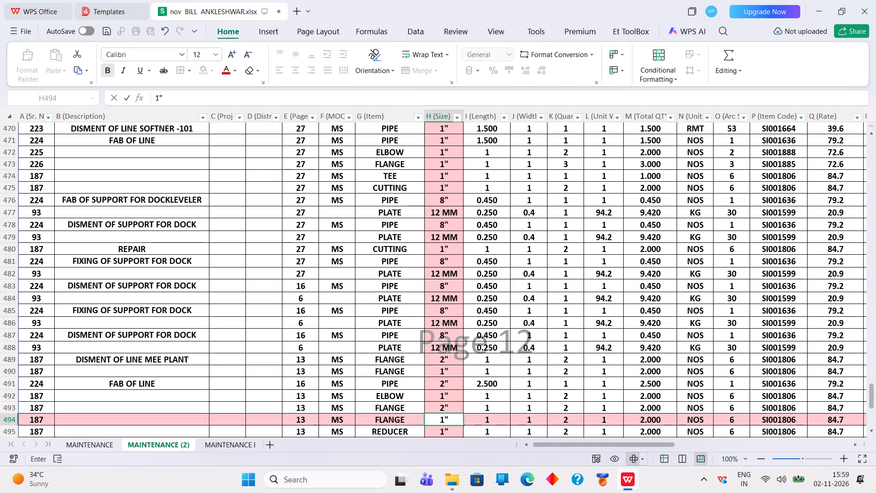
{"action": "type", "text": "2\""}
{"action": "key", "text": "space"}
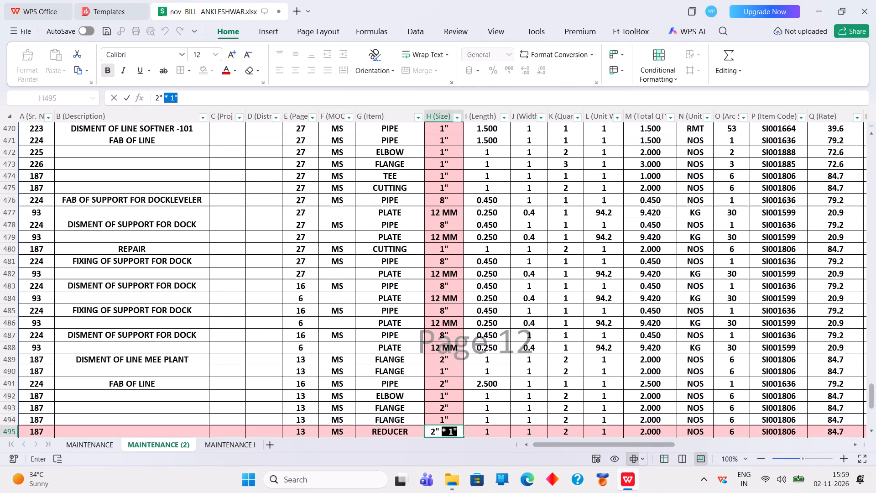
{"action": "key", "text": "Return"}
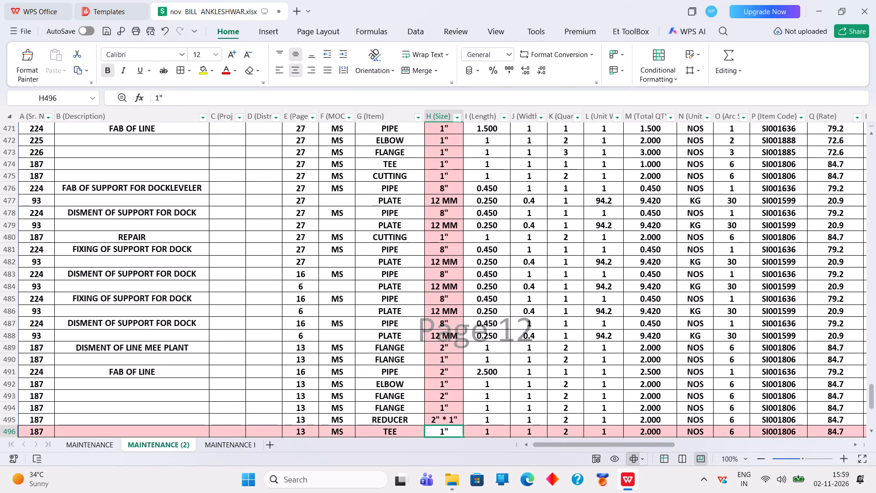
Set the quantities of the MEE PLANT flanges to 1 in row 489 and 3 in row 490.
{"action": "left_click", "coordinate": [563, 348]}
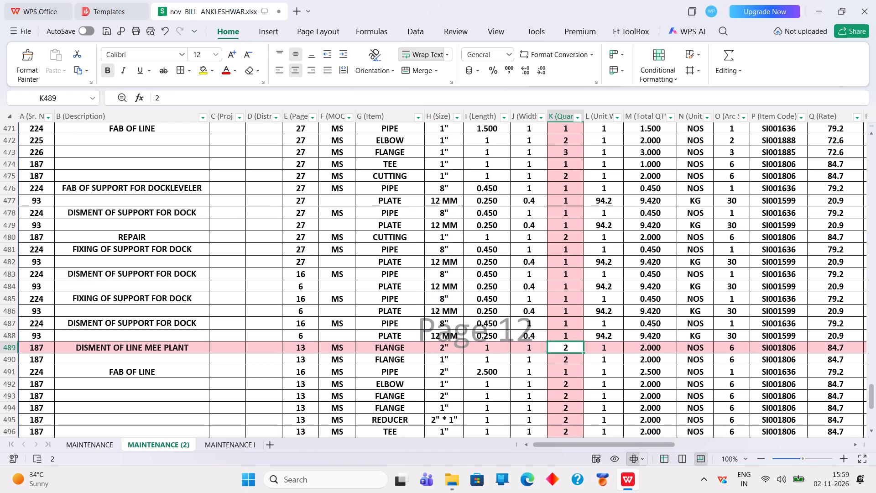
{"action": "key", "text": "1"}
{"action": "key", "text": "Return"}
{"action": "key", "text": "3"}
{"action": "key", "text": "Return"}
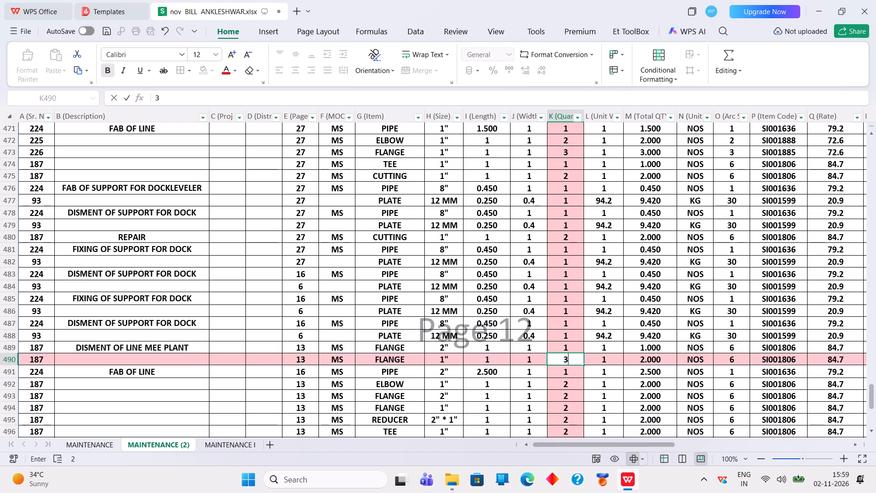
Set the length of the FAB OF LINE pipe in row 491 to 0.8.
{"action": "left_click", "coordinate": [498, 377]}
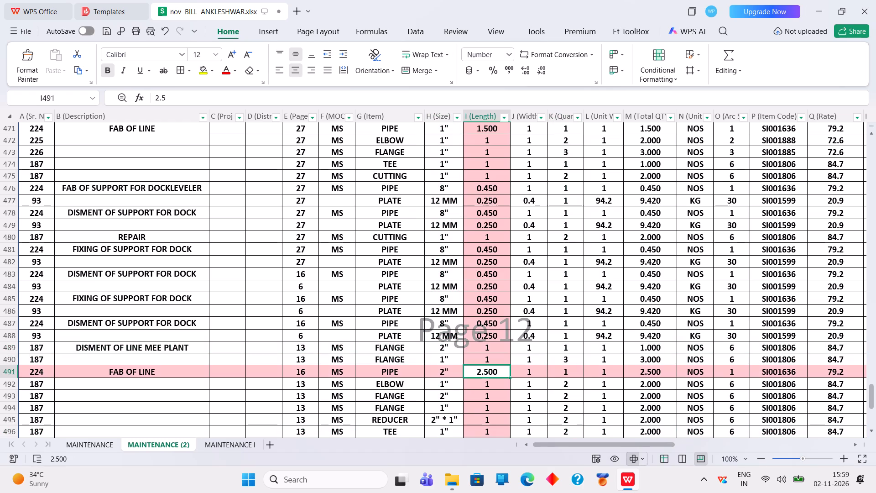
{"action": "type", "text": ".8"}
{"action": "key", "text": "Return"}
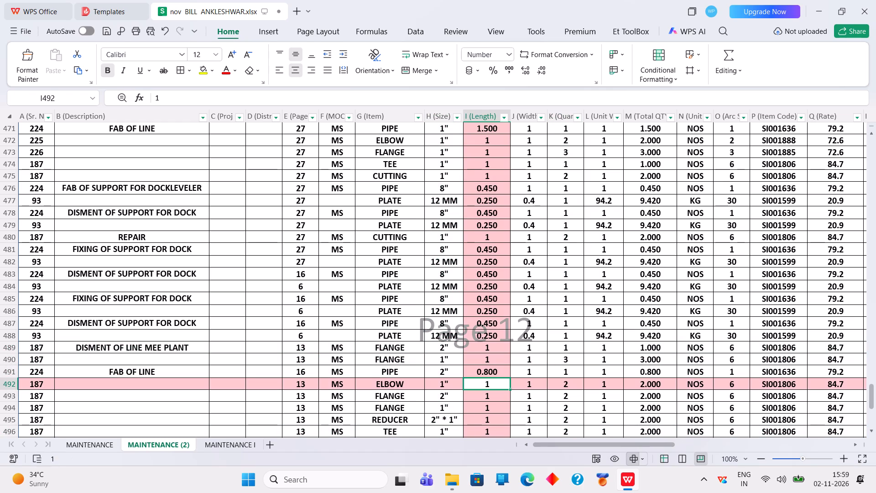
Set the quantities for the elbow, flanges, reducer and tee in rows 492 to 496 to 1, 1, 3, 1 and 2.
{"action": "left_click", "coordinate": [565, 385]}
{"action": "key", "text": "1"}
{"action": "key", "text": "Return"}
{"action": "key", "text": "1"}
{"action": "key", "text": "Return"}
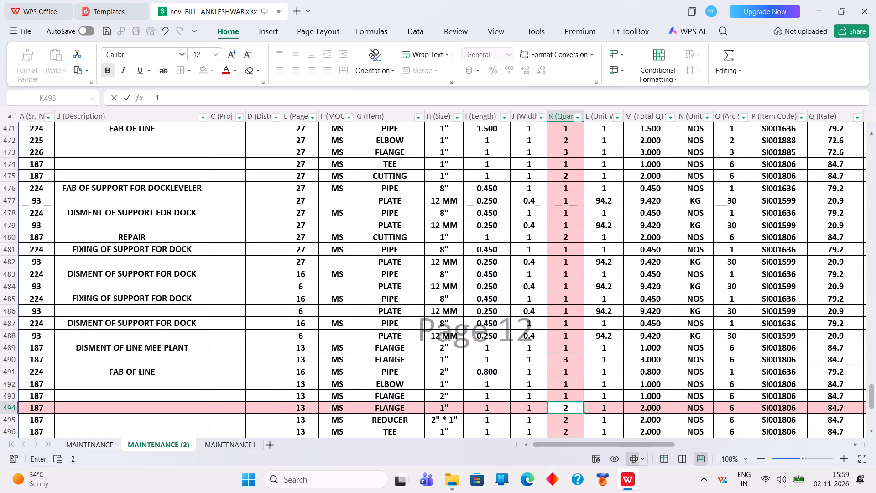
{"action": "key", "text": "3"}
{"action": "key", "text": "Return"}
{"action": "key", "text": "1"}
{"action": "key", "text": "Return"}
{"action": "key", "text": "2"}
{"action": "key", "text": "Return"}
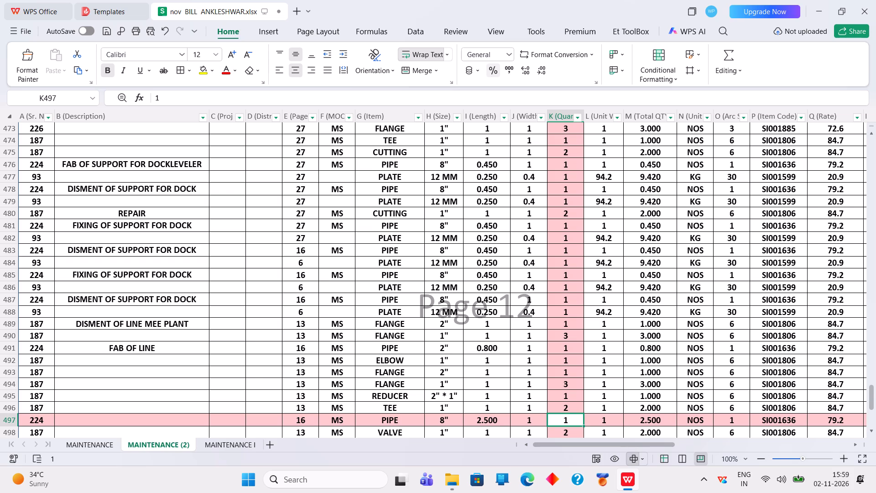
Enter the description DISMENT OF CHILLING IN & OUT LET LINE CT-301 for the pipe in row 497.
{"action": "left_click", "coordinate": [186, 417]}
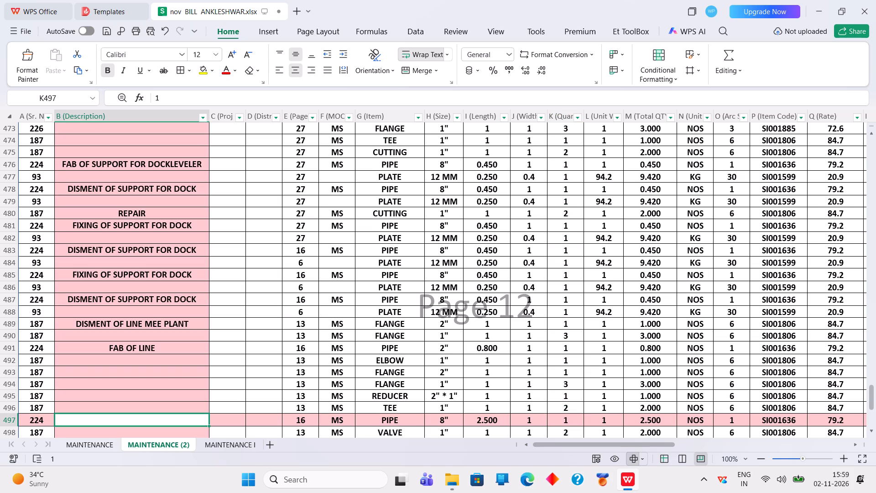
{"action": "type", "text": "DISMENY"}
{"action": "key", "text": "BackSpace"}
{"action": "type", "text": "T OF CHILLING"}
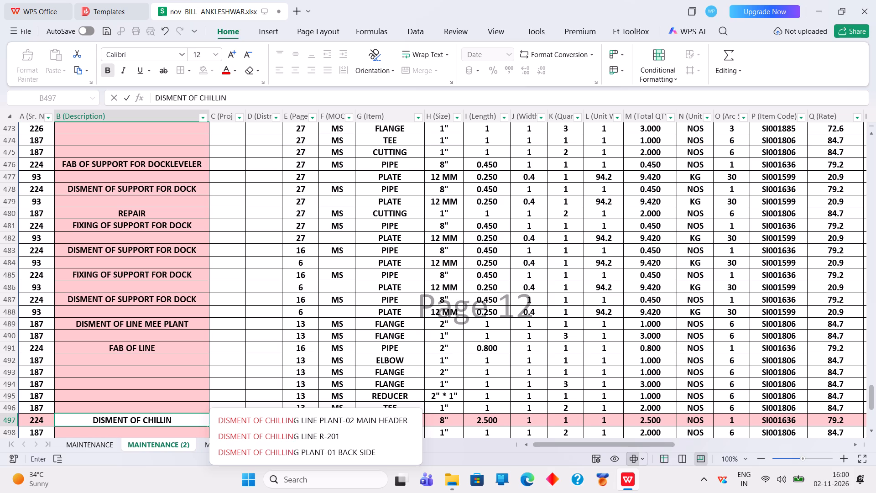
{"action": "key", "text": "space"}
{"action": "type", "text": "IN"}
{"action": "key", "text": "space"}
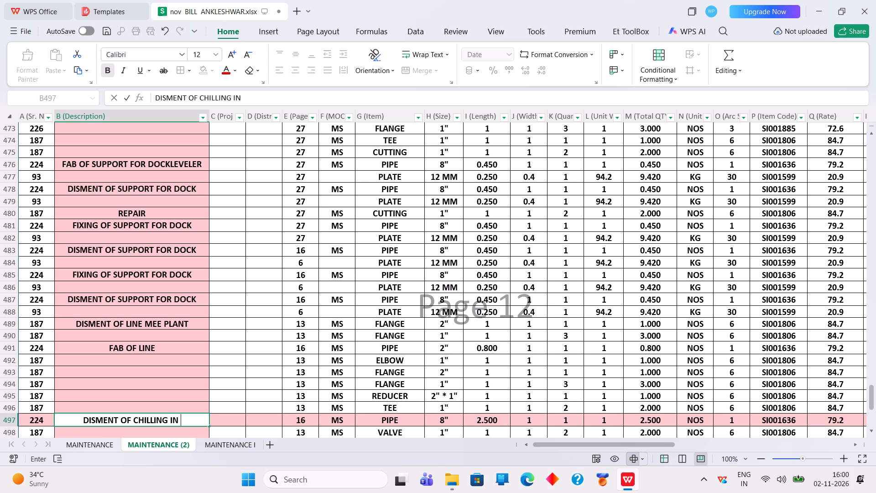
{"action": "type", "text": "& OUT LET"}
{"action": "key", "text": "space"}
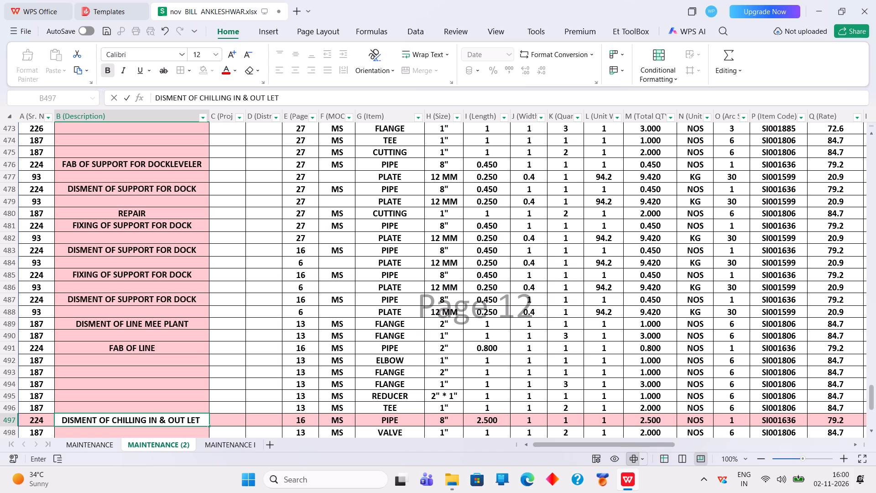
{"action": "type", "text": "LINE CT-301"}
{"action": "key", "text": "Return"}
Enter the description FAB OF LINE for the pipe in row 501.
{"action": "key", "text": "Return"}
{"action": "key", "text": "Return"}
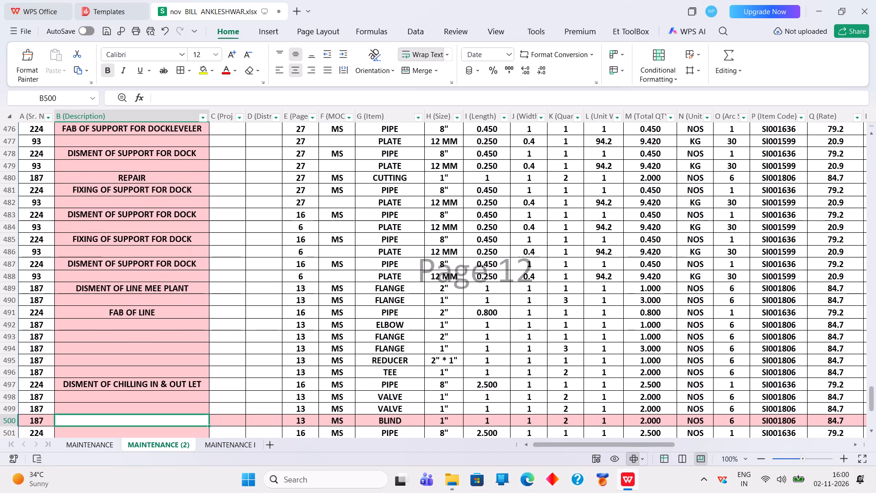
{"action": "key", "text": "Return"}
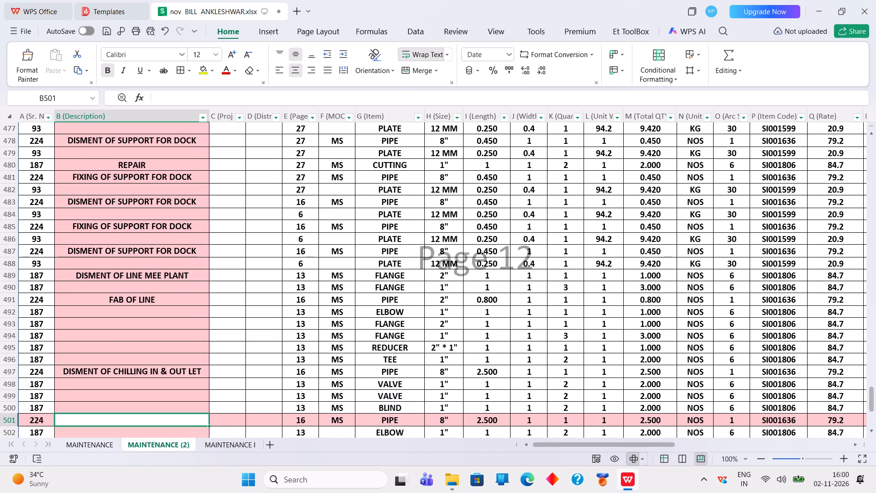
{"action": "type", "text": "FA"}
{"action": "type", "text": "B OF LINE"}
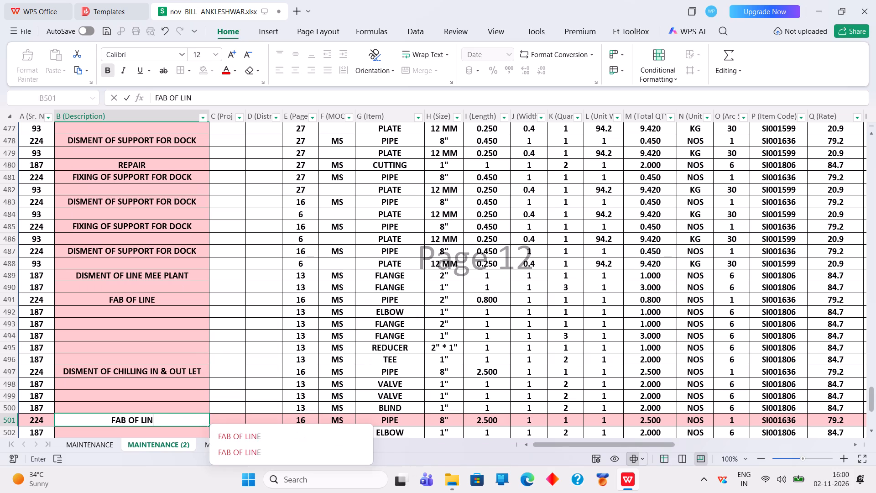
{"action": "key", "text": "Return"}
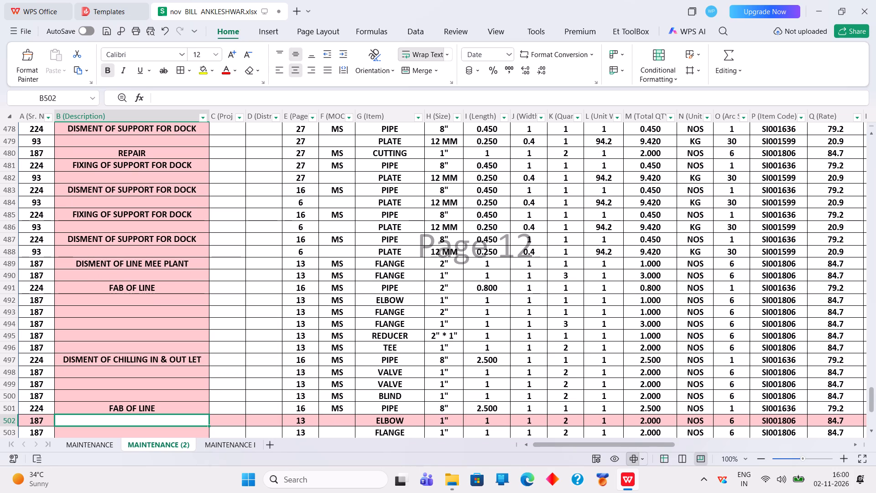
Set the page number to 28 in row 483 and fill the same number down through row 496.
{"action": "left_click", "coordinate": [302, 169]}
{"action": "left_click", "coordinate": [310, 179]}
{"action": "left_click", "coordinate": [312, 194]}
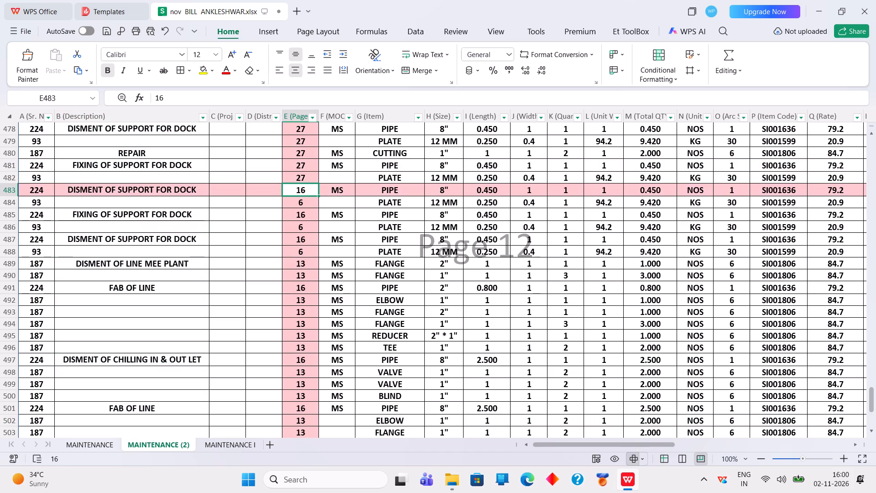
{"action": "type", "text": "28"}
{"action": "key", "text": "Return"}
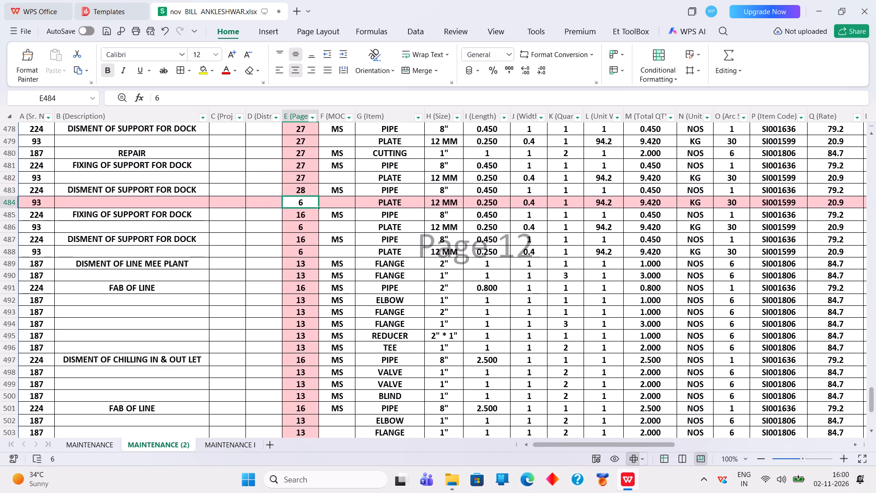
{"action": "left_click", "coordinate": [312, 194]}
{"action": "left_click_drag", "start_coordinate": [319, 196], "coordinate": [314, 333]}
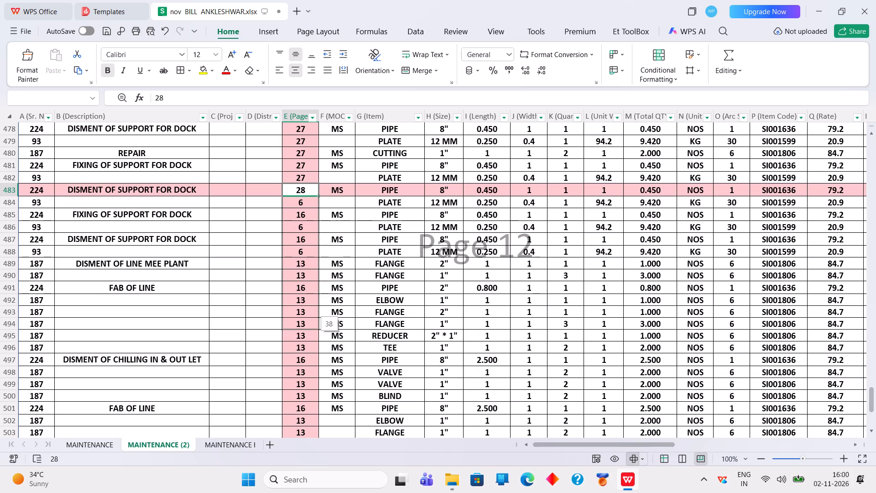
{"action": "left_click_drag", "start_coordinate": [314, 333], "coordinate": [316, 349]}
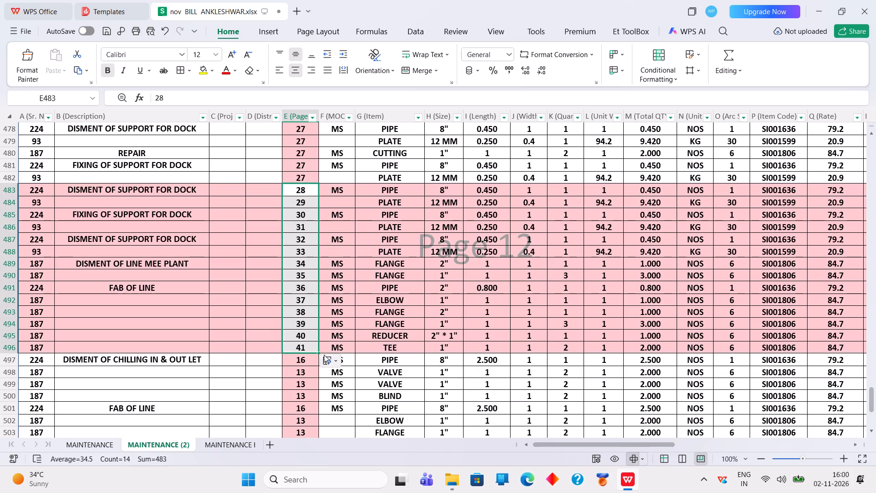
{"action": "left_click", "coordinate": [325, 356]}
{"action": "left_click", "coordinate": [338, 368]}
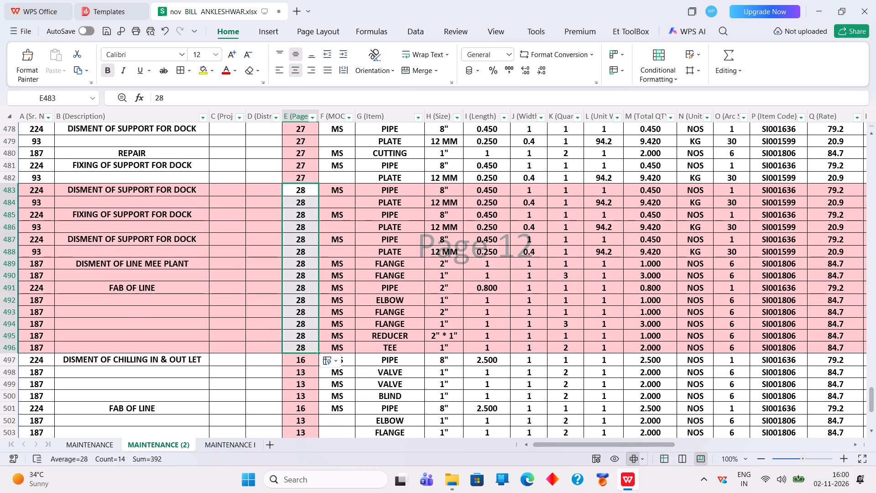
Set the page number of the chilling line pipe in row 497 to 29.
{"action": "left_click", "coordinate": [307, 361]}
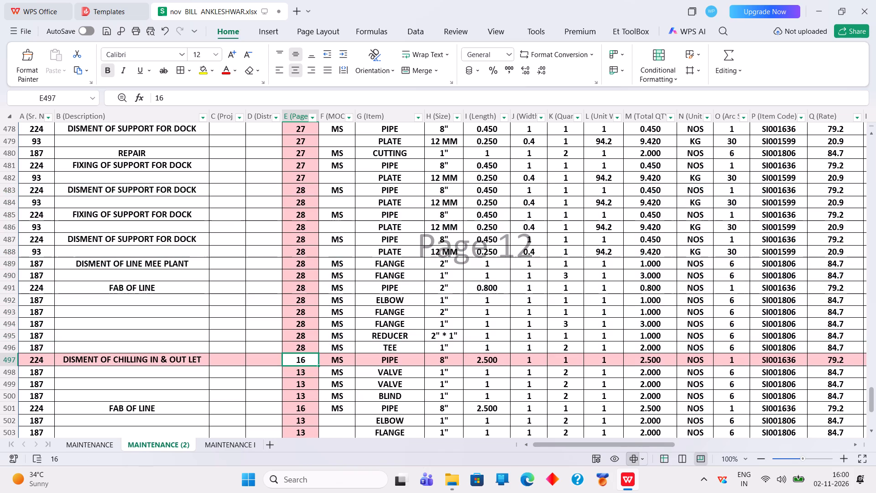
{"action": "type", "text": "29"}
{"action": "key", "text": "Return"}
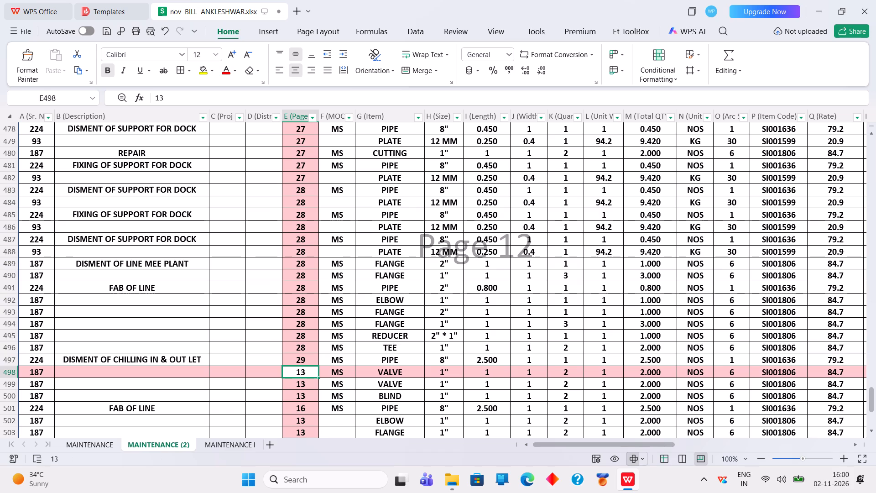
Set the chilling line sizes: 2" for the pipe and valve in rows 497–498, 1" for valve 499, 2" for blind 500.
{"action": "left_click", "coordinate": [449, 361]}
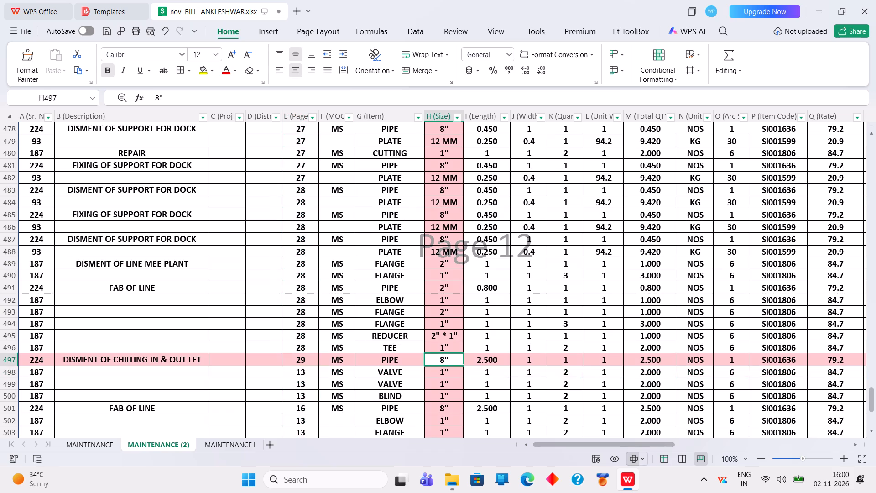
{"action": "type", "text": "2\""}
{"action": "key", "text": "Return"}
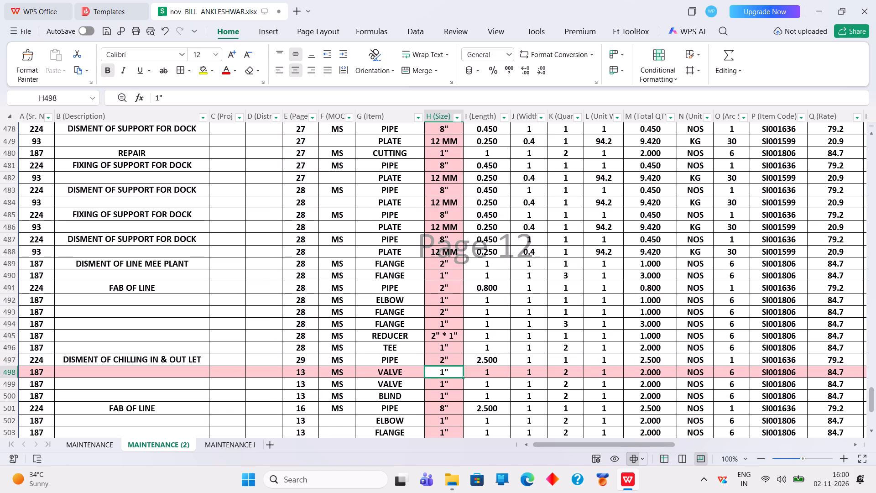
{"action": "key", "text": "2"}
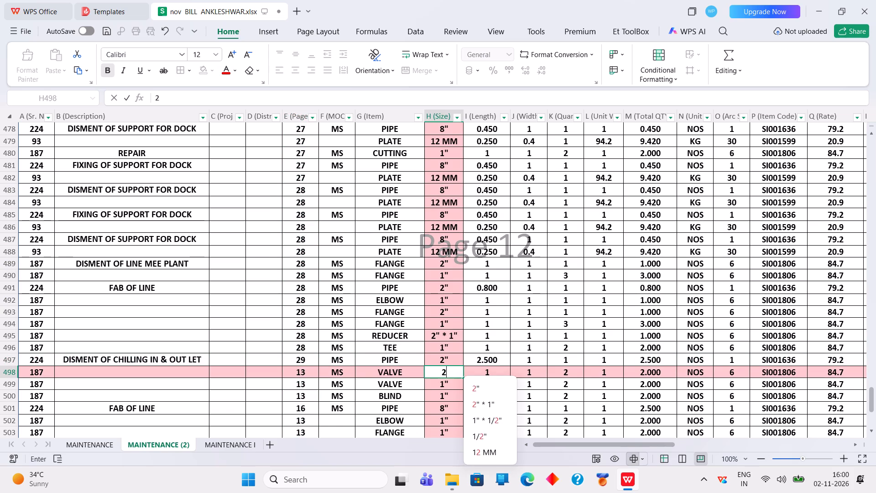
{"action": "key", "text": "shift+quotedbl"}
{"action": "key", "text": "Return"}
{"action": "type", "text": "1\""}
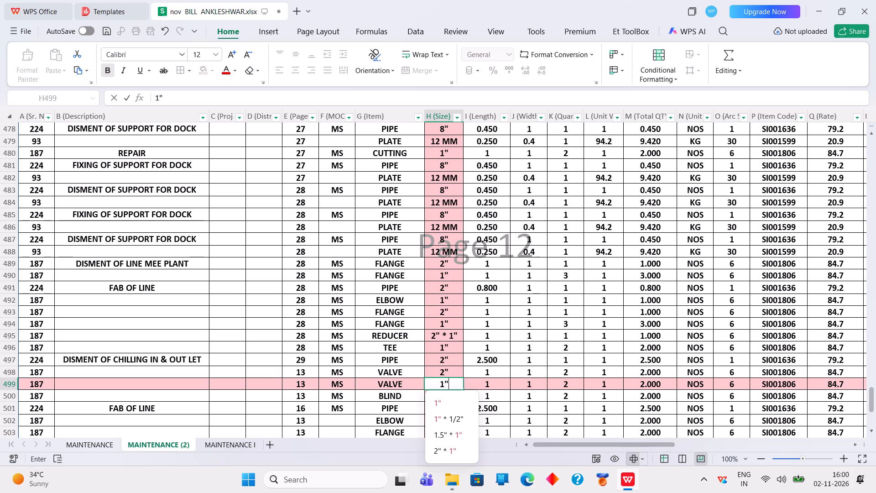
{"action": "key", "text": "Return"}
{"action": "type", "text": "2\""}
{"action": "key", "text": "Return"}
Set the size to 2" for the FAB OF LINE pipe, elbow, flange and tee in rows 501 to 504.
{"action": "type", "text": "2\""}
{"action": "key", "text": "Return"}
{"action": "type", "text": "2\""}
{"action": "key", "text": "Return"}
{"action": "type", "text": "2\""}
{"action": "key", "text": "Return"}
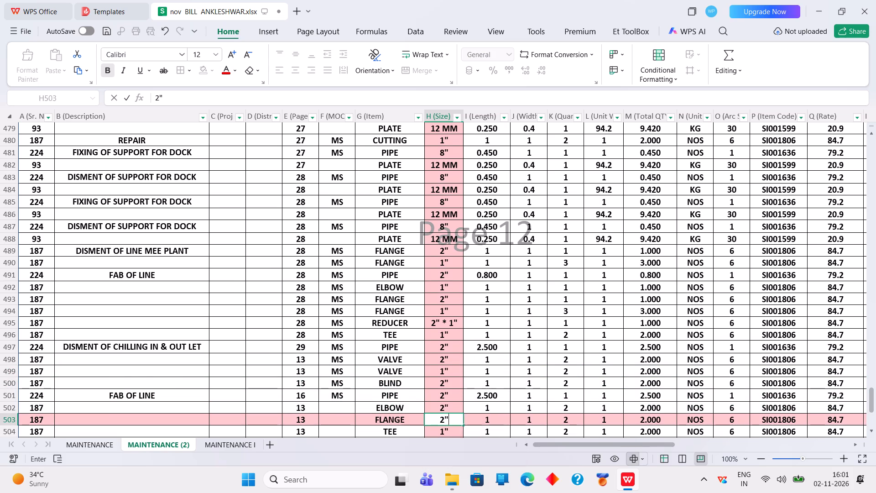
{"action": "type", "text": "2\""}
{"action": "key", "text": "Return"}
Set the reducer size in row 505 to 3" * 2" and the flange size in row 506 to 3".
{"action": "type", "text": "3\""}
{"action": "key", "text": "space"}
{"action": "type", "text": "*"}
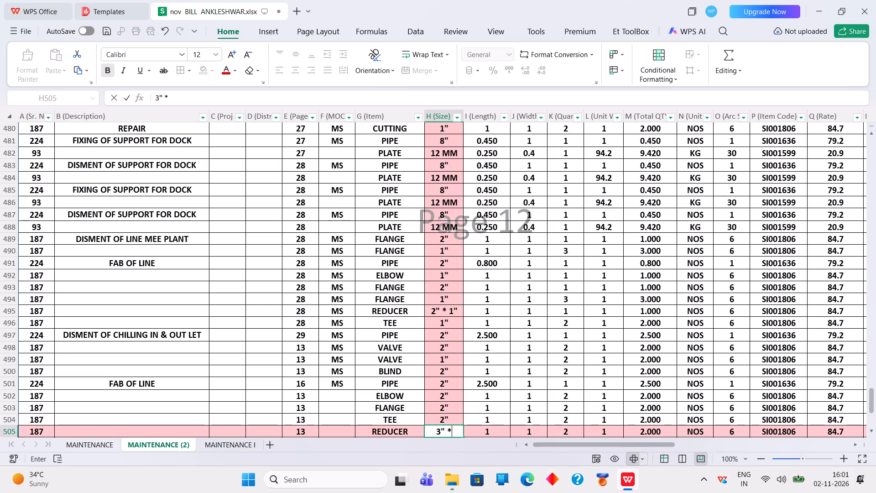
{"action": "key", "text": "space"}
{"action": "type", "text": "2\""}
{"action": "key", "text": "Return"}
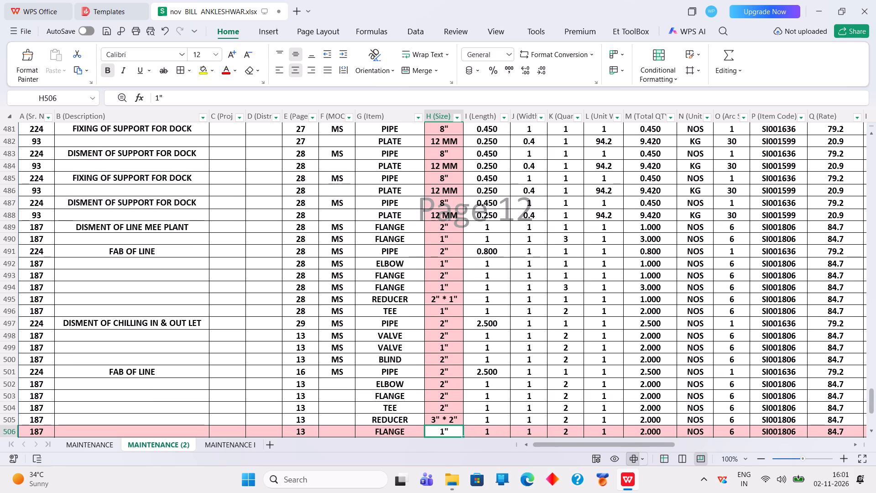
{"action": "key", "text": "3"}
{"action": "key", "text": "shift+quotedbl"}
{"action": "key", "text": "Return"}
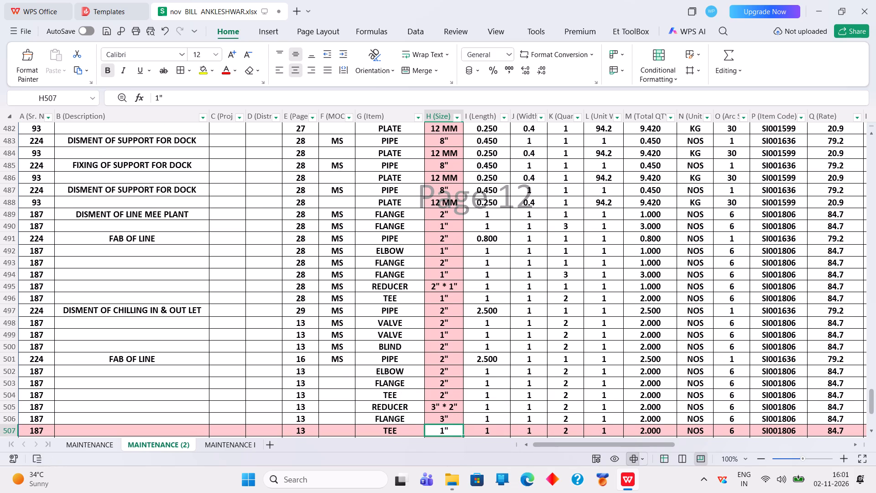
Enter size 1" for the tee and flange in rows 507–508, and 1/2" for the tee and socket in rows 509–510.
{"action": "type", "text": "1\""}
{"action": "key", "text": "Return"}
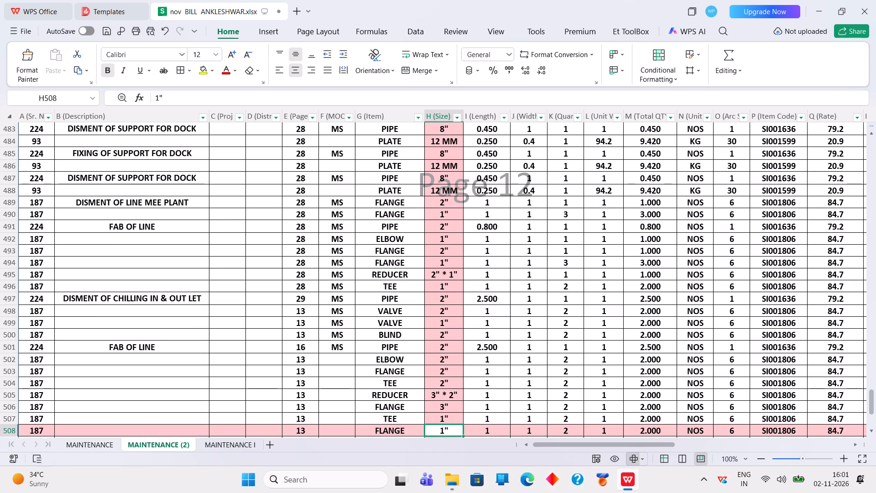
{"action": "type", "text": "1\""}
{"action": "key", "text": "Return"}
{"action": "key", "text": "1"}
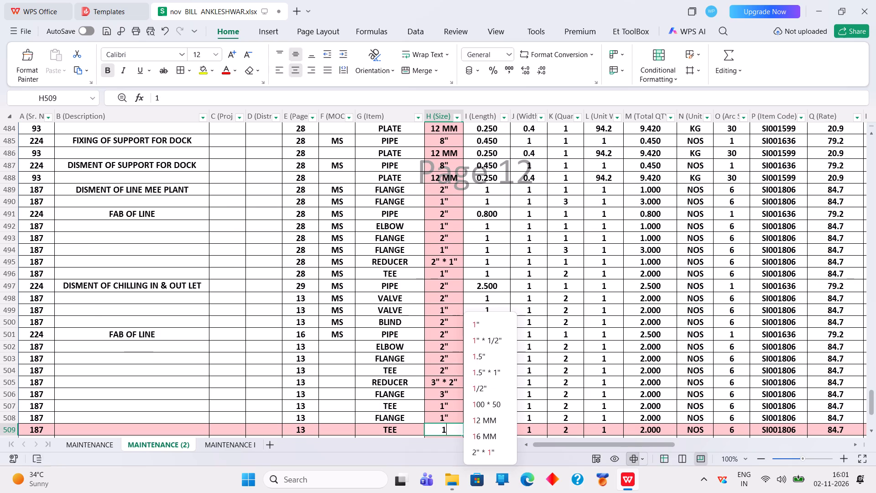
{"action": "type", "text": "/2\""}
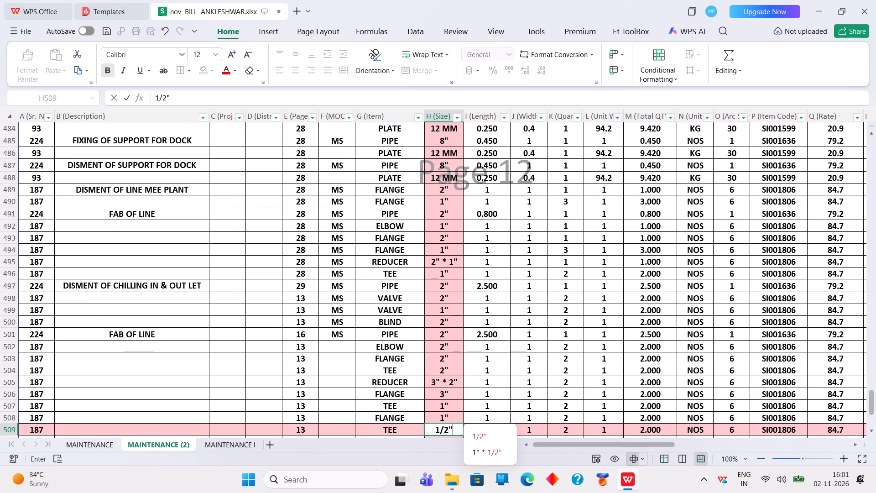
{"action": "key", "text": "Return"}
{"action": "type", "text": "1/2\""}
{"action": "key", "text": "Return"}
Enter valve sizes 2", 1" and 1/2" in rows 511–513, 1/2" for the nipple in 514 and 2" for the U clump in 515.
{"action": "type", "text": "2\""}
{"action": "key", "text": "Return"}
{"action": "type", "text": "1\""}
{"action": "key", "text": "Return"}
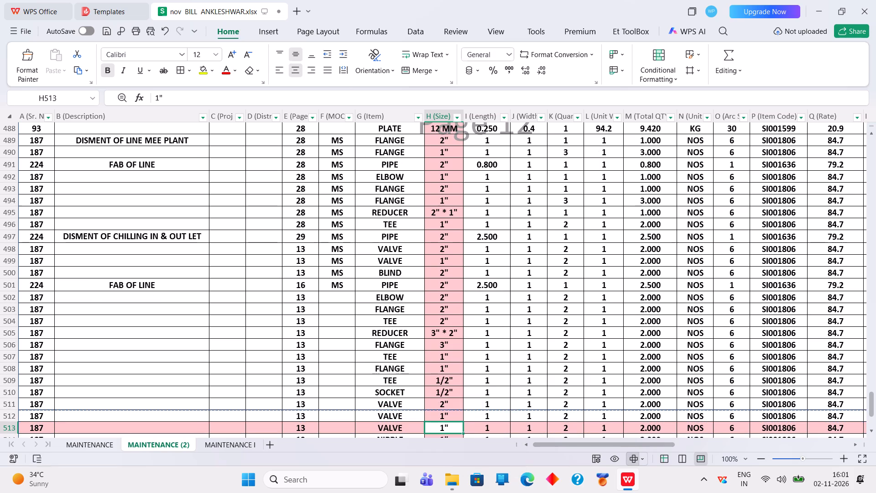
{"action": "type", "text": "1/2"}
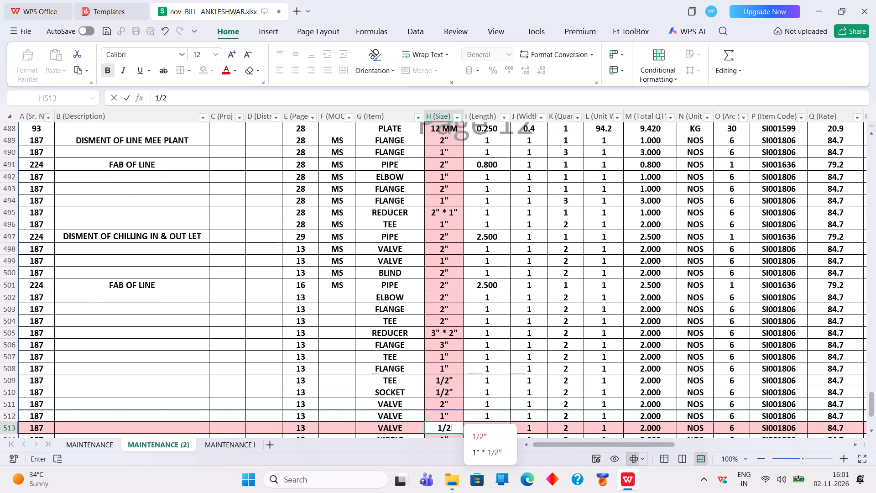
{"action": "key", "text": "shift+quotedbl"}
{"action": "key", "text": "Return"}
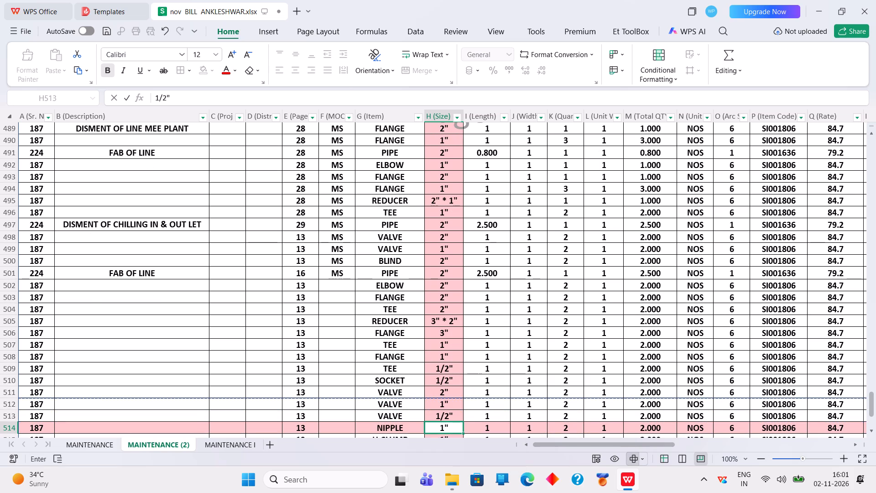
{"action": "type", "text": "1/2"}
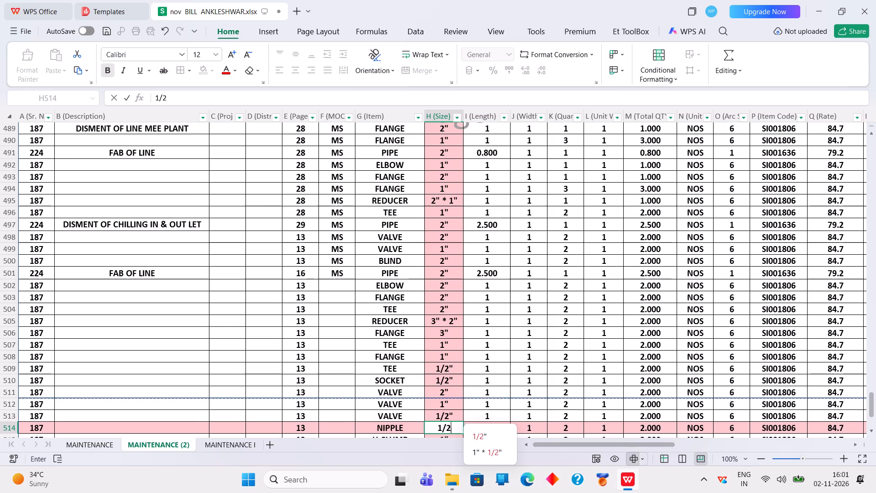
{"action": "key", "text": "shift+quotedbl"}
{"action": "key", "text": "Return"}
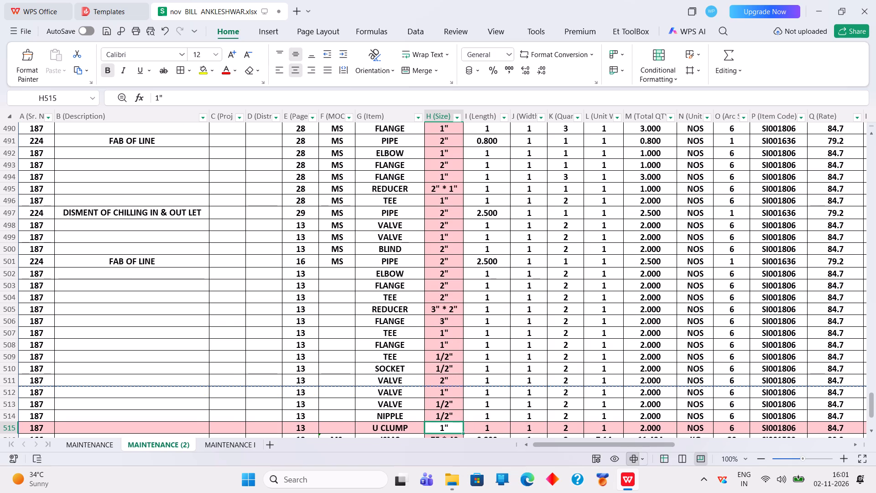
{"action": "key", "text": "2"}
{"action": "key", "text": "shift+quotedbl"}
{"action": "key", "text": "shift+Return"}
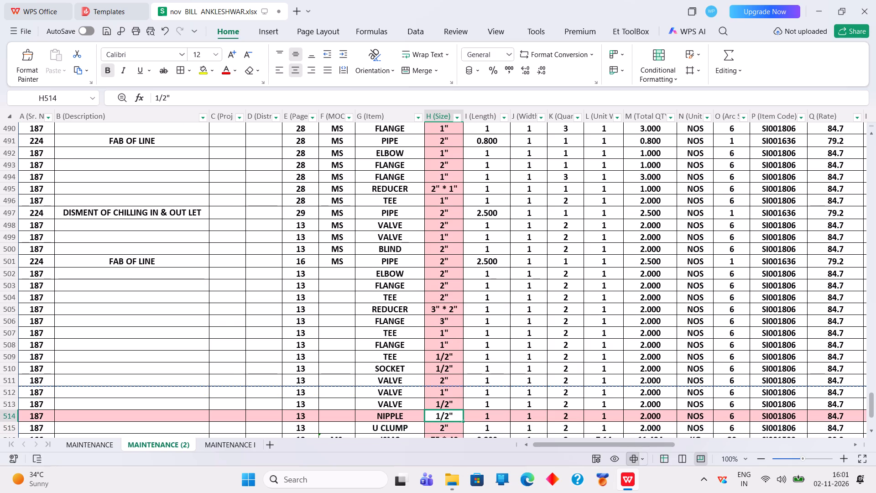
{"action": "key", "text": "Return"}
{"action": "key", "text": "Return"}
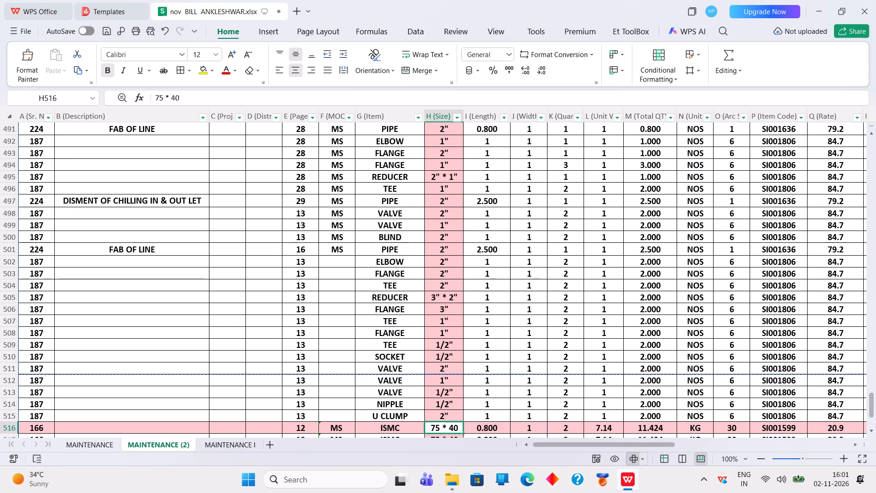
Set the size of both ISMC items in rows 516 and 517 to 100 * 50.
{"action": "type", "text": "100"}
{"action": "key", "text": "space"}
{"action": "key", "text": "Return"}
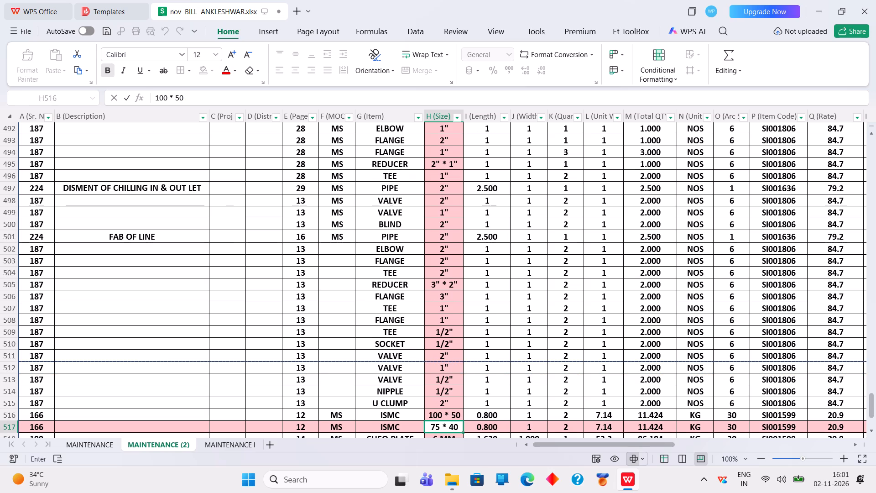
{"action": "type", "text": "100"}
{"action": "key", "text": "space"}
{"action": "key", "text": "Return"}
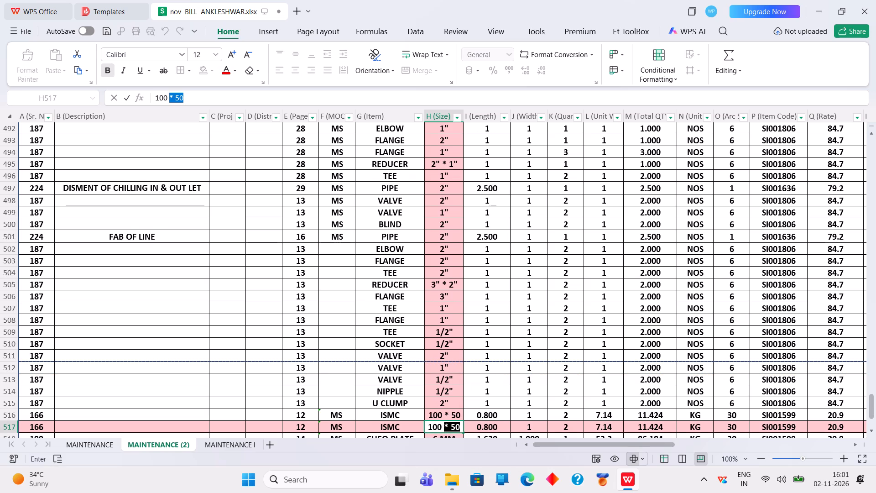
Enter size 12 MM for the cheq plate in row 518, 6 MM for the one in row 519 and 16 MM for the hole in row 520.
{"action": "type", "text": "12"}
{"action": "key", "text": "space"}
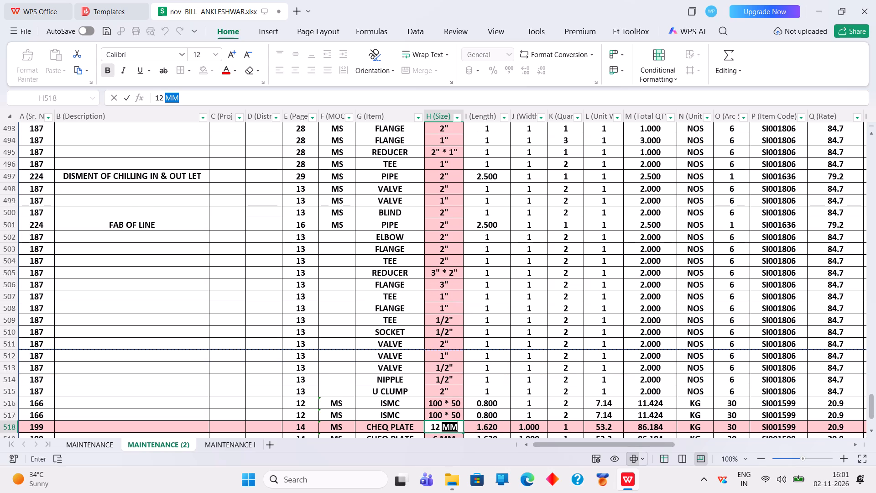
{"action": "key", "text": "Return"}
{"action": "type", "text": "6 MM"}
{"action": "key", "text": "Return"}
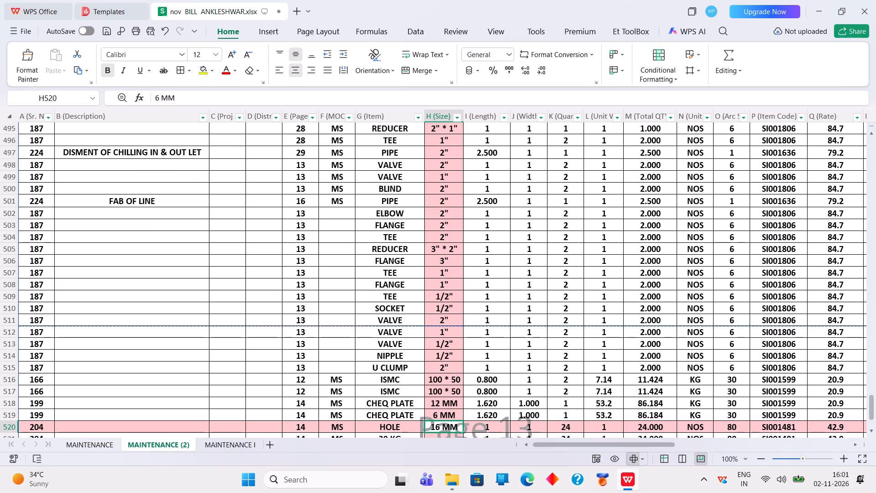
{"action": "type", "text": "16"}
{"action": "key", "text": "space"}
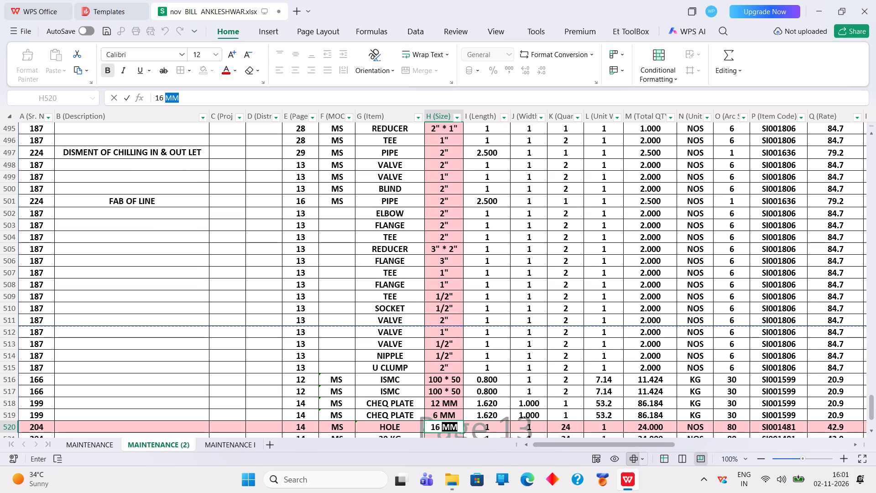
Enter the description FAB OF SUPPORT for the ISMC in row 516.
{"action": "left_click", "coordinate": [172, 374]}
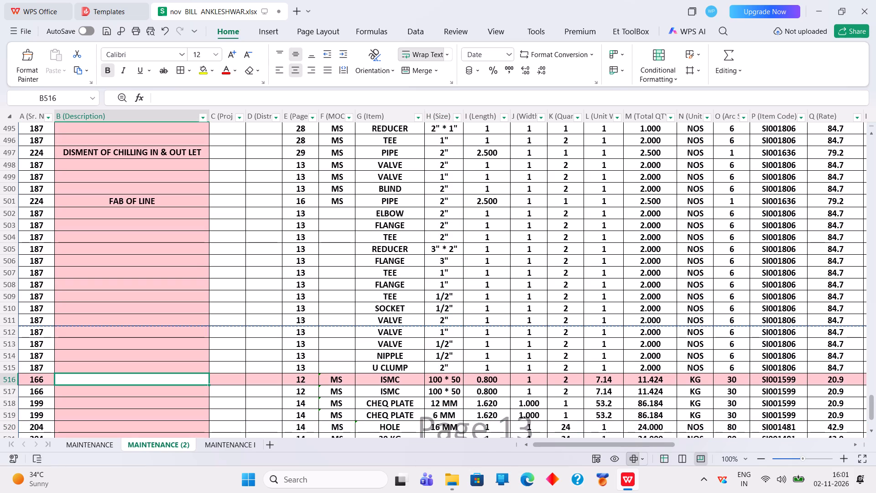
{"action": "type", "text": "FAB OF SUPPORT"}
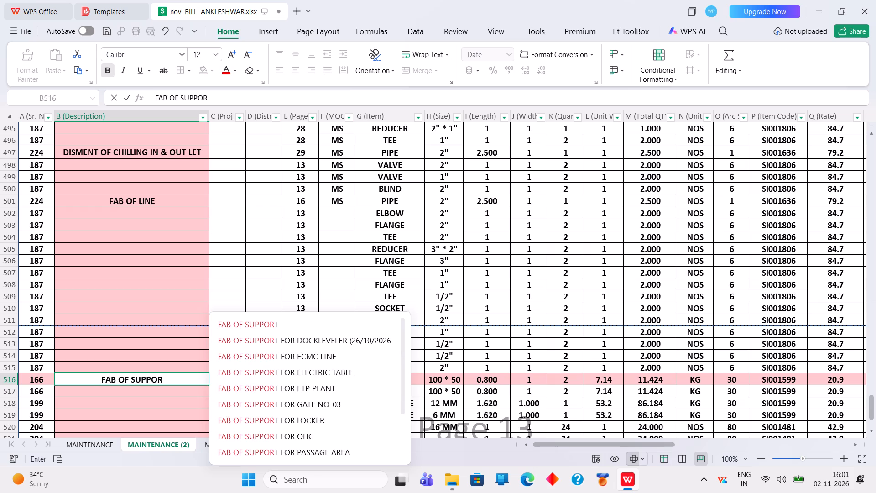
{"action": "key", "text": "space"}
{"action": "key", "text": "Return"}
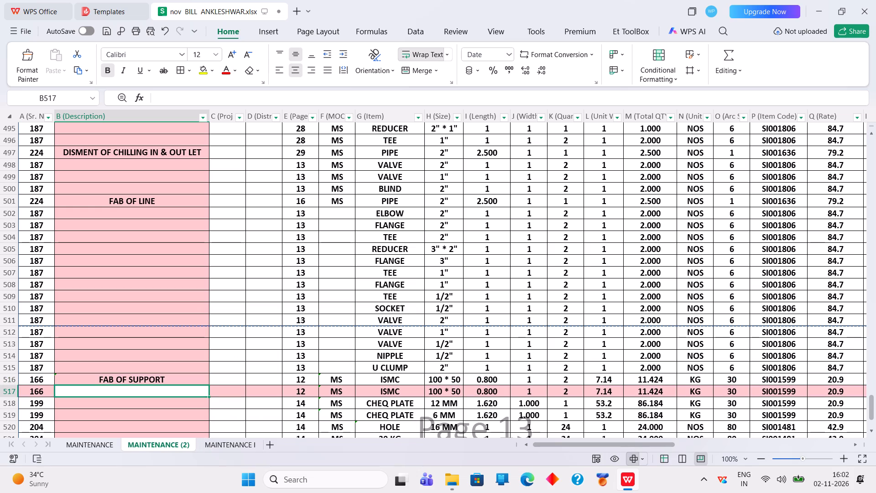
Fill the MOC value MS down from row 501 through row 514, and set the U clump's MOC in row 515 to GI.
{"action": "left_click", "coordinate": [339, 203]}
{"action": "left_click_drag", "start_coordinate": [355, 207], "coordinate": [355, 288]}
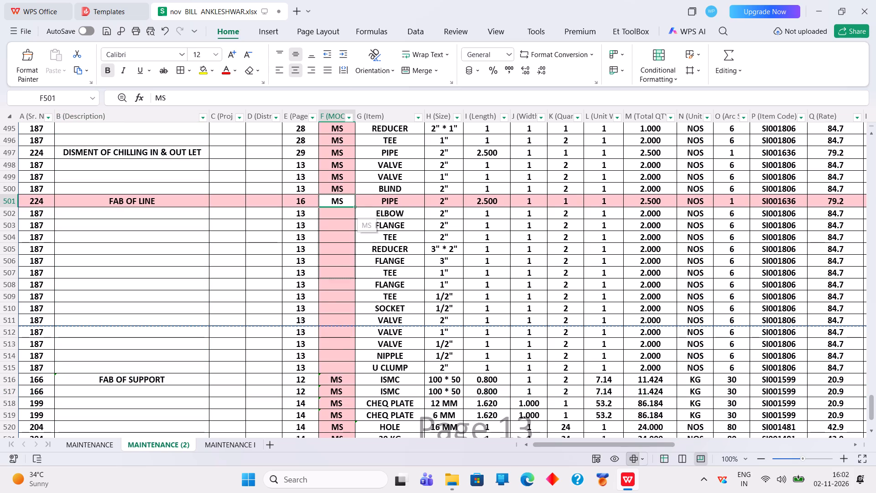
{"action": "left_click_drag", "start_coordinate": [355, 288], "coordinate": [359, 357]}
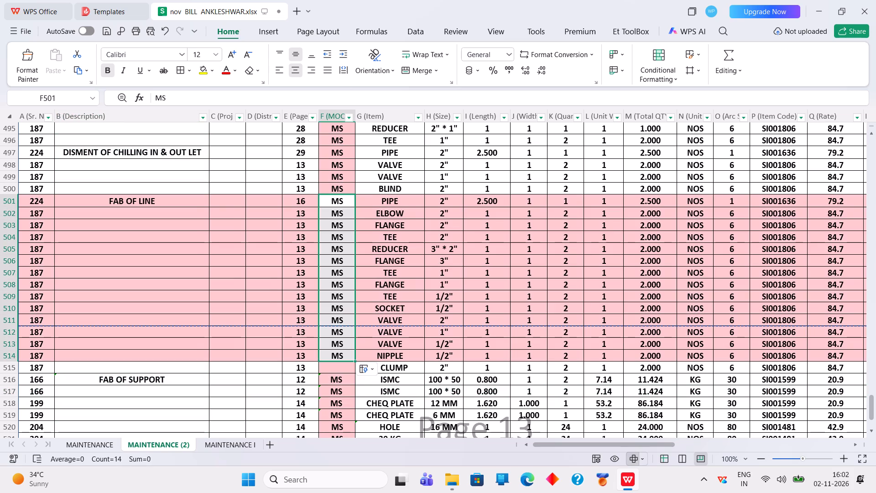
{"action": "left_click", "coordinate": [343, 373]}
{"action": "key", "text": "g"}
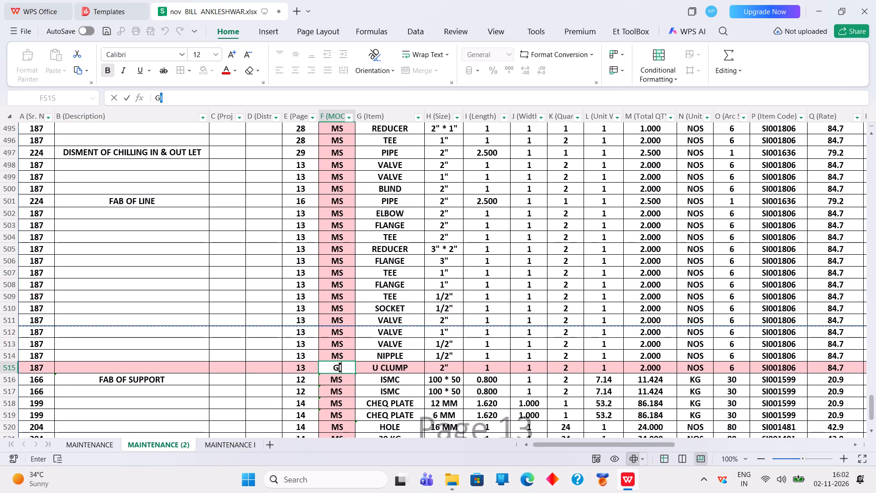
{"action": "left_click", "coordinate": [594, 376]}
Set the lengths in rows 516 to 519 to 1.1, 0.380, 0.1 and 1.1.
{"action": "left_click", "coordinate": [486, 381]}
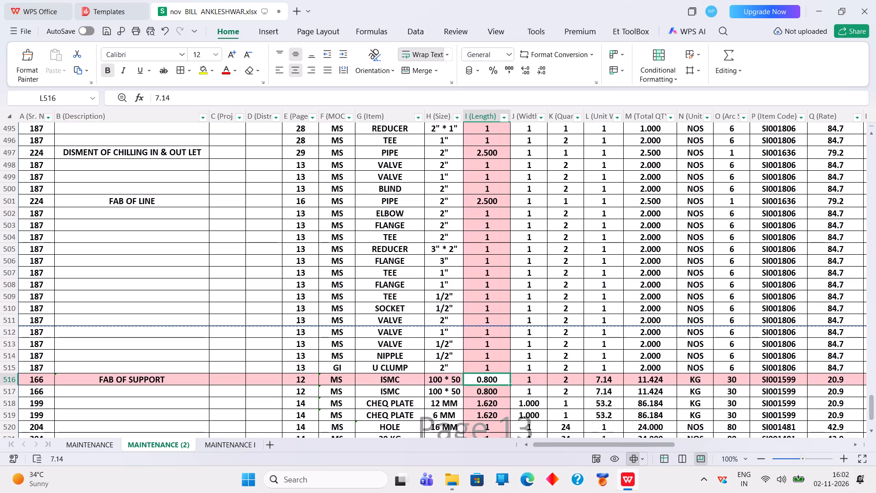
{"action": "type", "text": "1.1"}
{"action": "key", "text": "Return"}
{"action": "type", "text": ".380"}
{"action": "key", "text": "Return"}
{"action": "type", "text": ".1"}
{"action": "key", "text": "Return"}
{"action": "key", "text": "period"}
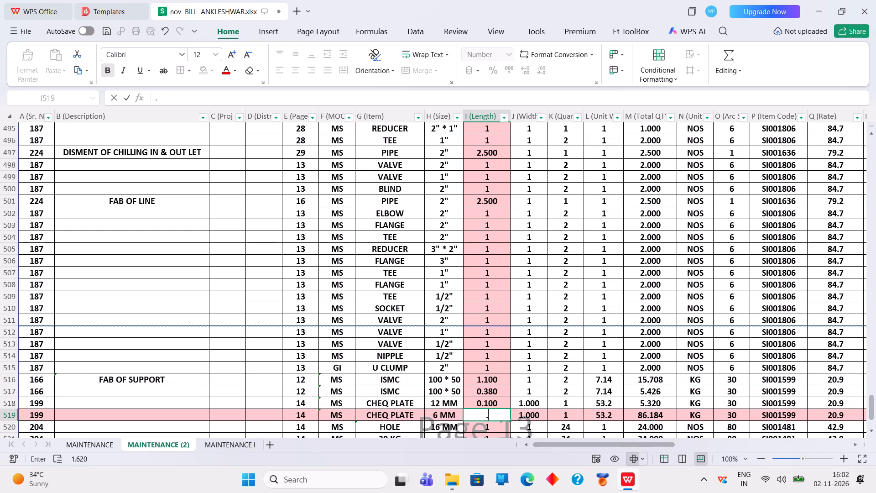
{"action": "key", "text": "BackSpace"}
{"action": "type", "text": "1.1"}
{"action": "key", "text": "Return"}
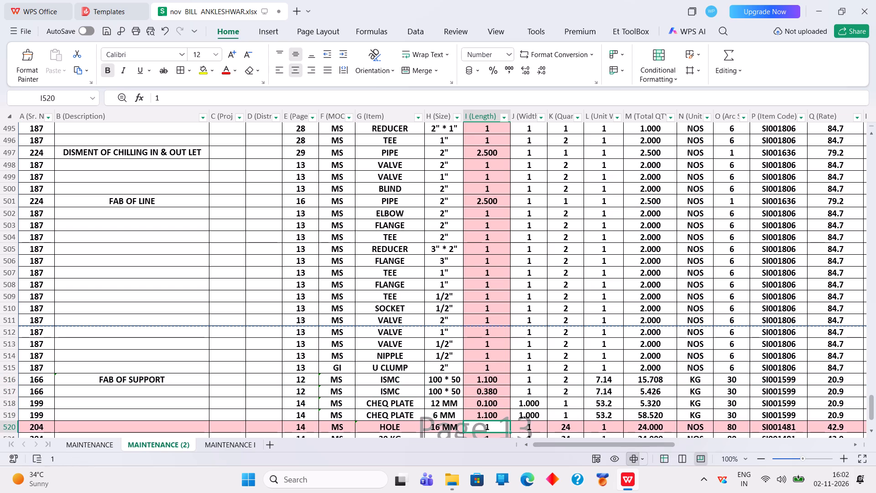
Set the widths of the cheq plates in rows 518 and 519 to 0.070 and 0.025.
{"action": "left_click", "coordinate": [538, 407]}
{"action": "type", "text": ".070"}
{"action": "key", "text": "Return"}
{"action": "type", "text": ".025"}
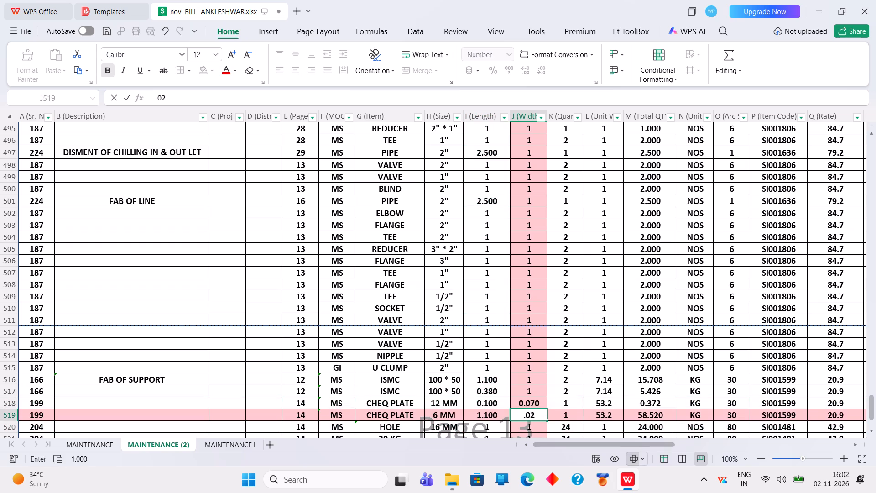
{"action": "key", "text": "Return"}
Set the unit weight of the ISMC in row 516 to 9.56.
{"action": "left_click", "coordinate": [571, 407]}
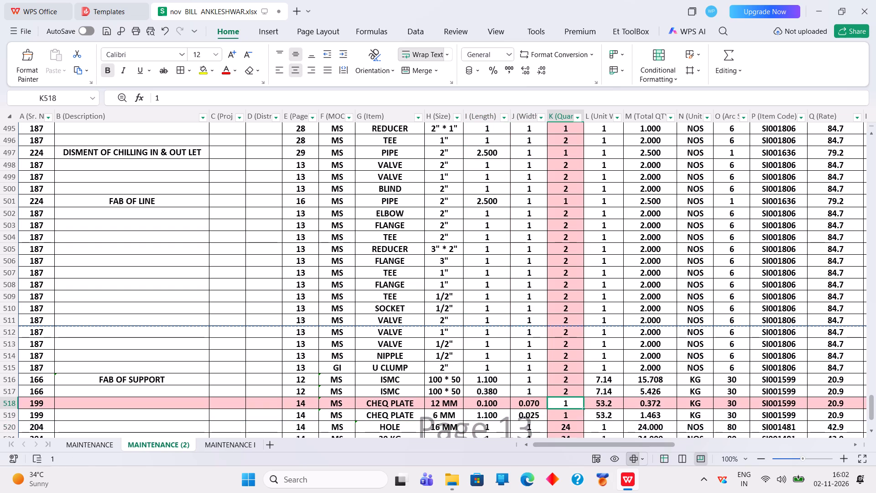
{"action": "left_click", "coordinate": [605, 381]}
{"action": "type", "text": "9.56"}
{"action": "key", "text": "Return"}
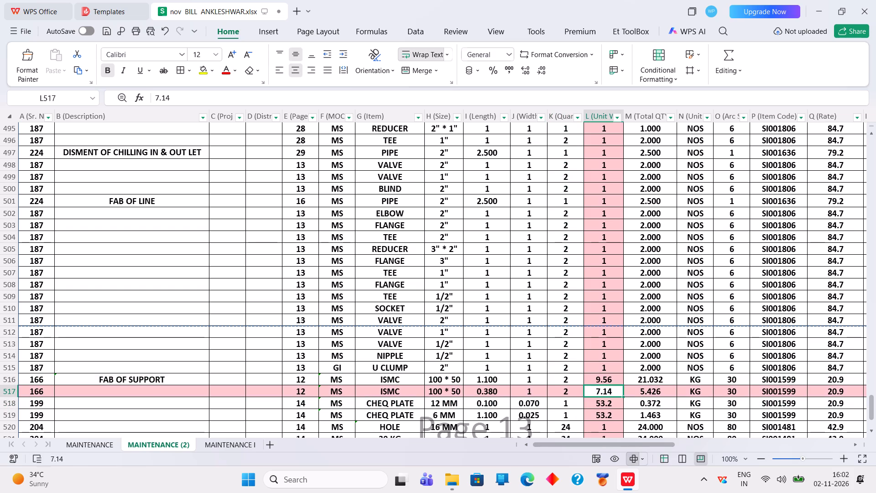
Set the unit weights in rows 517, 518 and 519 to 9.56, 94.2 and 47.1.
{"action": "type", "text": "9.56"}
{"action": "key", "text": "Return"}
{"action": "type", "text": "94.2"}
{"action": "key", "text": "Return"}
{"action": "type", "text": "47.1"}
{"action": "key", "text": "Return"}
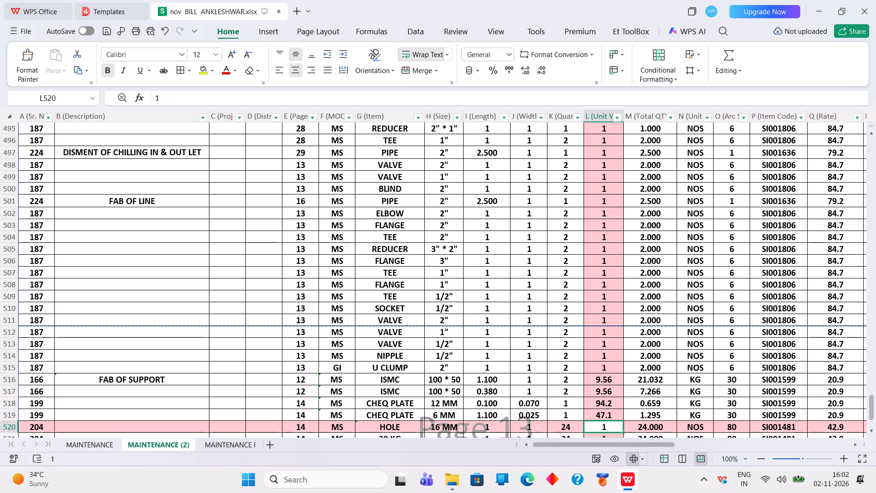
Set the quantity of the 16 MM hole in row 520 to 4.
{"action": "left_click", "coordinate": [566, 425]}
{"action": "key", "text": "4"}
{"action": "key", "text": "Return"}
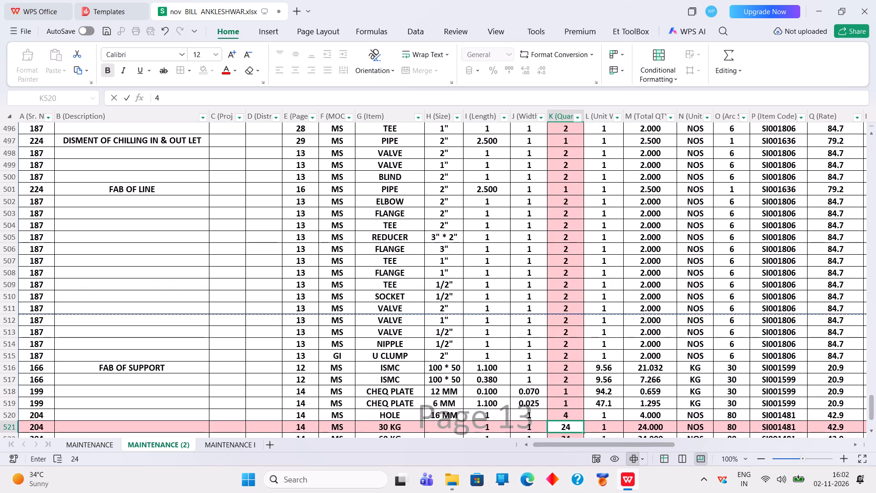
Change the item in row 518 to PLATE and the item in row 519 to PATTI.
{"action": "left_click", "coordinate": [403, 393]}
{"action": "type", "text": "PLA"}
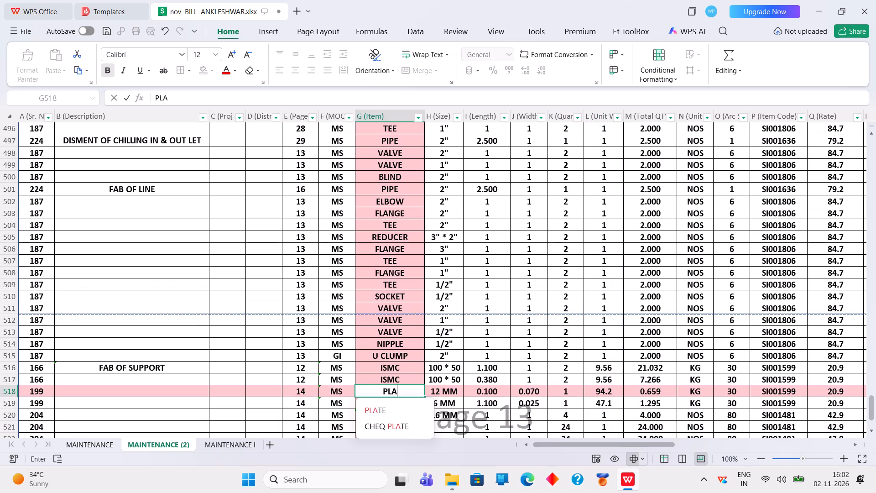
{"action": "left_click", "coordinate": [397, 403]}
{"action": "left_click", "coordinate": [397, 400]}
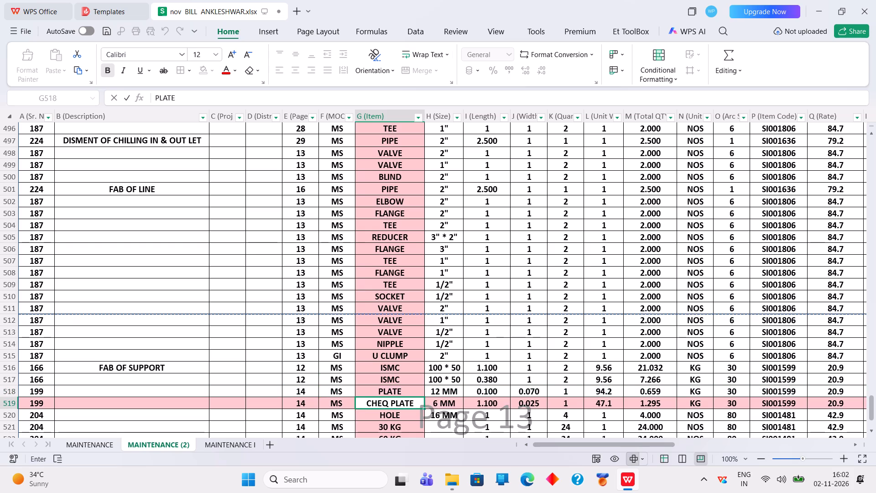
{"action": "type", "text": "PA"}
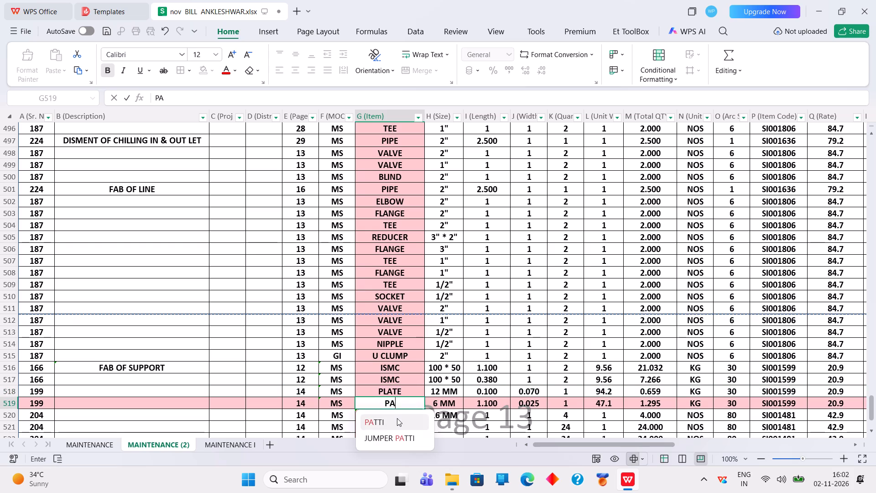
{"action": "left_click", "coordinate": [397, 418]}
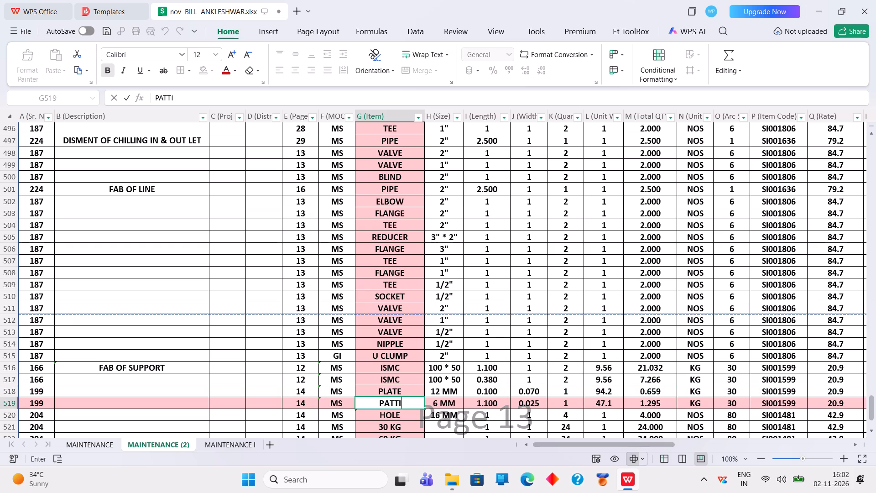
Set the lengths of the 2" pipes in rows 497 and 501 to 36 and 42.
{"action": "left_click", "coordinate": [488, 139]}
{"action": "type", "text": "36"}
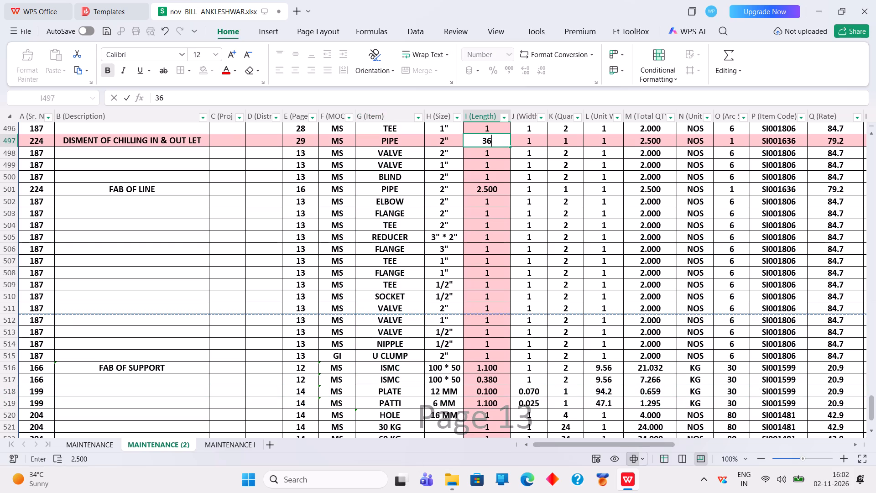
{"action": "key", "text": "Return"}
{"action": "key", "text": "Return"}
{"action": "key", "text": "Return"}
{"action": "key", "text": "Return"}
{"action": "type", "text": "42"}
{"action": "key", "text": "Return"}
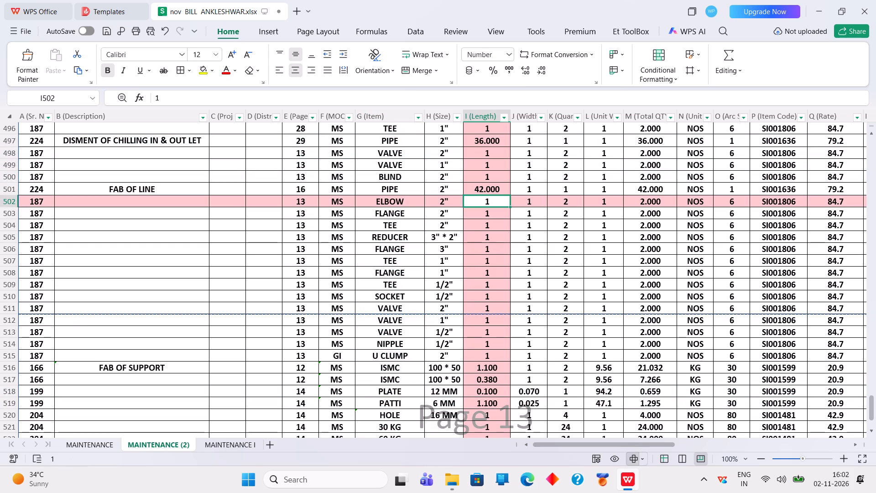
Set the quantities of the valves and blind in rows 498 to 500 to 4, 2 and 2.
{"action": "left_click", "coordinate": [569, 153]}
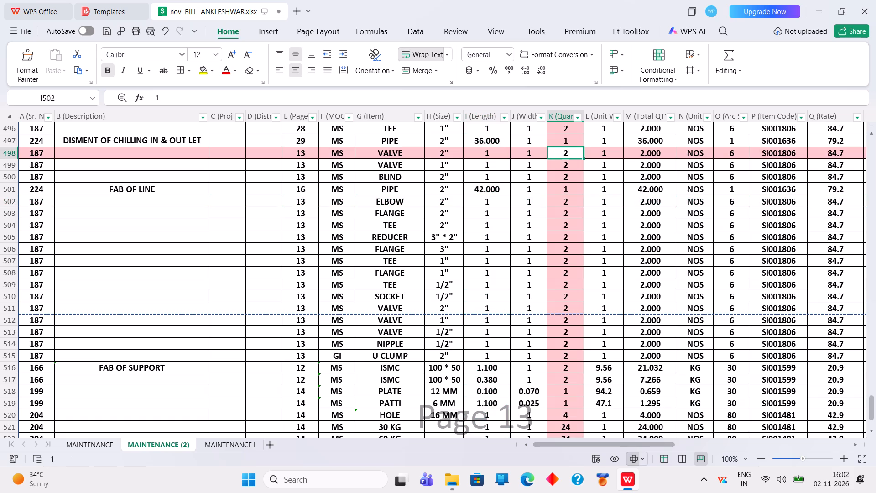
{"action": "key", "text": "4"}
{"action": "key", "text": "Return"}
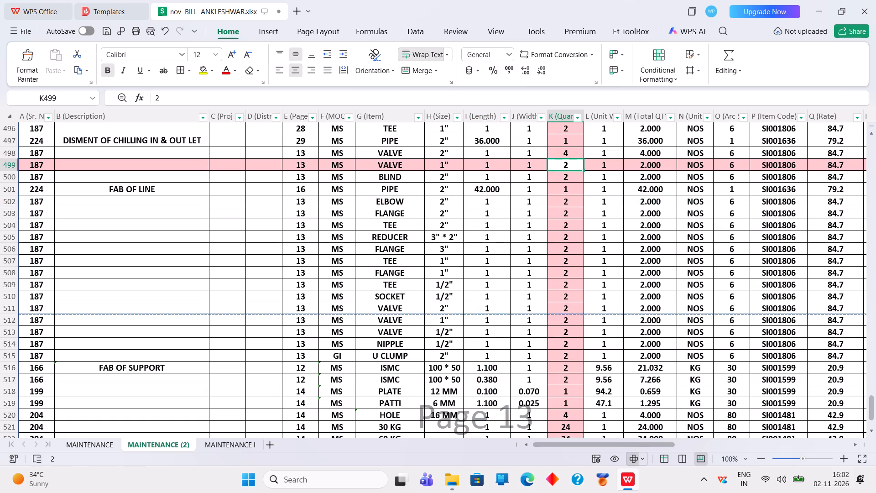
{"action": "key", "text": "2"}
{"action": "key", "text": "Return"}
{"action": "key", "text": "2"}
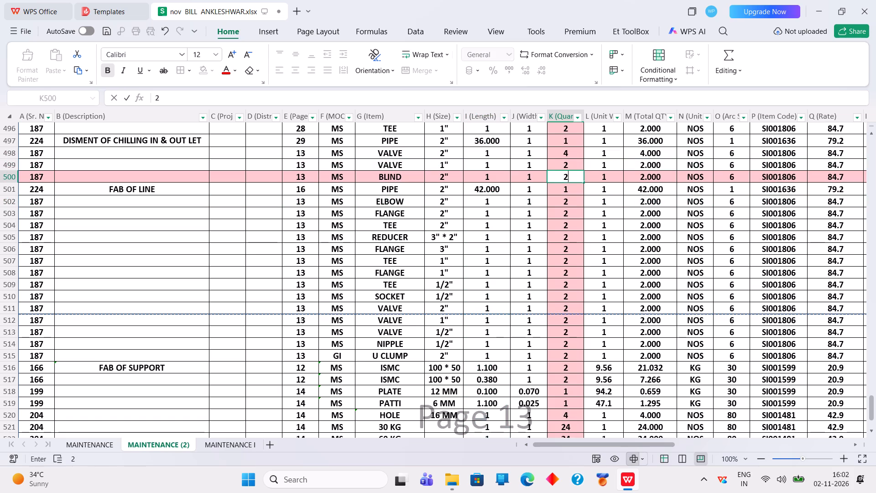
{"action": "key", "text": "Return"}
{"action": "key", "text": "Return"}
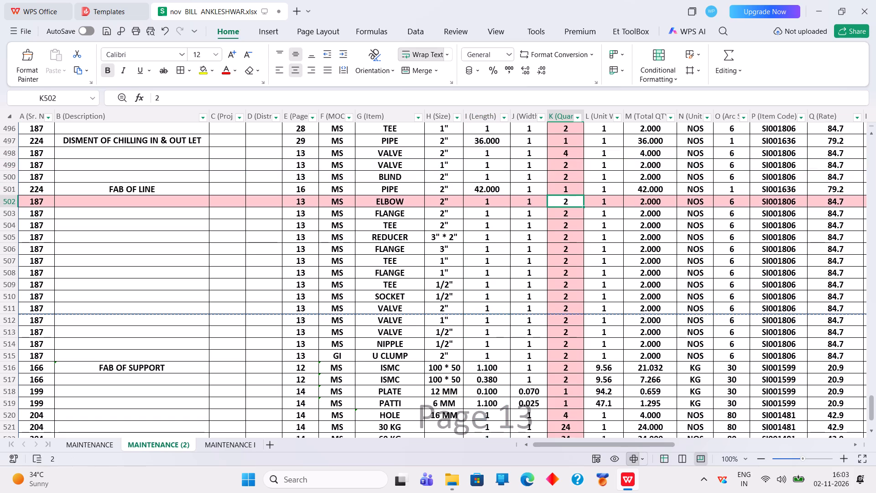
Set the quantities of the elbow, flange, tee and reducer in rows 502 to 505 to 27, 39, 5 and 2.
{"action": "type", "text": "27"}
{"action": "key", "text": "Return"}
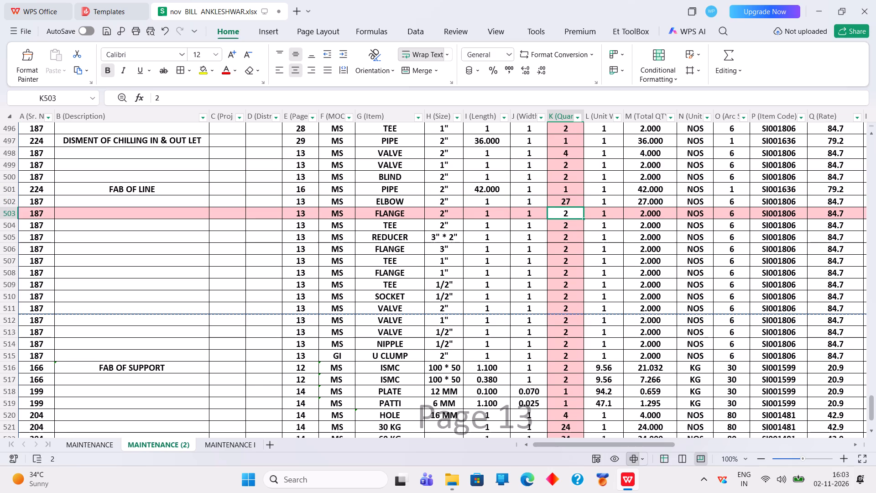
{"action": "type", "text": "39"}
{"action": "key", "text": "Return"}
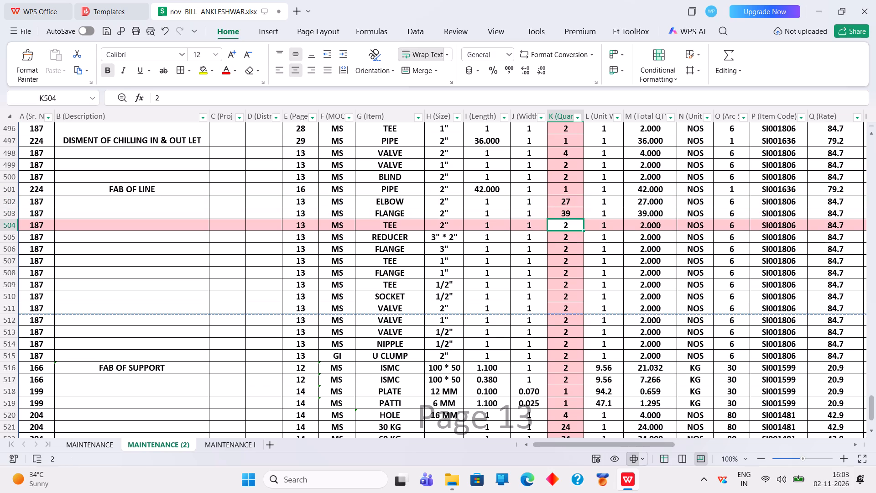
{"action": "key", "text": "5"}
{"action": "key", "text": "Return"}
{"action": "key", "text": "2"}
{"action": "key", "text": "Return"}
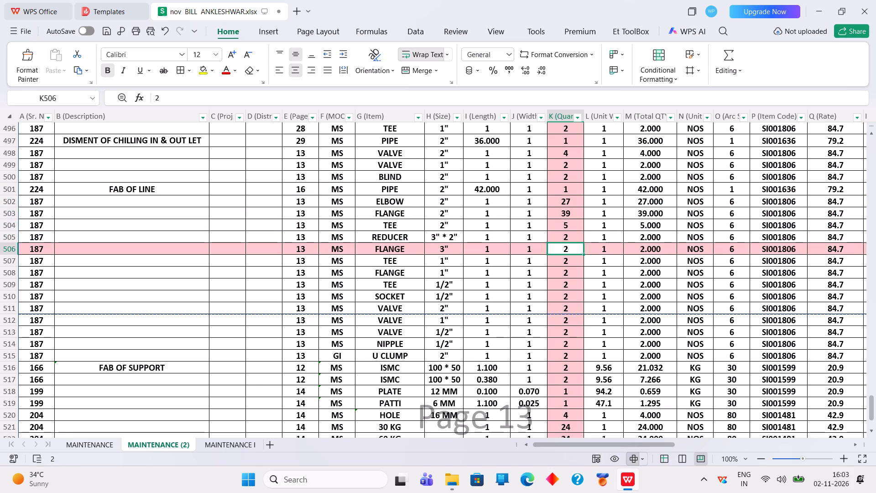
{"action": "key", "text": "Return"}
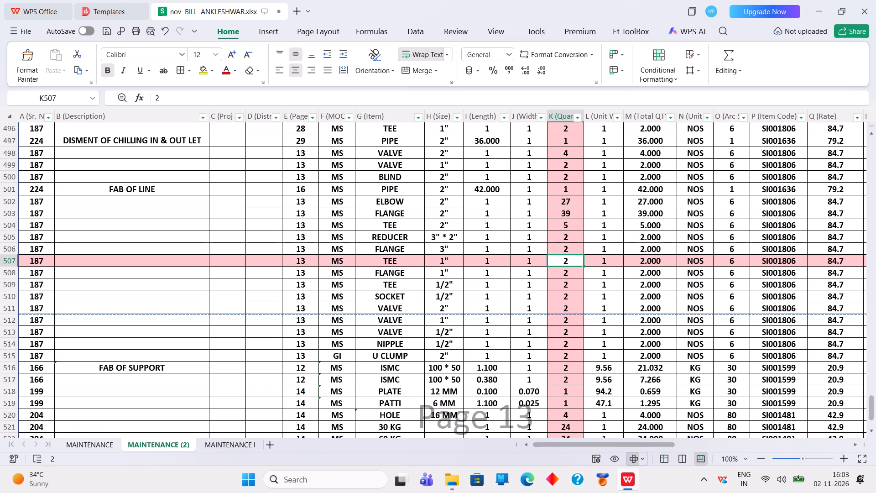
Set the quantities in rows 507 to 510, from the 1" tee through the socket, to 4 each.
{"action": "key", "text": "4"}
{"action": "key", "text": "Return"}
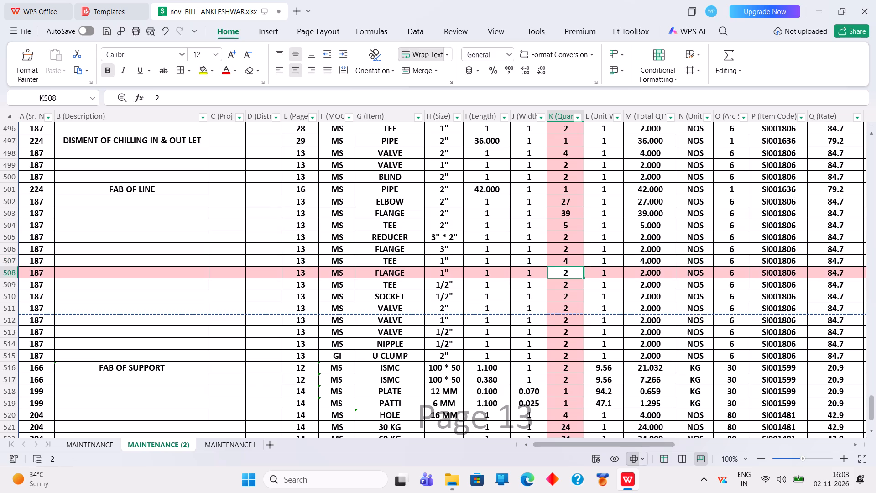
{"action": "key", "text": "4"}
{"action": "key", "text": "Return"}
{"action": "key", "text": "4"}
{"action": "key", "text": "Return"}
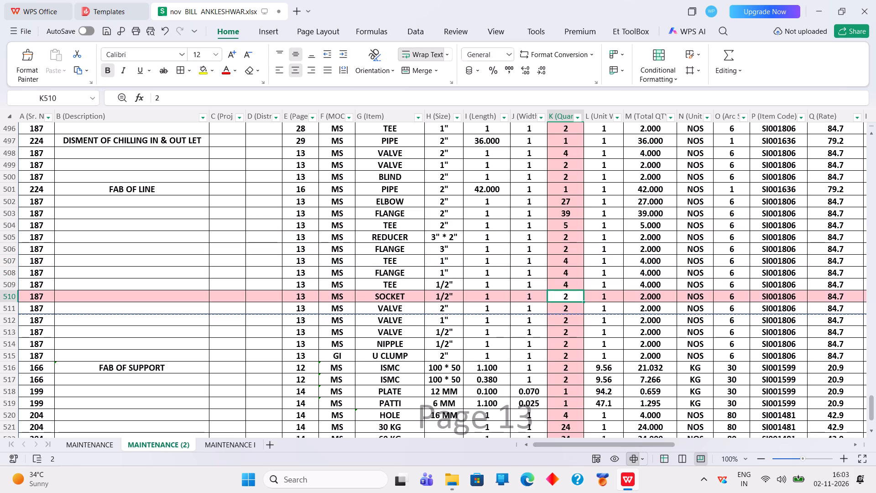
{"action": "key", "text": "4"}
{"action": "key", "text": "Return"}
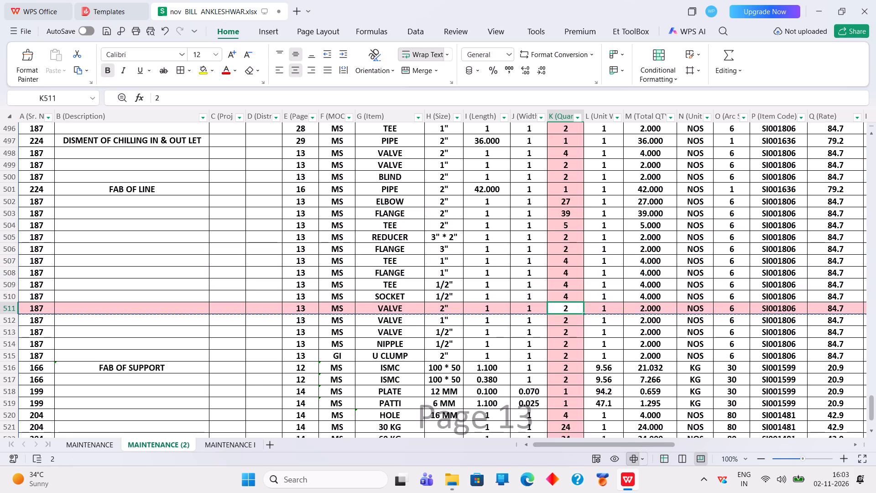
Set the quantity of the 2" valve in row 511 to 6 and the quantities in rows 512 to 515 to 4 each.
{"action": "key", "text": "6"}
{"action": "key", "text": "Return"}
{"action": "key", "text": "4"}
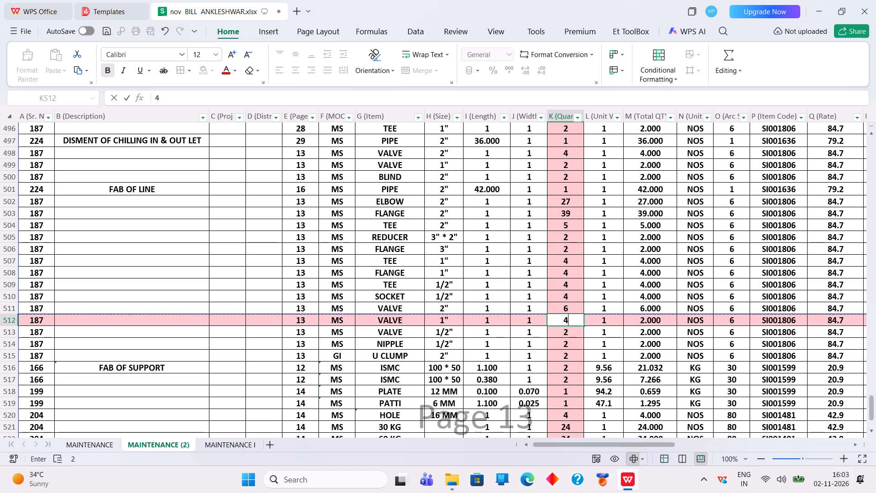
{"action": "key", "text": "Return"}
{"action": "key", "text": "4"}
{"action": "key", "text": "Return"}
{"action": "key", "text": "4"}
{"action": "key", "text": "Return"}
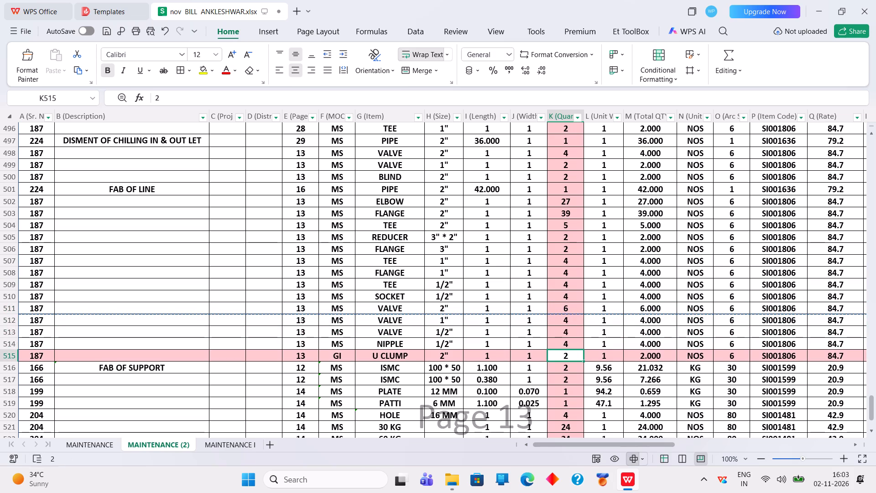
{"action": "key", "text": "4"}
{"action": "key", "text": "Return"}
Enter the FAB OF SUPPORT quantities in rows 516 to 520 as 3, 1, 4, 2 and 4.
{"action": "key", "text": "3"}
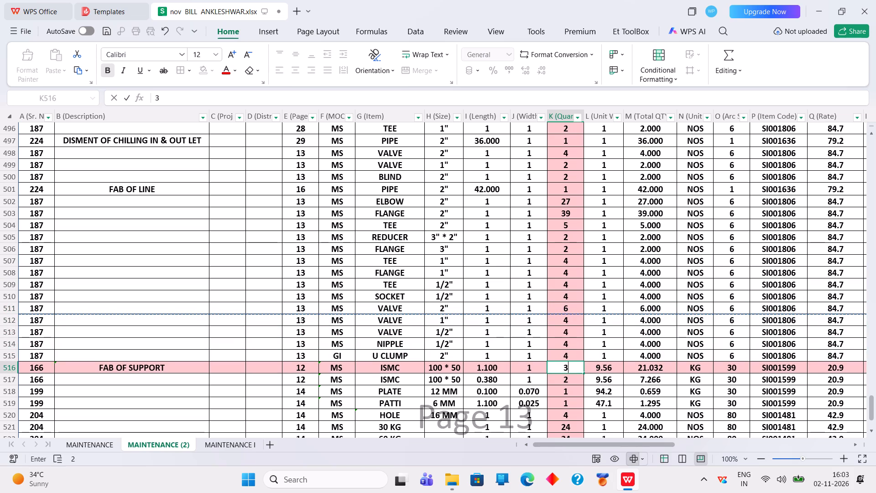
{"action": "key", "text": "Return"}
{"action": "key", "text": "1"}
{"action": "key", "text": "Return"}
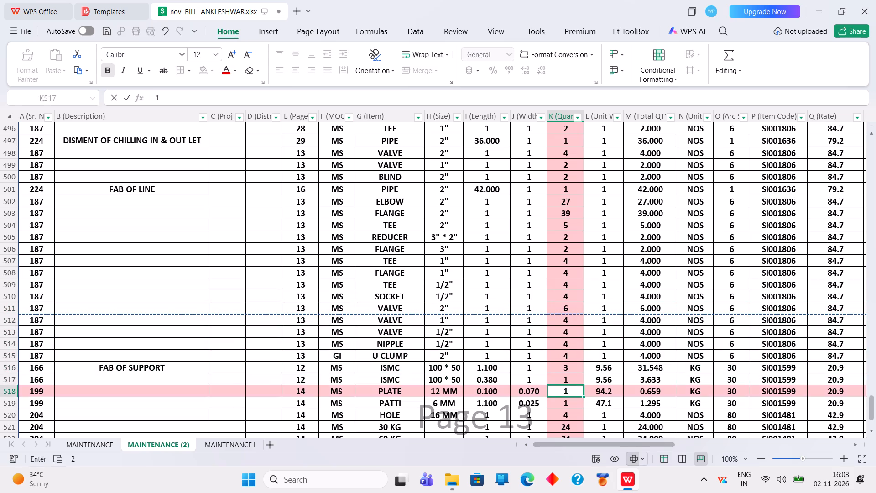
{"action": "key", "text": "4"}
{"action": "key", "text": "Return"}
{"action": "key", "text": "2"}
{"action": "key", "text": "Return"}
{"action": "key", "text": "4"}
{"action": "key", "text": "Return"}
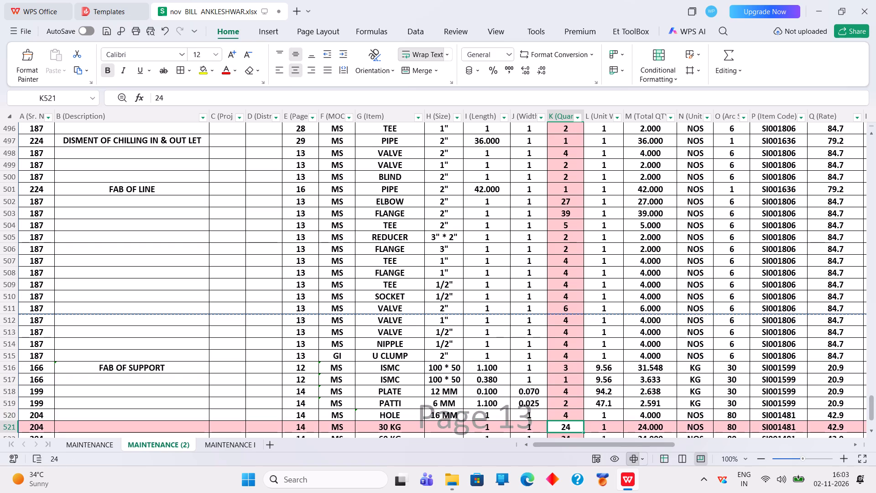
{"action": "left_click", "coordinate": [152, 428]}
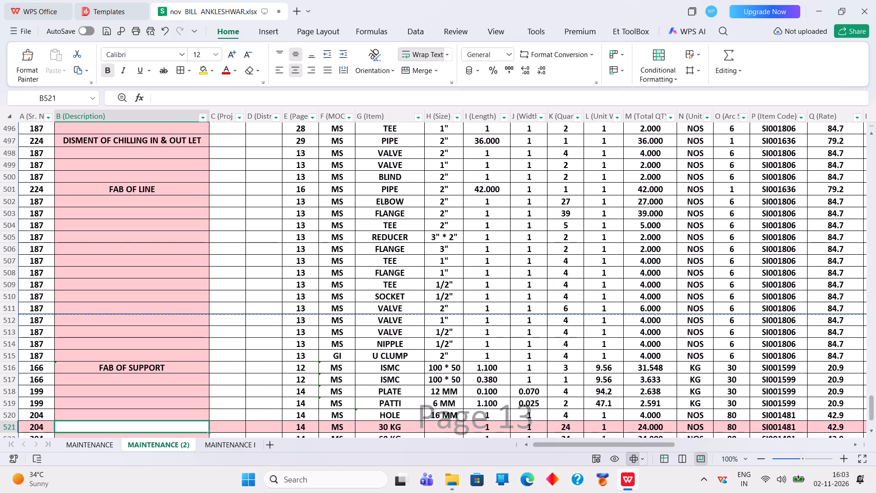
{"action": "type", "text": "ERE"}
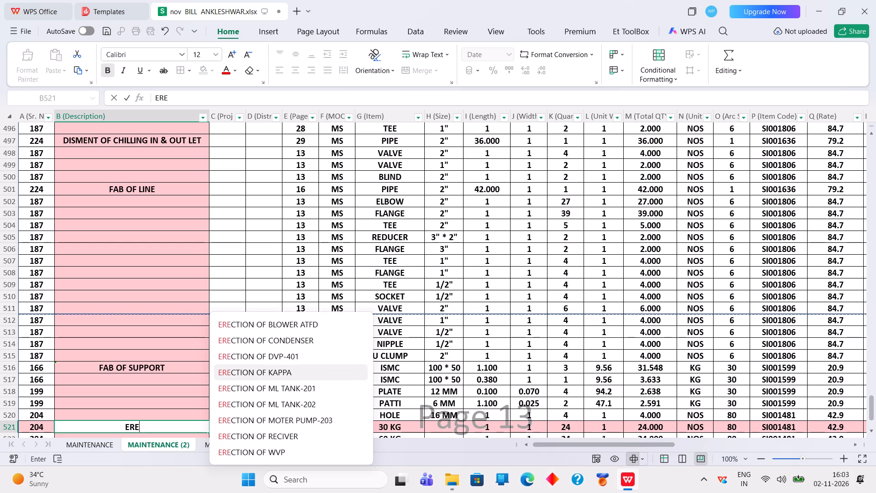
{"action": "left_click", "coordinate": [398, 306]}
Copy page number 29 from row 497 down through row 520 without incrementing it.
{"action": "left_click", "coordinate": [303, 141]}
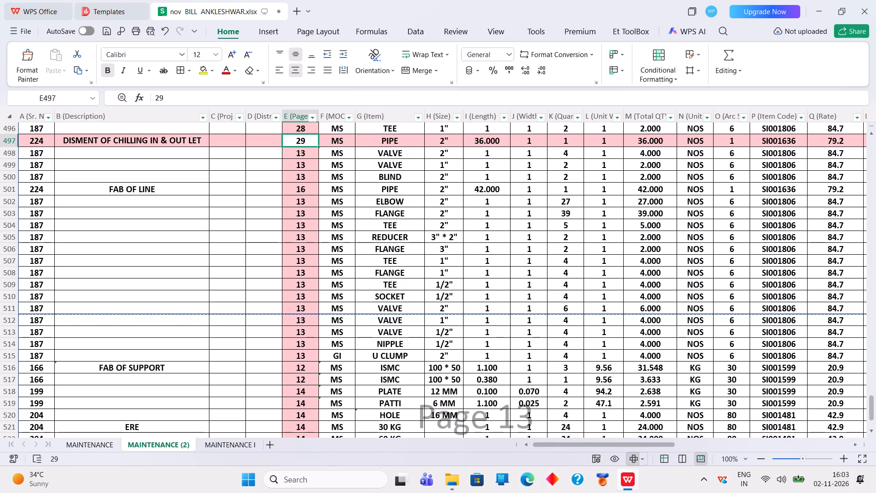
{"action": "left_click_drag", "start_coordinate": [318, 146], "coordinate": [323, 417]}
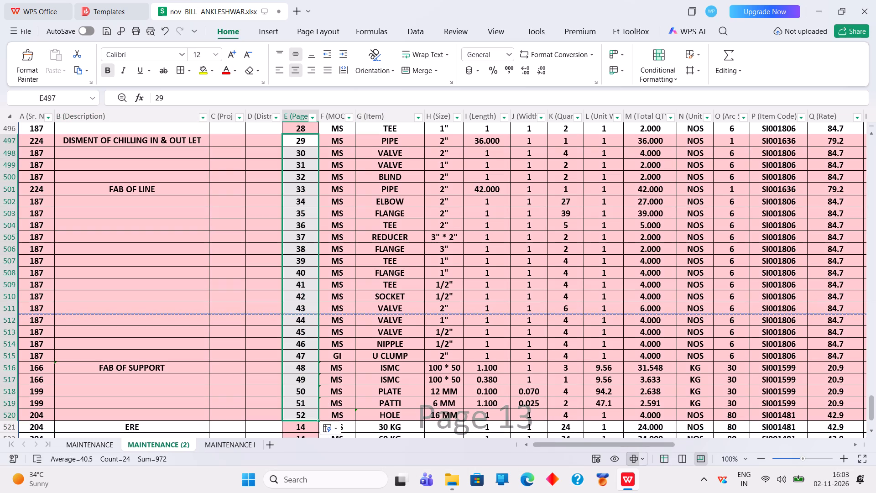
{"action": "left_click", "coordinate": [329, 423]}
{"action": "left_click", "coordinate": [338, 391]}
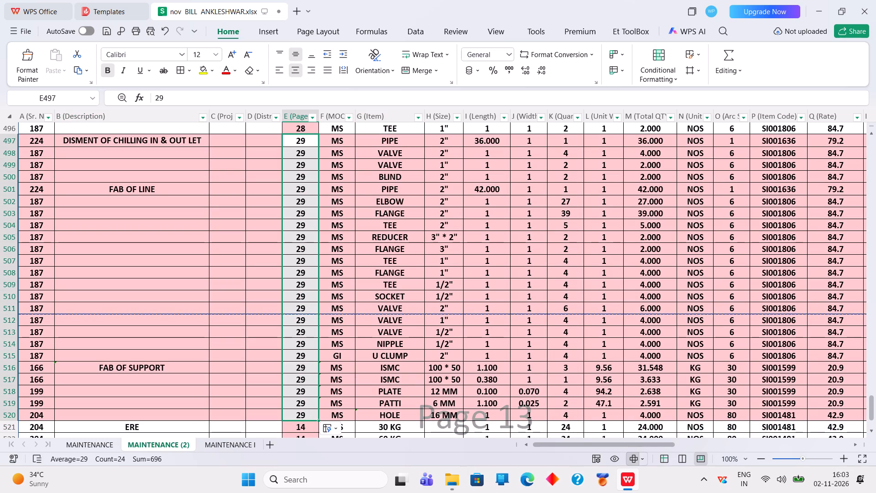
Enter the description ERECTION OF MOTER PACKING AREA for the 30 KG item in row 521.
{"action": "left_click", "coordinate": [153, 433]}
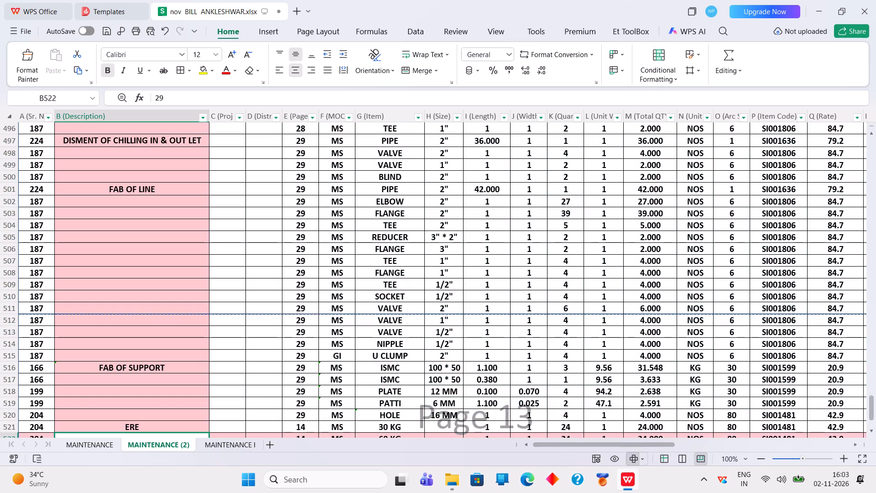
{"action": "left_click", "coordinate": [156, 427]}
{"action": "type", "text": "ERECTION"}
{"action": "key", "text": "space"}
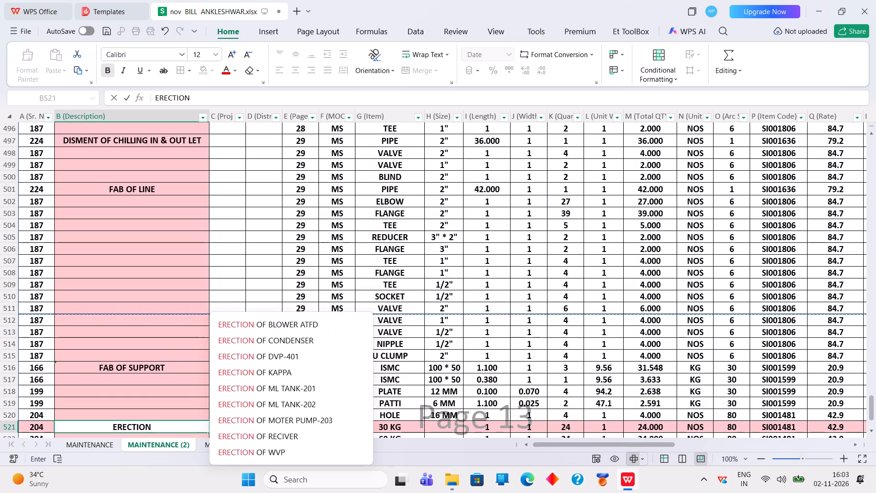
{"action": "type", "text": "OF MOTER PACKING AT"}
{"action": "key", "text": "BackSpace"}
{"action": "type", "text": "REA"}
{"action": "key", "text": "Return"}
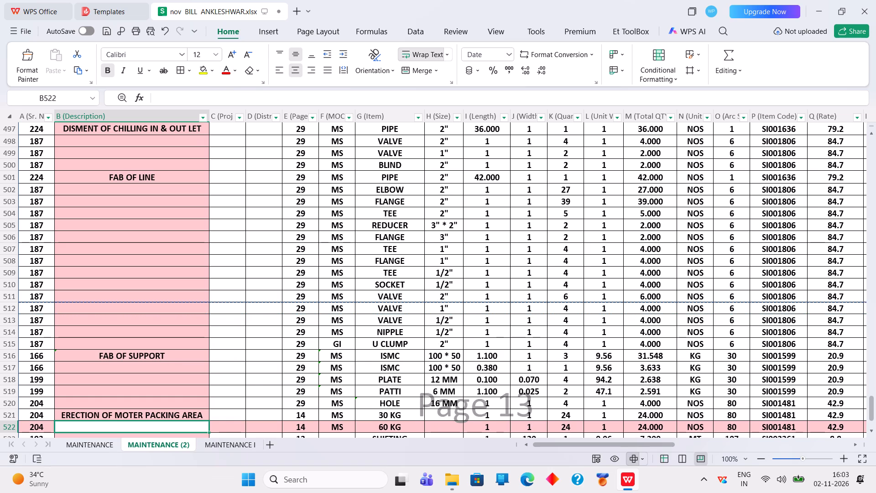
Enter the description ERECTION OF MOTER ANFD for the 60 KG item in row 522.
{"action": "type", "text": "ERECTION OF MOTER"}
{"action": "key", "text": "space"}
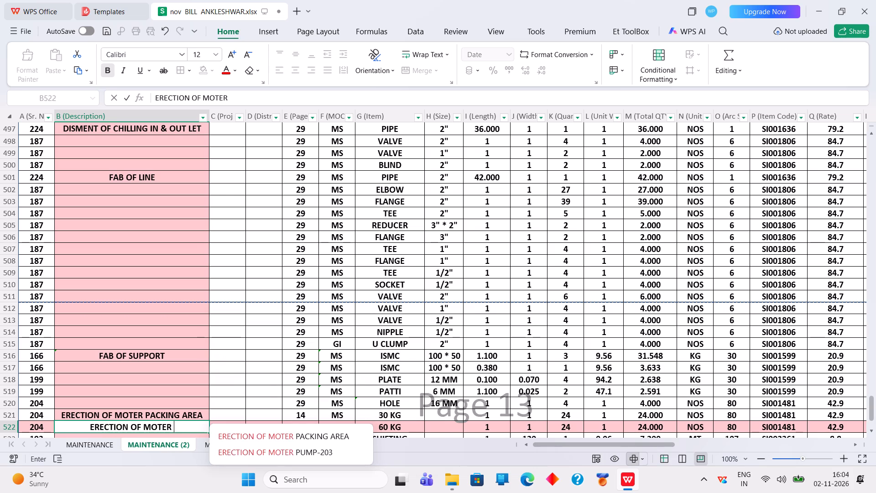
{"action": "key", "text": "a"}
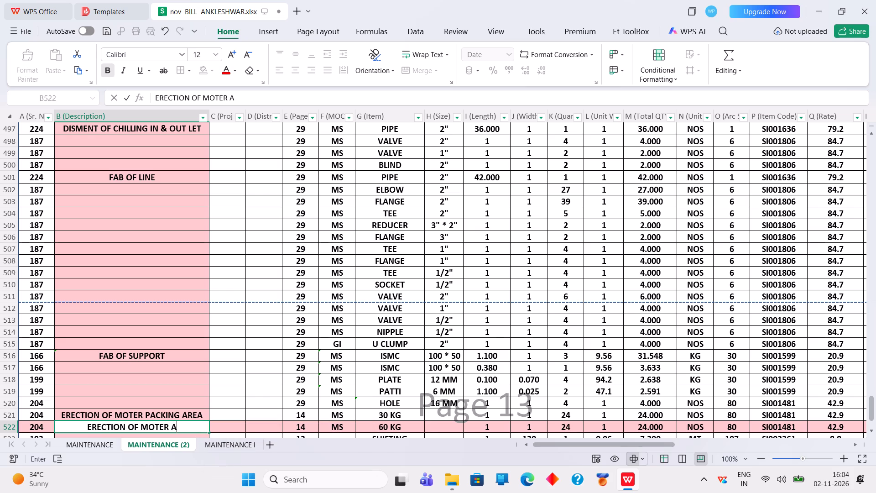
{"action": "type", "text": "NFD"}
{"action": "key", "text": "Return"}
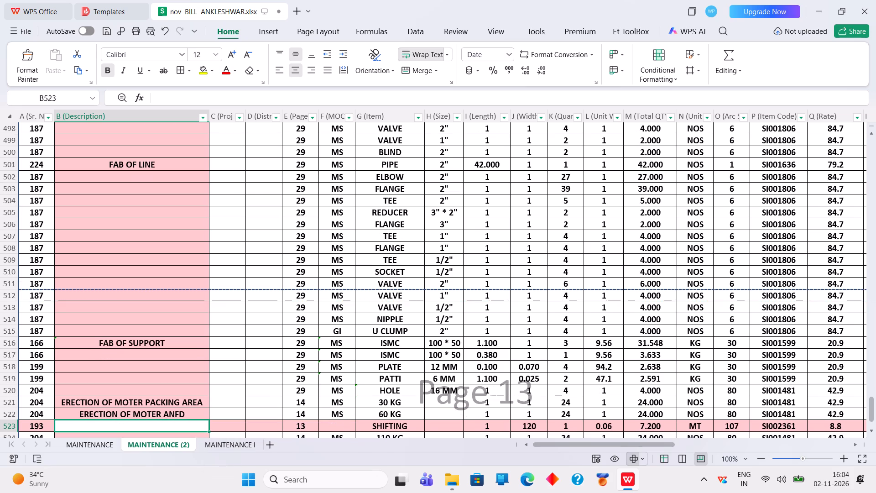
Enter the description SHIFTING OF MOTER CWP-103 for the SHIFTING item in row 523.
{"action": "key", "text": "s"}
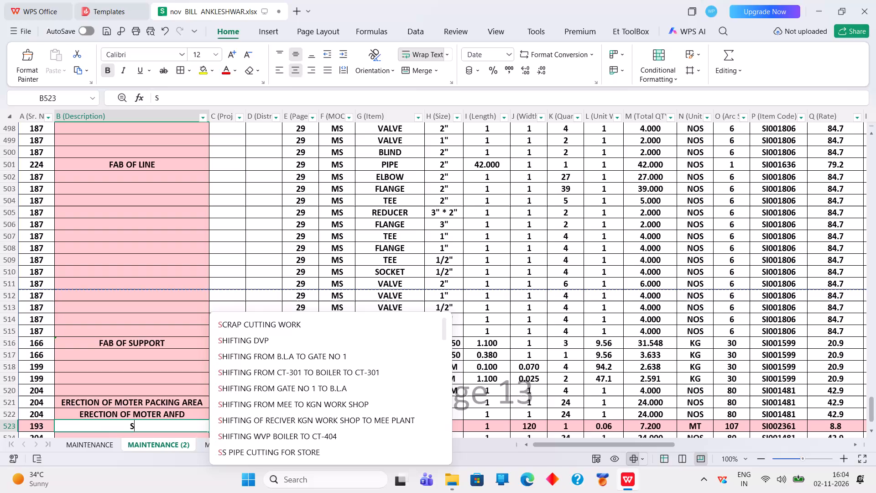
{"action": "type", "text": "HIFTING OF"}
{"action": "key", "text": "space"}
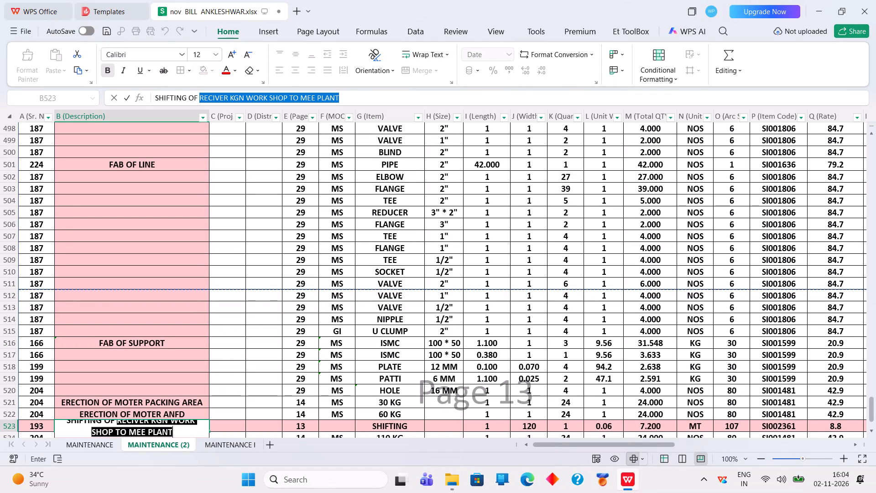
{"action": "type", "text": "MOTER"}
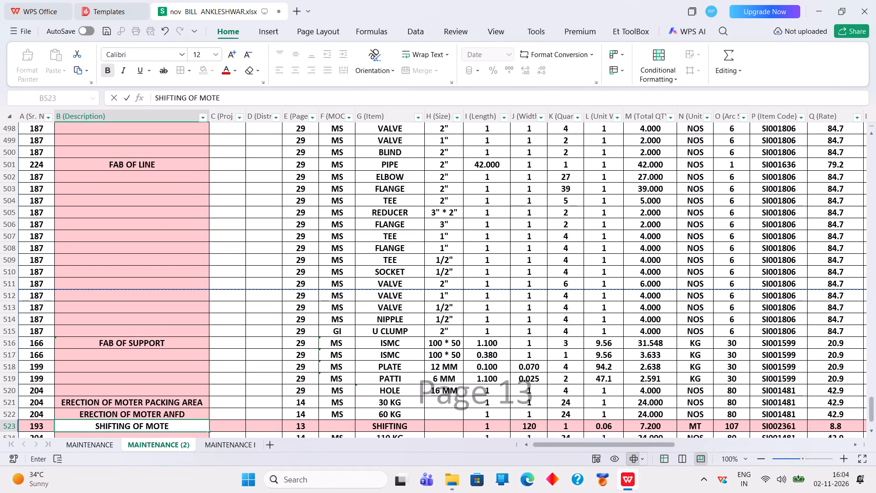
{"action": "key", "text": "space"}
{"action": "type", "text": "CWP-103"}
{"action": "key", "text": "Return"}
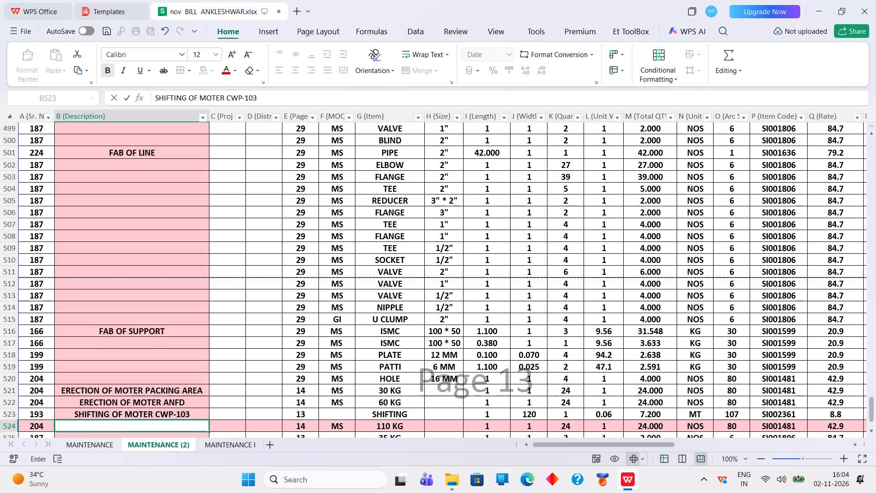
Enter the description ERECTION OF MOTER CWP-103 for the 110 KG item in row 524.
{"action": "type", "text": "ERE"}
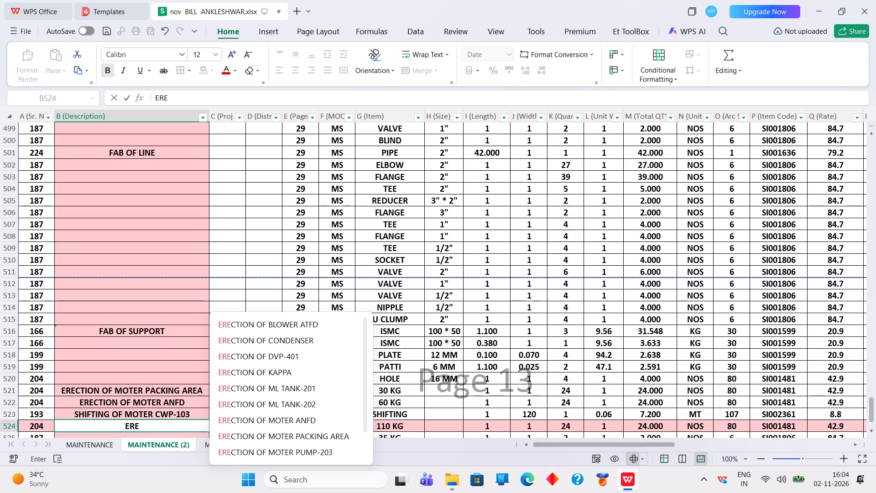
{"action": "type", "text": "CTION OF MOTER CWP-103"}
{"action": "key", "text": "Return"}
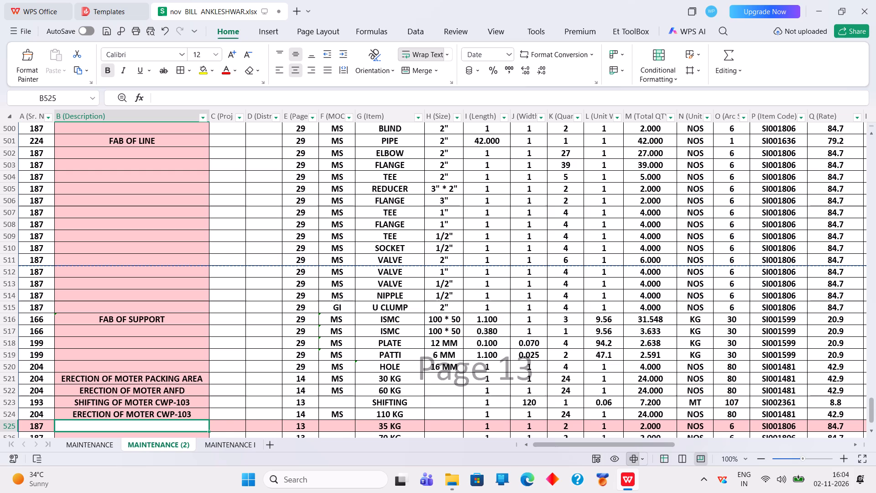
Enter the description DISMENT OF TABLE QC ROOM for the 35 KG item in row 525.
{"action": "type", "text": "DOS"}
{"action": "key", "text": "BackSpace"}
{"action": "key", "text": "BackSpace"}
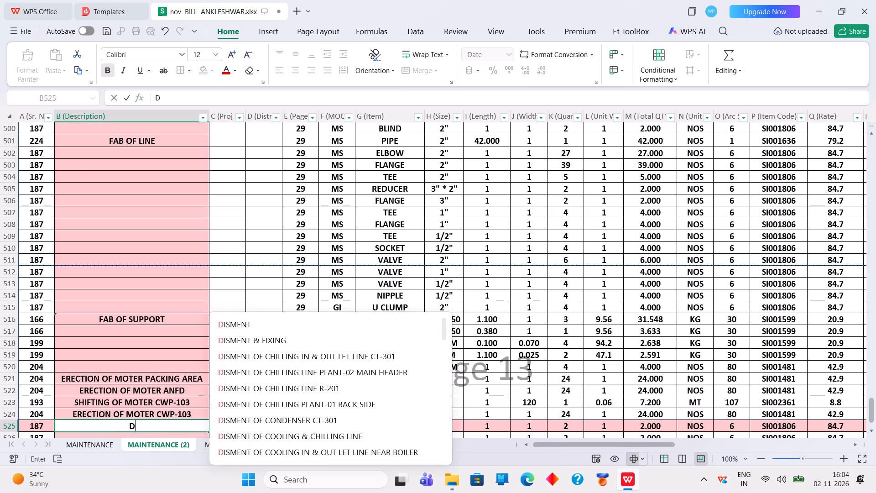
{"action": "type", "text": "ISMENT OF TABLE"}
{"action": "key", "text": "space"}
{"action": "type", "text": "QC"}
{"action": "key", "text": "space"}
{"action": "type", "text": "ROOM"}
{"action": "key", "text": "Return"}
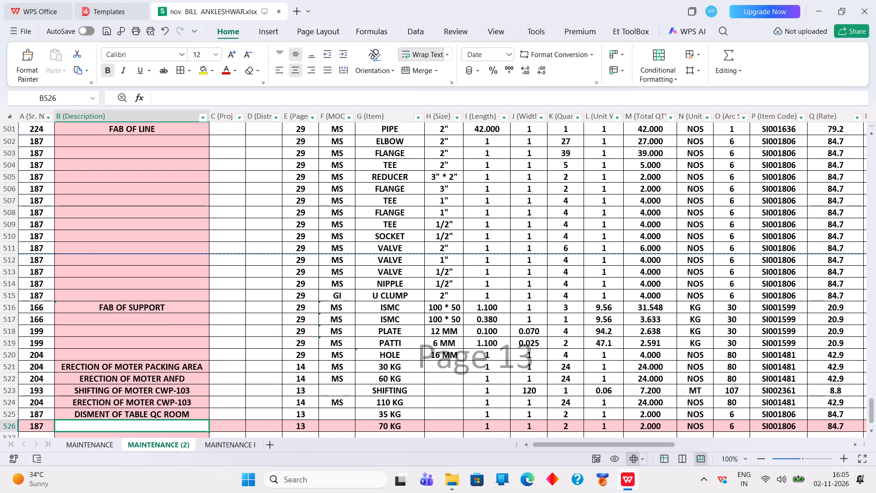
Enter the description DISMENT OF DUCTING PLANT-01 for the 70 KG item in row 526.
{"action": "type", "text": "DISMENT OF DUCTING PLAM"}
{"action": "key", "text": "BackSpace"}
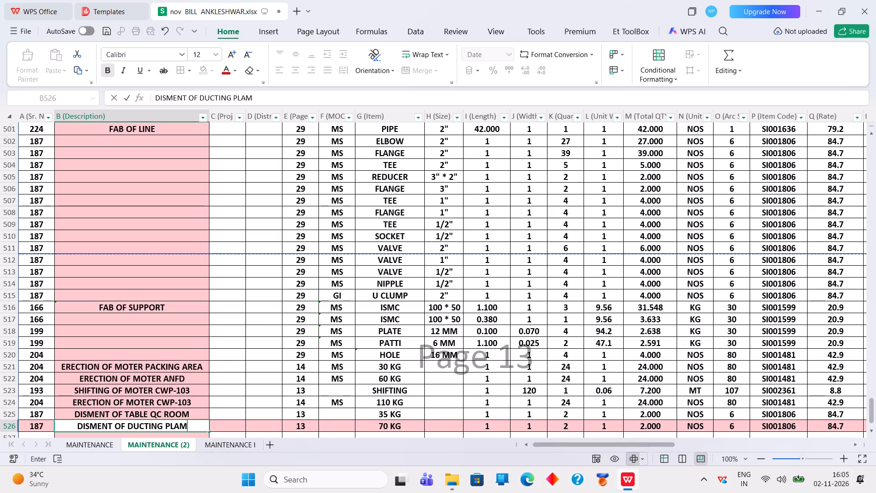
{"action": "type", "text": "NT-01"}
{"action": "key", "text": "Return"}
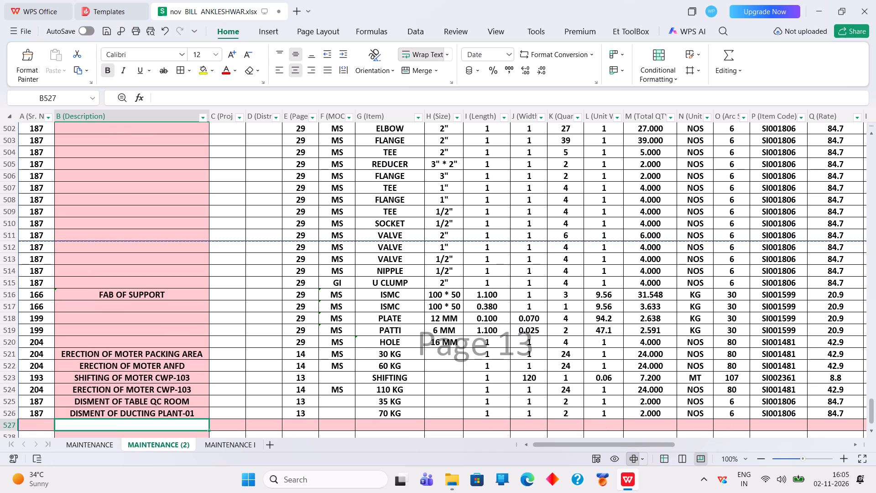
Set the page number to 30 in each of rows 521 to 526.
{"action": "left_click", "coordinate": [302, 352]}
{"action": "type", "text": "30"}
{"action": "key", "text": "Return"}
{"action": "type", "text": "30"}
{"action": "key", "text": "Return"}
{"action": "type", "text": "30"}
{"action": "key", "text": "Return"}
{"action": "type", "text": "30"}
{"action": "key", "text": "Return"}
{"action": "type", "text": "30"}
{"action": "key", "text": "Return"}
{"action": "type", "text": "30"}
{"action": "key", "text": "Return"}
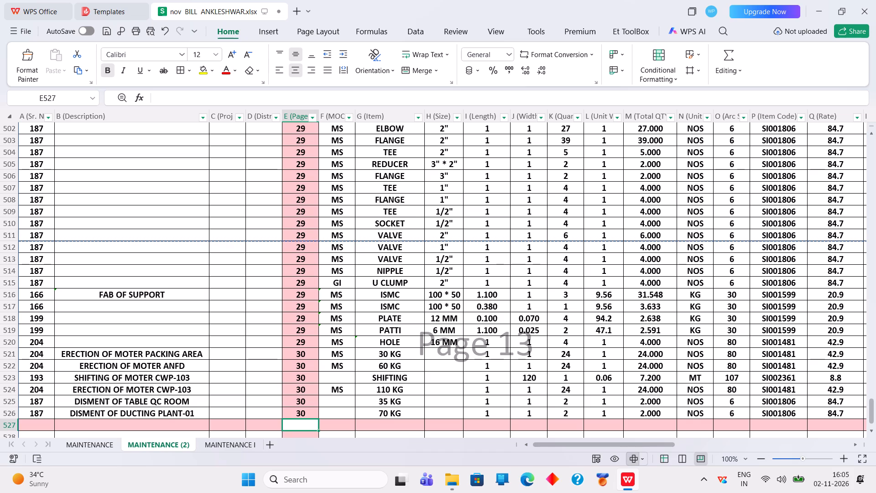
Clear the MOC entries in rows 521 to 524.
{"action": "left_click_drag", "start_coordinate": [338, 354], "coordinate": [338, 390]}
{"action": "key", "text": "Delete"}
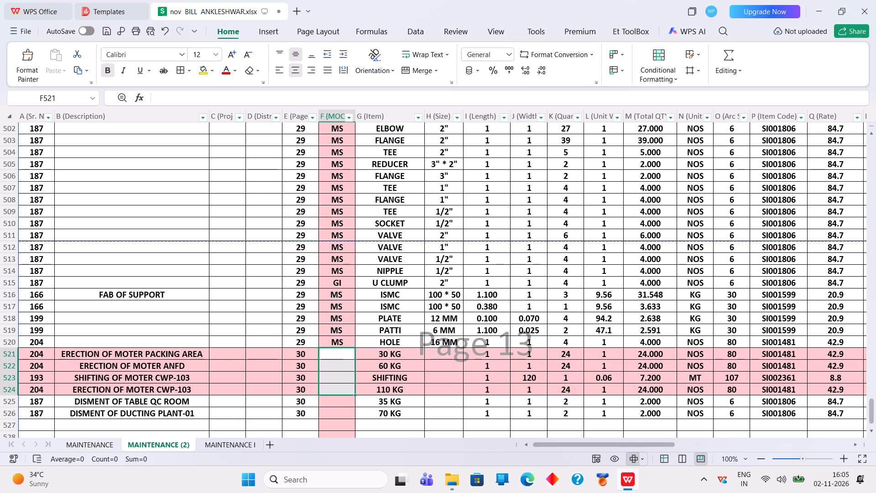
Set the unit weight to .110 and the distance to 20 for the CWP-103 motor shifting in row 523.
{"action": "left_click", "coordinate": [410, 355]}
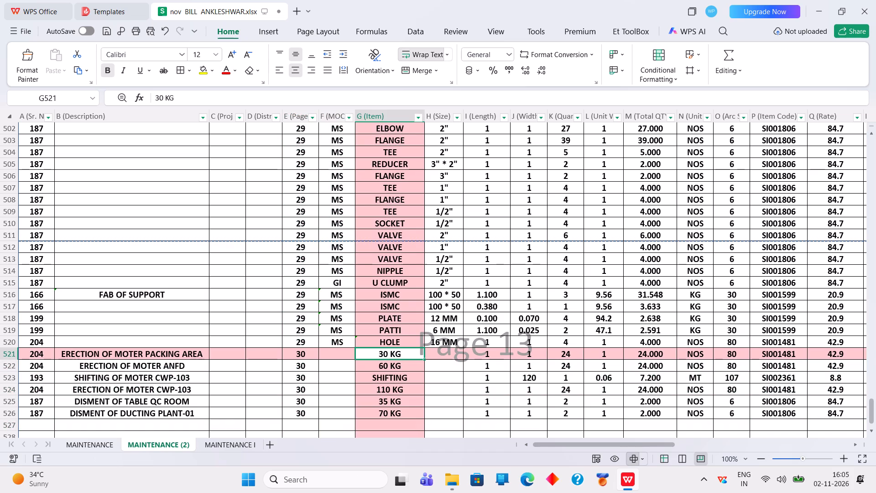
{"action": "left_click", "coordinate": [409, 362]}
{"action": "left_click", "coordinate": [408, 381]}
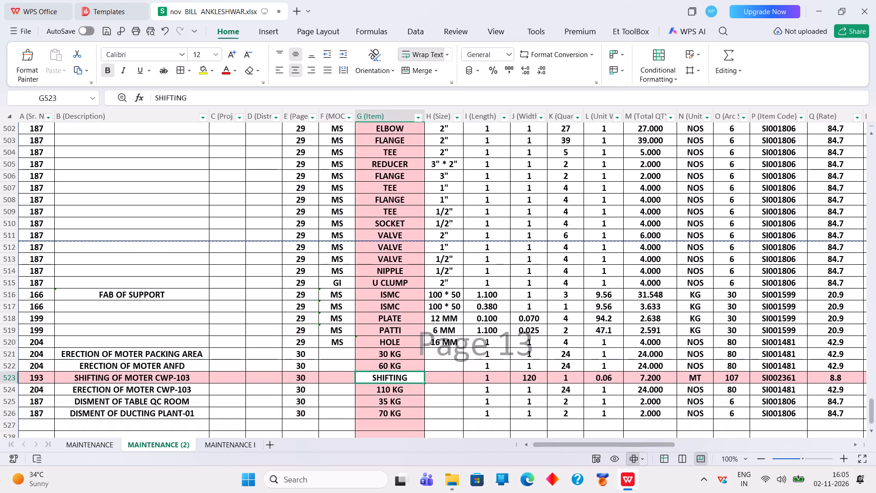
{"action": "left_click", "coordinate": [599, 376]}
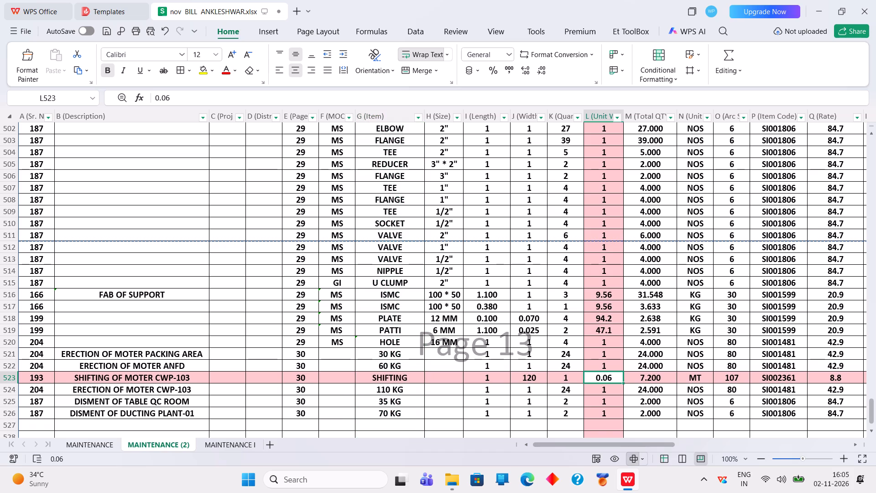
{"action": "type", "text": ".110"}
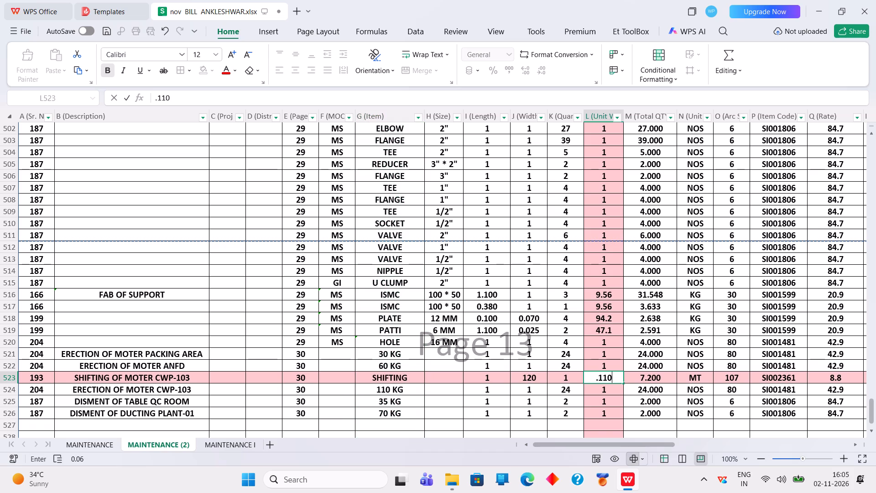
{"action": "left_click", "coordinate": [536, 378]}
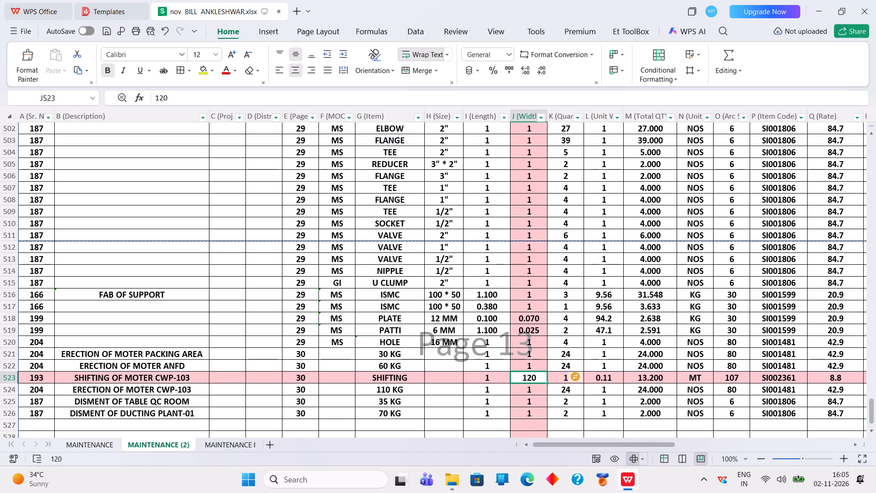
{"action": "type", "text": "20"}
{"action": "key", "text": "Return"}
{"action": "key", "text": "Return"}
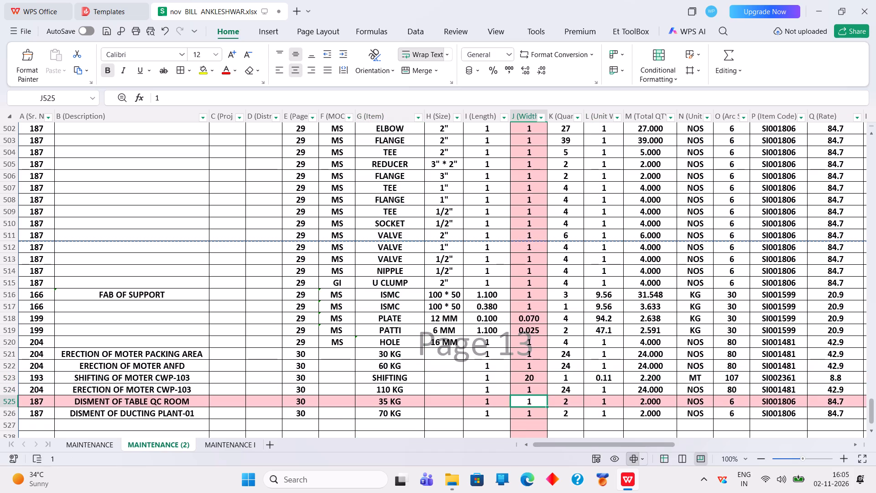
{"action": "key", "text": "Return"}
{"action": "key", "text": "Return"}
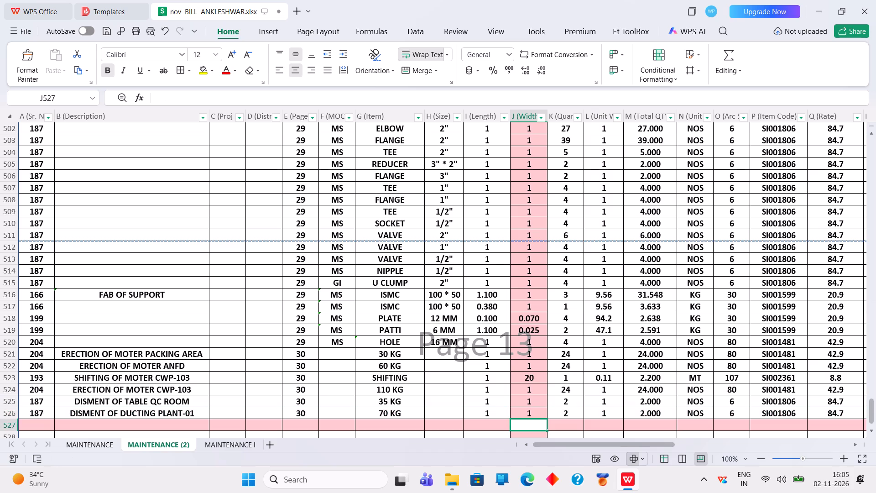
Save the bill workbook.
{"action": "key", "text": "ctrl+s"}
{"action": "key", "text": "ctrl+s"}
{"action": "key", "text": "ctrl+s"}
{"action": "key", "text": "ctrl+s"}
{"action": "key", "text": "ctrl+s"}
{"action": "key", "text": "ctrl+s"}
Filter the Unit column to show only the blank entries.
{"action": "left_click", "coordinate": [709, 120]}
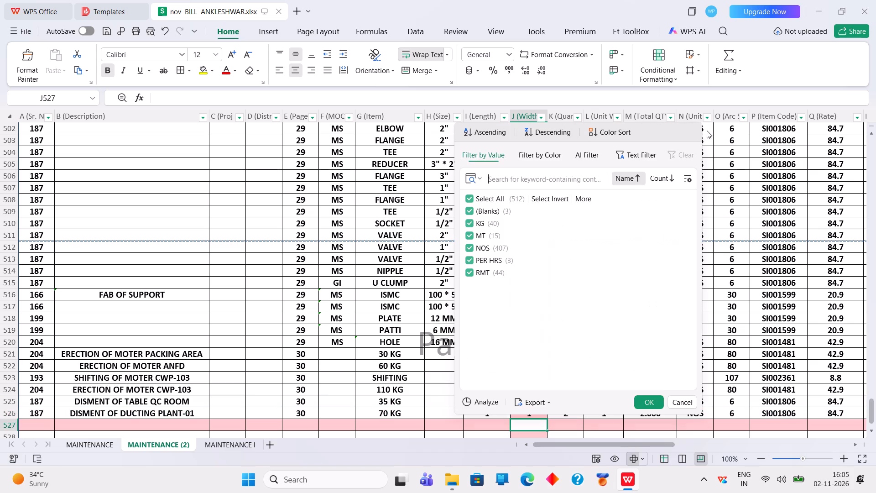
{"action": "left_click", "coordinate": [516, 195]}
{"action": "left_click", "coordinate": [505, 209]}
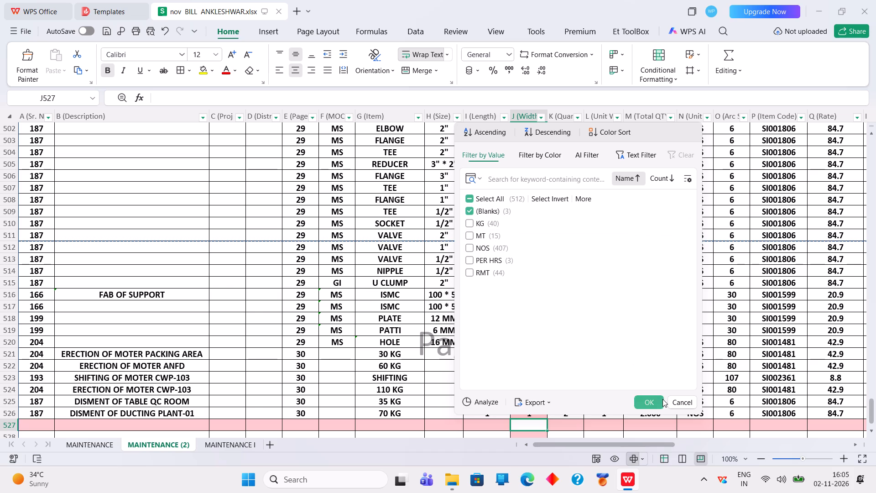
{"action": "left_click", "coordinate": [662, 399]}
{"action": "scroll", "coordinate": [685, 252], "scroll_direction": "up", "scroll_amount": 4}
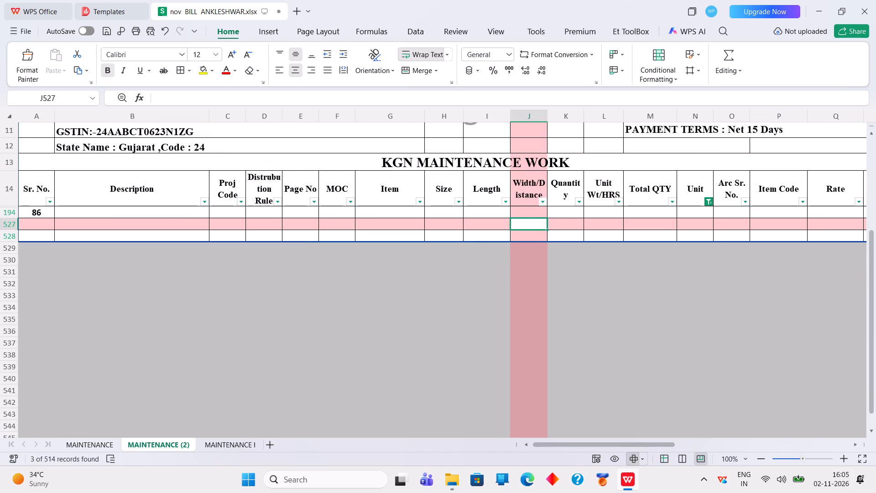
Filter the Unit column to KG, MT, NOS and RMT, leaving out the blanks and PER HRS.
{"action": "left_click", "coordinate": [707, 200]}
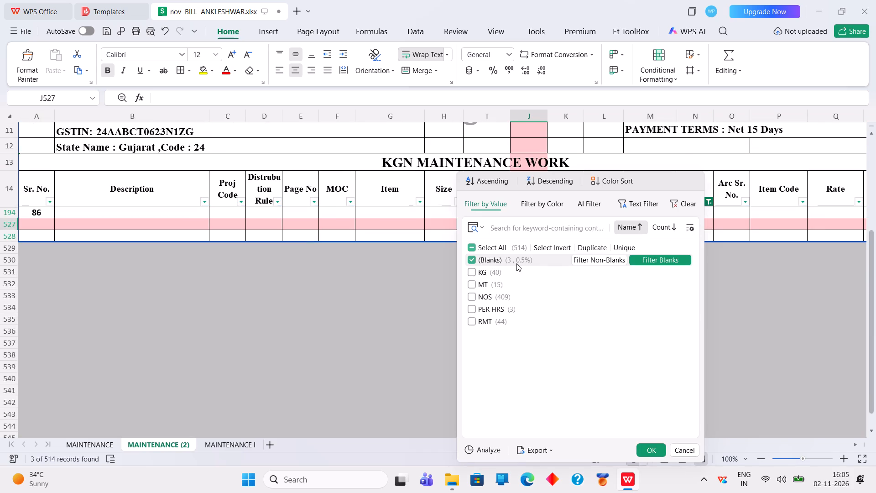
{"action": "left_click", "coordinate": [511, 260]}
{"action": "left_click", "coordinate": [503, 273]}
{"action": "left_click", "coordinate": [501, 283]}
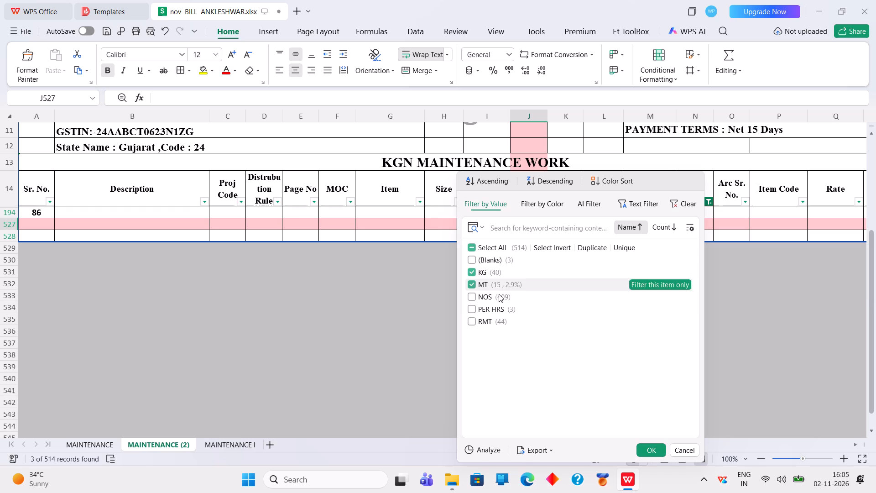
{"action": "left_click", "coordinate": [487, 298]}
{"action": "left_click", "coordinate": [489, 321]}
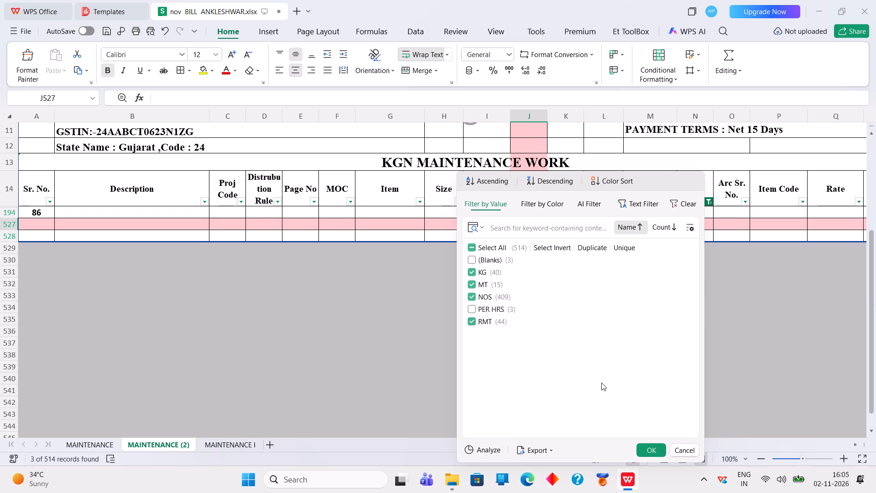
{"action": "left_click", "coordinate": [656, 447]}
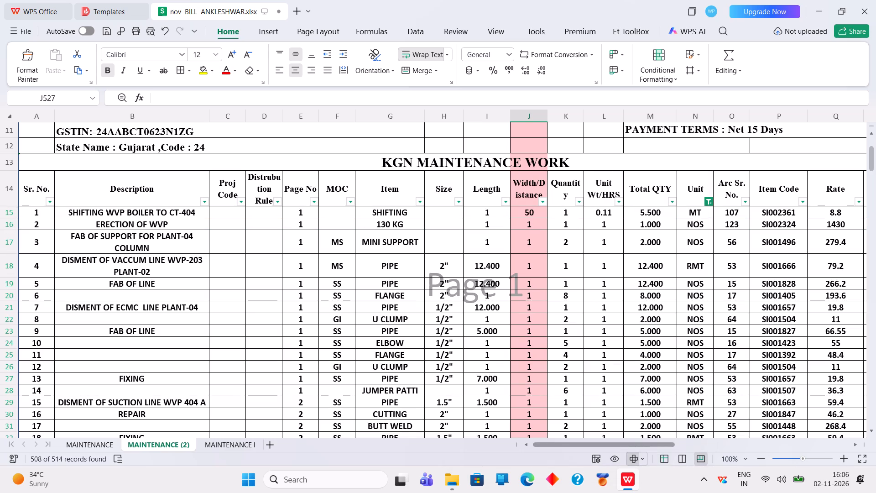
Fill the Total QTY formula from row 15 down through the filtered rows to row 526.
{"action": "left_click", "coordinate": [660, 218]}
{"action": "left_click", "coordinate": [660, 213]}
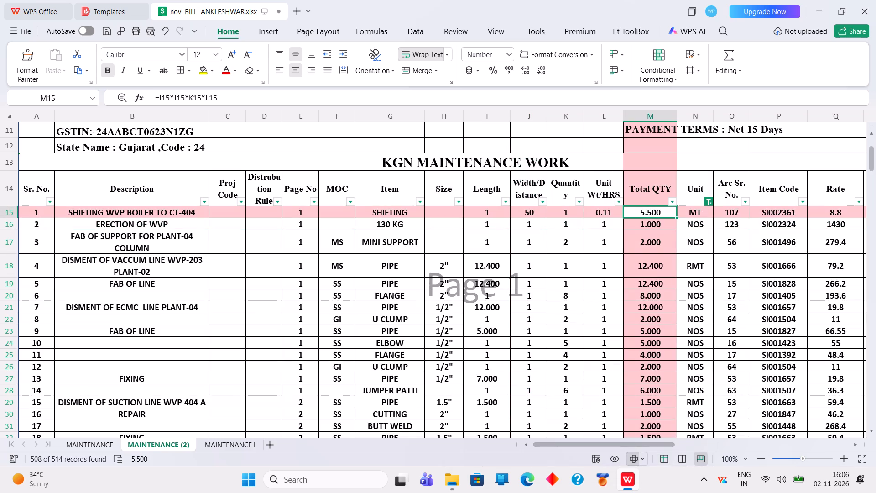
{"action": "left_click_drag", "start_coordinate": [678, 217], "coordinate": [662, 296]}
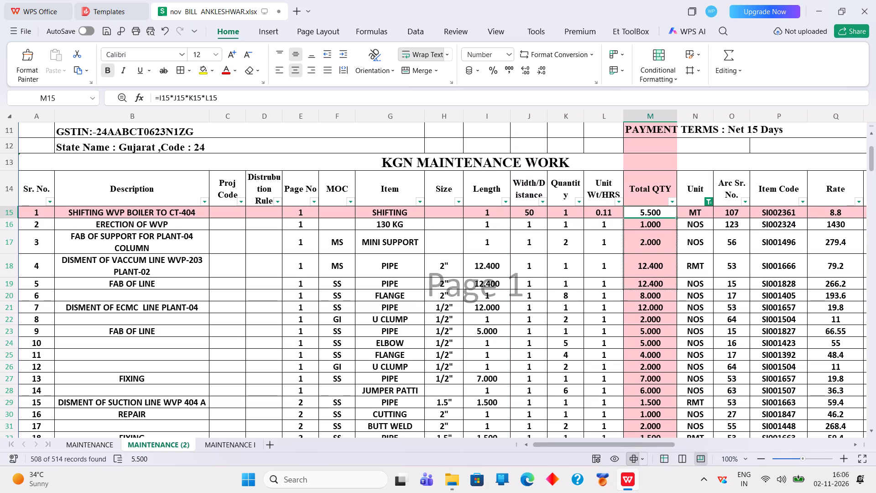
{"action": "left_click_drag", "start_coordinate": [662, 296], "coordinate": [668, 485]}
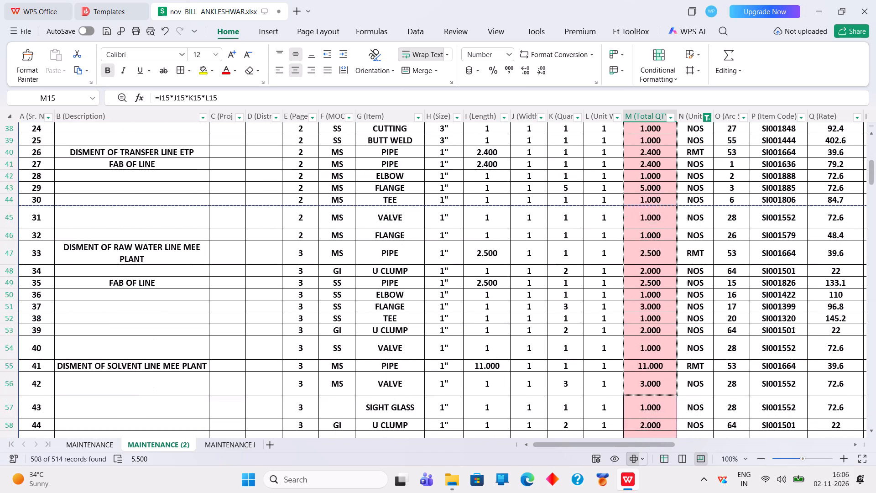
{"action": "left_click_drag", "start_coordinate": [668, 485], "coordinate": [670, 492]}
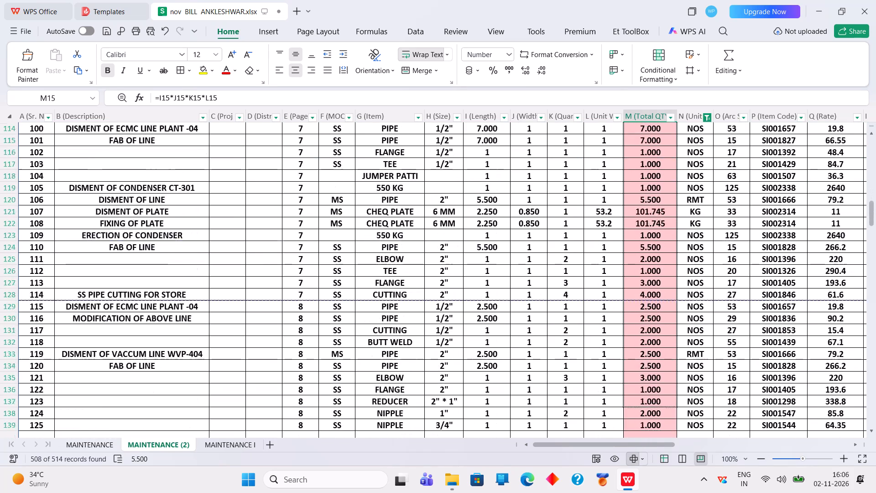
{"action": "left_click_drag", "start_coordinate": [670, 492], "coordinate": [672, 492]}
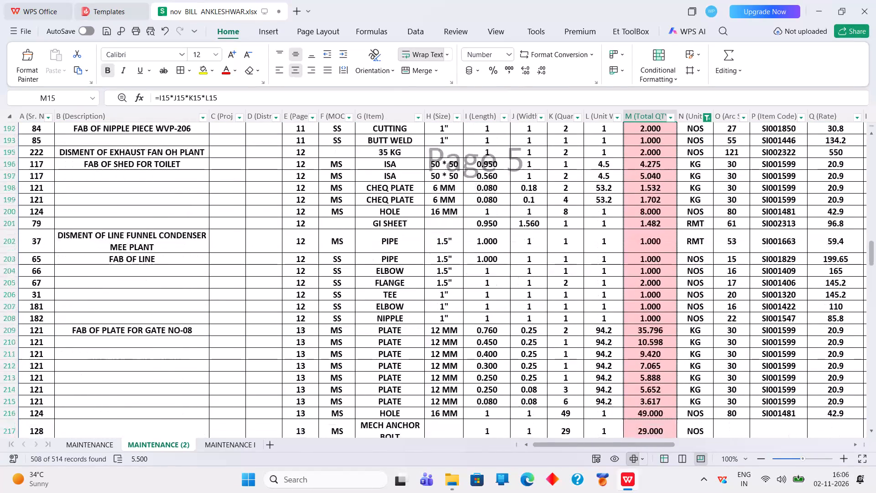
{"action": "left_click_drag", "start_coordinate": [672, 492], "coordinate": [673, 492]}
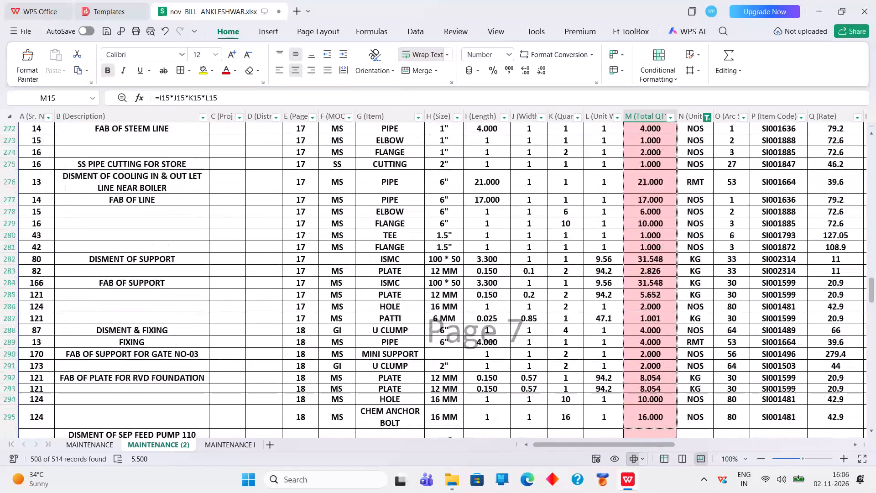
{"action": "left_click_drag", "start_coordinate": [673, 492], "coordinate": [673, 492]}
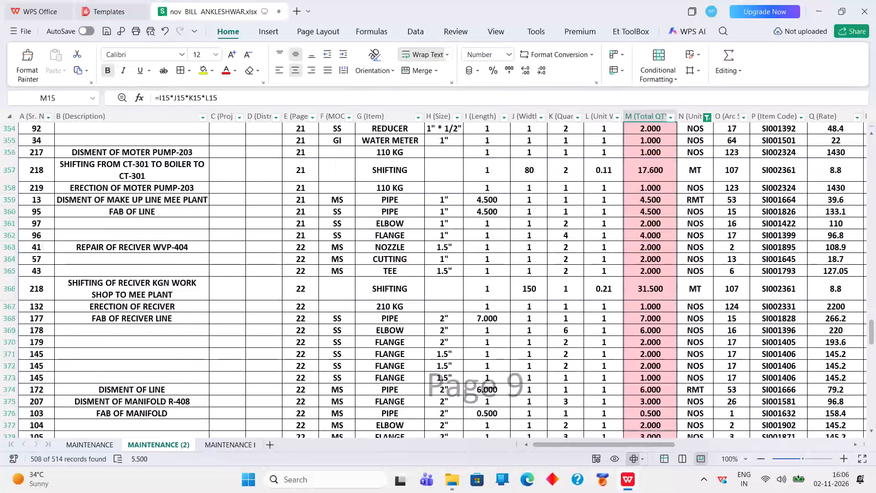
{"action": "left_click_drag", "start_coordinate": [673, 492], "coordinate": [671, 492]}
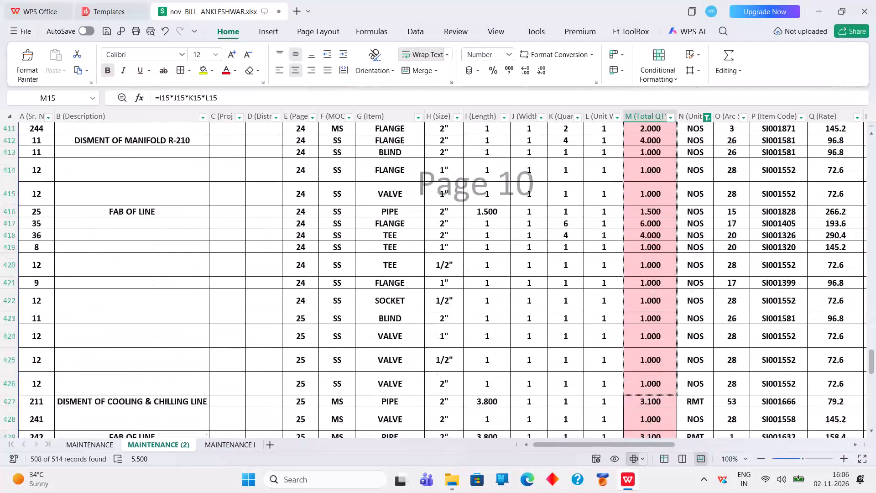
{"action": "left_click_drag", "start_coordinate": [671, 492], "coordinate": [673, 487]}
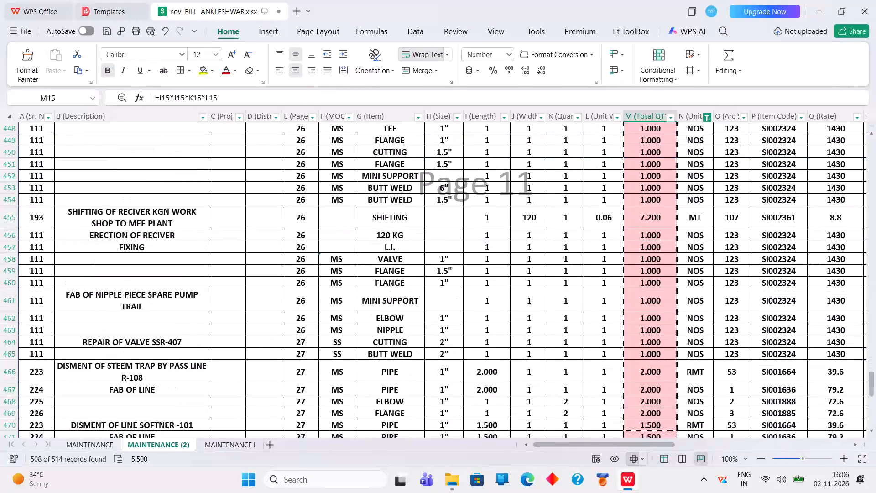
{"action": "left_click_drag", "start_coordinate": [673, 487], "coordinate": [678, 393]}
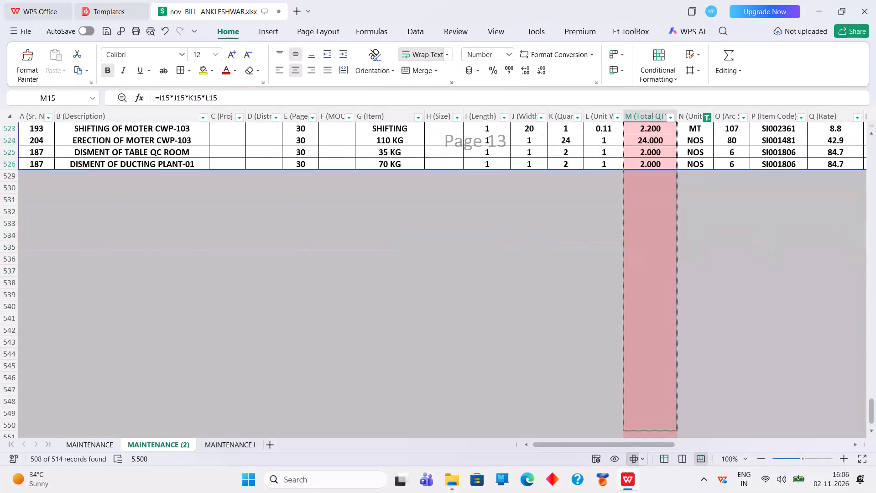
{"action": "left_click_drag", "start_coordinate": [678, 393], "coordinate": [685, 163]}
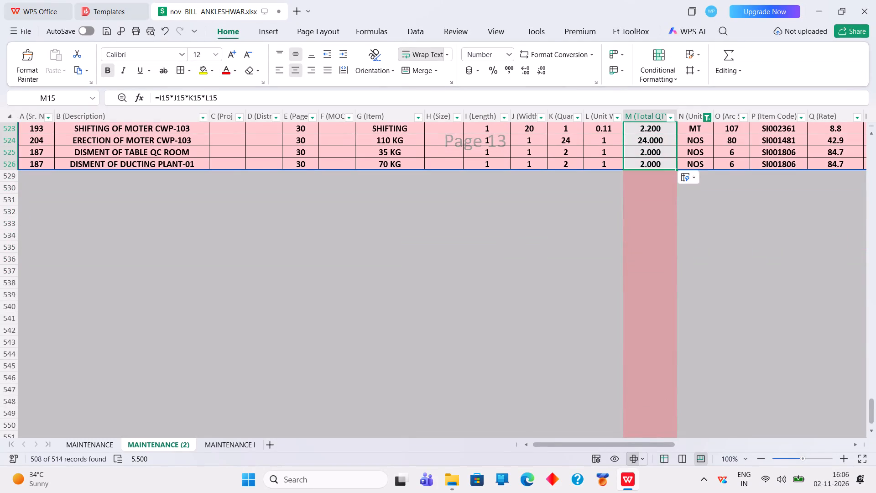
{"action": "left_click", "coordinate": [661, 164]}
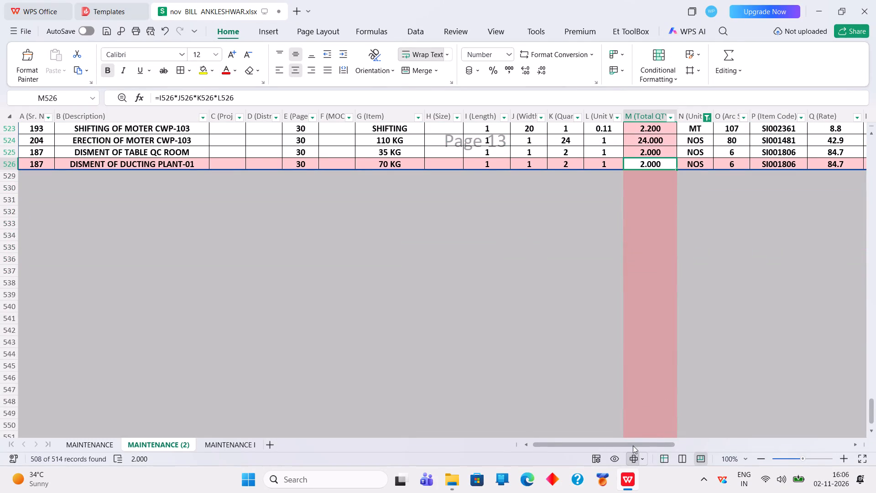
Copy the Amount formula from row 526 and paste it into the filtered Amount cells of rows 15 to 525.
{"action": "left_click_drag", "start_coordinate": [631, 441], "coordinate": [661, 446]}
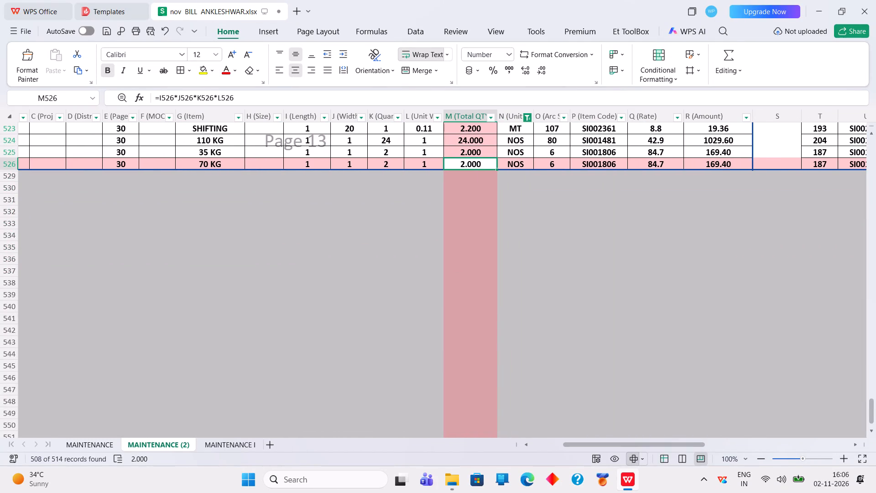
{"action": "left_click", "coordinate": [725, 161]}
{"action": "right_click", "coordinate": [723, 162]}
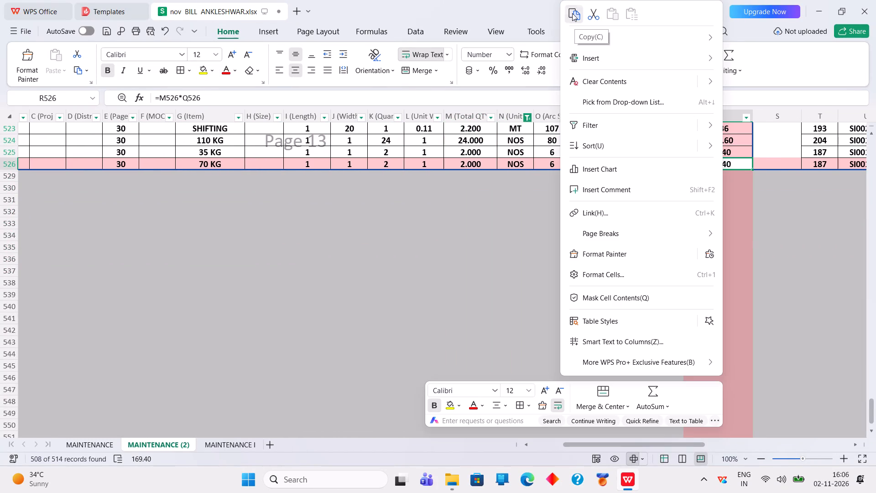
{"action": "left_click", "coordinate": [572, 13]}
{"action": "scroll", "coordinate": [738, 210], "scroll_direction": "up", "scroll_amount": 16}
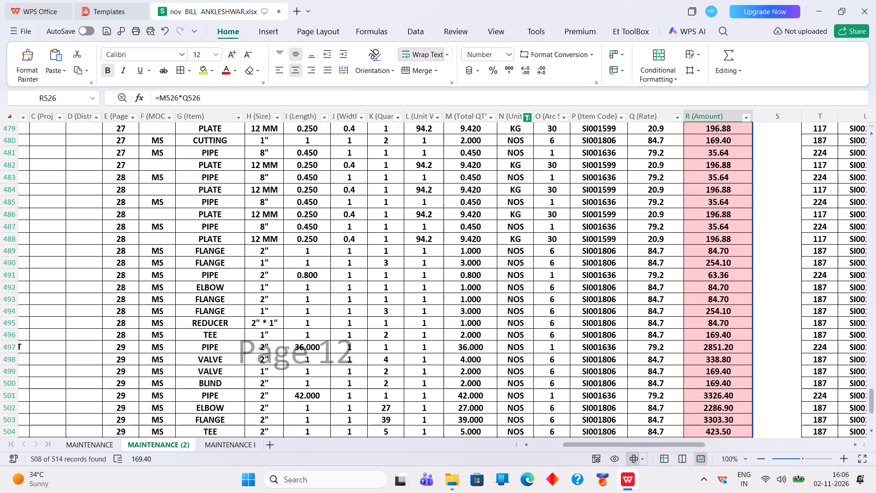
{"action": "scroll", "coordinate": [738, 210], "scroll_direction": "up", "scroll_amount": 20}
{"action": "scroll", "coordinate": [738, 210], "scroll_direction": "up", "scroll_amount": 7}
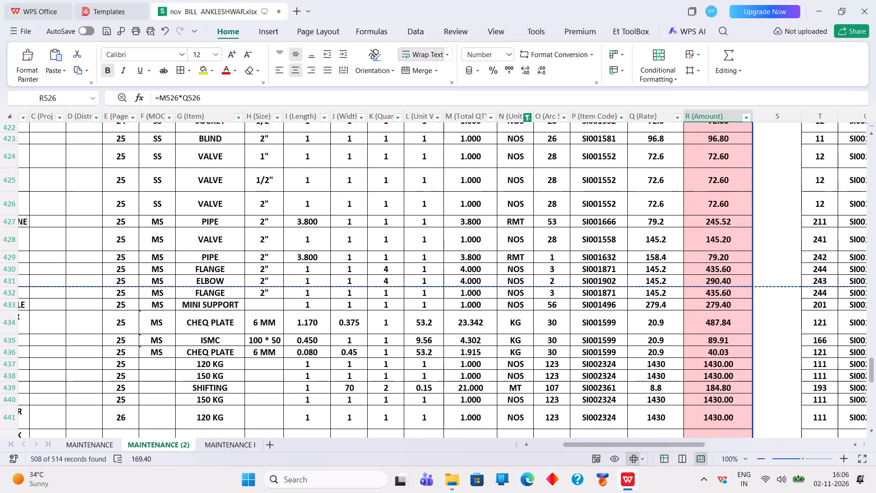
{"action": "scroll", "coordinate": [738, 210], "scroll_direction": "up", "scroll_amount": 20}
{"action": "scroll", "coordinate": [738, 210], "scroll_direction": "up", "scroll_amount": 6}
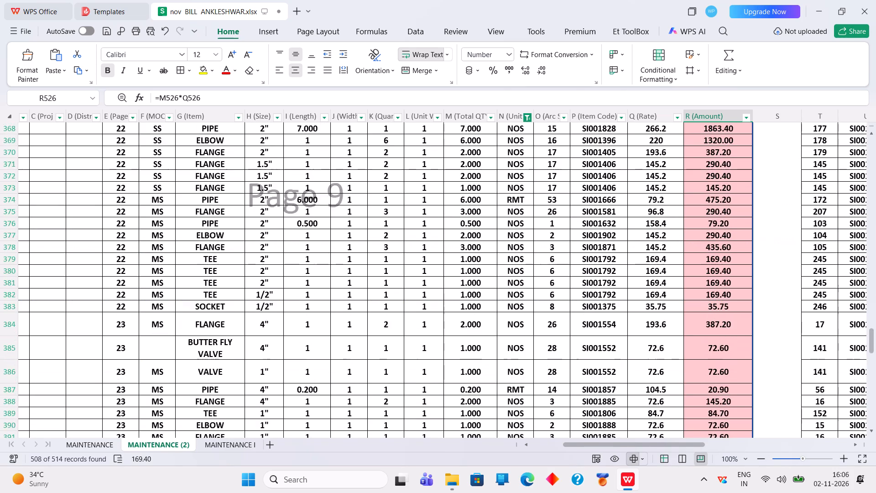
{"action": "scroll", "coordinate": [738, 210], "scroll_direction": "up", "scroll_amount": 19}
{"action": "scroll", "coordinate": [738, 210], "scroll_direction": "up", "scroll_amount": 19}
{"action": "scroll", "coordinate": [738, 210], "scroll_direction": "up", "scroll_amount": 7}
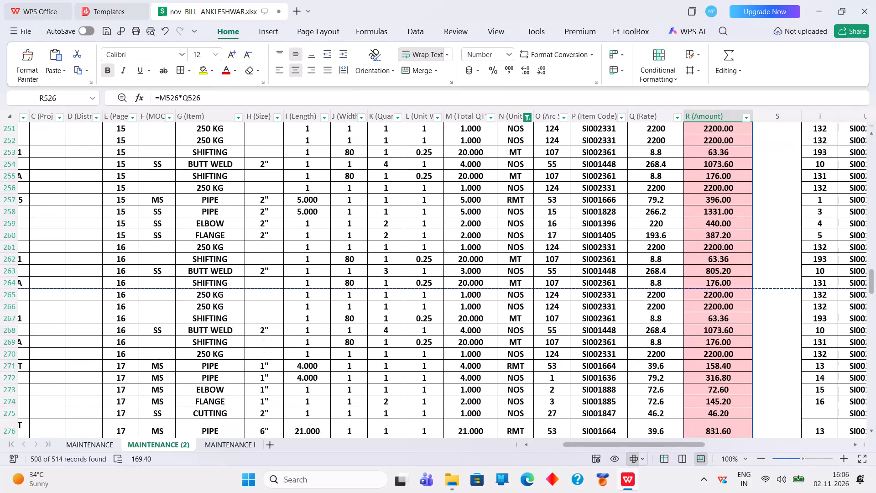
{"action": "scroll", "coordinate": [738, 210], "scroll_direction": "up", "scroll_amount": 19}
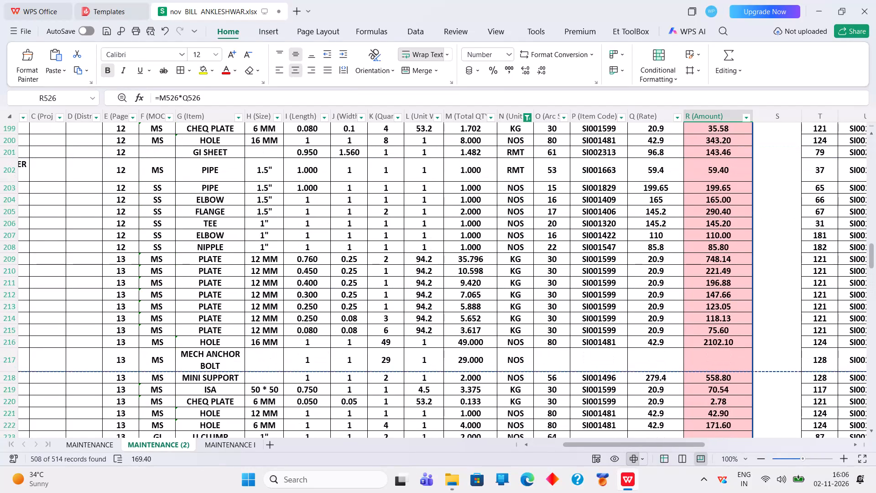
{"action": "scroll", "coordinate": [737, 209], "scroll_direction": "up", "scroll_amount": 18}
{"action": "scroll", "coordinate": [736, 208], "scroll_direction": "up", "scroll_amount": 3}
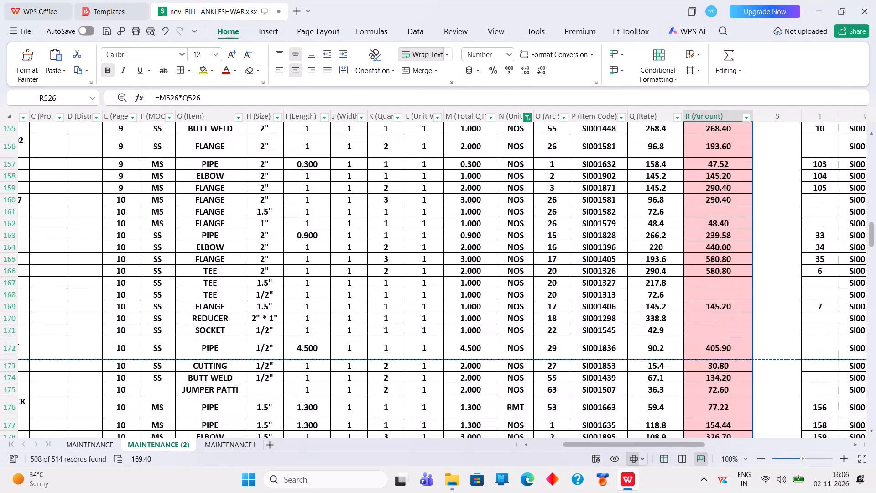
{"action": "scroll", "coordinate": [736, 208], "scroll_direction": "up", "scroll_amount": 15}
{"action": "scroll", "coordinate": [736, 208], "scroll_direction": "up", "scroll_amount": 7}
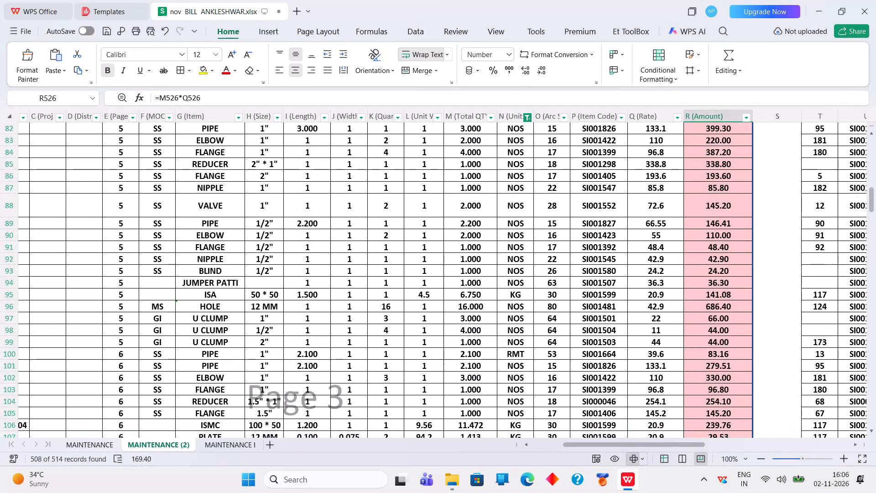
{"action": "left_click_drag", "start_coordinate": [871, 196], "coordinate": [875, 144]}
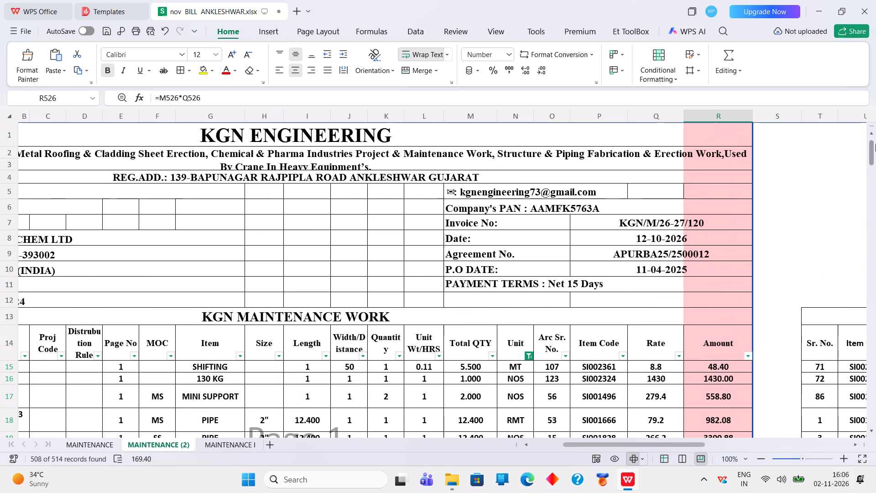
{"action": "left_click_drag", "start_coordinate": [875, 144], "coordinate": [875, 138]}
{"action": "left_click_drag", "start_coordinate": [732, 366], "coordinate": [716, 492]}
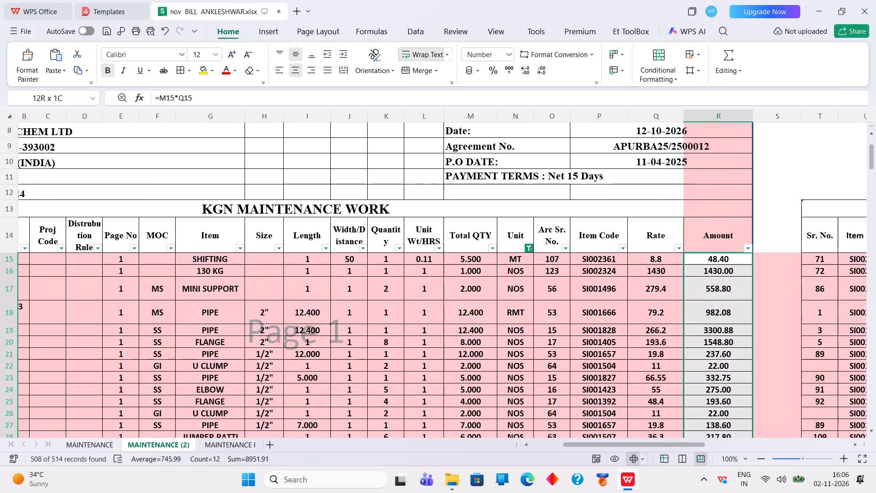
{"action": "left_click_drag", "start_coordinate": [716, 492], "coordinate": [716, 492]}
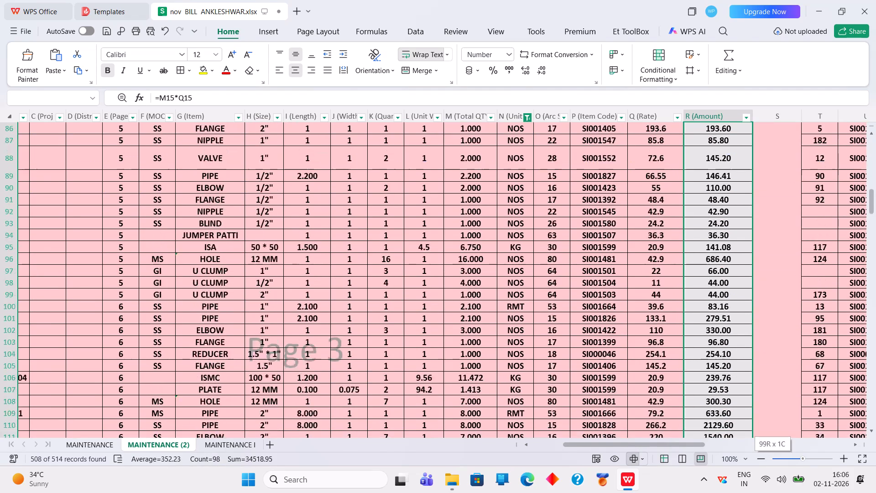
{"action": "left_click_drag", "start_coordinate": [716, 492], "coordinate": [720, 492]}
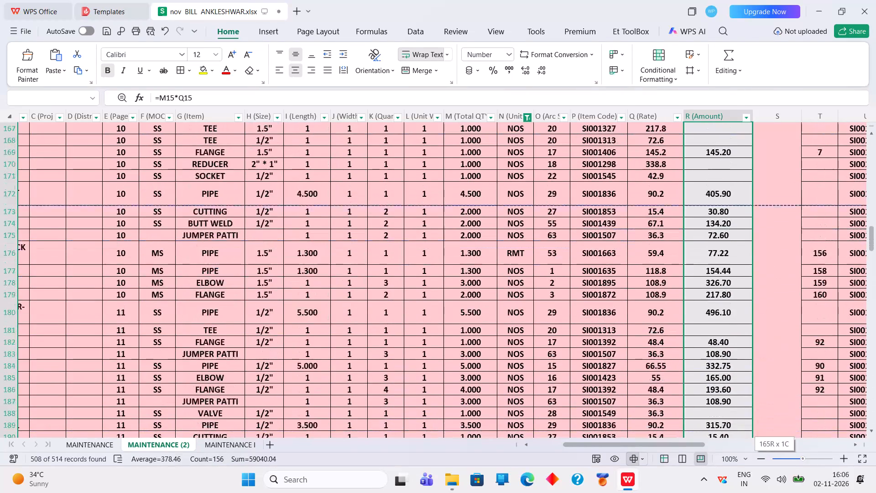
{"action": "left_click_drag", "start_coordinate": [720, 492], "coordinate": [721, 492]}
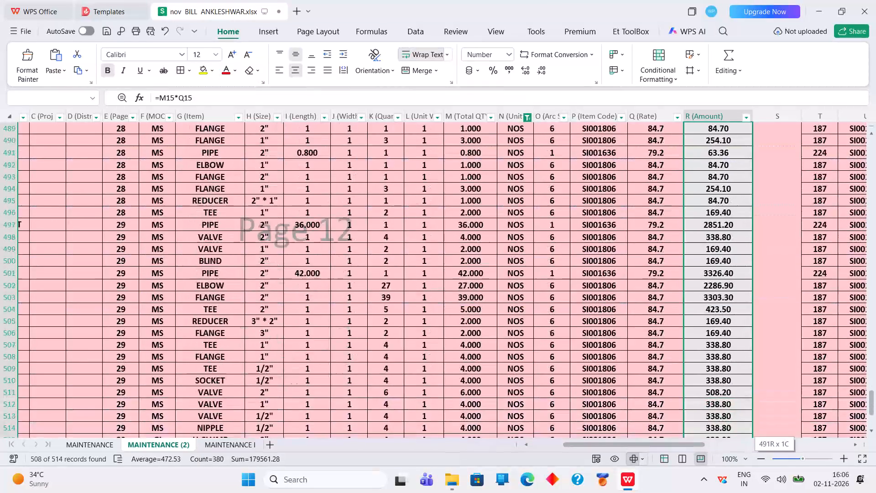
{"action": "left_click_drag", "start_coordinate": [721, 492], "coordinate": [727, 372]}
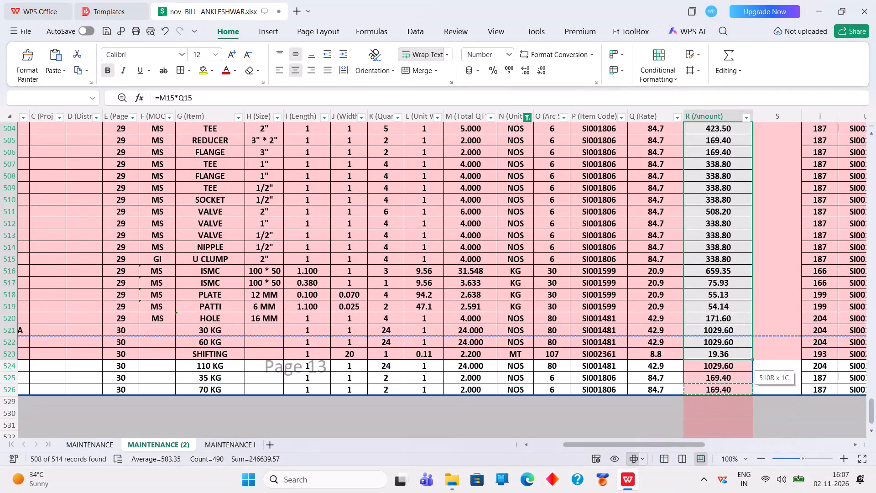
{"action": "left_click_drag", "start_coordinate": [727, 372], "coordinate": [727, 377]}
{"action": "right_click", "coordinate": [727, 377]}
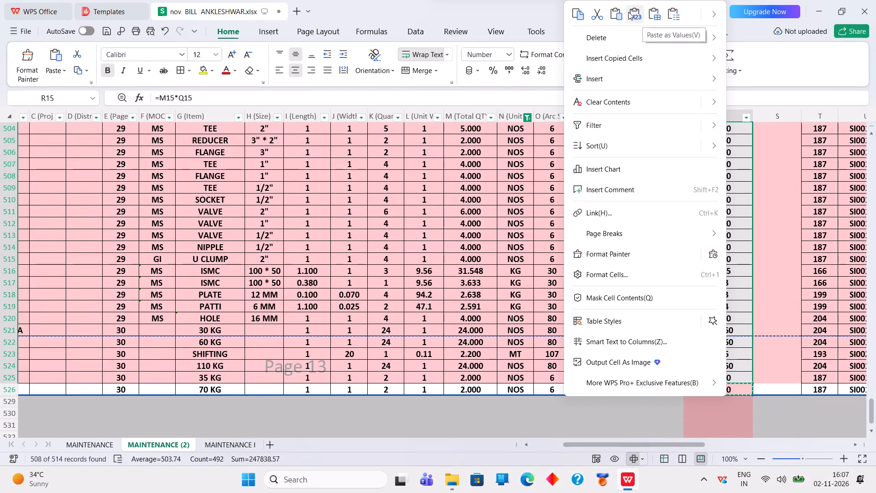
{"action": "left_click", "coordinate": [621, 13]}
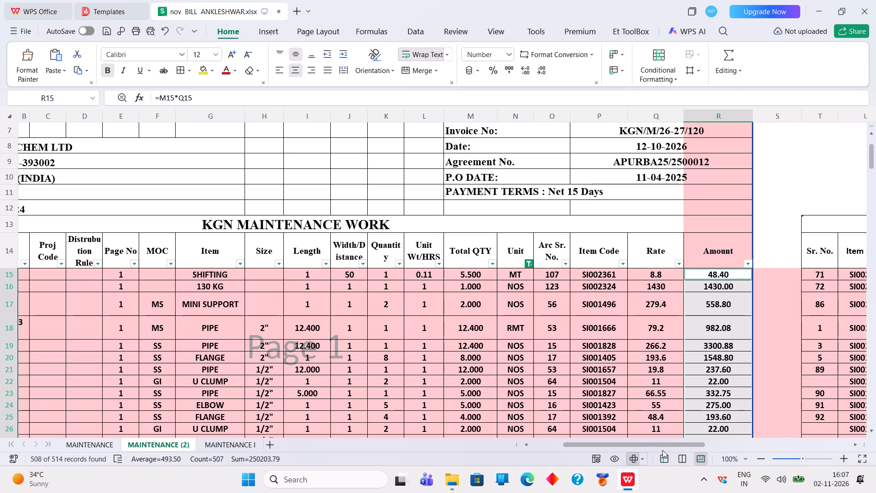
{"action": "left_click", "coordinate": [689, 399]}
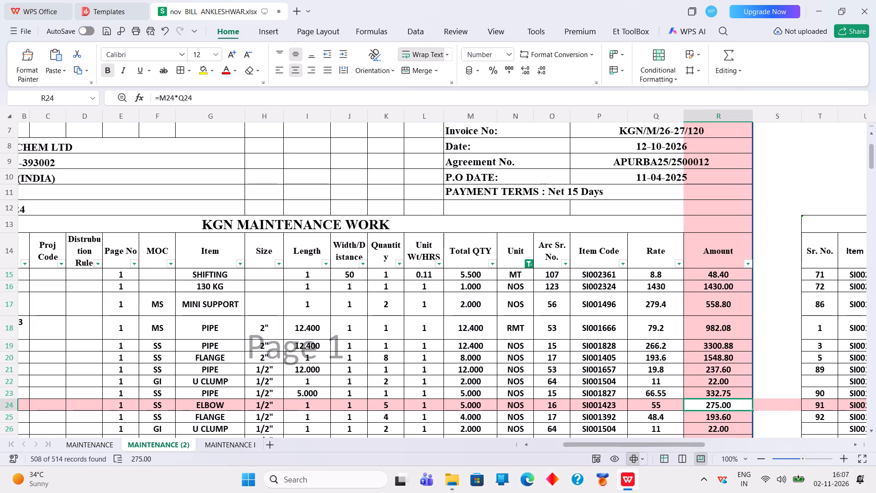
{"action": "left_click", "coordinate": [705, 346]}
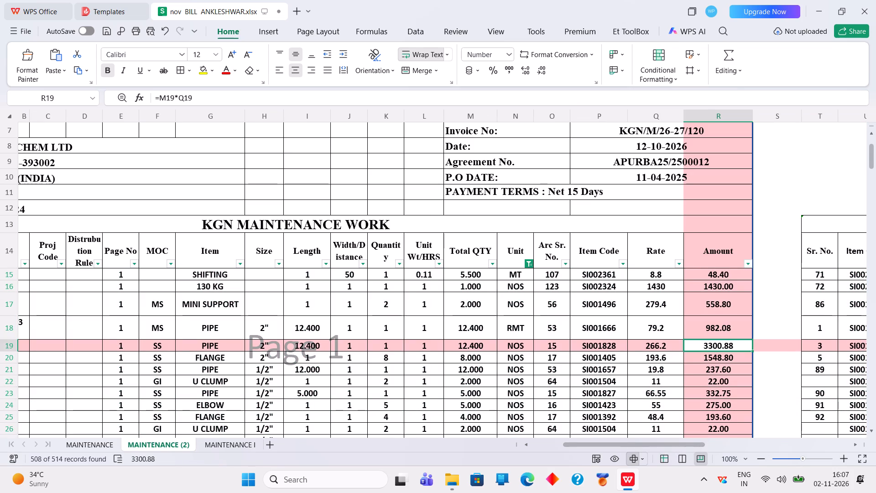
Copy the summary sheet's Total Qty, Amount and column Z formulas from row 15 and paste them into the filtered rows 16 to 526.
{"action": "left_click_drag", "start_coordinate": [680, 443], "coordinate": [845, 458]}
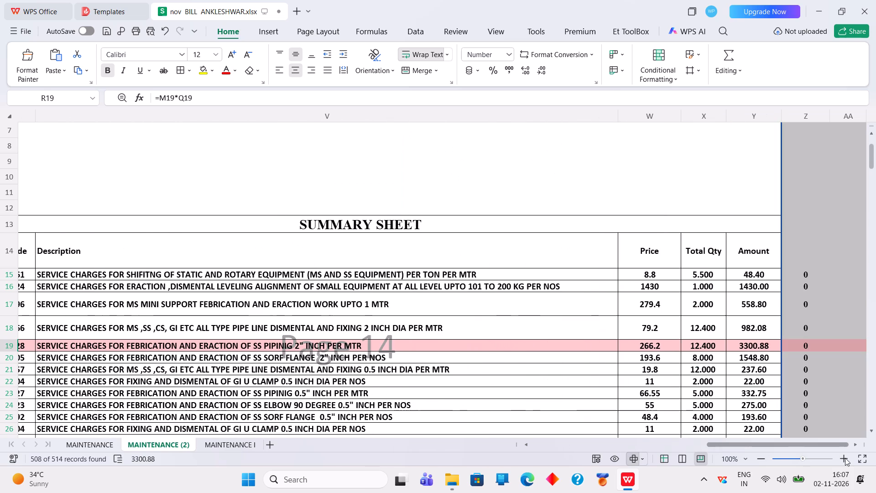
{"action": "left_click_drag", "start_coordinate": [845, 458], "coordinate": [846, 458]}
{"action": "left_click", "coordinate": [694, 275]}
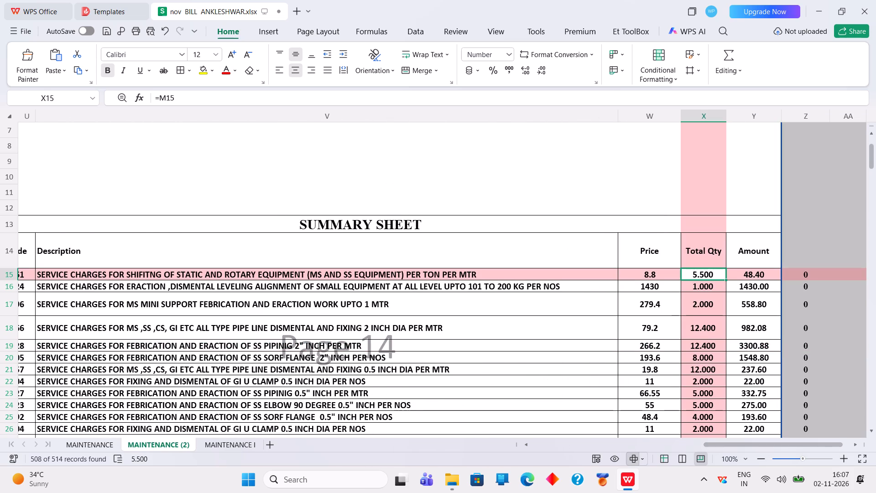
{"action": "left_click", "coordinate": [743, 276]}
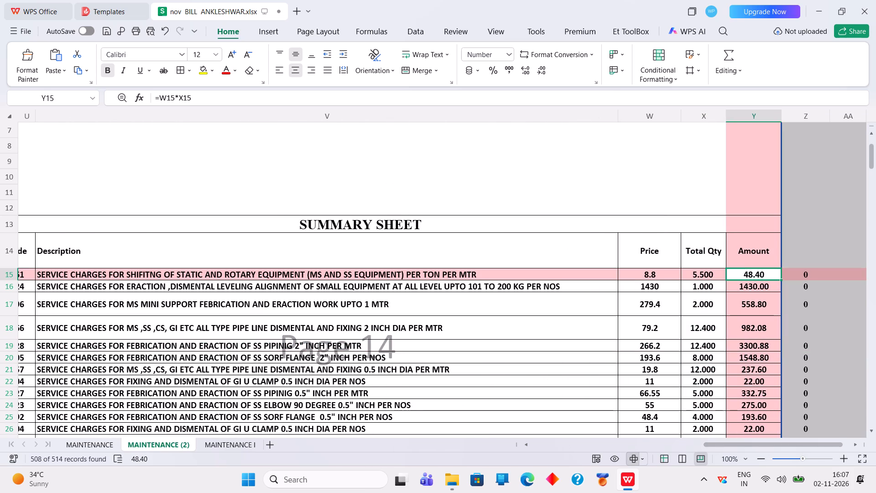
{"action": "left_click", "coordinate": [803, 274]}
{"action": "left_click_drag", "start_coordinate": [709, 273], "coordinate": [754, 273]}
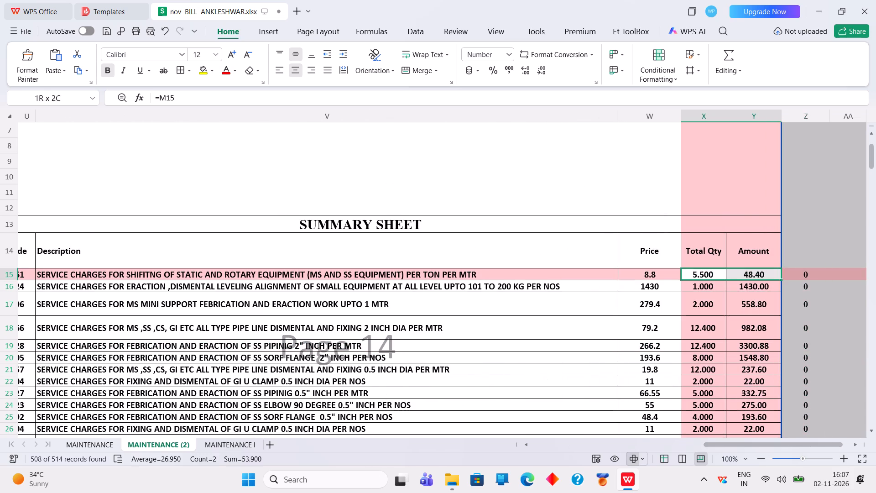
{"action": "left_click_drag", "start_coordinate": [754, 273], "coordinate": [792, 278]}
{"action": "right_click", "coordinate": [768, 273]}
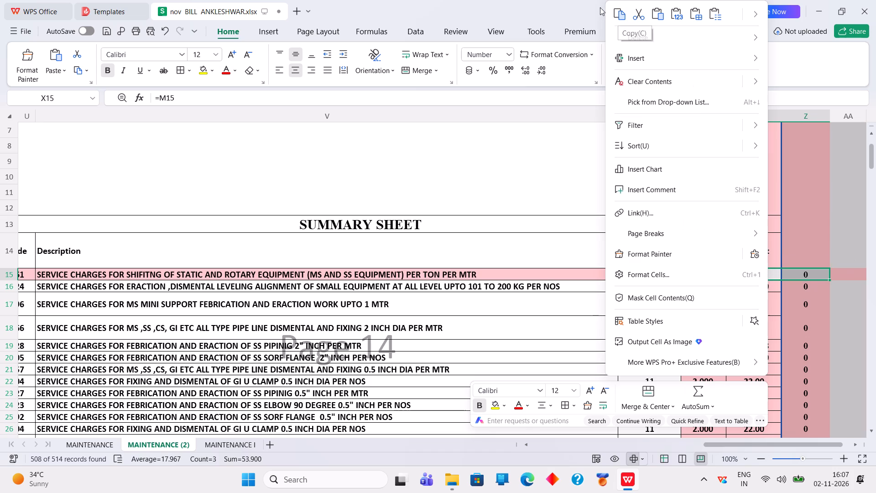
{"action": "left_click", "coordinate": [617, 14]}
{"action": "left_click_drag", "start_coordinate": [711, 283], "coordinate": [696, 492]}
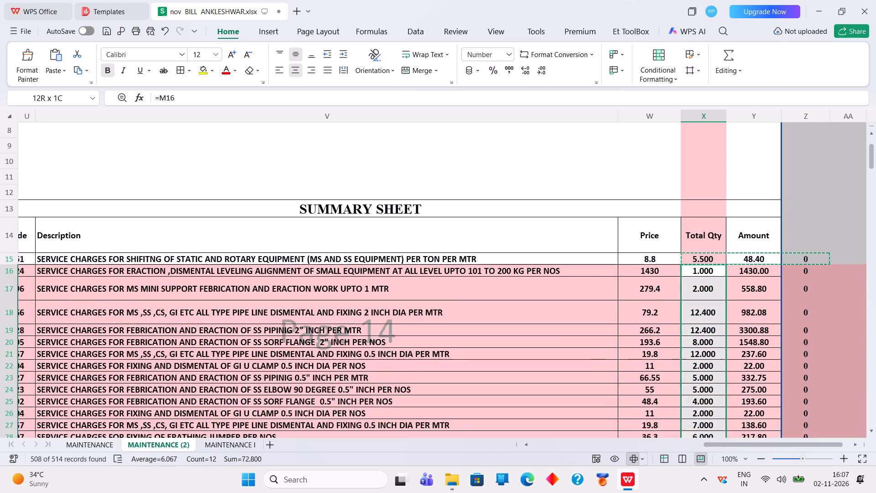
{"action": "left_click_drag", "start_coordinate": [696, 492], "coordinate": [700, 490]}
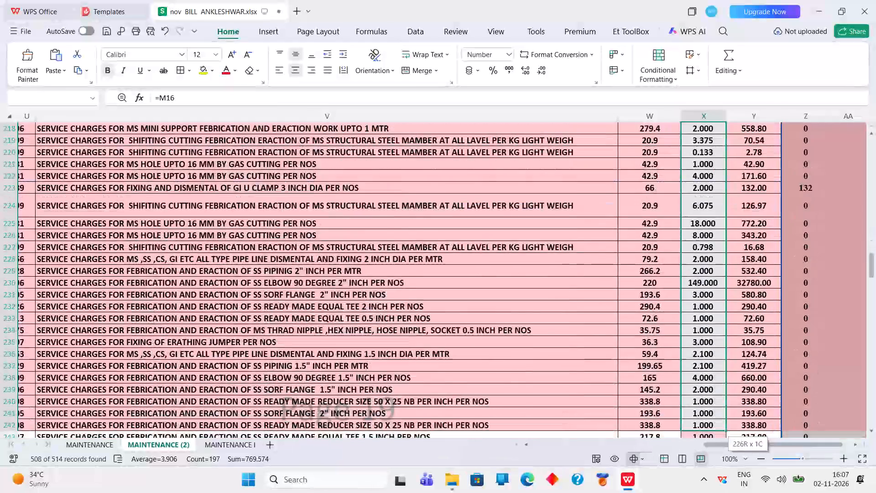
{"action": "left_click_drag", "start_coordinate": [700, 490], "coordinate": [698, 489]}
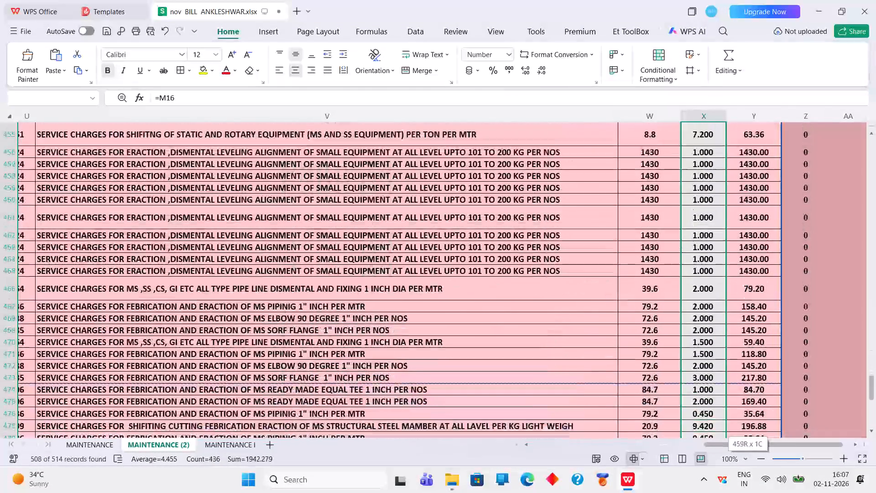
{"action": "left_click_drag", "start_coordinate": [698, 489], "coordinate": [703, 425]}
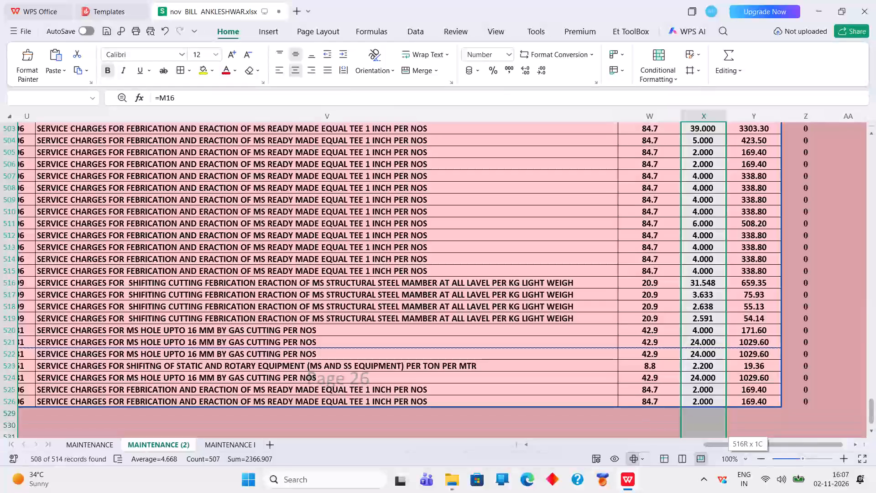
{"action": "left_click_drag", "start_coordinate": [703, 425], "coordinate": [705, 404]}
{"action": "right_click", "coordinate": [700, 399]}
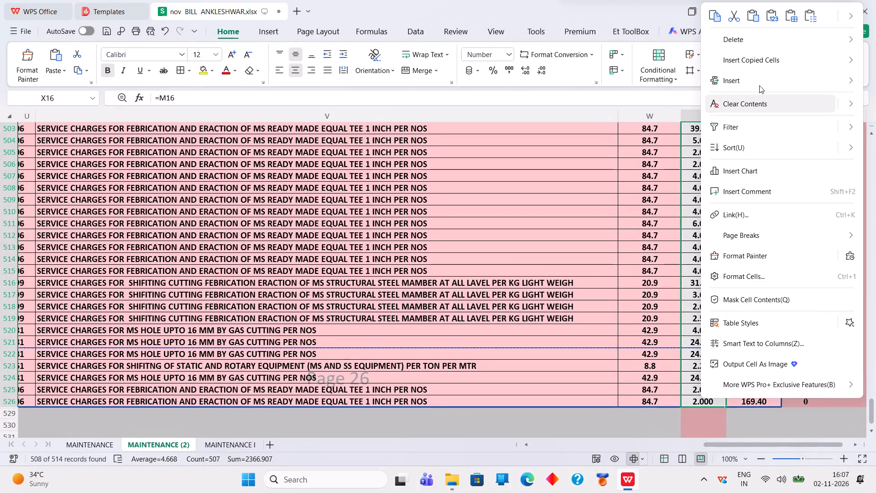
{"action": "left_click", "coordinate": [754, 13]}
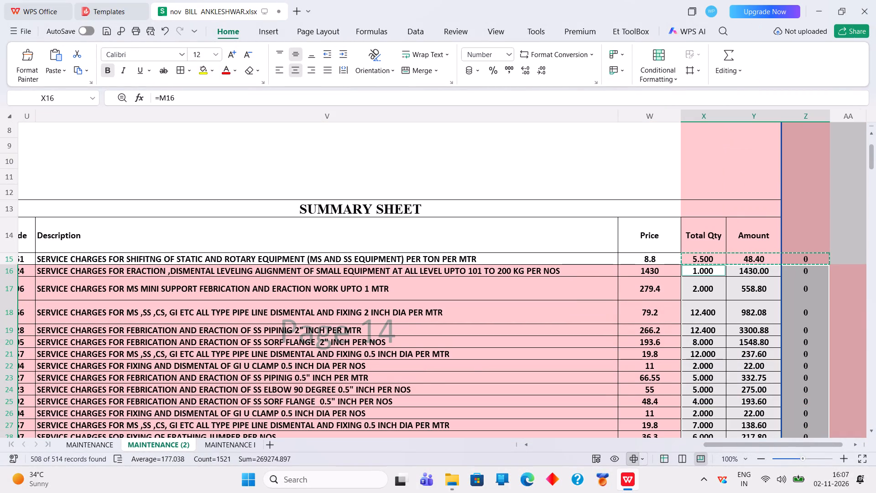
Filter the Unit column to show only the PER HRS entries.
{"action": "left_click_drag", "start_coordinate": [718, 445], "coordinate": [620, 451]}
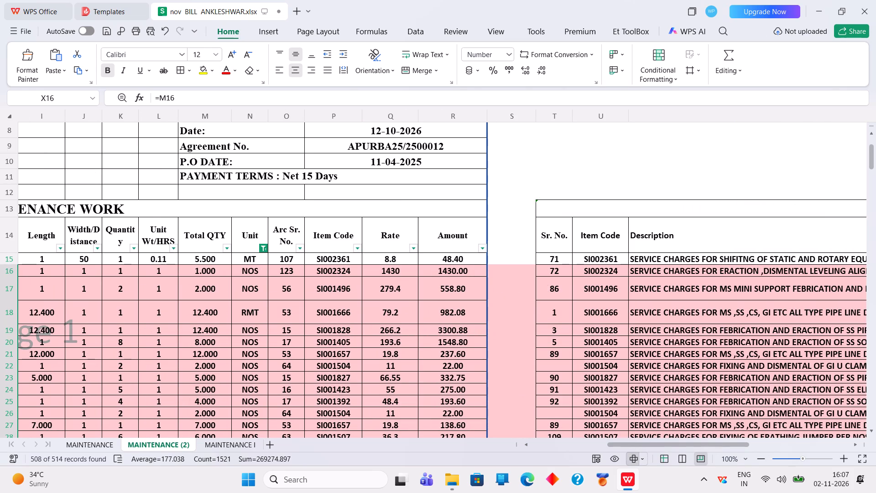
{"action": "left_click", "coordinate": [266, 245]}
{"action": "left_click", "coordinate": [284, 246]}
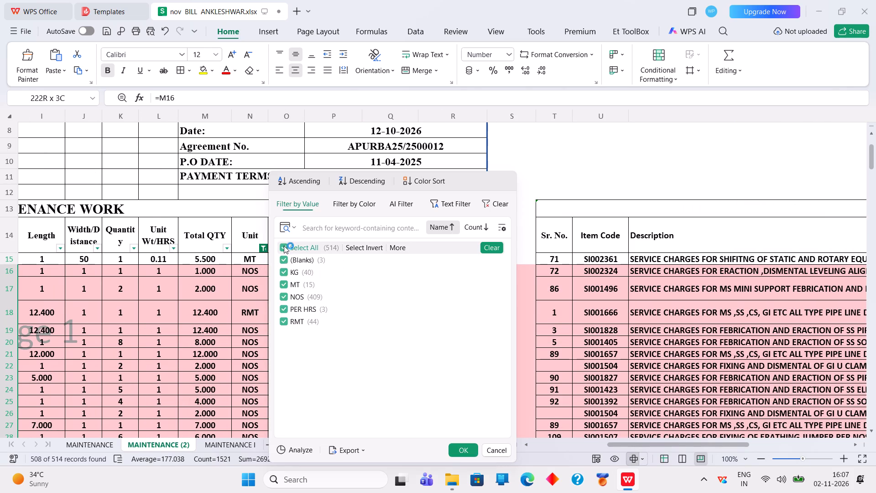
{"action": "left_click", "coordinate": [283, 245]}
{"action": "left_click", "coordinate": [284, 307]}
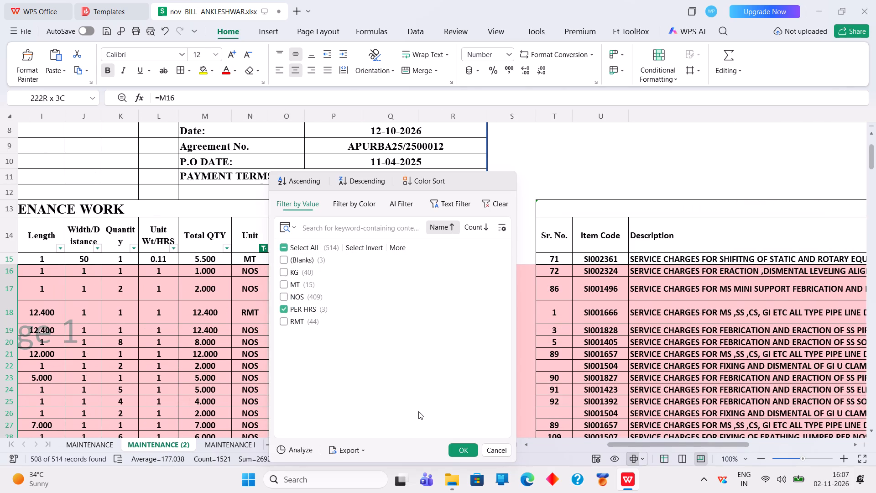
{"action": "double_click", "coordinate": [461, 448]}
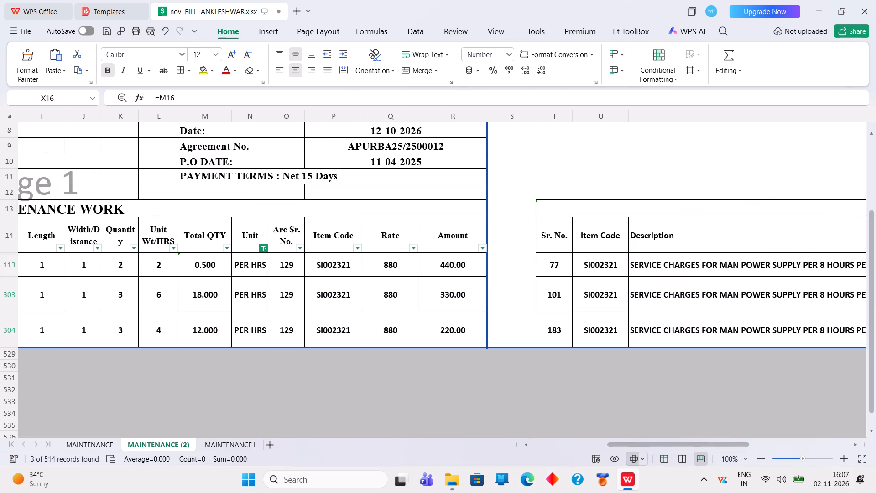
Copy the Total QTY formula from row 113 and paste it into the Total QTY cells of rows 303 and 304.
{"action": "left_click", "coordinate": [213, 266]}
{"action": "right_click", "coordinate": [214, 266]}
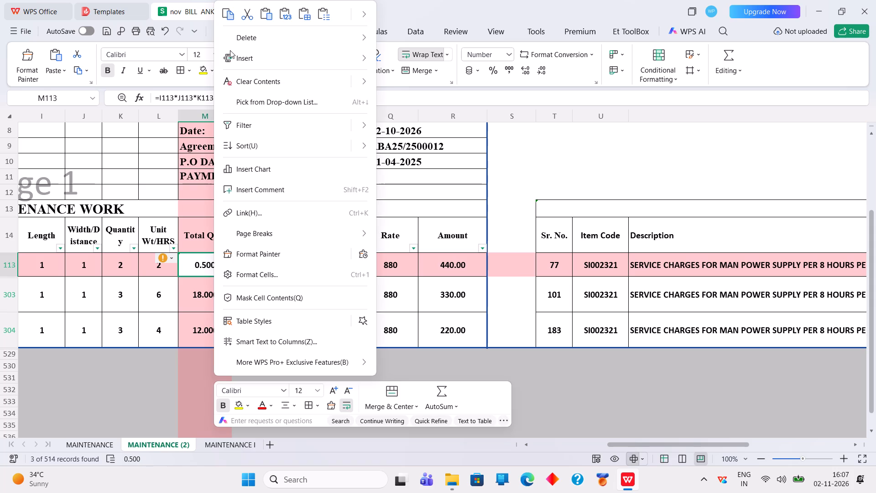
{"action": "left_click", "coordinate": [229, 16]}
{"action": "left_click_drag", "start_coordinate": [205, 292], "coordinate": [208, 325]}
{"action": "right_click", "coordinate": [208, 325]}
{"action": "left_click", "coordinate": [261, 16]}
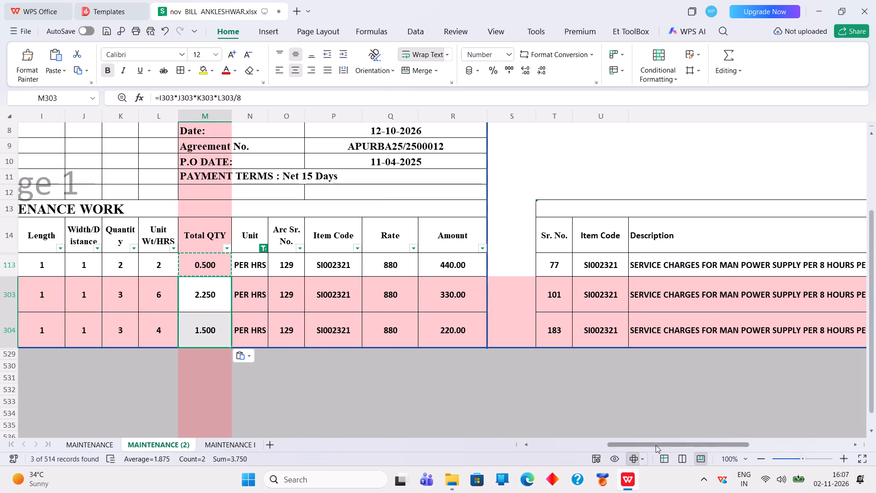
Copy the summary sheet's Total Qty, Amount and column Z formulas from row 113 and paste them into rows 303 and 304.
{"action": "left_click_drag", "start_coordinate": [657, 447], "coordinate": [765, 441]}
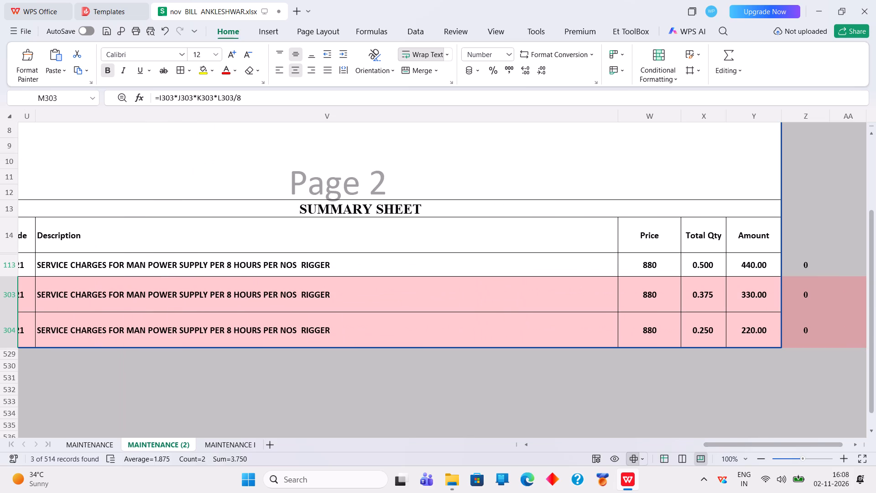
{"action": "left_click", "coordinate": [712, 262]}
{"action": "left_click", "coordinate": [713, 293]}
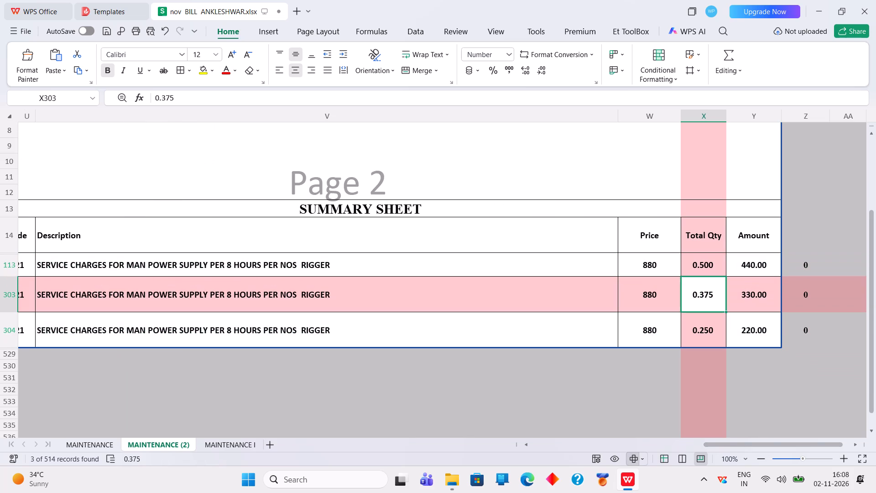
{"action": "left_click", "coordinate": [717, 330]}
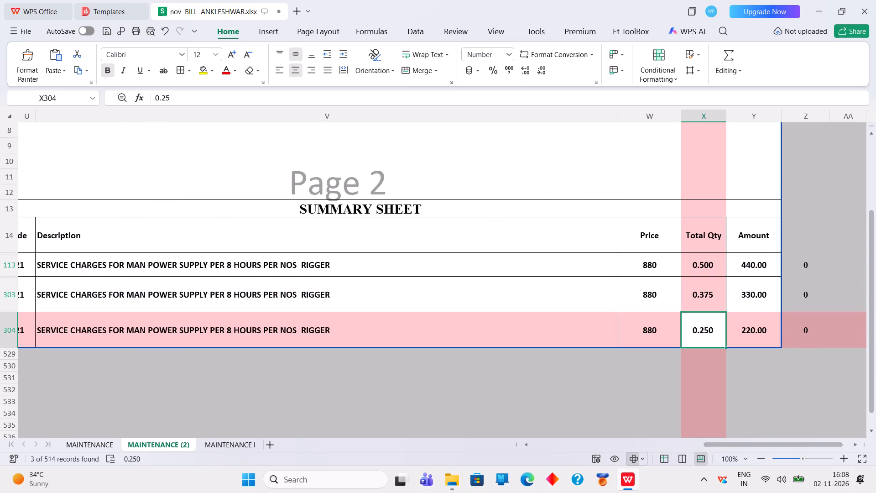
{"action": "left_click", "coordinate": [812, 267]}
{"action": "left_click_drag", "start_coordinate": [693, 265], "coordinate": [768, 264]}
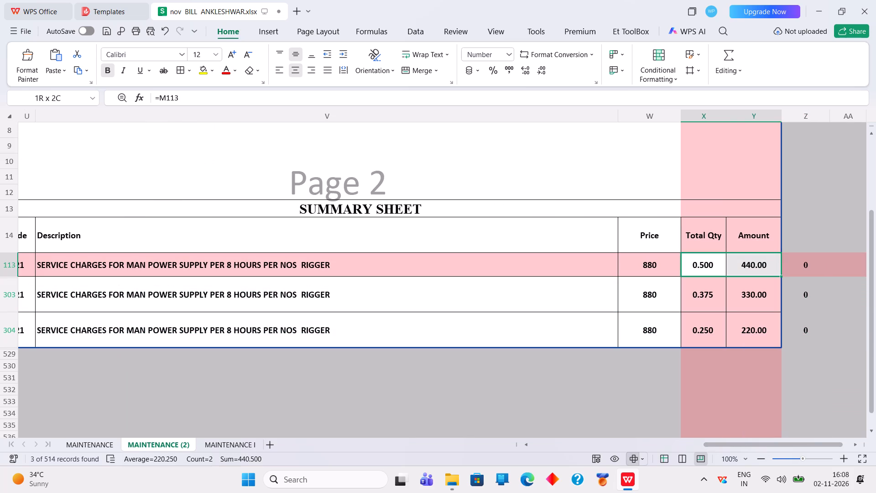
{"action": "left_click_drag", "start_coordinate": [768, 264], "coordinate": [785, 264]}
{"action": "right_click", "coordinate": [783, 264]}
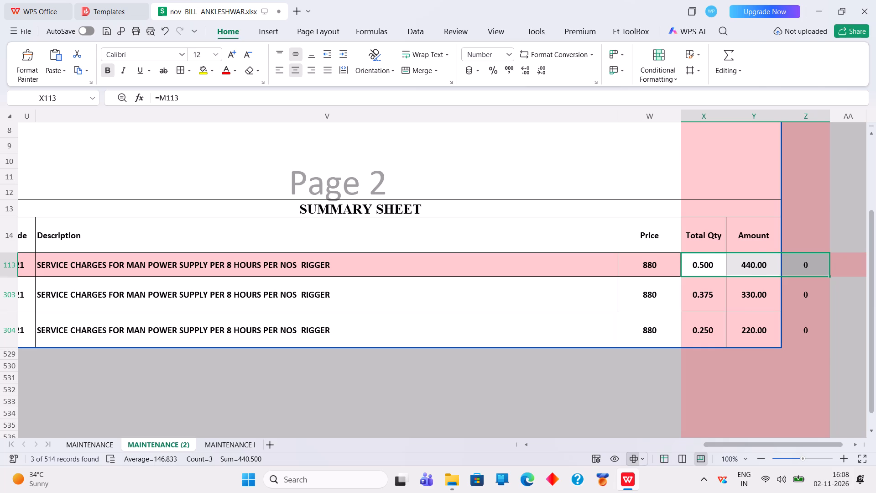
{"action": "right_click", "coordinate": [705, 263]}
{"action": "left_click", "coordinate": [720, 16]}
{"action": "left_click_drag", "start_coordinate": [708, 296], "coordinate": [707, 321]}
{"action": "right_click", "coordinate": [707, 321]}
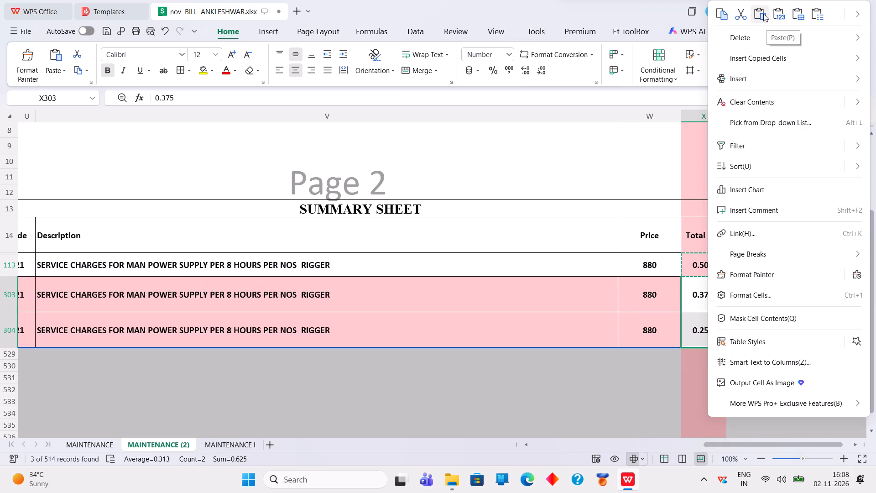
{"action": "left_click", "coordinate": [763, 14]}
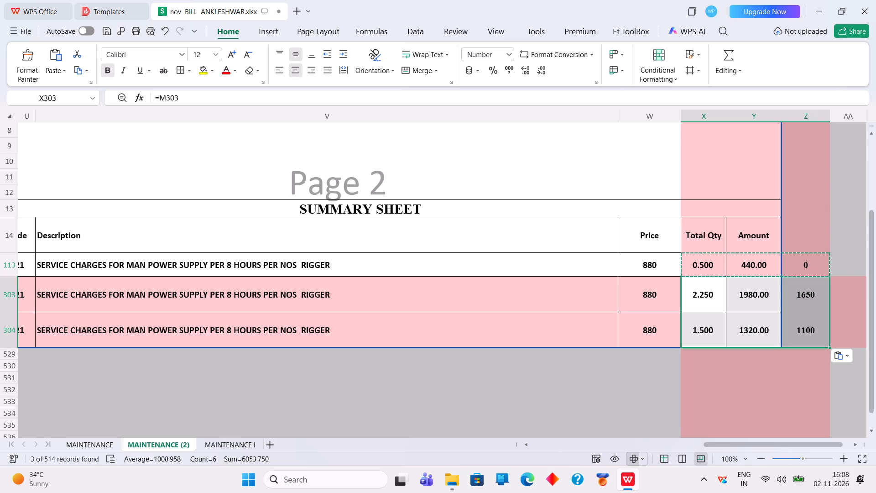
Copy the maintenance table's Total QTY formula from row 113 again and paste it over rows 303 and 304.
{"action": "left_click_drag", "start_coordinate": [728, 443], "coordinate": [635, 447]}
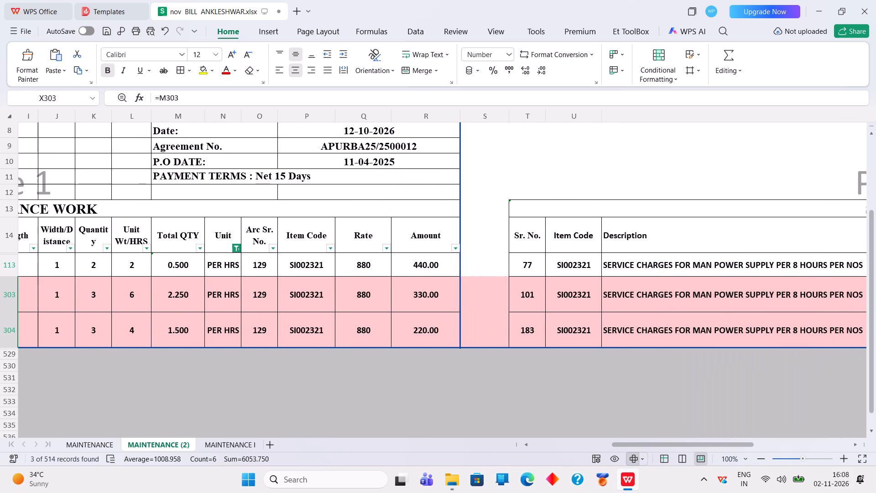
{"action": "left_click", "coordinate": [181, 275]}
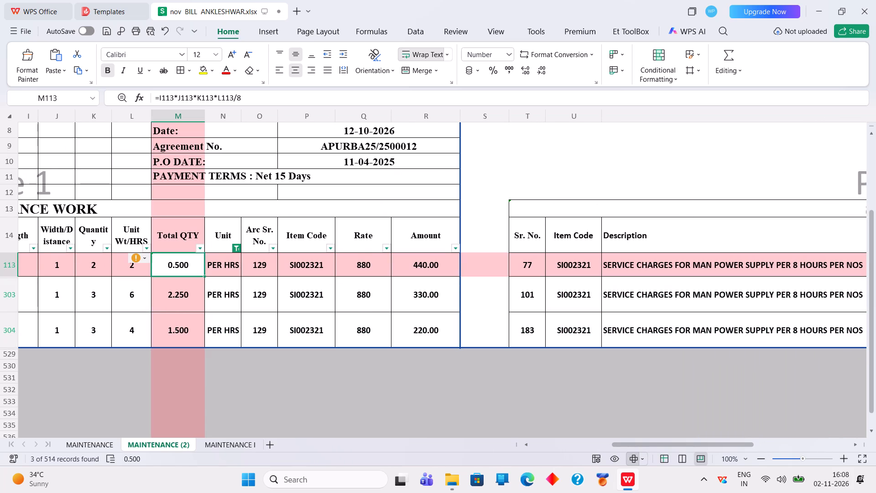
{"action": "right_click", "coordinate": [192, 267]}
{"action": "left_click", "coordinate": [201, 15]}
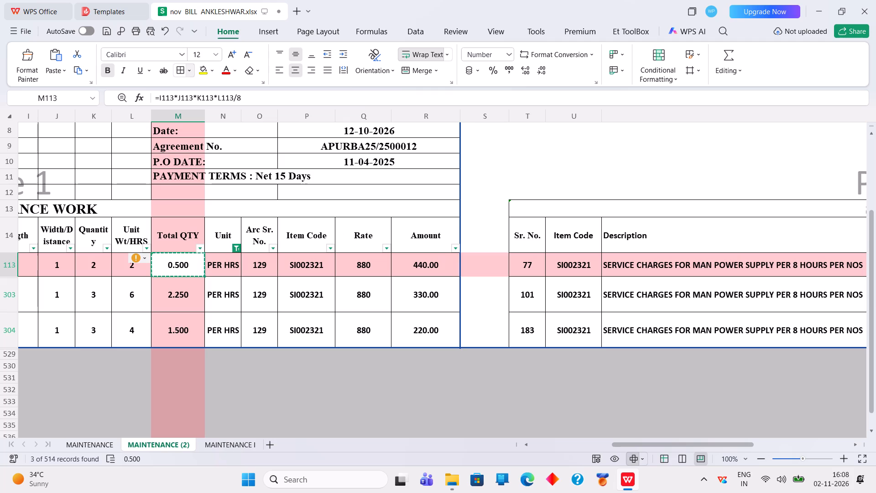
{"action": "left_click_drag", "start_coordinate": [183, 290], "coordinate": [183, 320]}
{"action": "right_click", "coordinate": [183, 320]}
{"action": "right_click", "coordinate": [183, 320]}
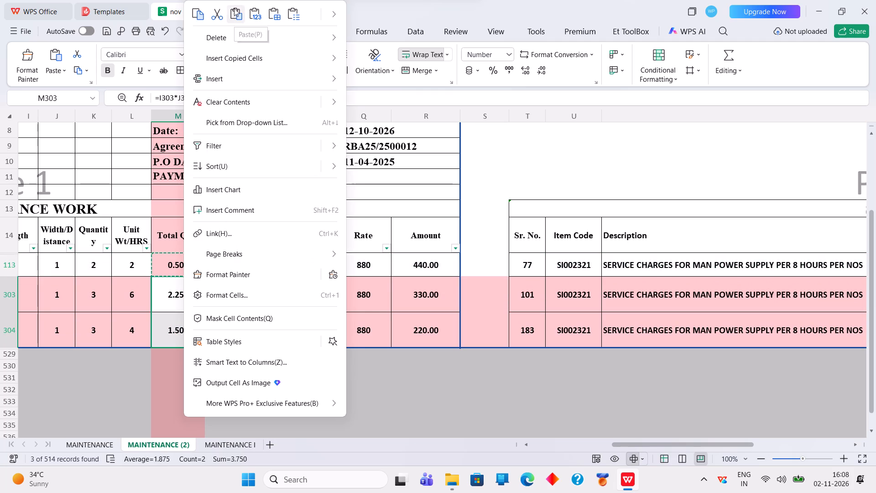
{"action": "left_click", "coordinate": [235, 7]}
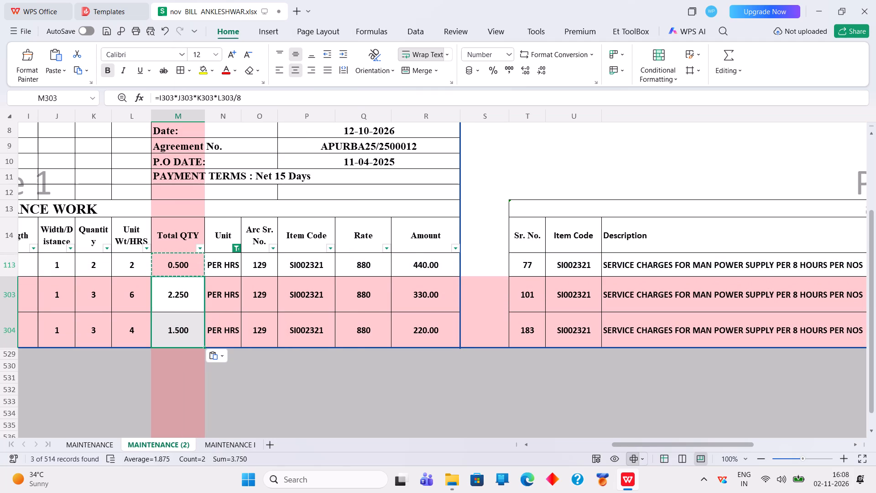
Check the maintenance Amount cell of row 304 and the summary sheet's Price and Total Qty cells in the PER HRS rows.
{"action": "left_click", "coordinate": [457, 336]}
{"action": "left_click_drag", "start_coordinate": [643, 444], "coordinate": [733, 441]}
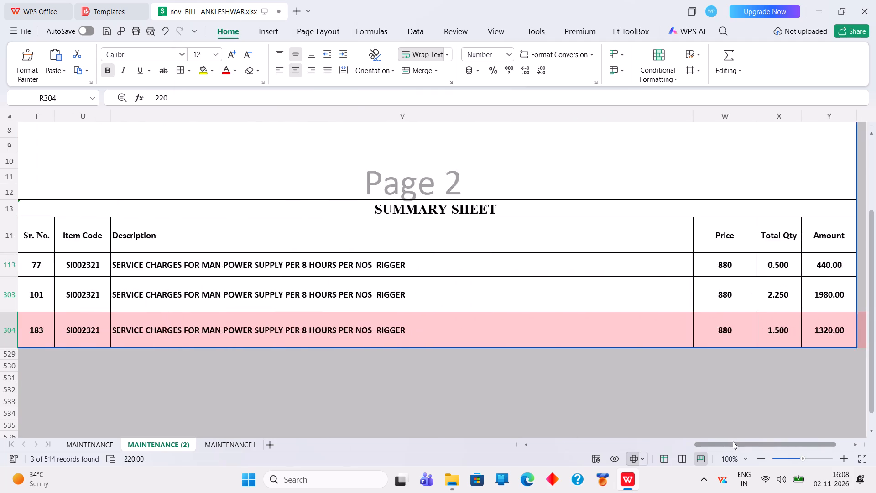
{"action": "left_click_drag", "start_coordinate": [733, 441], "coordinate": [735, 441]}
{"action": "left_click", "coordinate": [693, 309]}
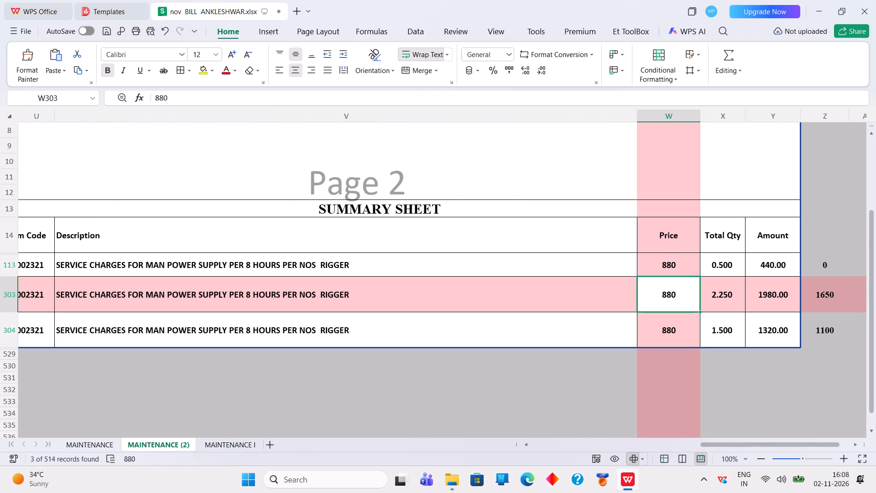
{"action": "left_click", "coordinate": [724, 295]}
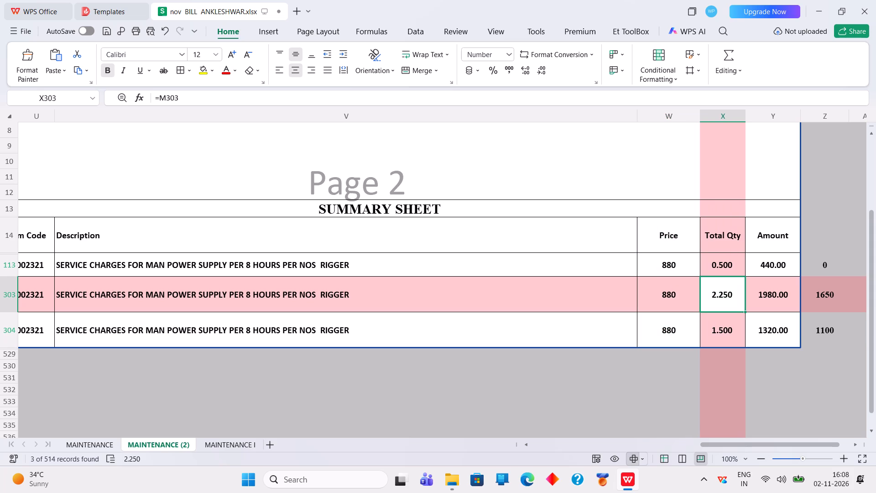
{"action": "left_click", "coordinate": [722, 266]}
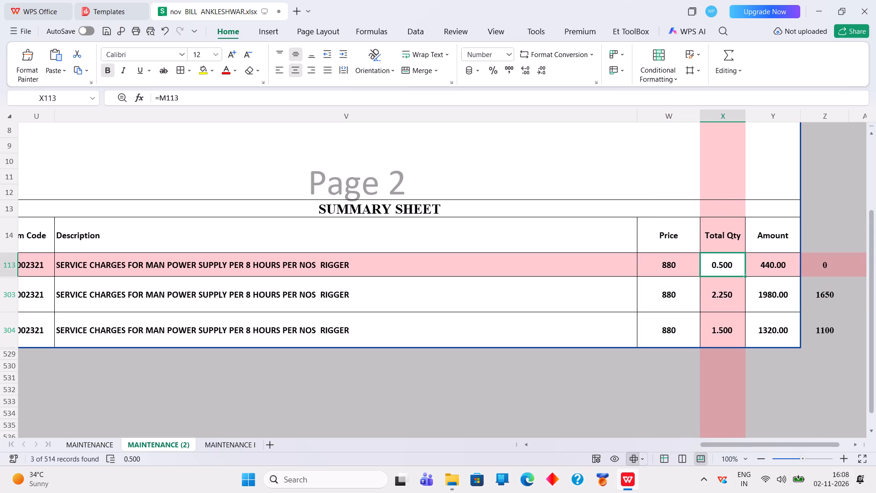
{"action": "left_click", "coordinate": [725, 296]}
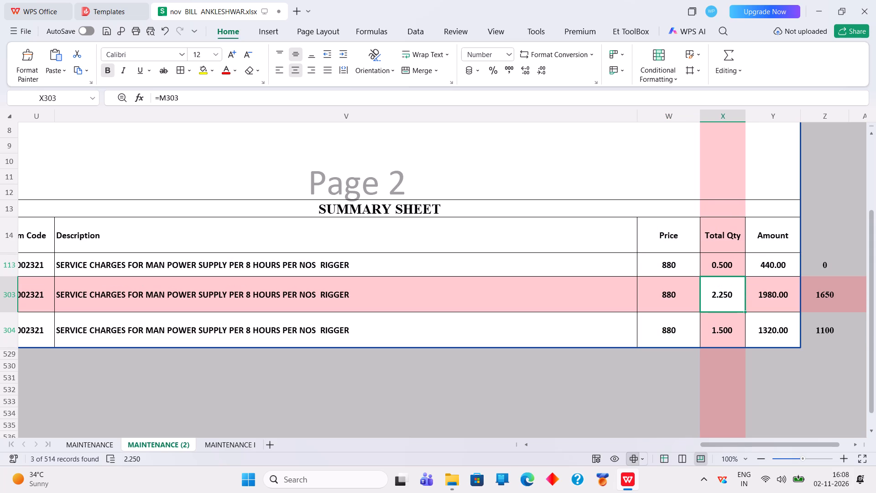
Copy the maintenance table's Amount formula from row 113 and paste it into the Amount cells of rows 303 and 304.
{"action": "left_click_drag", "start_coordinate": [749, 443], "coordinate": [688, 456]}
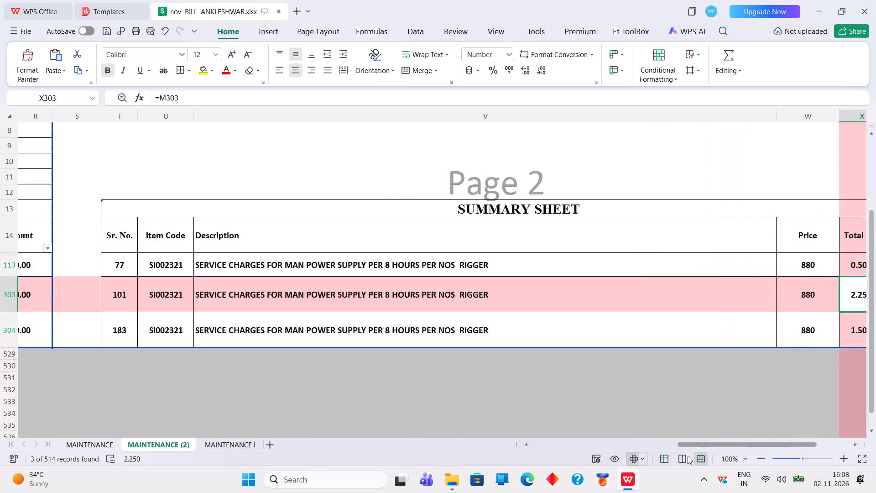
{"action": "left_click_drag", "start_coordinate": [688, 456], "coordinate": [633, 465]}
{"action": "left_click", "coordinate": [606, 295]}
{"action": "left_click", "coordinate": [598, 254]}
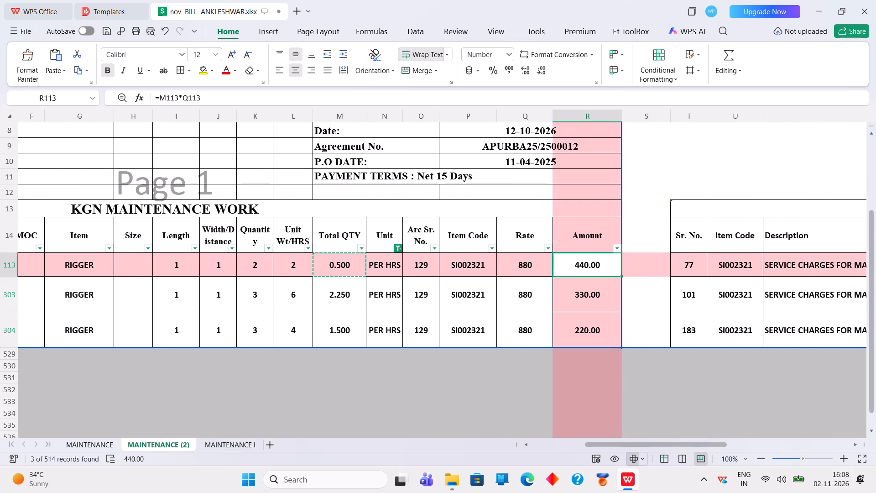
{"action": "right_click", "coordinate": [596, 266]}
{"action": "left_click", "coordinate": [610, 10]}
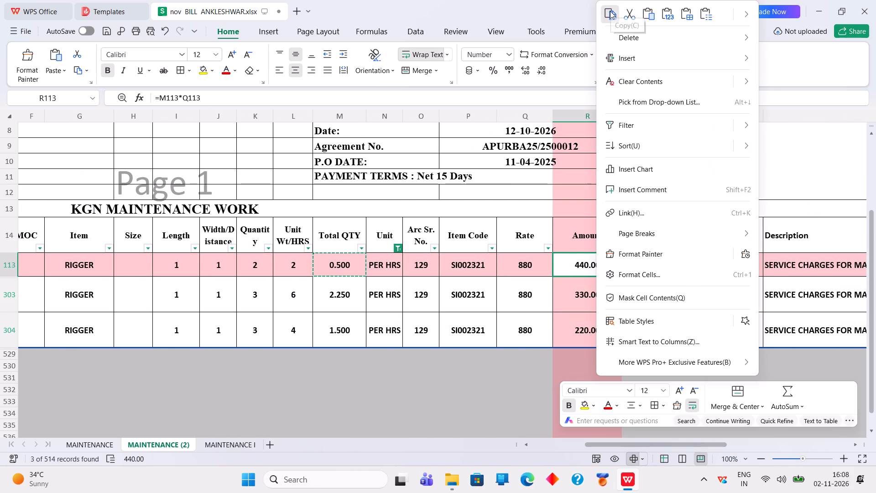
{"action": "left_click_drag", "start_coordinate": [600, 286], "coordinate": [595, 326]}
{"action": "right_click", "coordinate": [591, 317]}
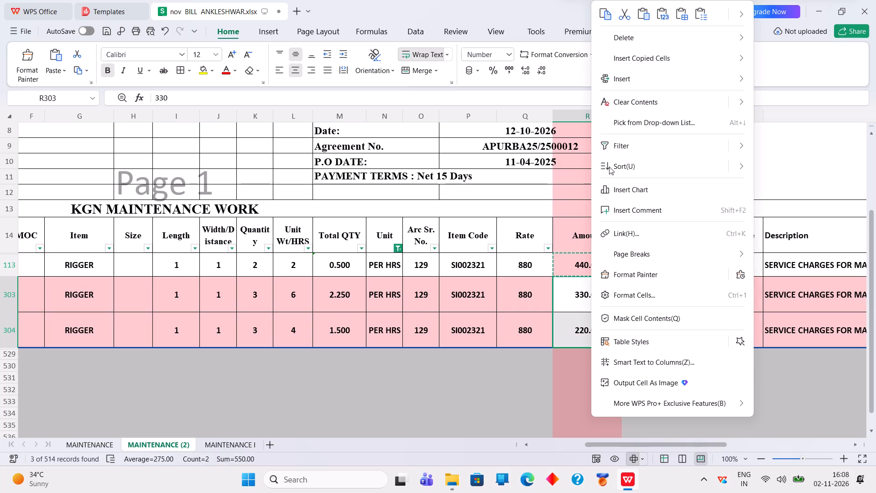
{"action": "left_click", "coordinate": [639, 9]}
{"action": "left_click", "coordinate": [589, 303]}
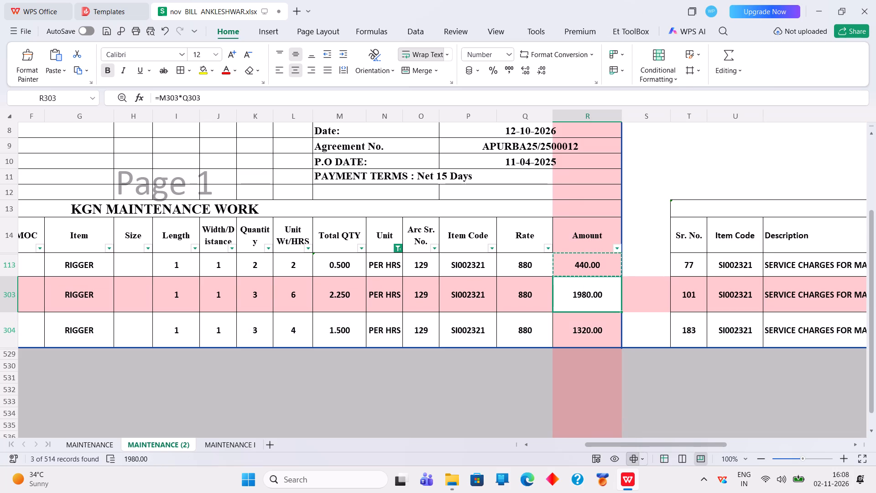
Reset the Unit column filter from PER HRS to include all values.
{"action": "left_click", "coordinate": [397, 251]}
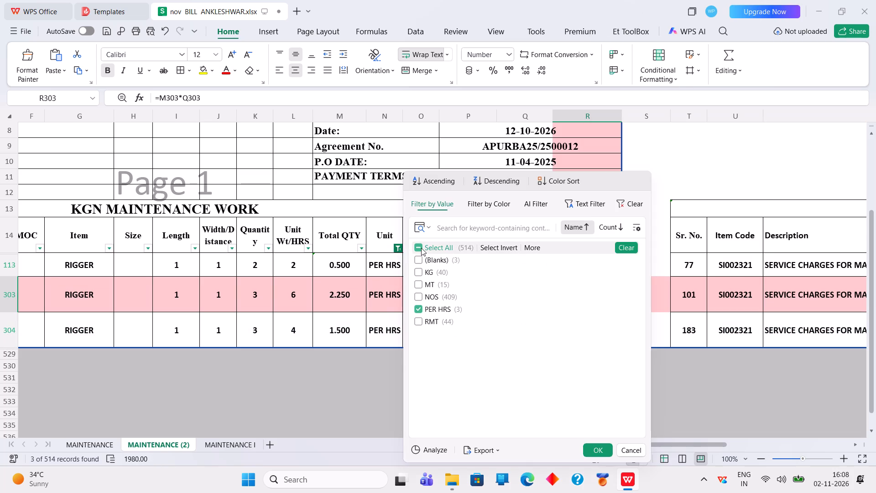
{"action": "left_click", "coordinate": [420, 248]}
{"action": "left_click", "coordinate": [602, 449]}
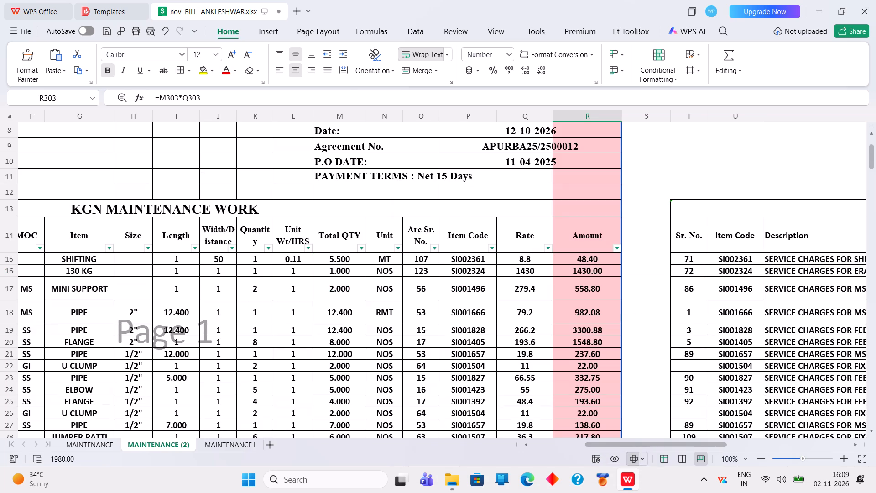
Look through the unfiltered maintenance rows down to the page 11 and page 12 entries, including their descriptions and Arc Sr. No. values.
{"action": "scroll", "coordinate": [472, 296], "scroll_direction": "up", "scroll_amount": 3}
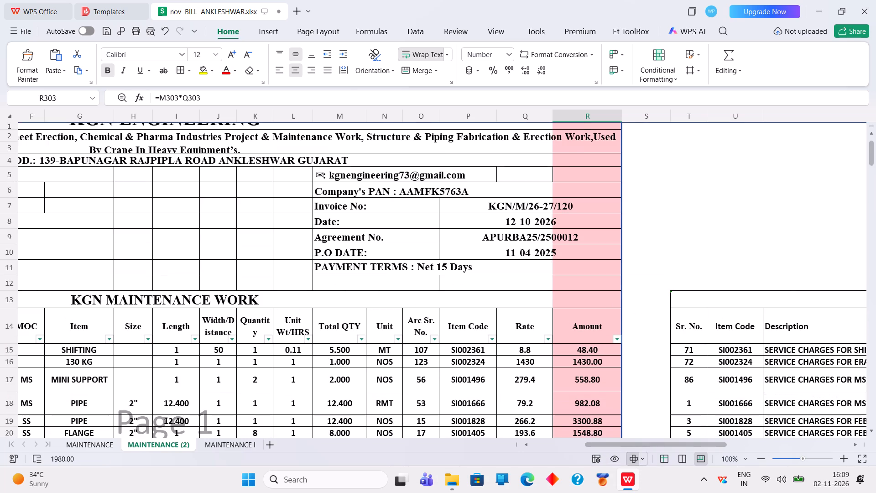
{"action": "scroll", "coordinate": [472, 296], "scroll_direction": "down", "scroll_amount": 20}
{"action": "scroll", "coordinate": [472, 296], "scroll_direction": "down", "scroll_amount": 8}
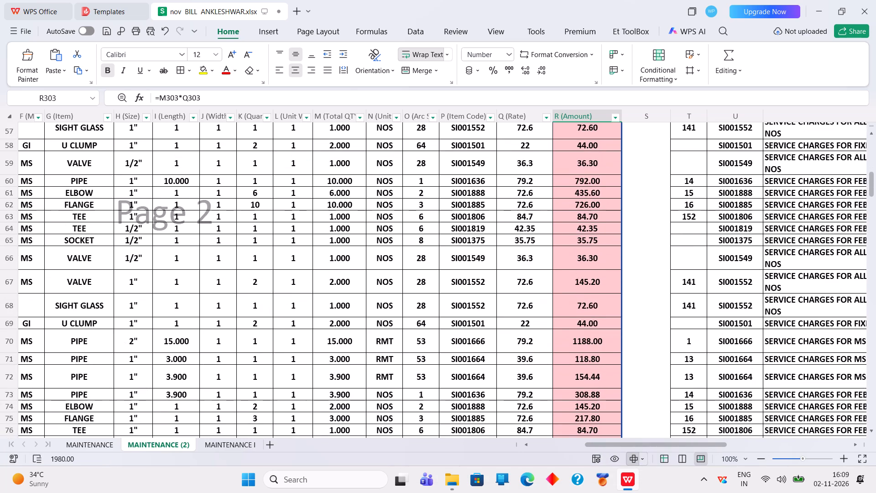
{"action": "scroll", "coordinate": [472, 296], "scroll_direction": "down", "scroll_amount": 16}
{"action": "scroll", "coordinate": [472, 296], "scroll_direction": "down", "scroll_amount": 15}
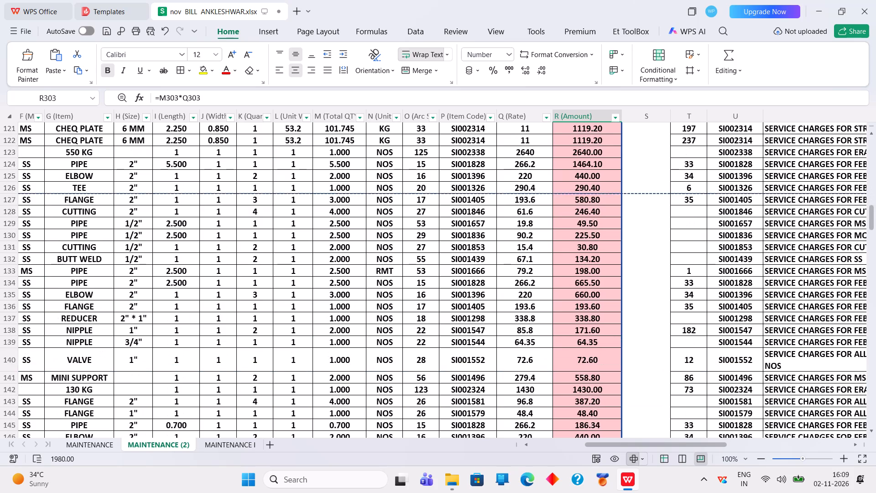
{"action": "scroll", "coordinate": [472, 296], "scroll_direction": "down", "scroll_amount": 9}
{"action": "scroll", "coordinate": [472, 296], "scroll_direction": "down", "scroll_amount": 13}
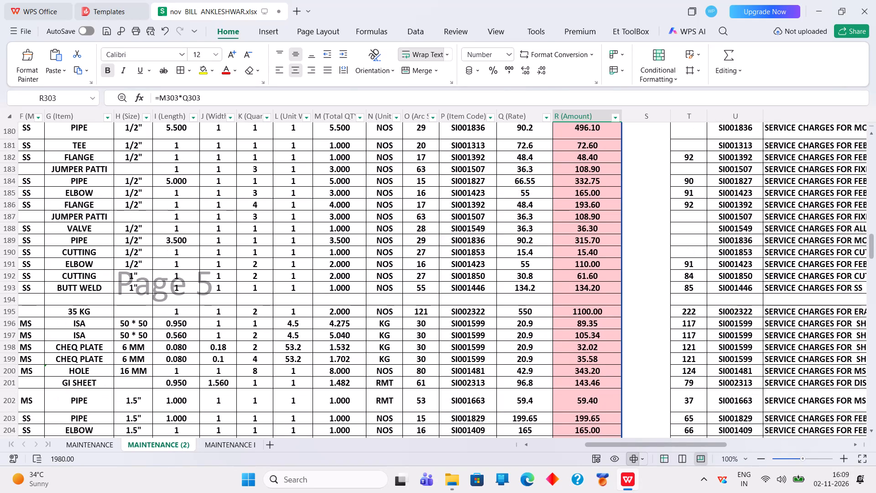
{"action": "left_click_drag", "start_coordinate": [680, 444], "coordinate": [621, 456]}
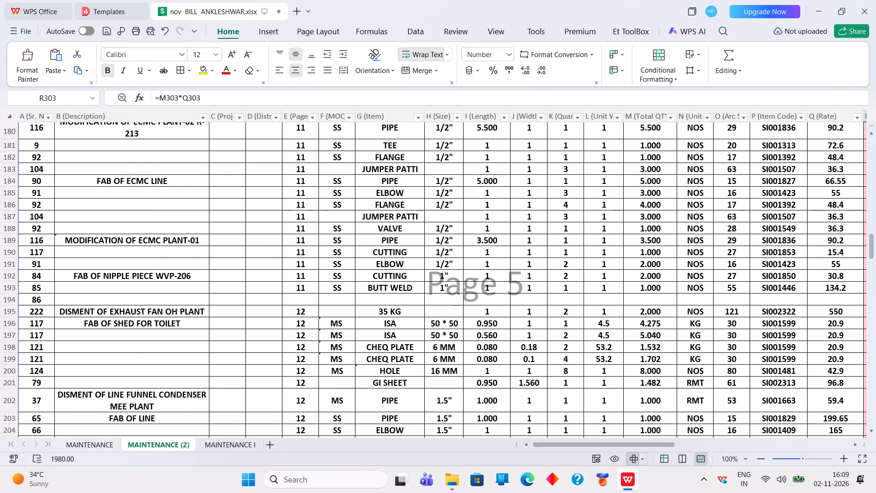
{"action": "scroll", "coordinate": [724, 322], "scroll_direction": "up", "scroll_amount": 6}
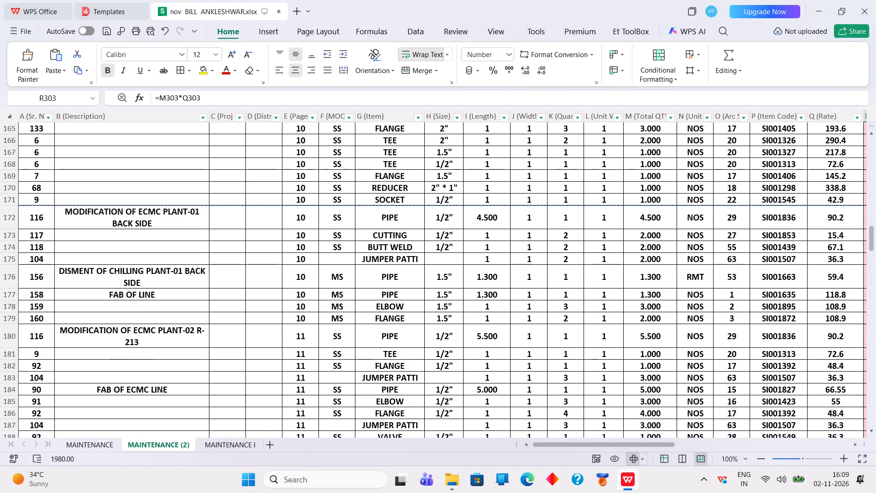
{"action": "scroll", "coordinate": [724, 322], "scroll_direction": "up", "scroll_amount": 5}
{"action": "scroll", "coordinate": [724, 322], "scroll_direction": "down", "scroll_amount": 11}
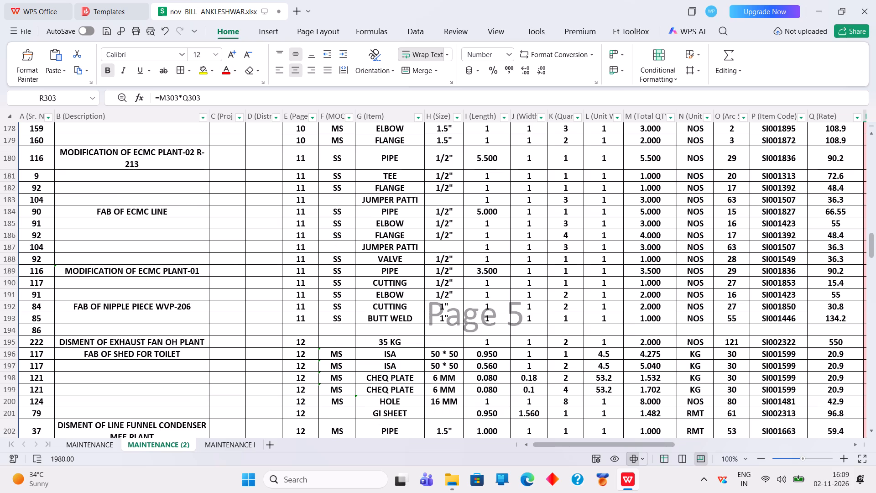
Enter 30 as the Arc Sr. No. of the ISA item in row 196, FAB OF SHED FOR TOILET.
{"action": "left_click", "coordinate": [734, 340]}
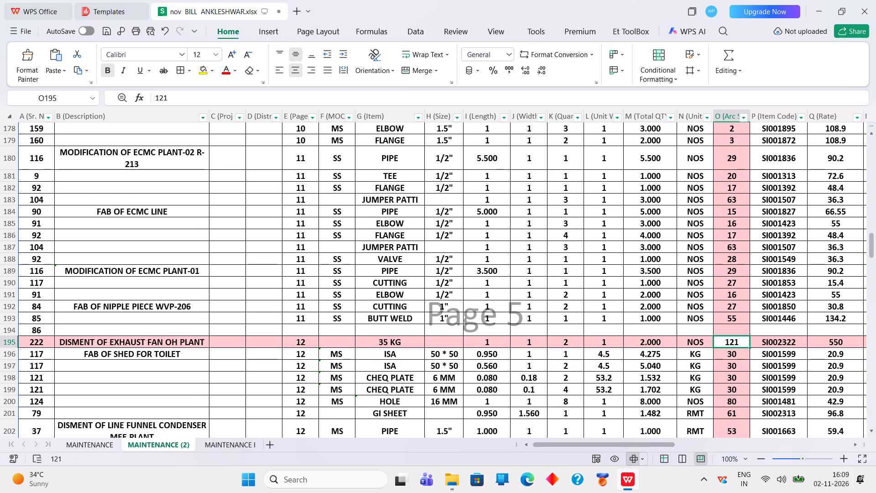
{"action": "left_click", "coordinate": [739, 354]}
{"action": "key", "text": "Return"}
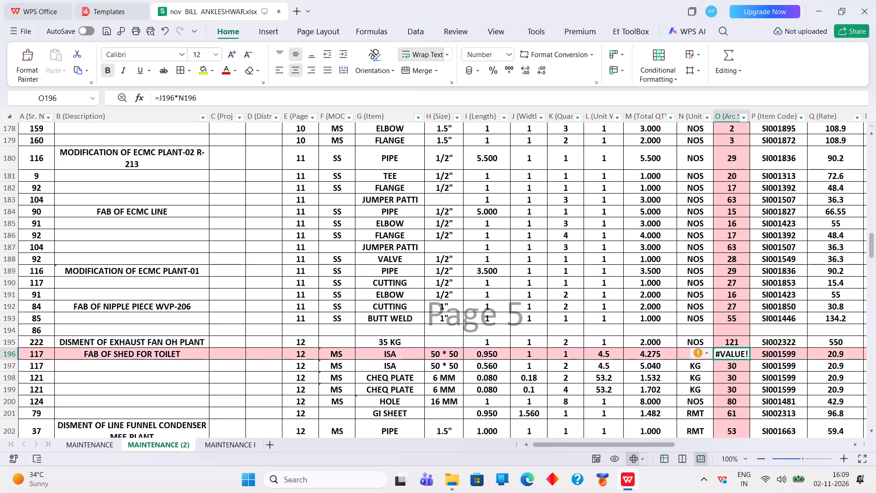
{"action": "key", "text": "ctrl+z"}
{"action": "type", "text": "30"}
{"action": "key", "text": "Return"}
Enter FIXING as the Description of the GI SHEET item in row 201.
{"action": "key", "text": "Return"}
{"action": "key", "text": "Return"}
{"action": "key", "text": "Return"}
{"action": "key", "text": "Return"}
{"action": "key", "text": "Return"}
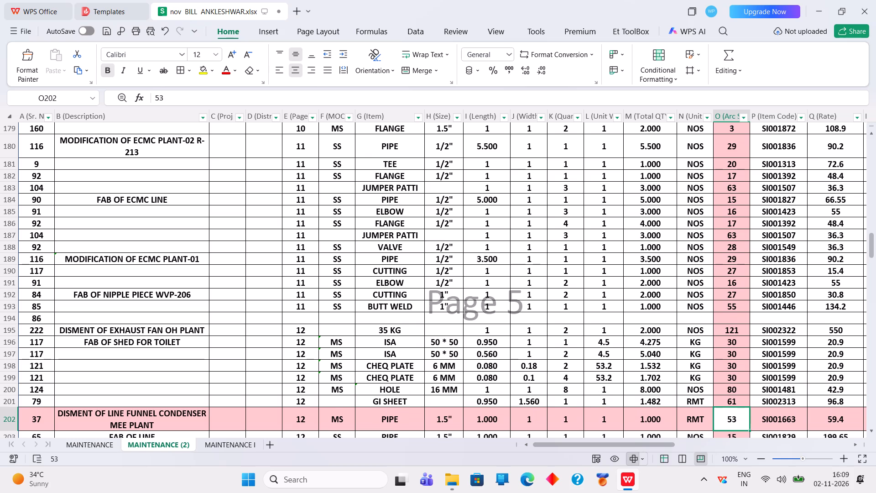
{"action": "left_click", "coordinate": [182, 405]}
{"action": "type", "text": "FI"}
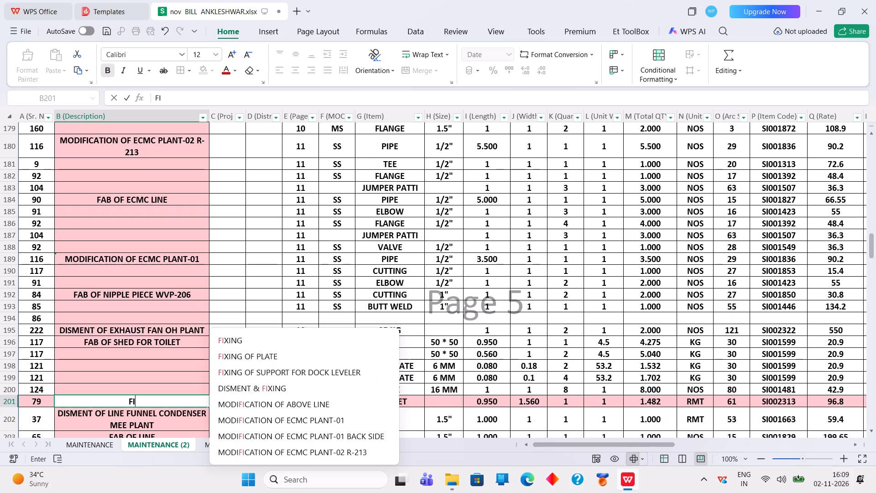
{"action": "type", "text": "XI"}
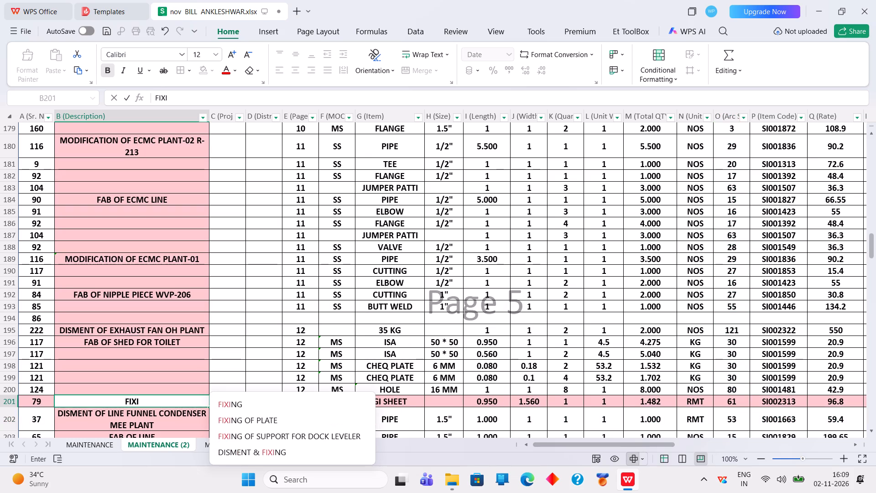
{"action": "key", "text": "n"}
{"action": "key", "text": "g"}
{"action": "key", "text": "Return"}
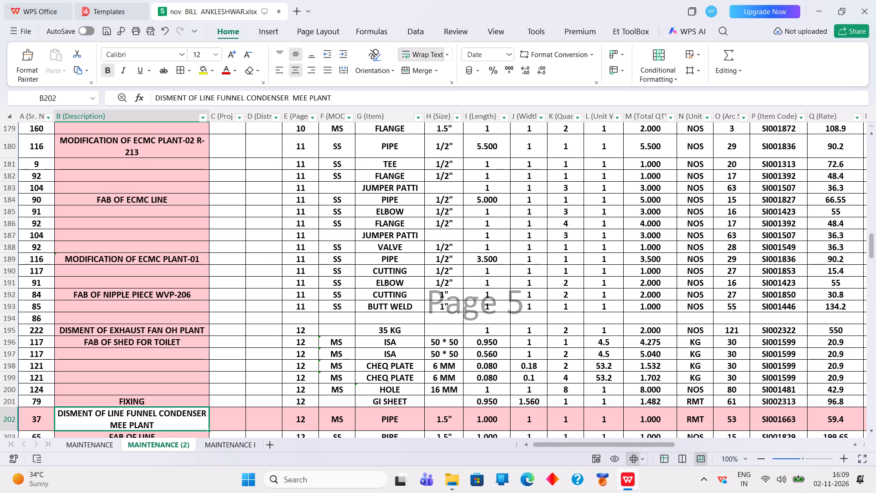
Check the Arc Sr. No. entries one by one from the GI SHEET row 201 down to row 217.
{"action": "left_click", "coordinate": [738, 400]}
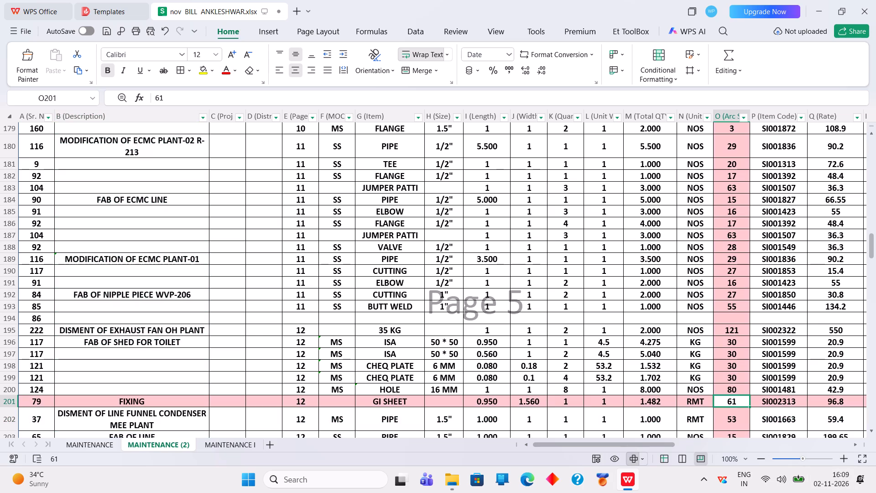
{"action": "key", "text": "Return"}
{"action": "key", "text": "Return"}
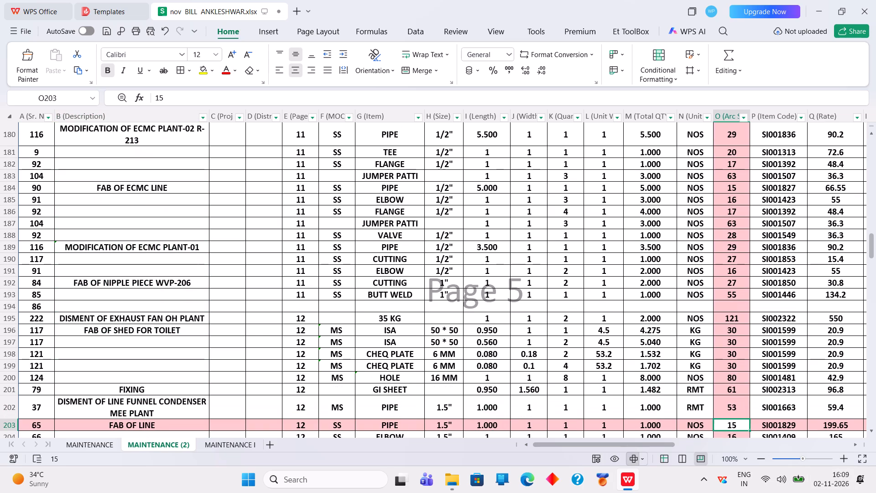
{"action": "key", "text": "Return"}
{"action": "key", "text": "Return"}
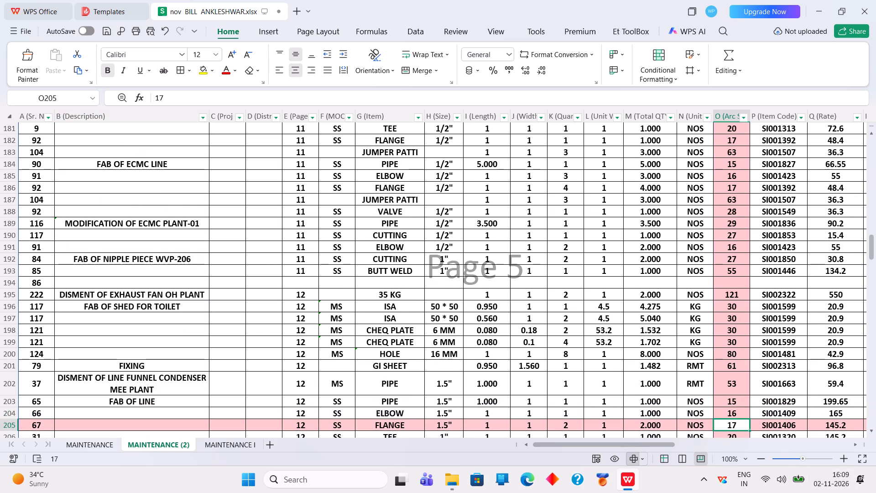
{"action": "key", "text": "Return"}
{"action": "key", "text": "Return"}
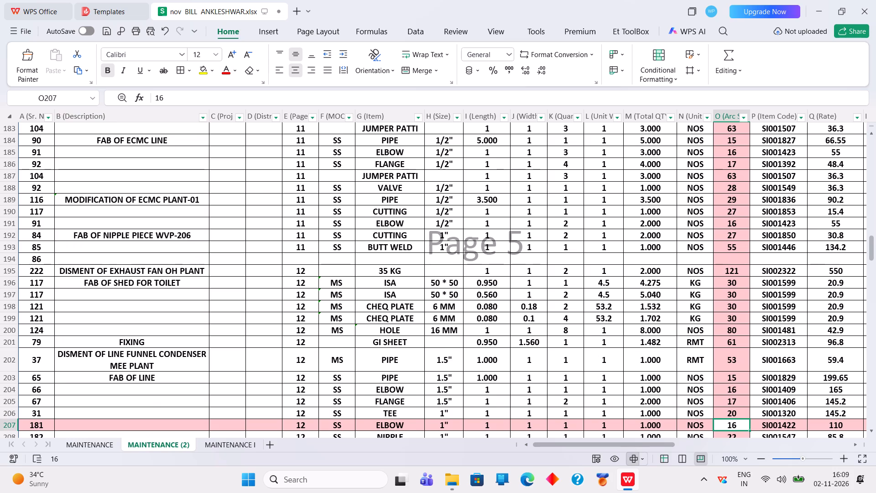
{"action": "key", "text": "Return"}
{"action": "key", "text": "Return"}
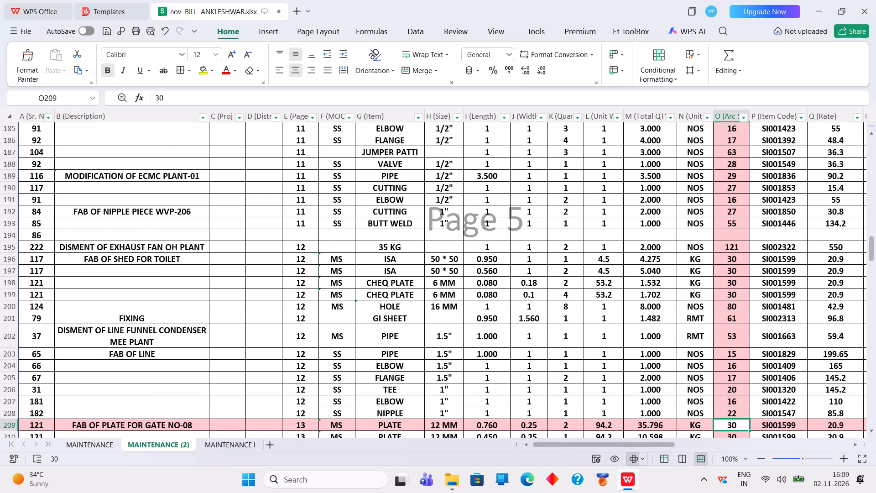
{"action": "key", "text": "Return"}
{"action": "key", "text": "Return"}
{"action": "key", "text": "Return"}
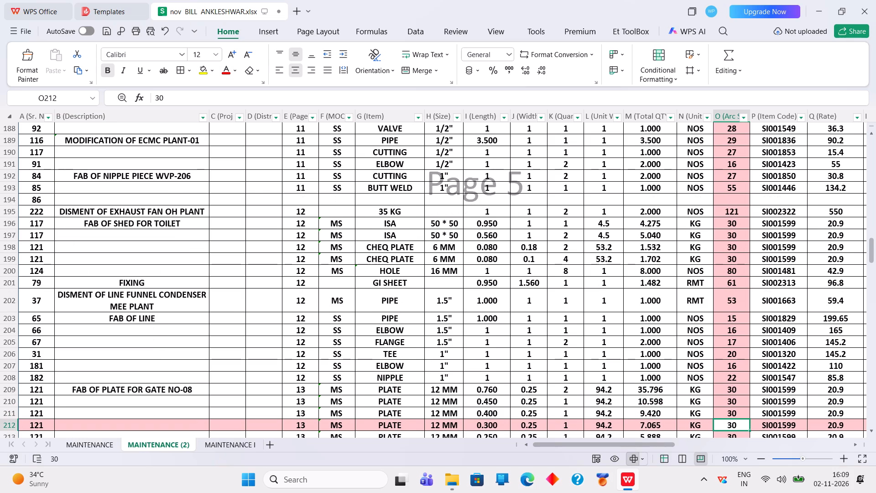
{"action": "key", "text": "Return"}
{"action": "key", "text": "Return"}
{"action": "key", "text": "Return"}
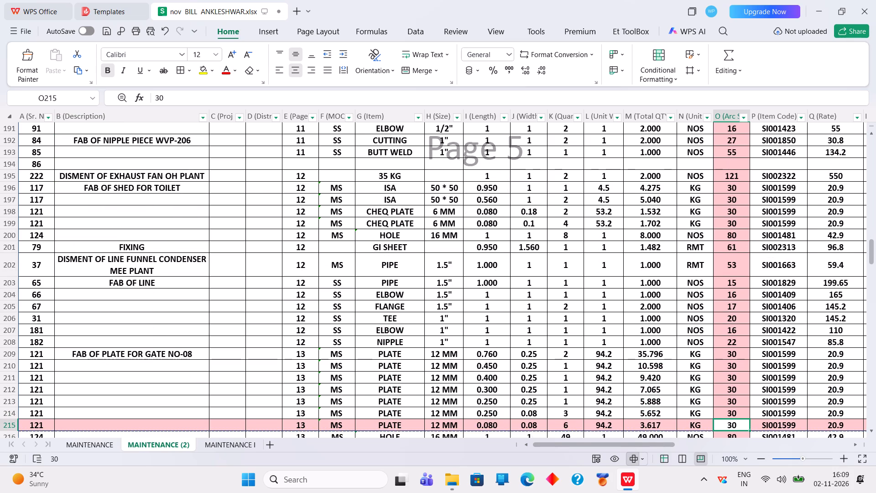
{"action": "key", "text": "Return"}
{"action": "key", "text": "Return"}
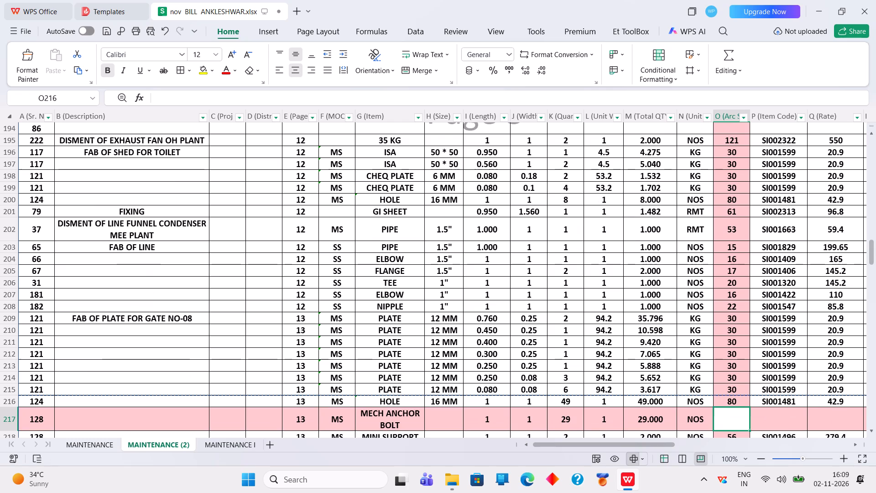
Set the Arc Sr. No. of the MECH ANCHOR BOLT item in row 217 to 38.
{"action": "key", "text": "3"}
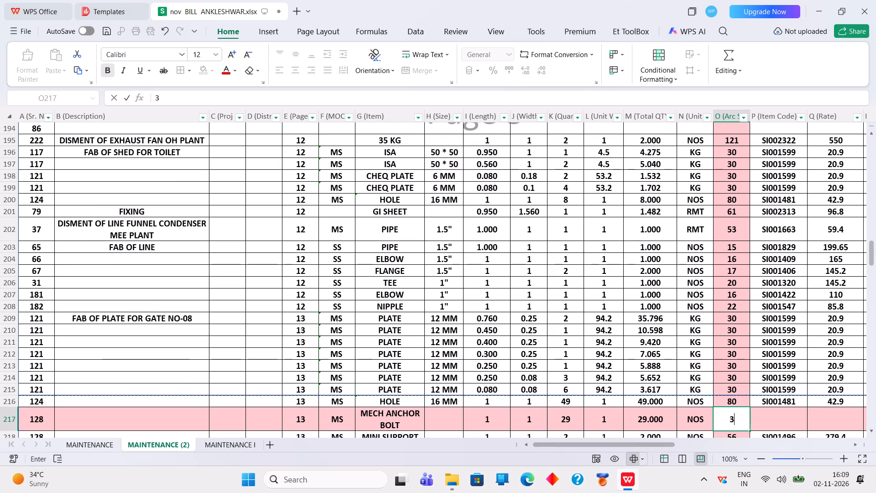
{"action": "key", "text": "5"}
{"action": "key", "text": "Return"}
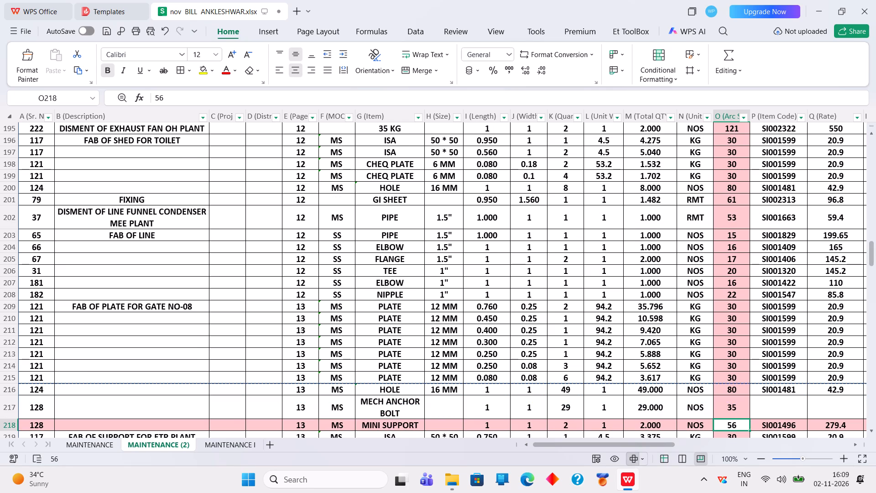
{"action": "key", "text": "Up"}
{"action": "type", "text": "35"}
{"action": "key", "text": "BackSpace"}
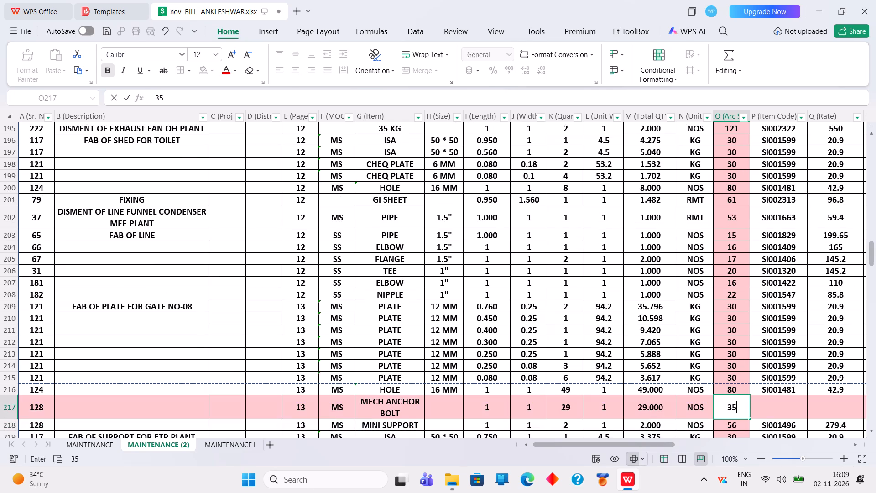
{"action": "key", "text": "8"}
{"action": "key", "text": "Return"}
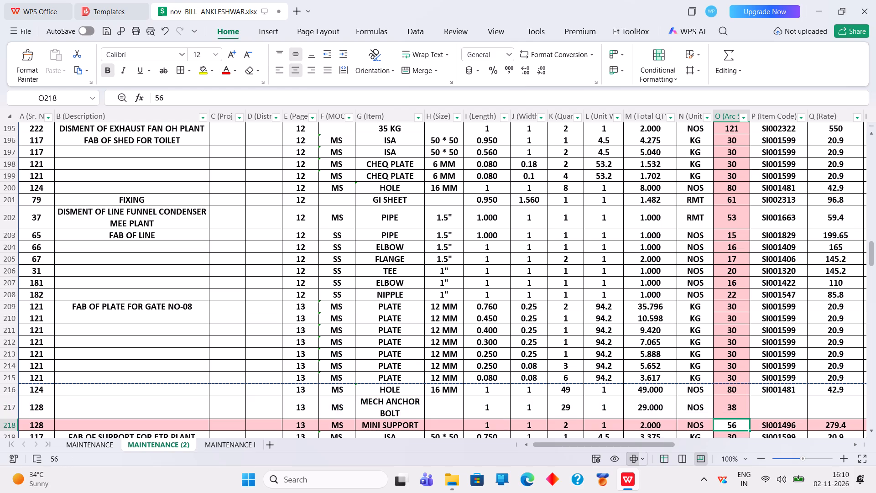
Check the Arc Sr. No. entries one by one from the MINI SUPPORT row 218 down to row 228, DISMENT OF REFLEX LINE R-108.
{"action": "left_click", "coordinate": [734, 424]}
{"action": "key", "text": "Return"}
{"action": "key", "text": "Return"}
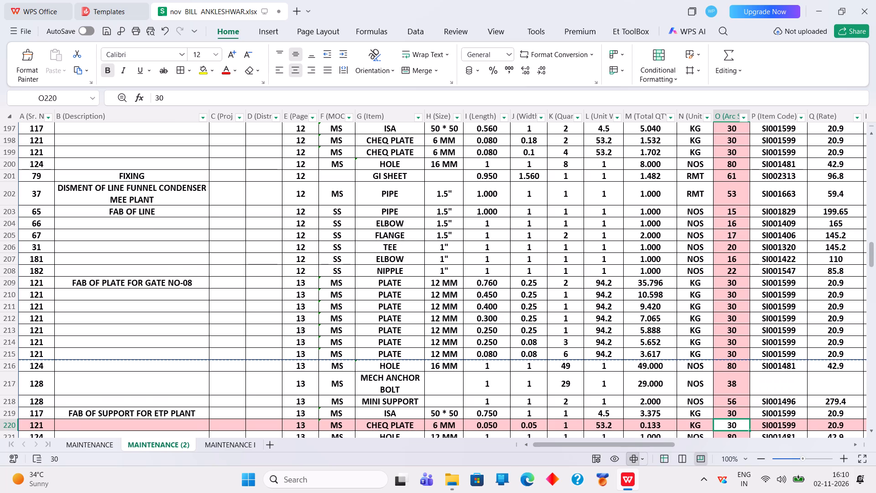
{"action": "key", "text": "Return"}
{"action": "key", "text": "Return"}
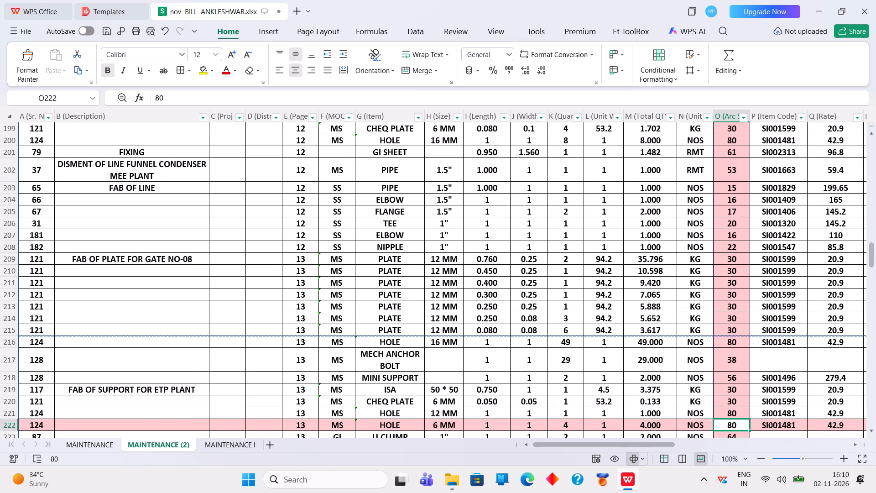
{"action": "key", "text": "Return"}
{"action": "key", "text": "Return"}
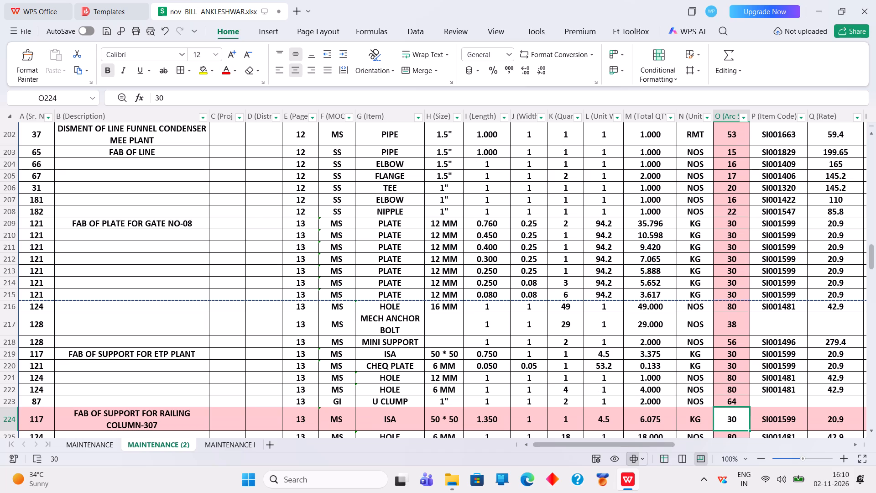
{"action": "key", "text": "Return"}
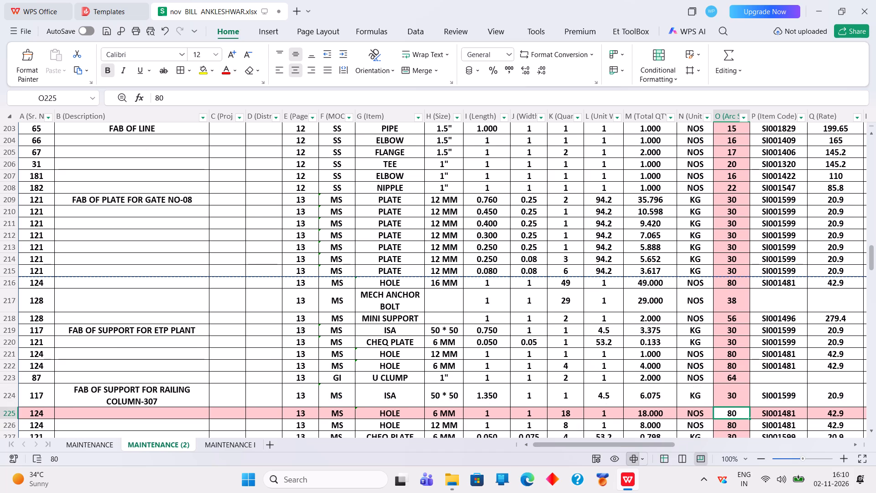
{"action": "key", "text": "Return"}
{"action": "key", "text": "Return"}
{"action": "key", "text": "Return"}
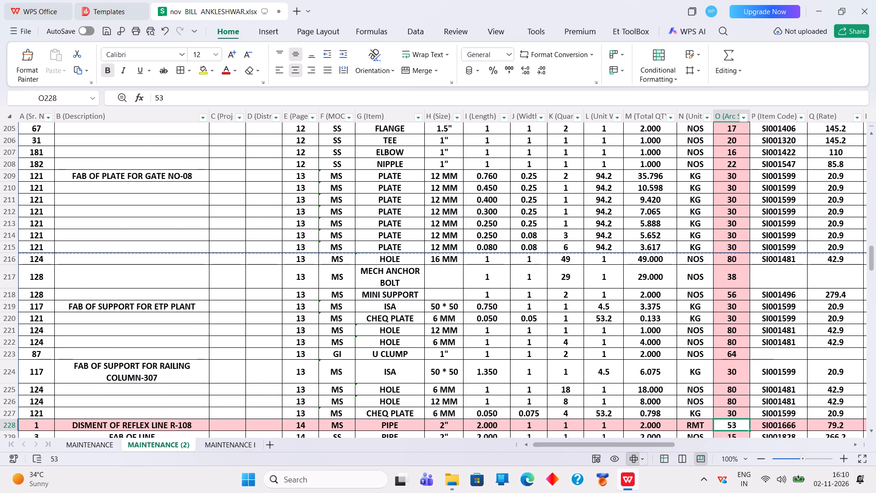
Check the Arc Sr. No. entries one by one from the FAB OF LINE row 229 down to the TEE in row 243.
{"action": "key", "text": "Return"}
{"action": "key", "text": "Return"}
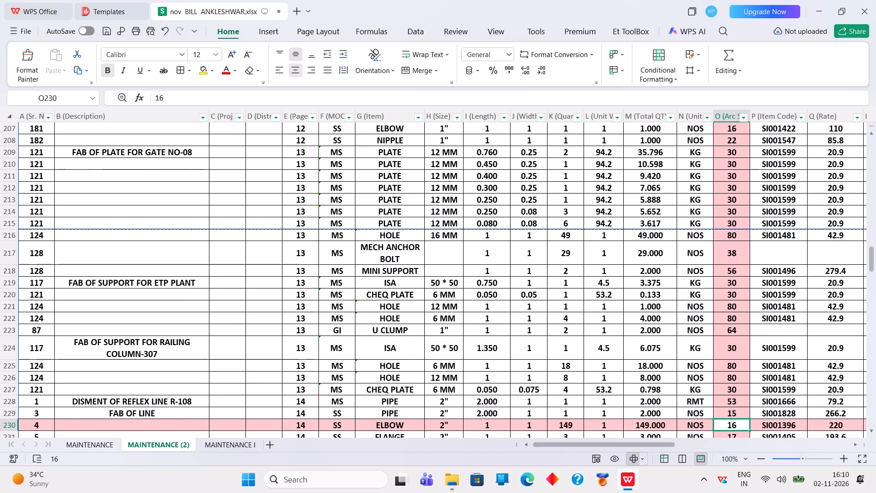
{"action": "key", "text": "Return"}
{"action": "key", "text": "Return"}
{"action": "key", "text": "Return"}
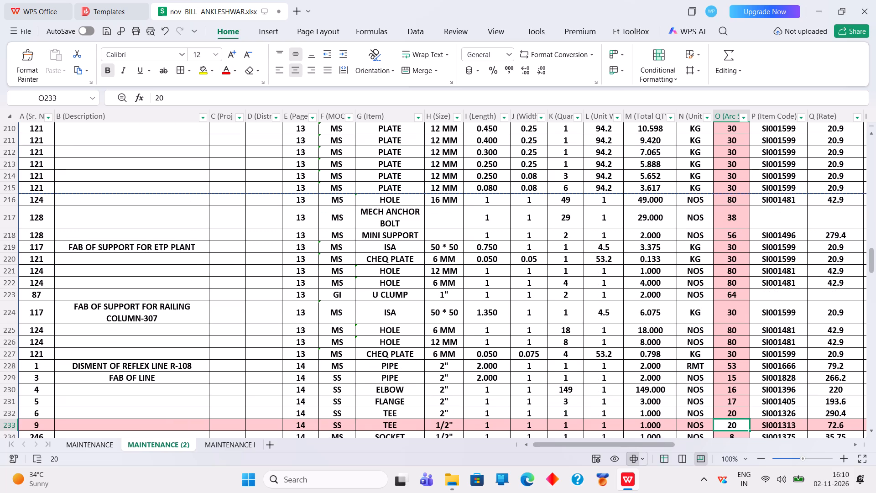
{"action": "key", "text": "Return"}
{"action": "key", "text": "Return"}
{"action": "key", "text": "Return"}
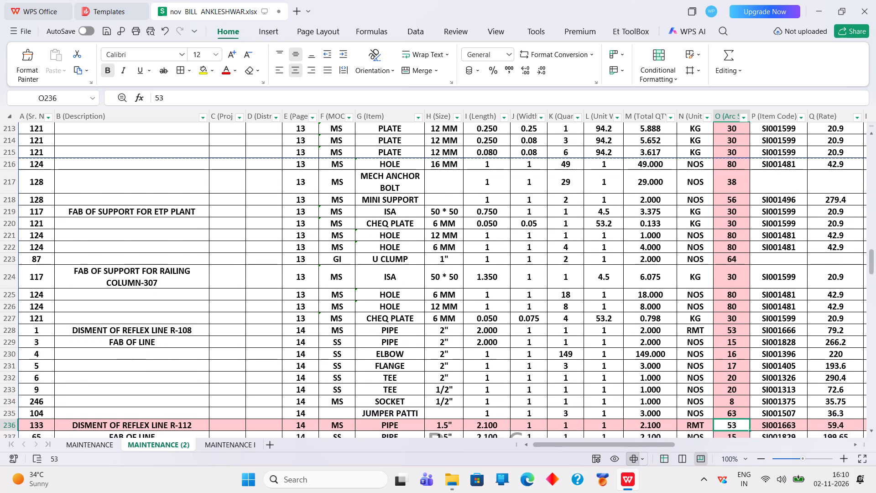
{"action": "key", "text": "Return"}
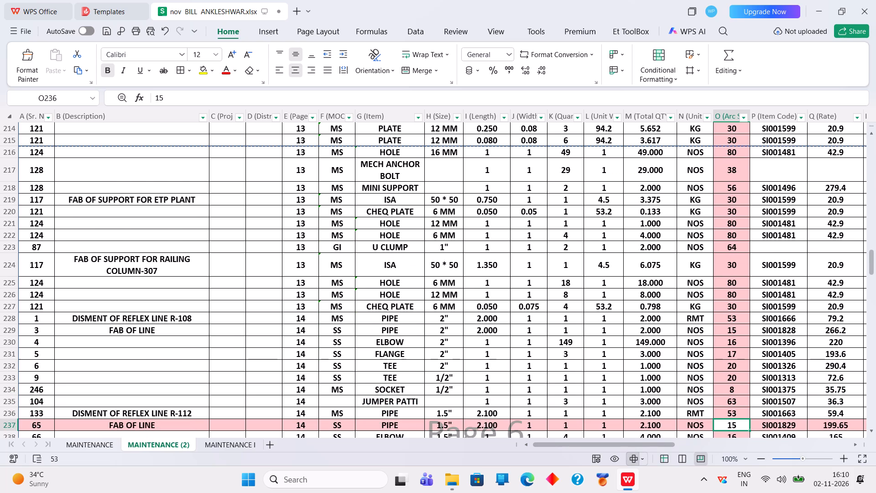
{"action": "key", "text": "Return"}
{"action": "key", "text": "Return"}
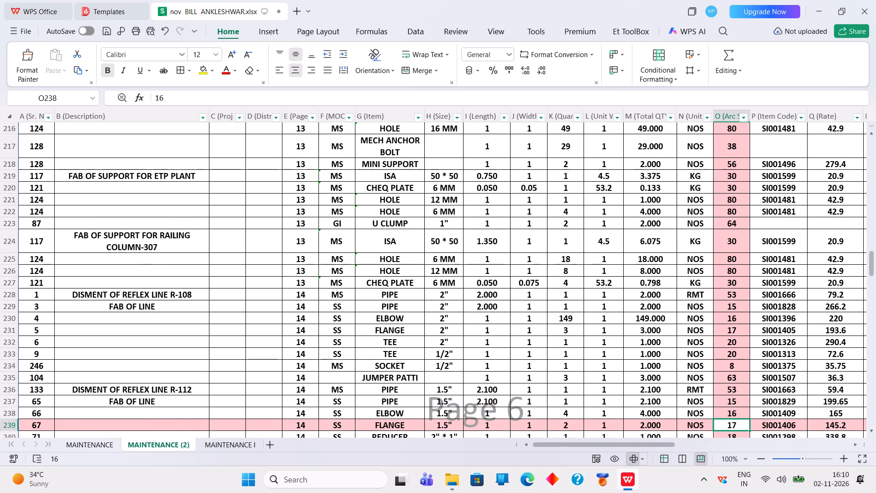
{"action": "key", "text": "Return"}
{"action": "key", "text": "Return"}
{"action": "key", "text": "Return"}
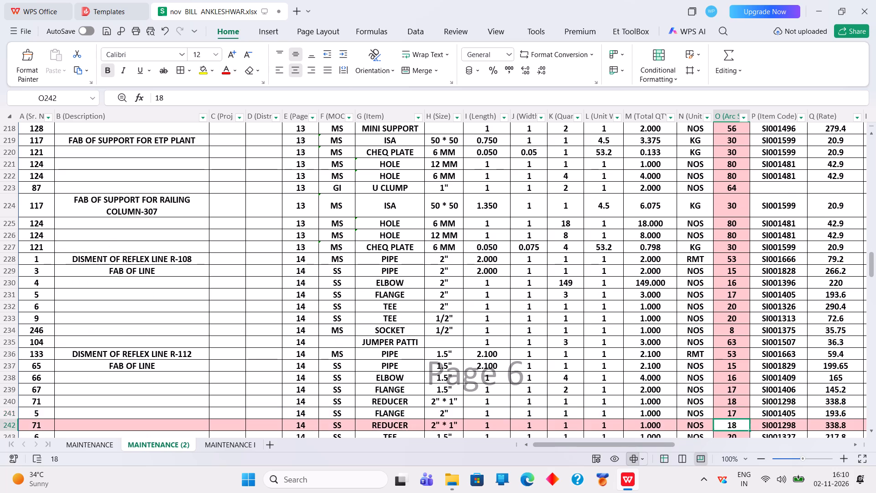
{"action": "key", "text": "Return"}
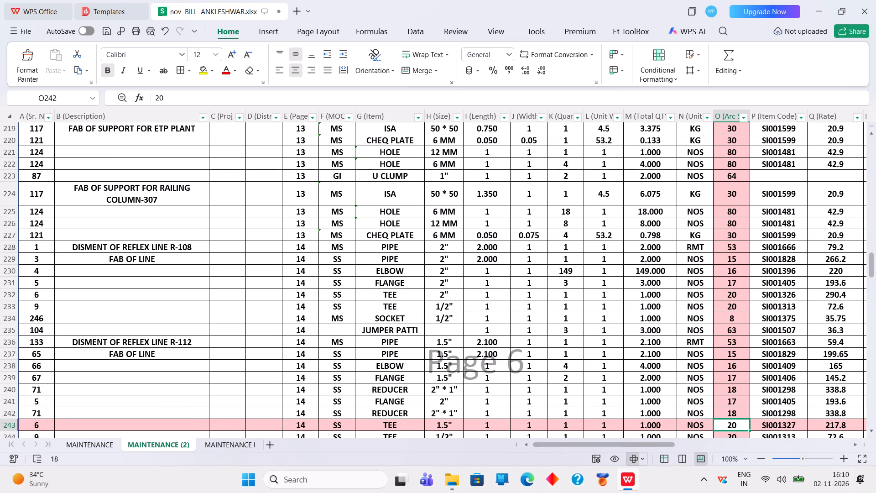
Check the DISMENT OF REFLEX LINE R-112 entries against their quantities and delete the entire REDUCER row 240.
{"action": "left_click", "coordinate": [198, 341]}
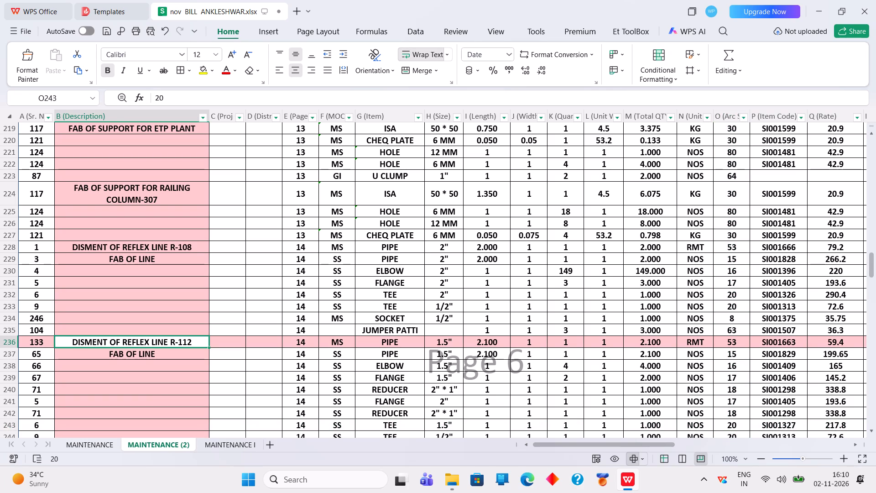
{"action": "left_click", "coordinate": [442, 358]}
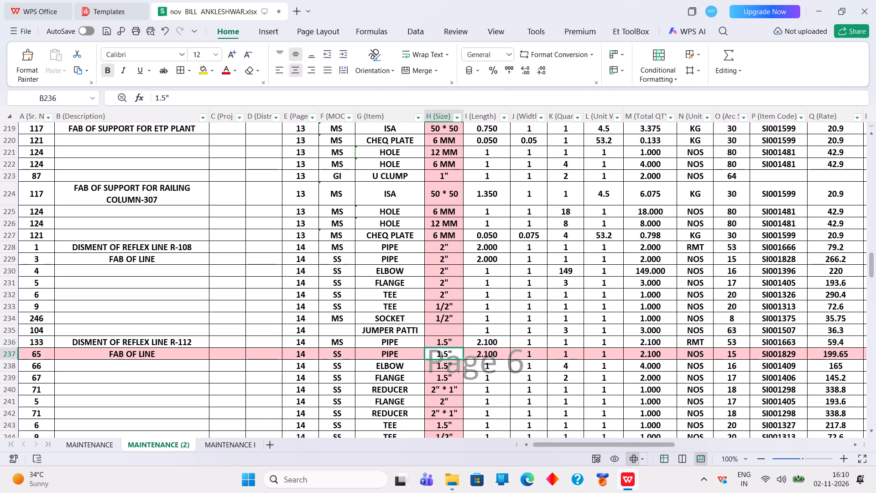
{"action": "left_click", "coordinate": [573, 358]}
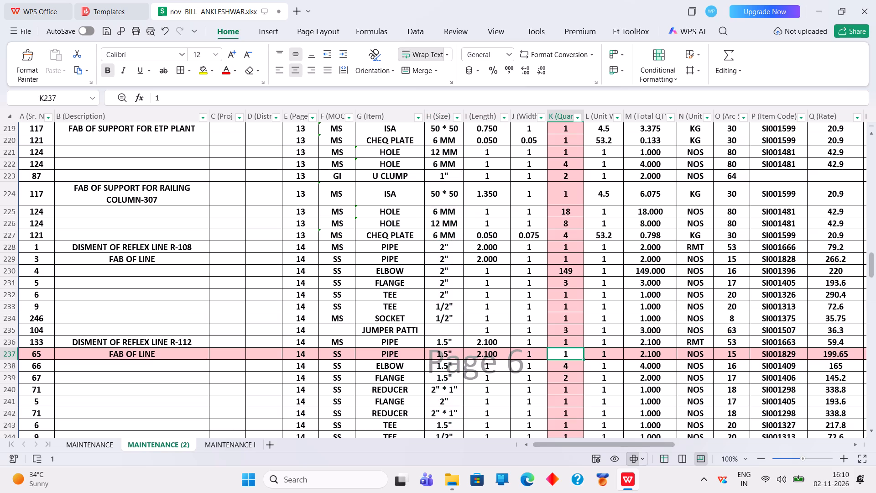
{"action": "key", "text": "Return"}
{"action": "key", "text": "Return"}
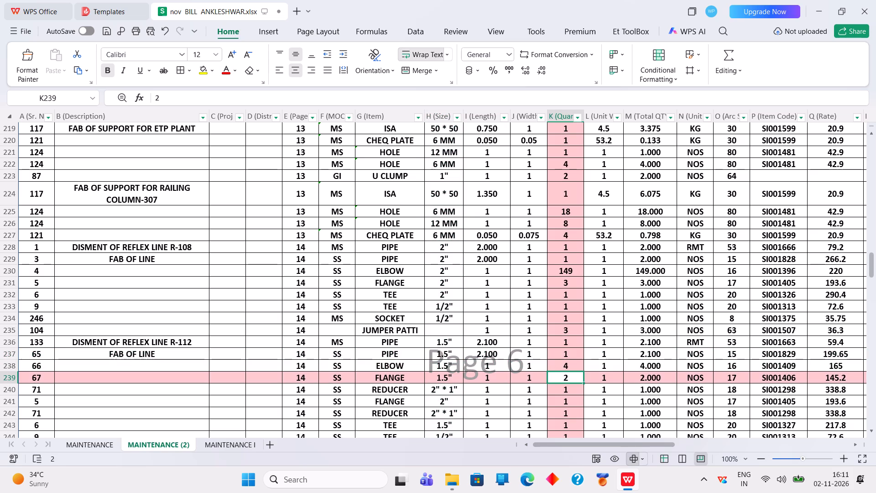
{"action": "key", "text": "Return"}
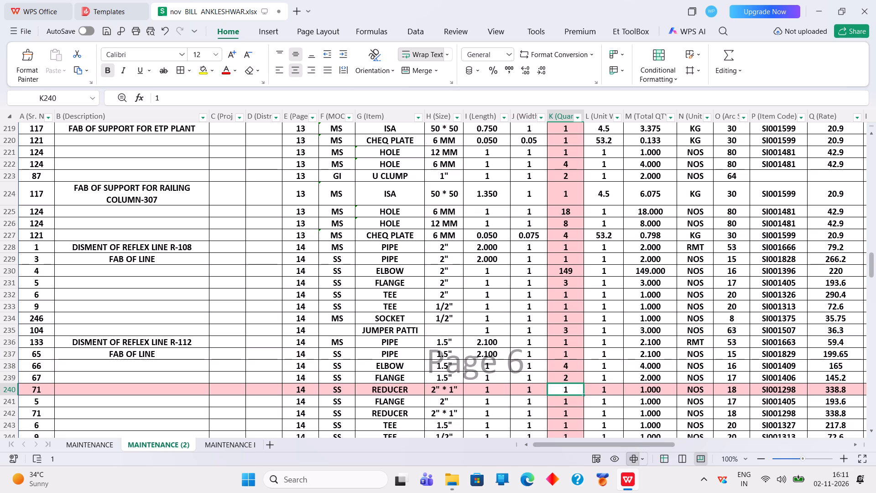
{"action": "left_click", "coordinate": [394, 387]}
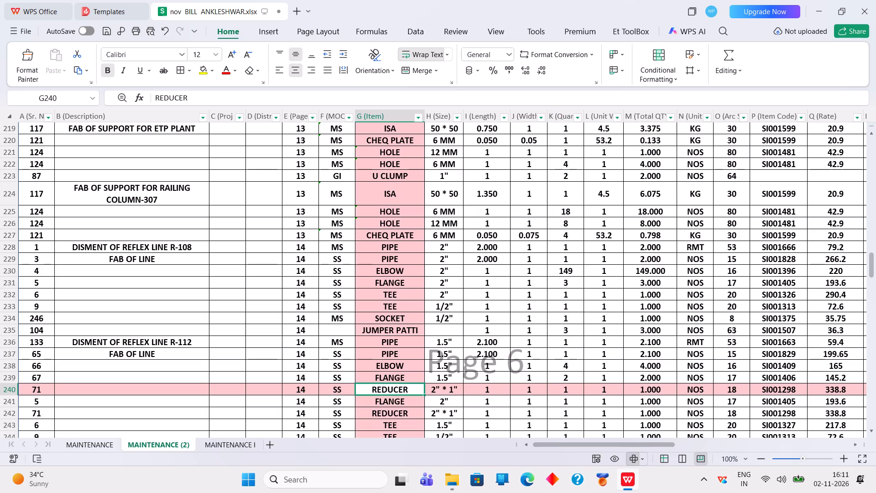
{"action": "right_click", "coordinate": [394, 386]}
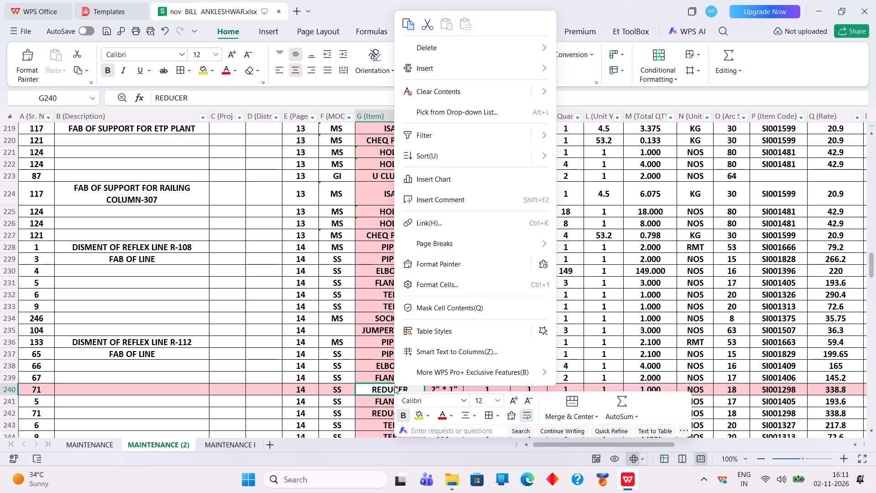
{"action": "left_click", "coordinate": [577, 94]}
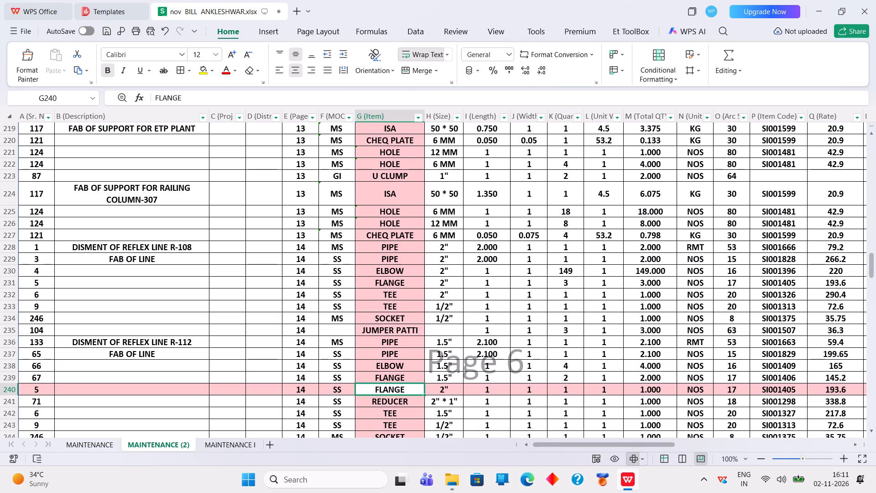
Check the Size entries from row 237 down and set the REDUCER's Size in row 241 to 2" * 1.5".
{"action": "left_click", "coordinate": [438, 394]}
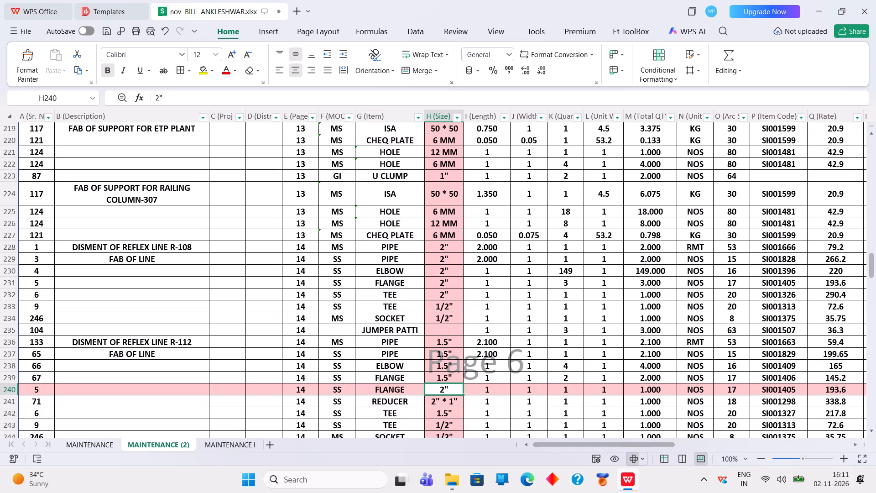
{"action": "left_click", "coordinate": [444, 362]}
{"action": "left_click", "coordinate": [443, 353]}
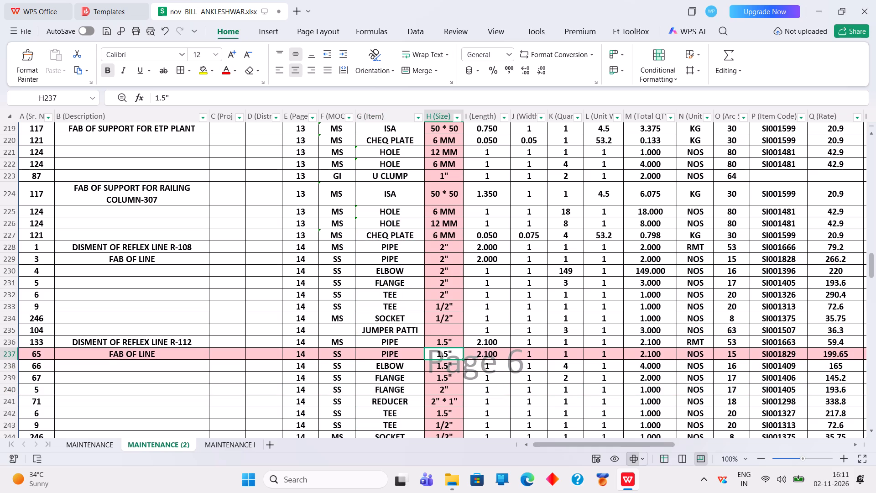
{"action": "key", "text": "Return"}
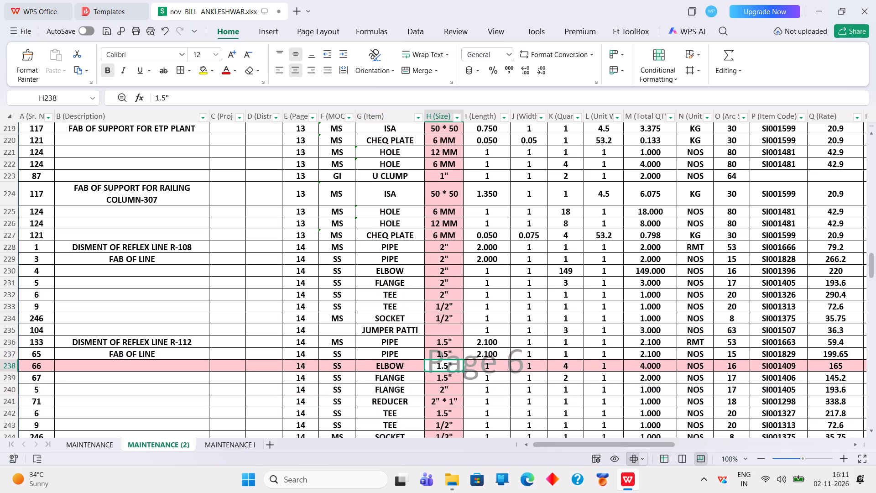
{"action": "key", "text": "Return"}
{"action": "key", "text": "Return"}
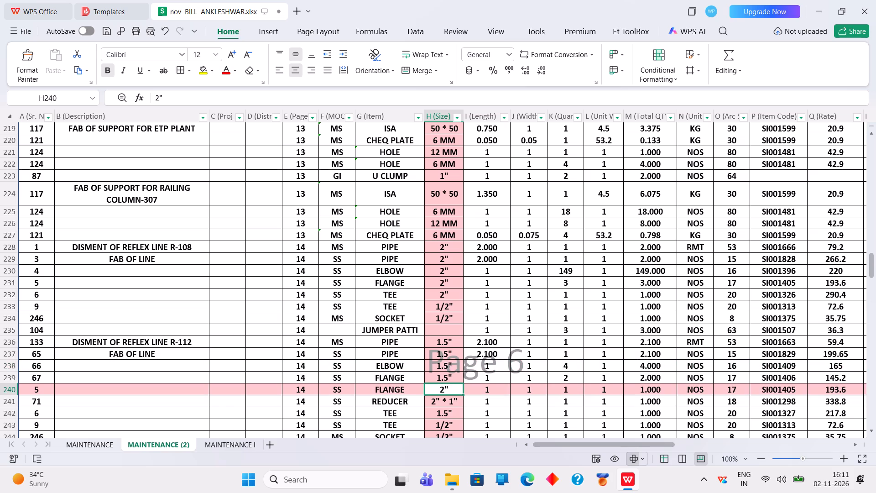
{"action": "key", "text": "Return"}
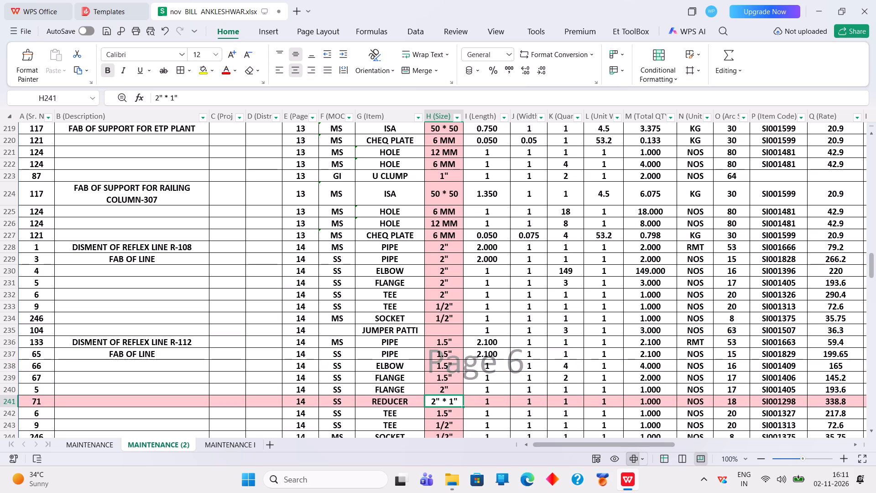
{"action": "left_click", "coordinate": [175, 97]}
{"action": "key", "text": "period"}
{"action": "key", "text": "5"}
{"action": "key", "text": "Return"}
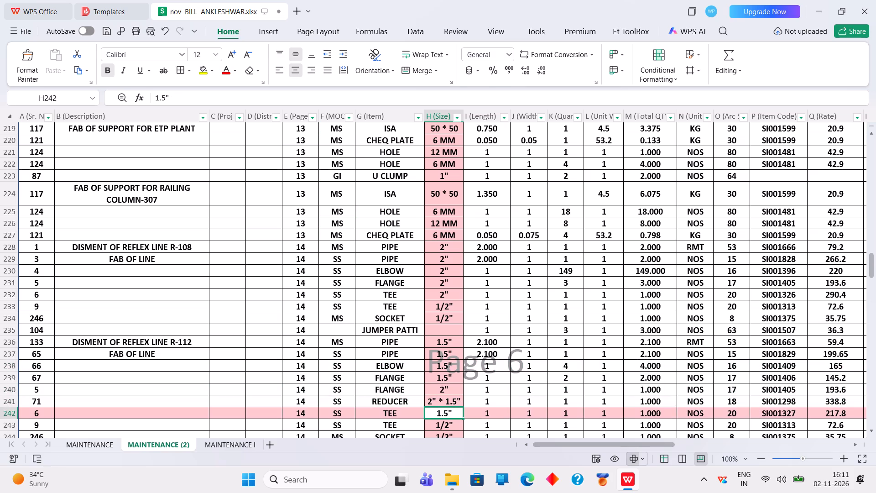
Check the remaining Size entries down to row 245, and recheck the Arc Sr. No. entries from row 236 to row 243.
{"action": "key", "text": "Return"}
{"action": "key", "text": "Return"}
{"action": "key", "text": "Return"}
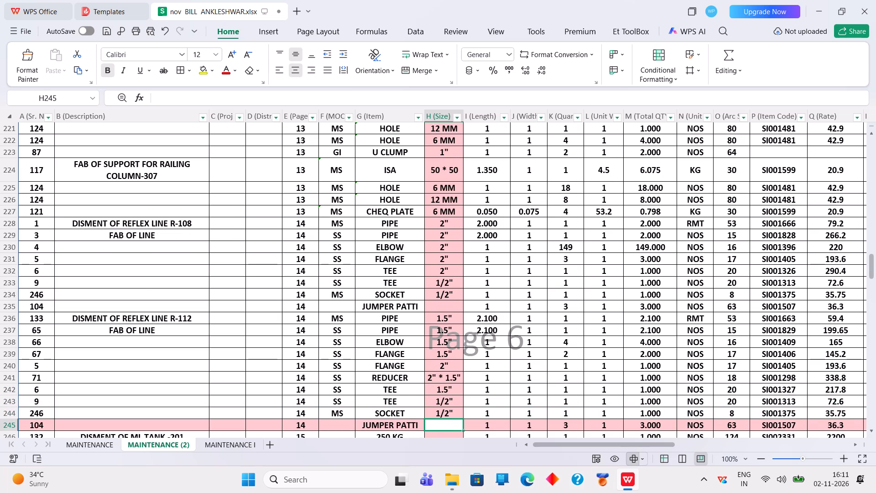
{"action": "left_click", "coordinate": [730, 323]}
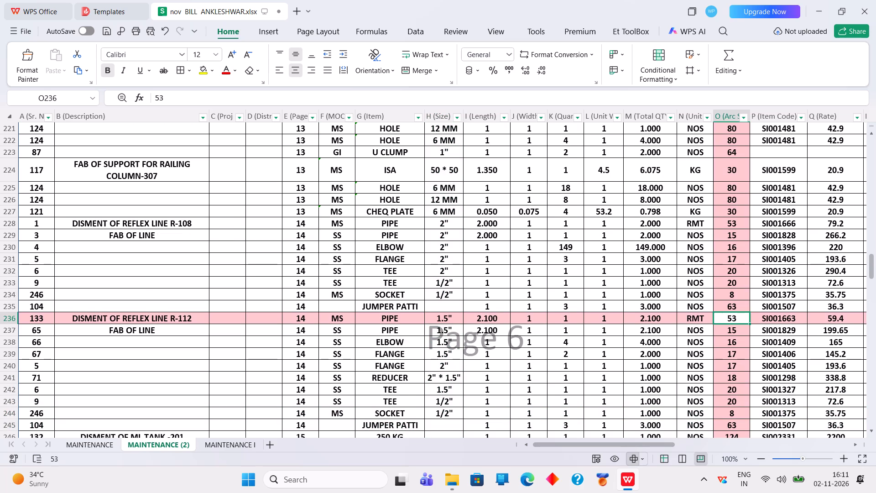
{"action": "key", "text": "Return"}
{"action": "key", "text": "Return"}
{"action": "key", "text": "Return"}
{"action": "key", "text": "Return"}
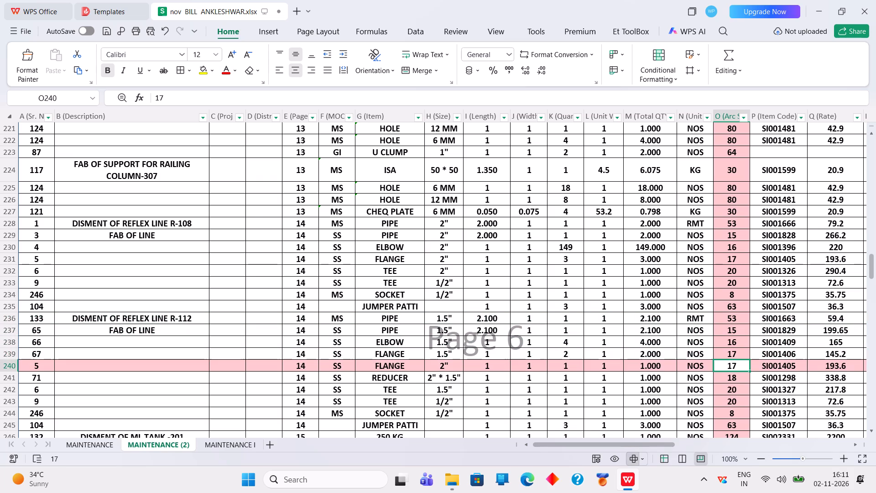
{"action": "key", "text": "Return"}
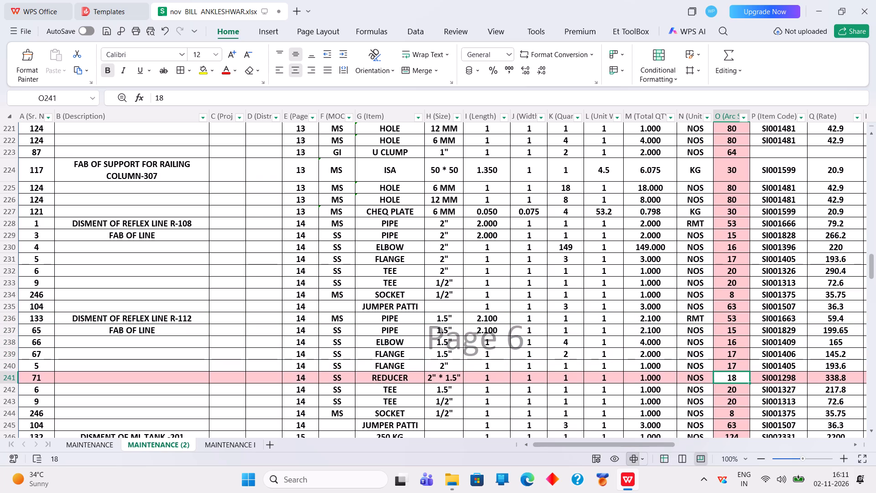
{"action": "key", "text": "Return"}
{"action": "key", "text": "Return"}
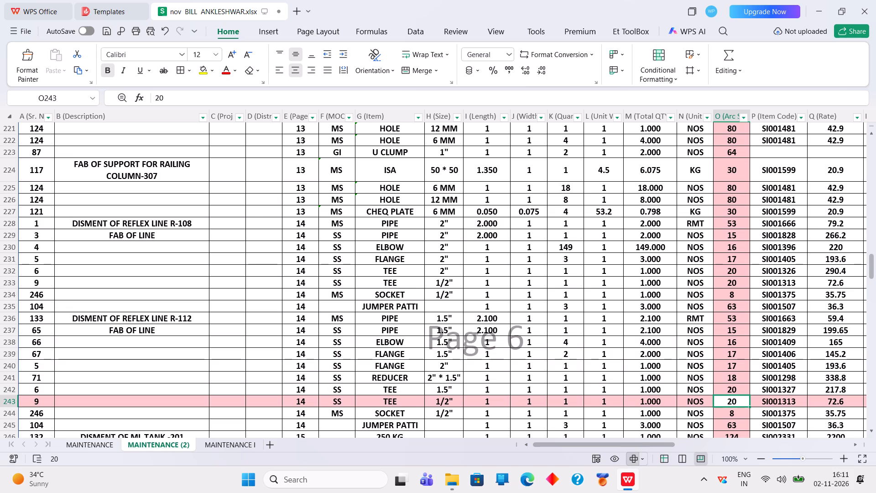
Set the MOC of the SOCKET in row 244 to SS and its Arc Sr. No. to 22.
{"action": "left_click", "coordinate": [342, 412]}
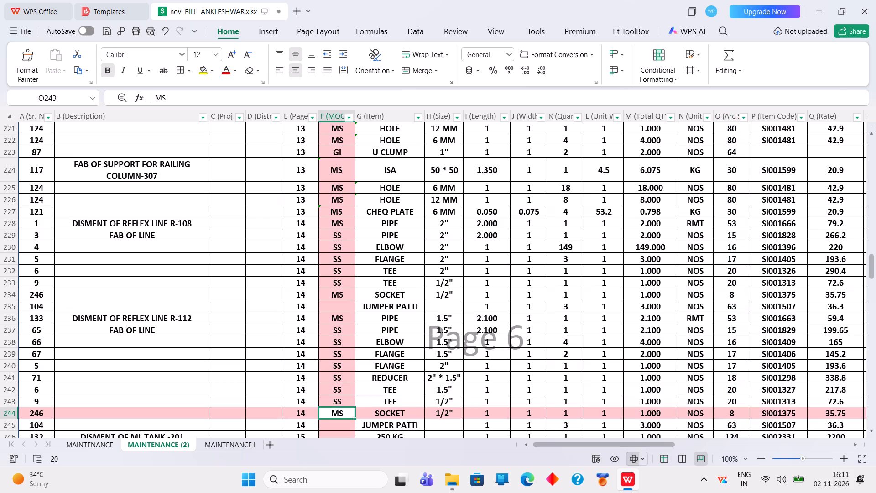
{"action": "type", "text": "SS"}
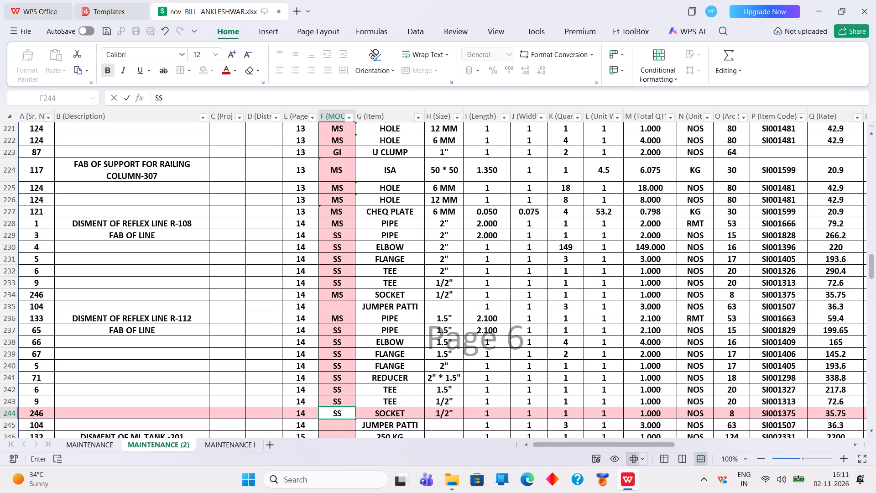
{"action": "left_click", "coordinate": [747, 411]}
{"action": "type", "text": "22"}
{"action": "key", "text": "Return"}
Check the Arc Sr. No. entries one by one through the page 15 ML tank and vaccum line rows, 246 to 259.
{"action": "key", "text": "Return"}
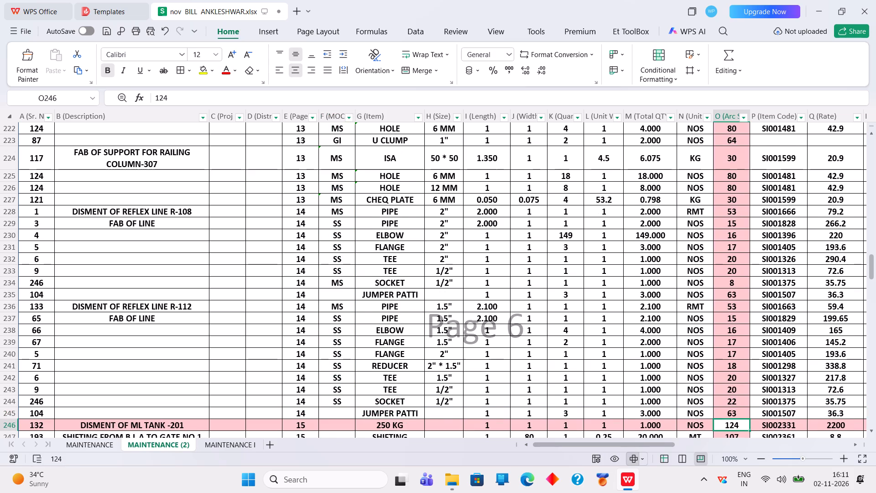
{"action": "key", "text": "Return"}
{"action": "key", "text": "Return"}
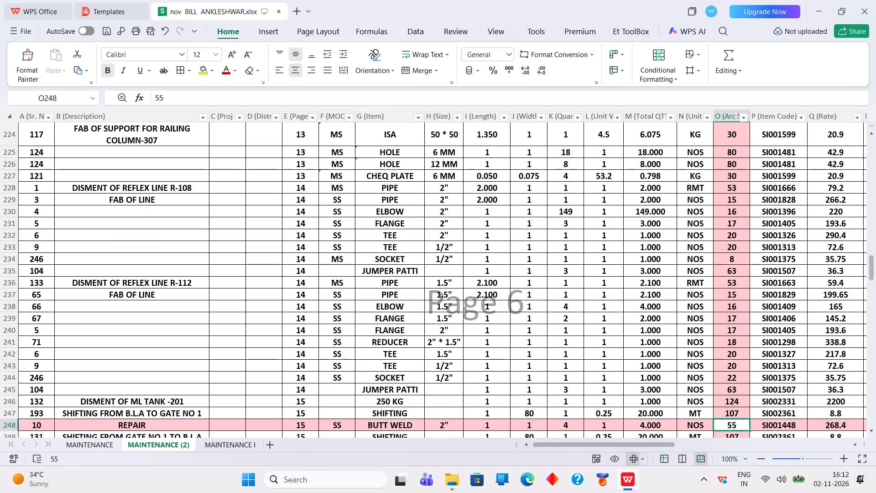
{"action": "key", "text": "Return"}
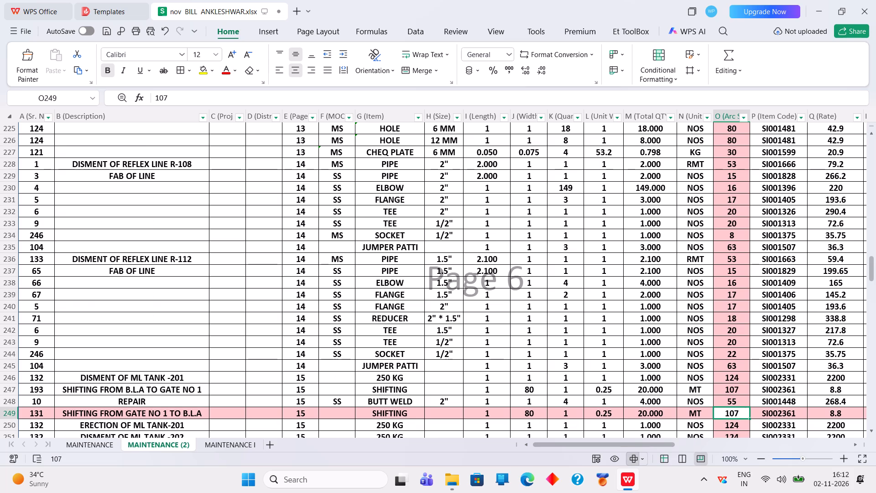
{"action": "key", "text": "Return"}
{"action": "key", "text": "Return"}
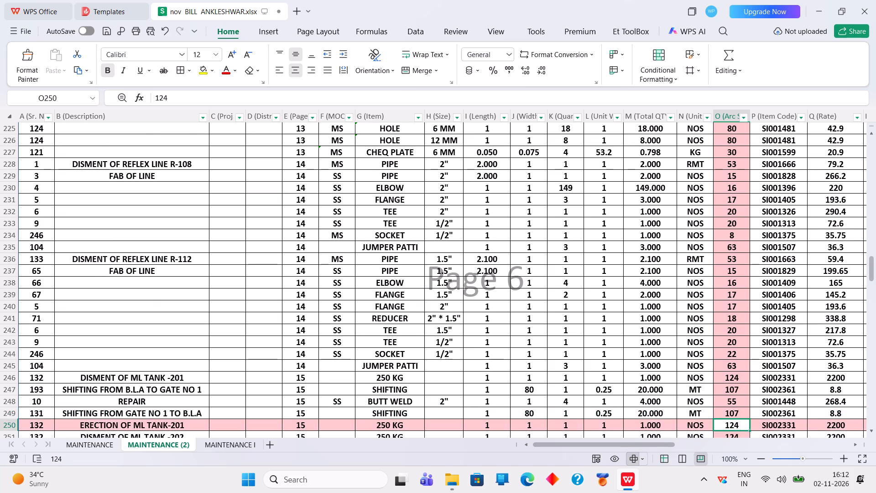
{"action": "key", "text": "Return"}
{"action": "key", "text": "Return"}
{"action": "key", "text": "Return"}
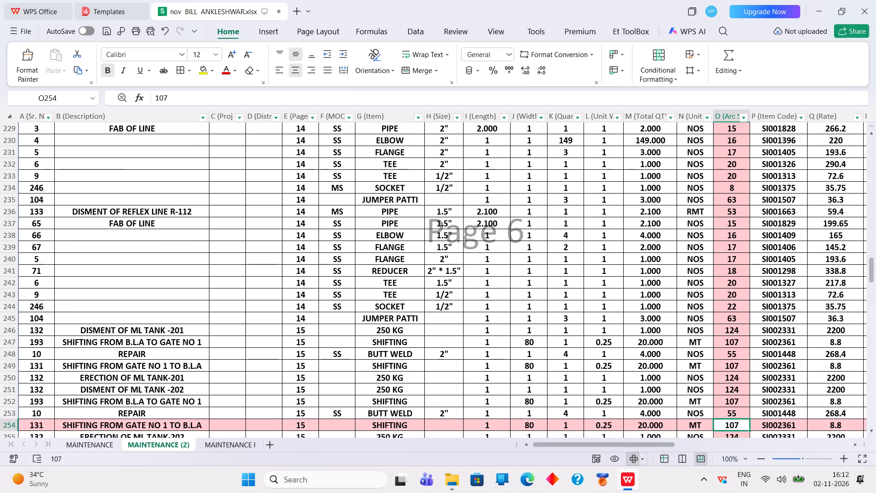
{"action": "key", "text": "Return"}
{"action": "key", "text": "Return"}
{"action": "key", "text": "Return"}
{"action": "key", "text": "Return"}
{"action": "key", "text": "Return"}
{"action": "key", "text": "Return"}
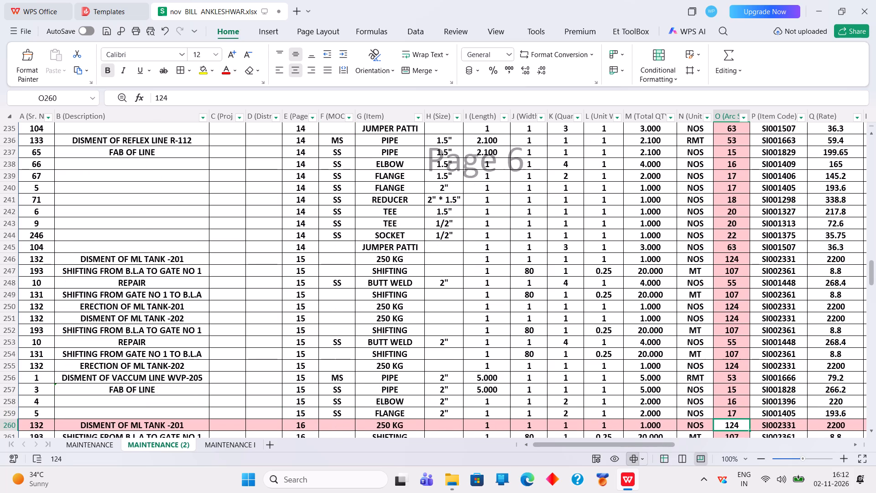
Check the Arc Sr. No. entries through the page 16 ML tank rows and down to the FAB OF STEEM LINE row 271.
{"action": "key", "text": "Return"}
{"action": "key", "text": "Return"}
{"action": "key", "text": "Return"}
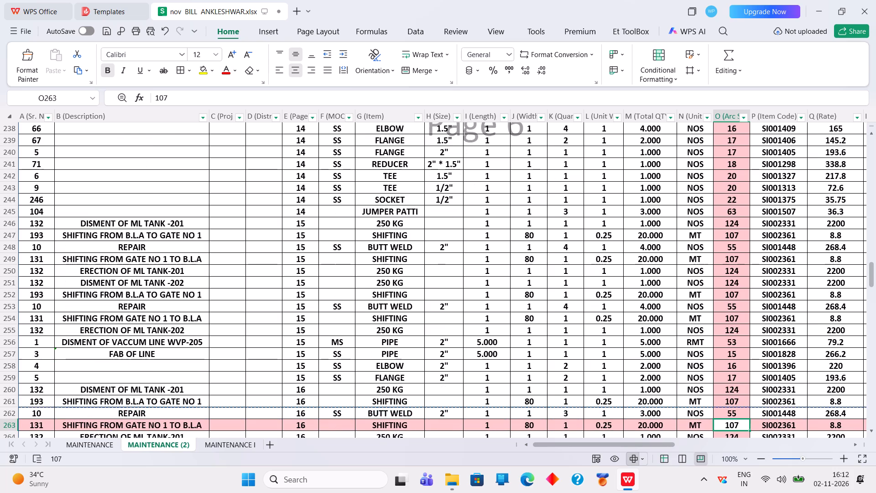
{"action": "key", "text": "Return"}
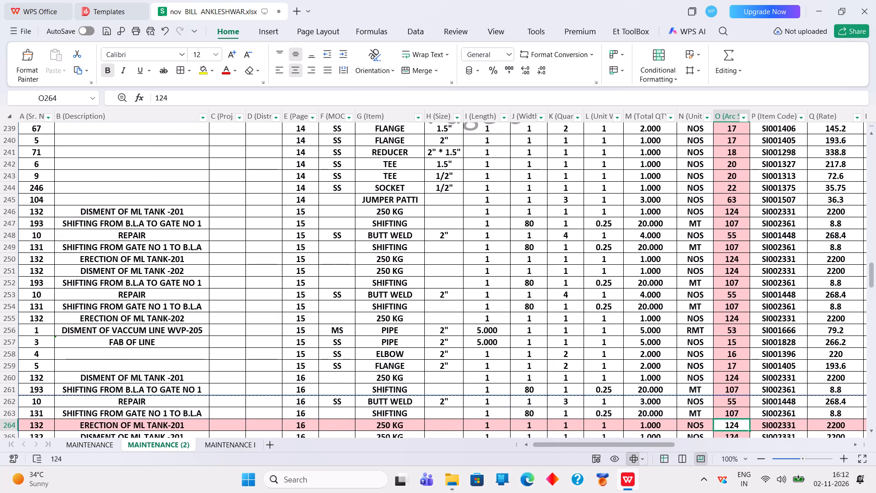
{"action": "key", "text": "Return"}
{"action": "key", "text": "Return"}
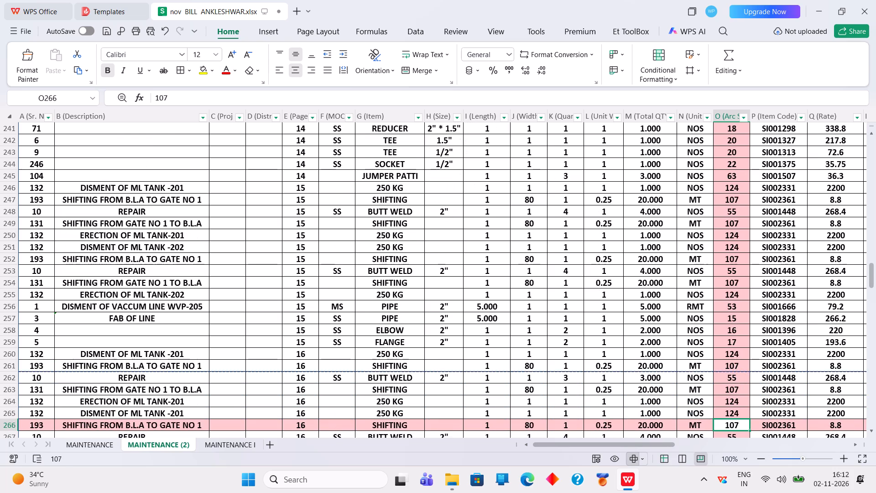
{"action": "key", "text": "Return"}
{"action": "key", "text": "Return"}
{"action": "key", "text": "Return"}
{"action": "key", "text": "Return"}
{"action": "key", "text": "Return"}
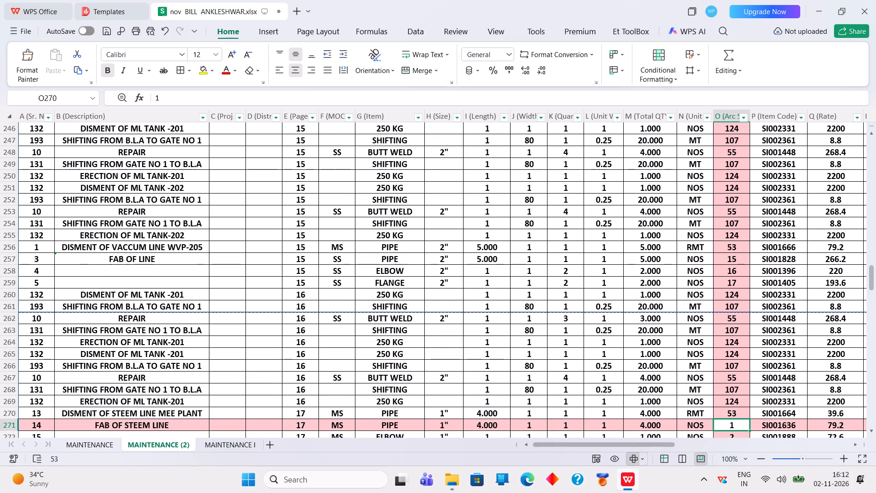
Check the remaining page 17 Arc Sr. No. entries from the ELBOW in row 272 down to the PATTI in row 286.
{"action": "key", "text": "Return"}
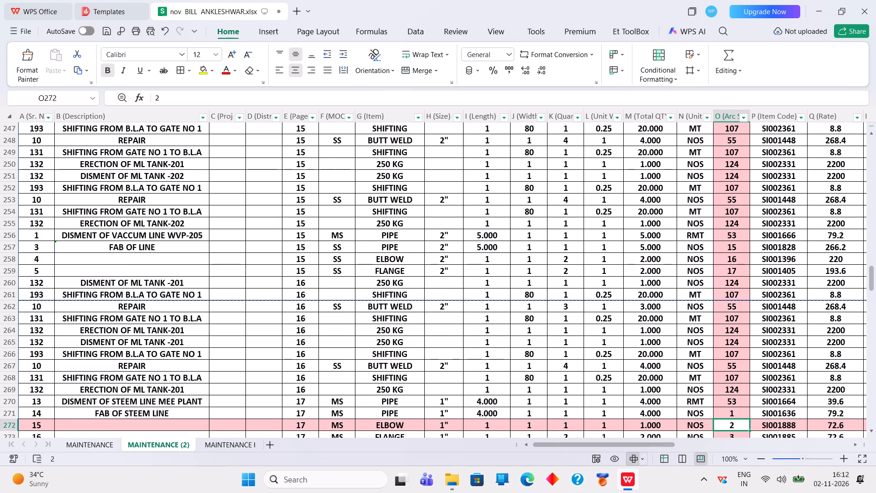
{"action": "key", "text": "Return"}
{"action": "key", "text": "Return"}
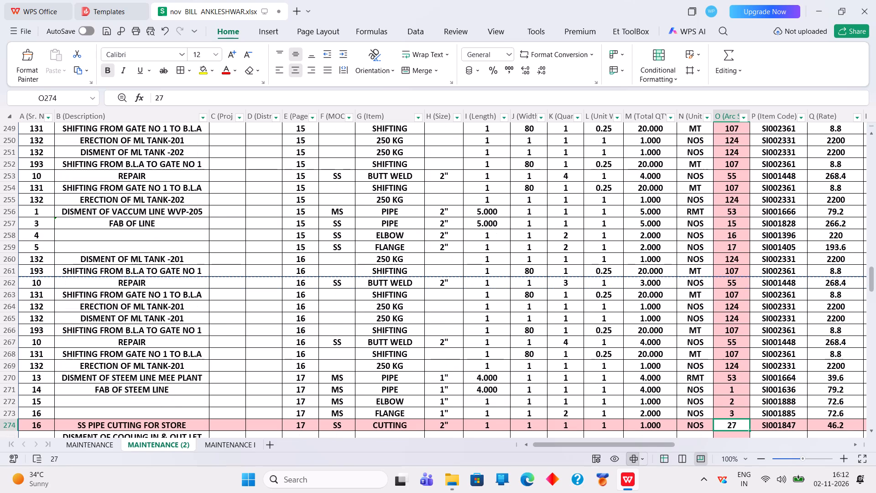
{"action": "key", "text": "Return"}
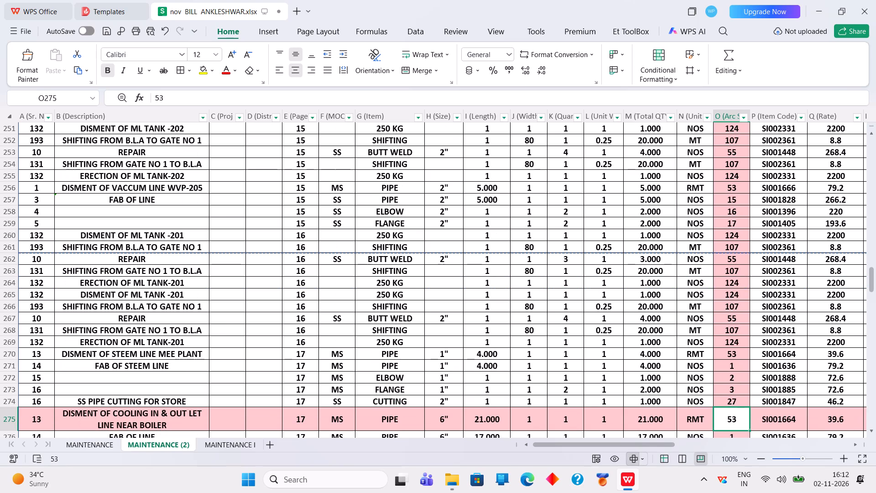
{"action": "key", "text": "Return"}
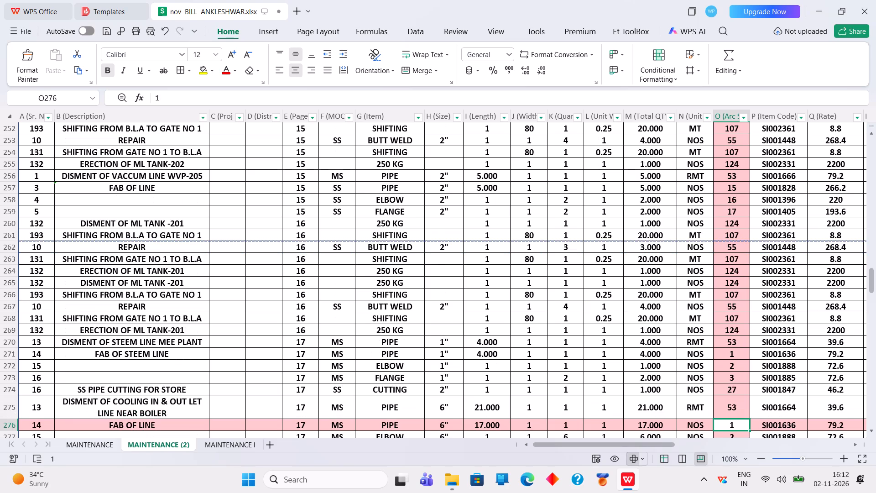
{"action": "key", "text": "Return"}
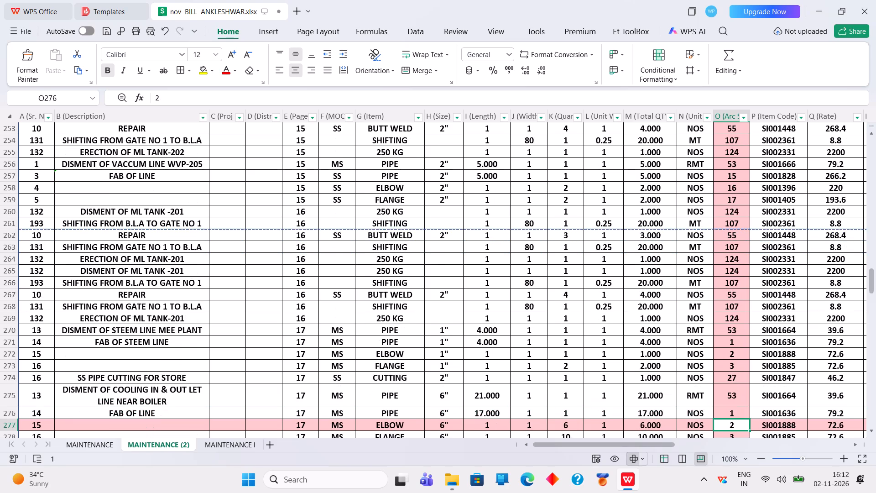
{"action": "key", "text": "Return"}
{"action": "key", "text": "Return"}
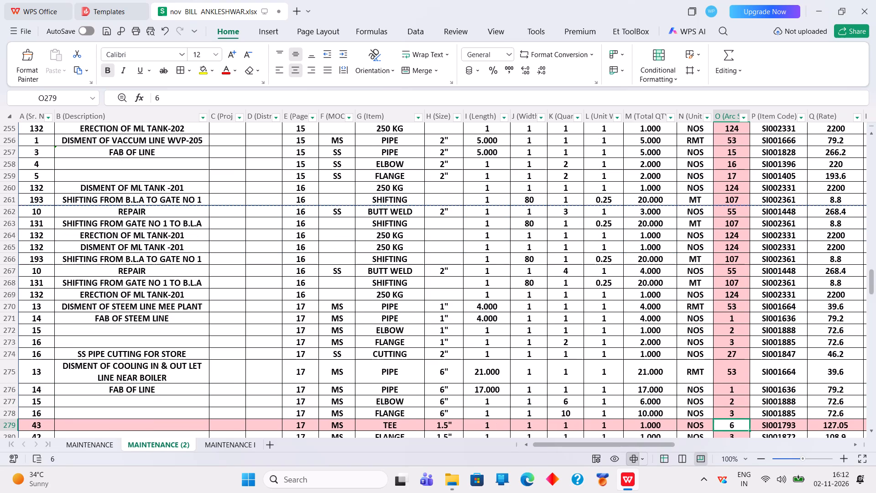
{"action": "key", "text": "Return"}
{"action": "key", "text": "Return"}
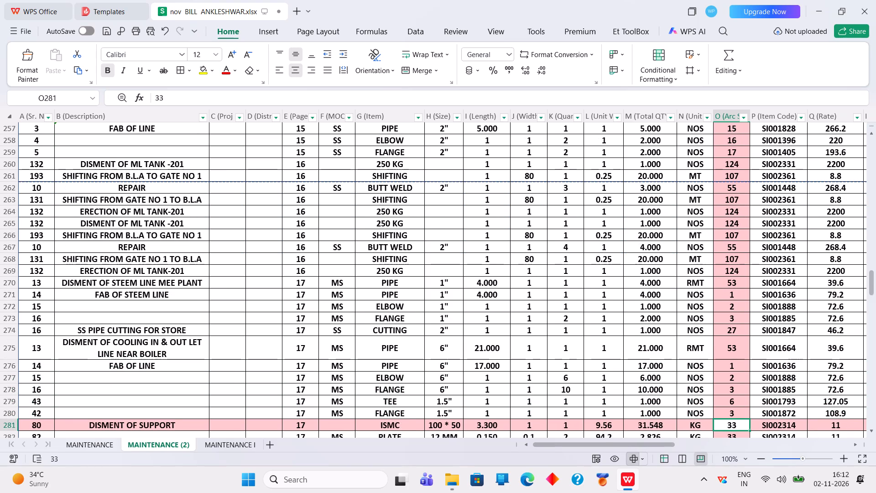
{"action": "key", "text": "Return"}
{"action": "key", "text": "Return"}
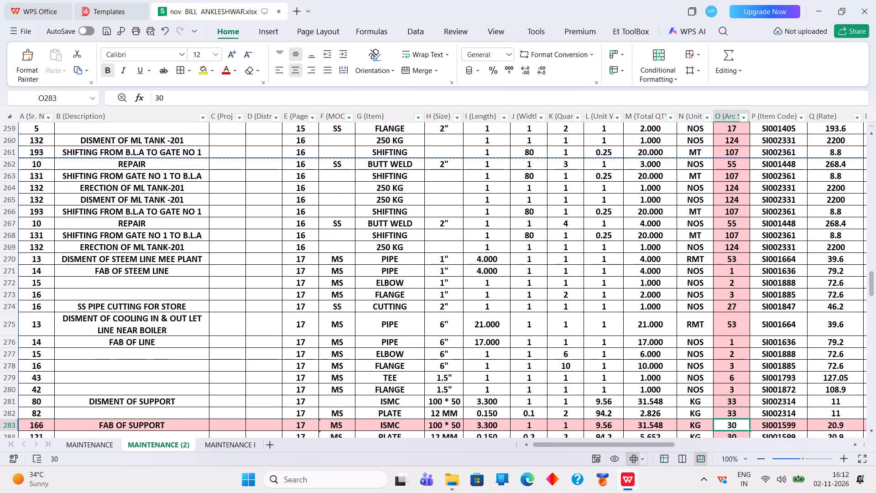
{"action": "key", "text": "Return"}
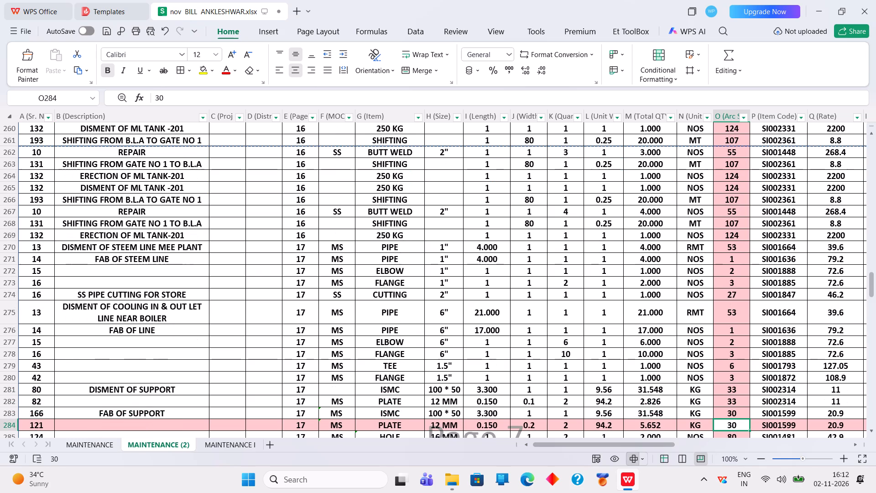
{"action": "key", "text": "Return"}
{"action": "key", "text": "Return"}
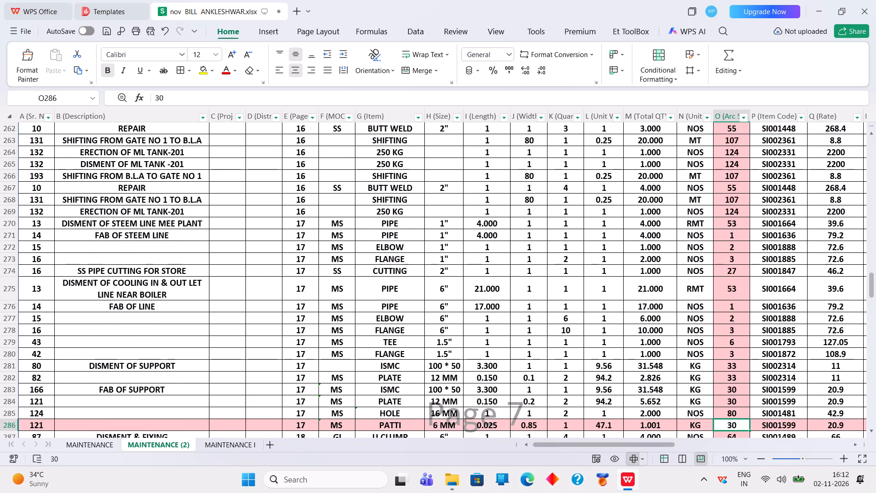
Check the page 18 Arc Sr. No. entries from the DISMENT & FIXING row 287 down to the SEP FEED PUMP 110 suction line row 295.
{"action": "key", "text": "Return"}
{"action": "key", "text": "Return"}
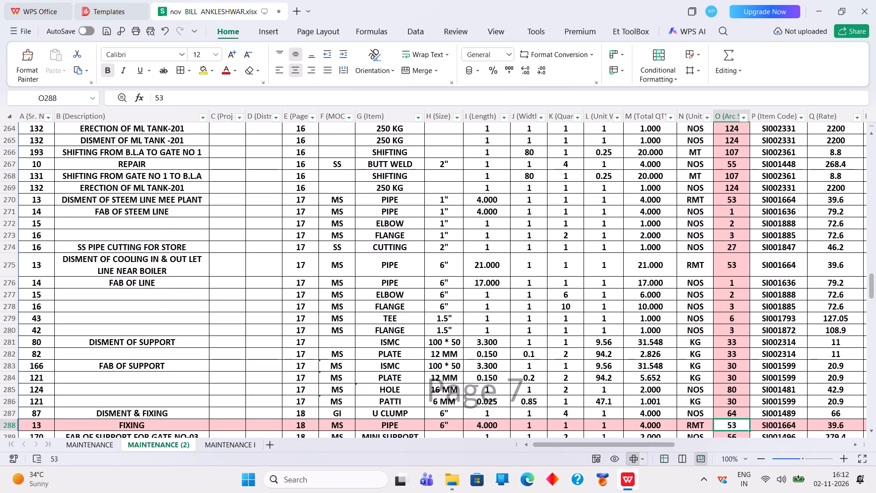
{"action": "key", "text": "Return"}
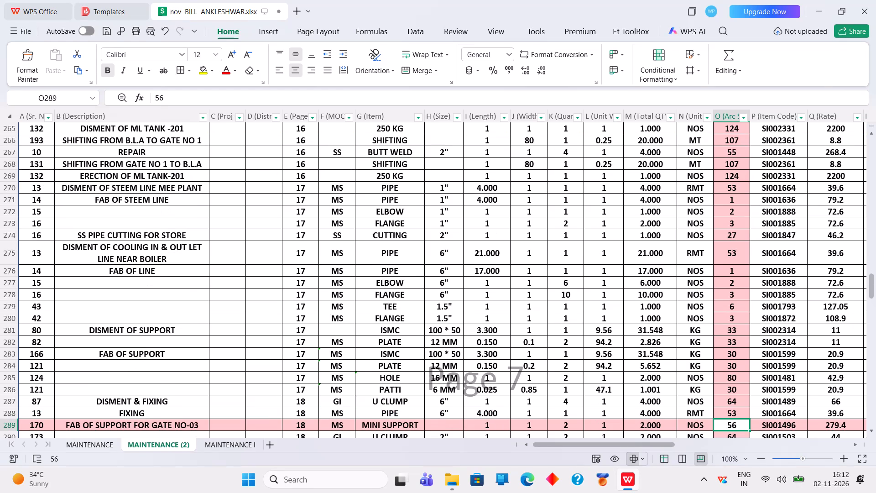
{"action": "key", "text": "Return"}
{"action": "key", "text": "Return"}
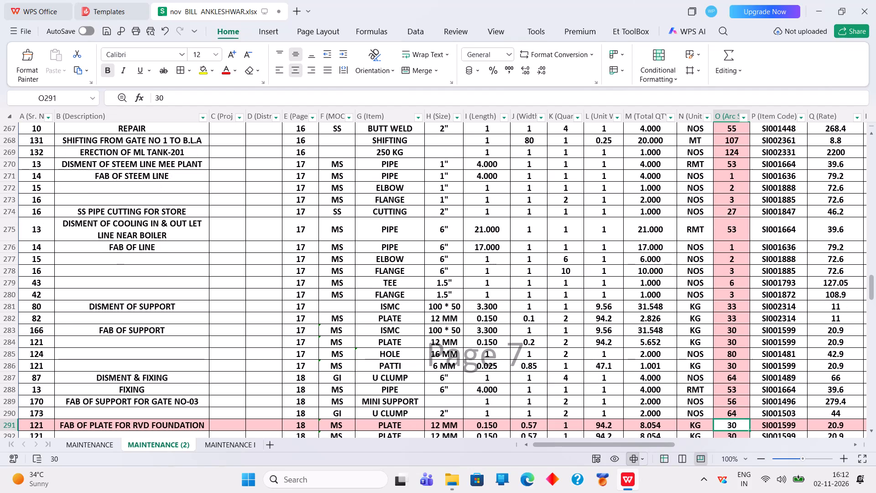
{"action": "key", "text": "Return"}
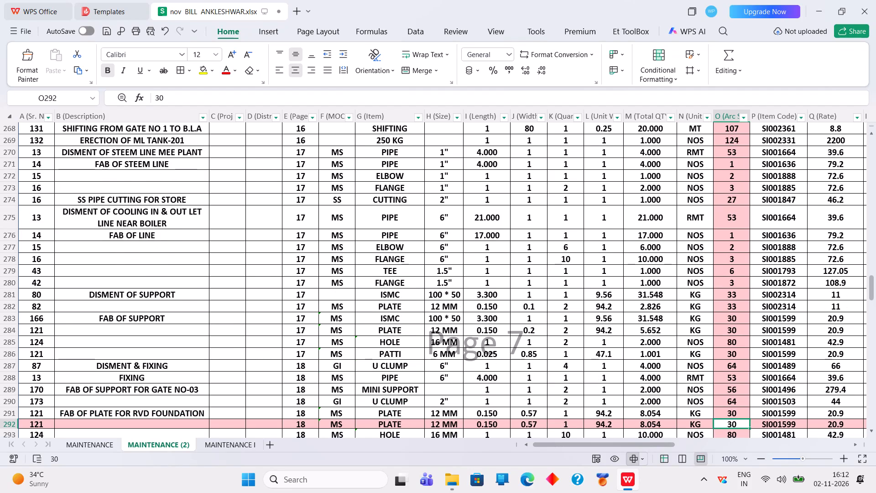
{"action": "key", "text": "Return"}
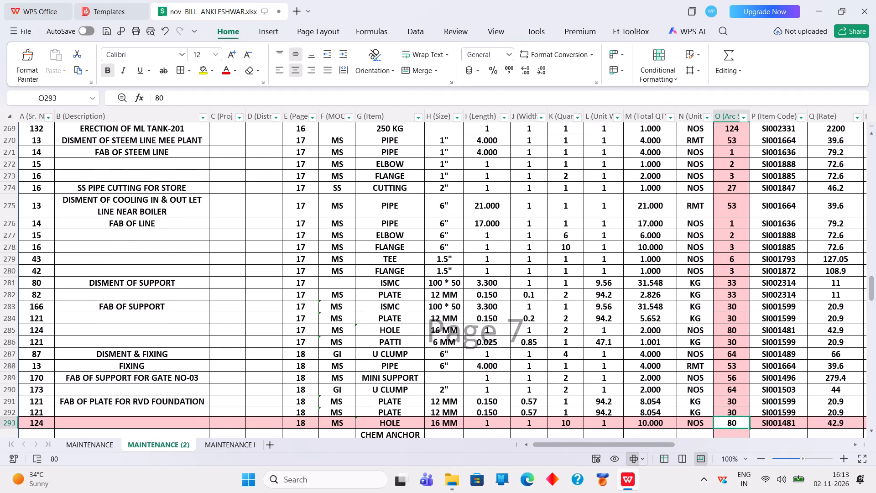
{"action": "key", "text": "Return"}
{"action": "key", "text": "Return"}
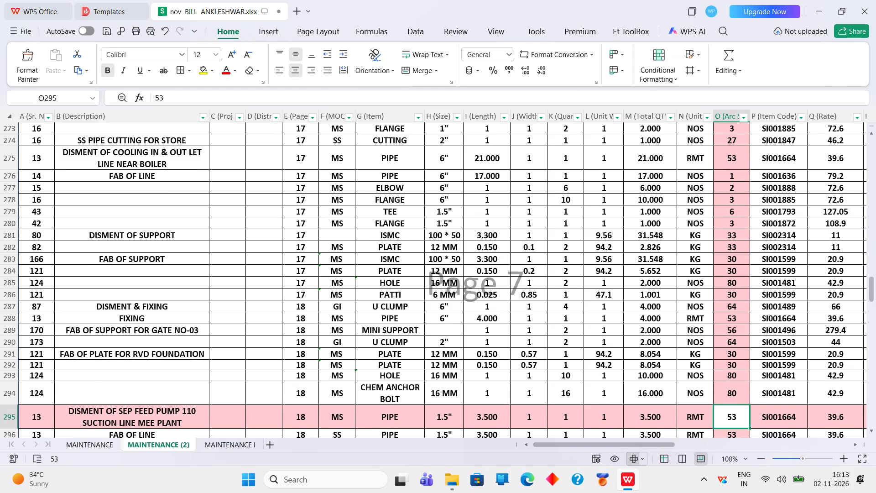
Set the Arc Sr. No. of the SS FAB OF LINE PIPE, ELBOW and FLANGE in rows 296 to 298 to 15, 16 and 17.
{"action": "key", "text": "Return"}
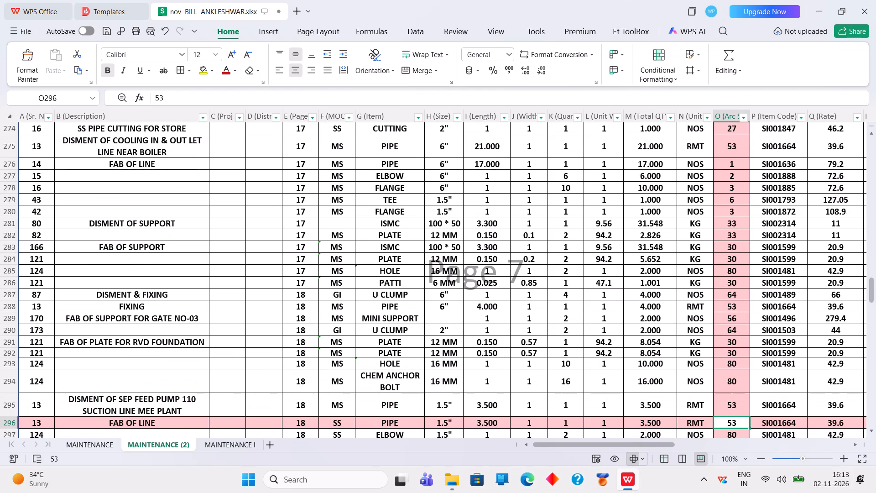
{"action": "key", "text": "Return"}
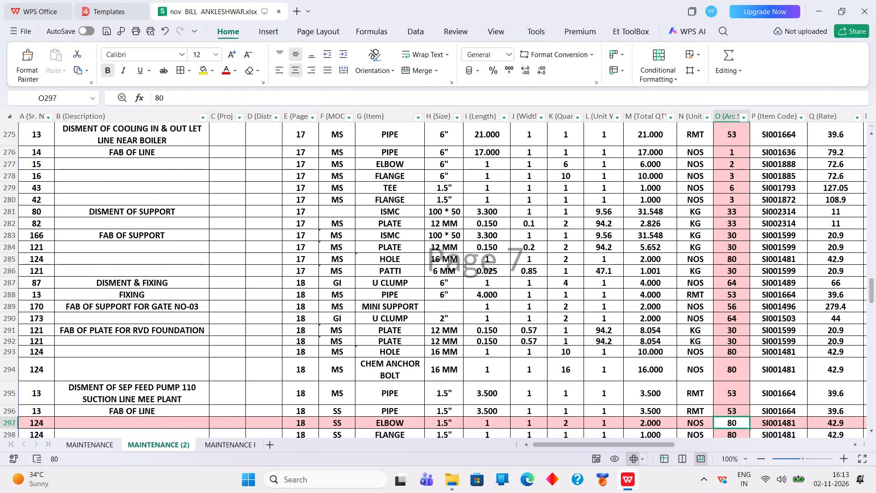
{"action": "key", "text": "Up"}
{"action": "type", "text": "15"}
{"action": "key", "text": "Return"}
{"action": "type", "text": "16"}
{"action": "key", "text": "Return"}
{"action": "type", "text": "17"}
{"action": "key", "text": "Return"}
Enter Arc Sr. No. 53 for the DISMENT OF PP LINE row 299 and 13 for both SCRAP CUTTING WORK rows, 300 and 301.
{"action": "type", "text": "53"}
{"action": "key", "text": "Return"}
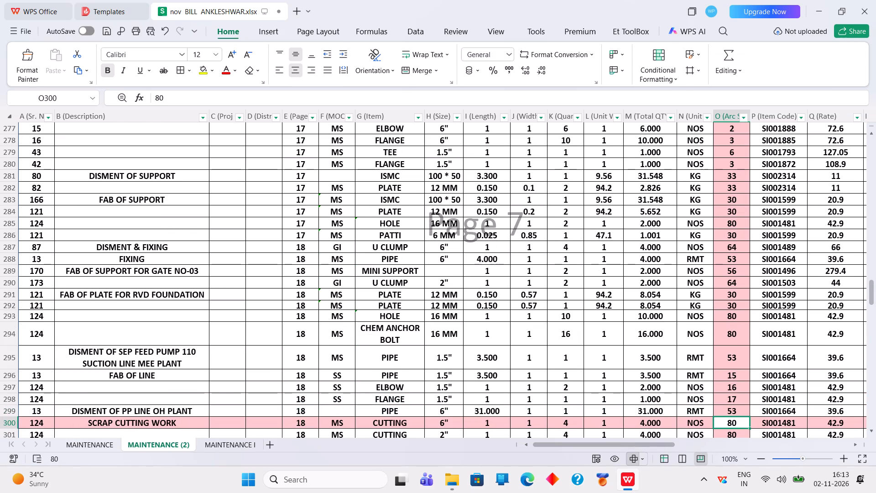
{"action": "type", "text": "13"}
{"action": "key", "text": "Return"}
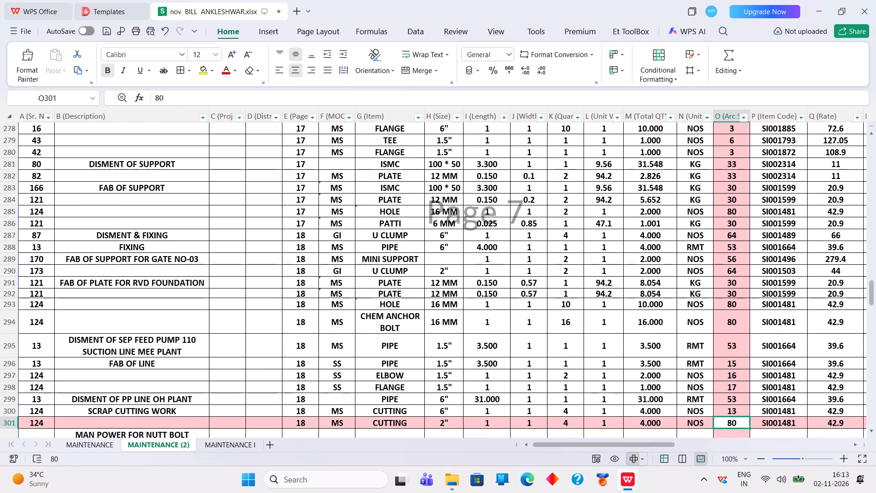
{"action": "type", "text": "13"}
{"action": "key", "text": "Return"}
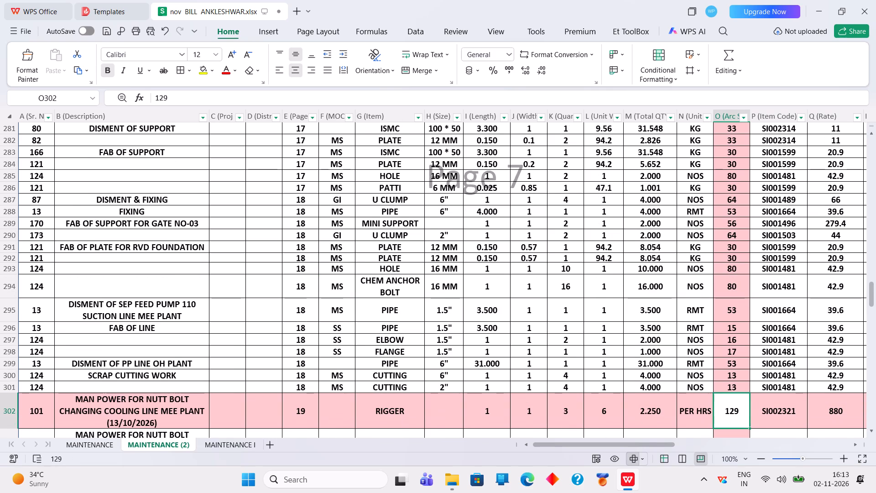
Check the page 19 Arc Sr. No. entries from the RIGGER man power row 302 down to the cooling line GI SHEET row 314.
{"action": "key", "text": "Return"}
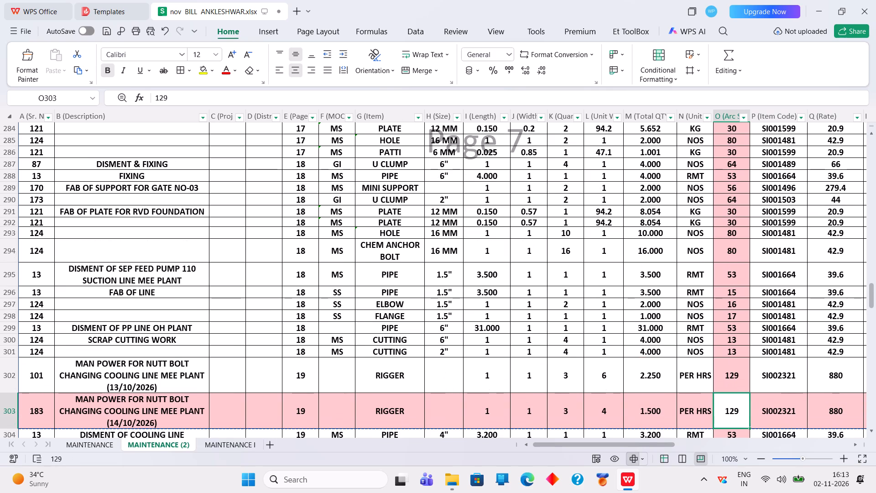
{"action": "key", "text": "Return"}
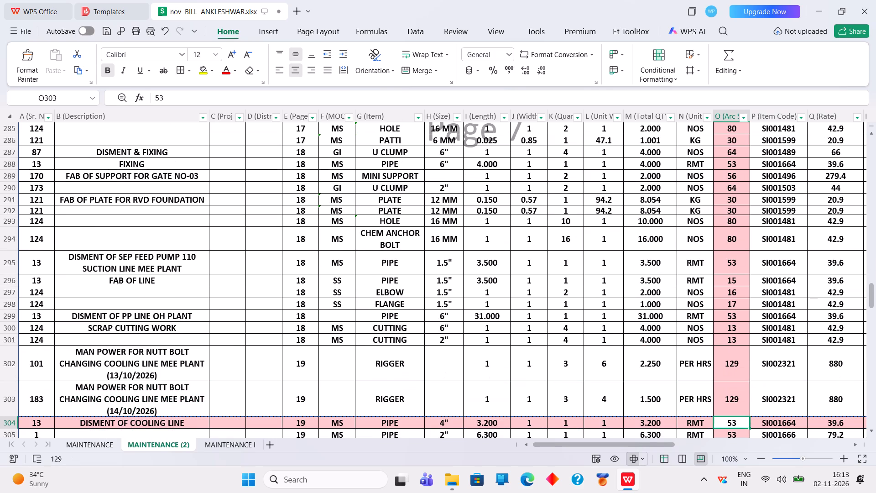
{"action": "key", "text": "Return"}
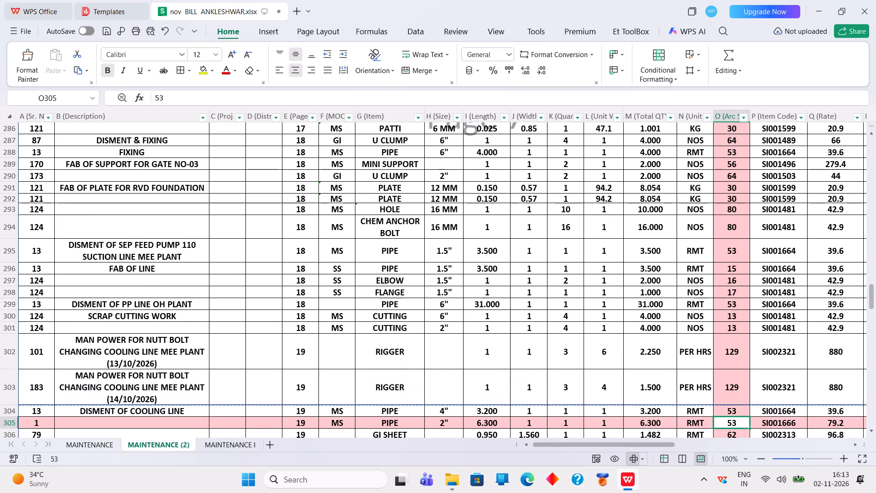
{"action": "key", "text": "Return"}
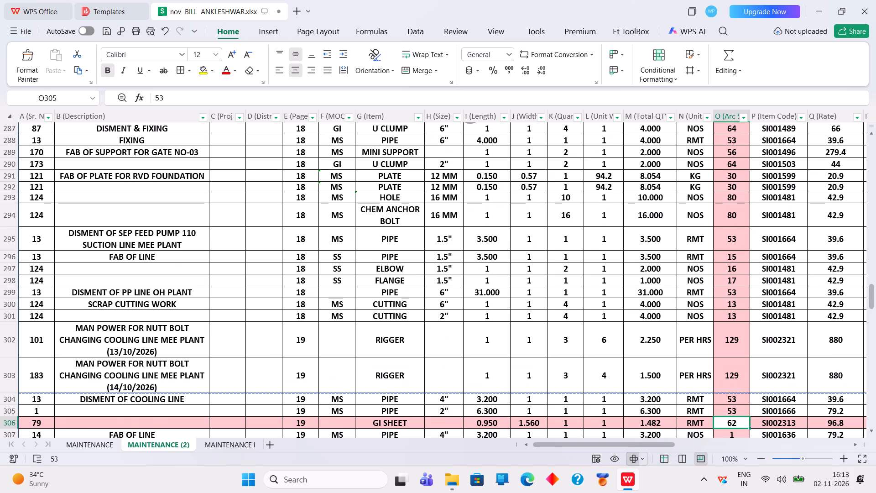
{"action": "key", "text": "Return"}
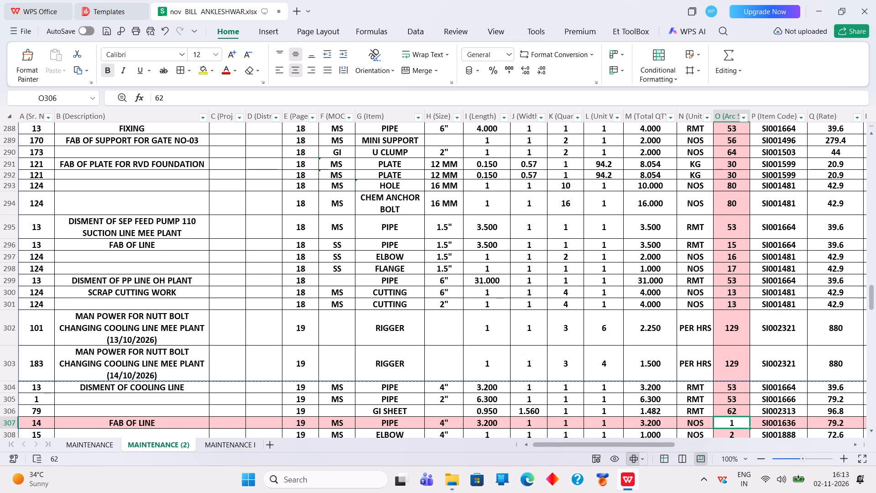
{"action": "key", "text": "Return"}
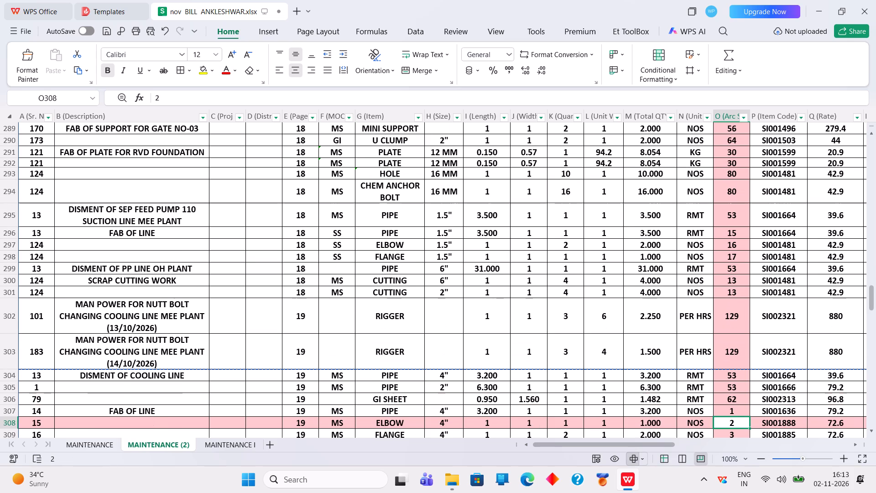
{"action": "key", "text": "Return"}
{"action": "key", "text": "Return"}
{"action": "key", "text": "Return"}
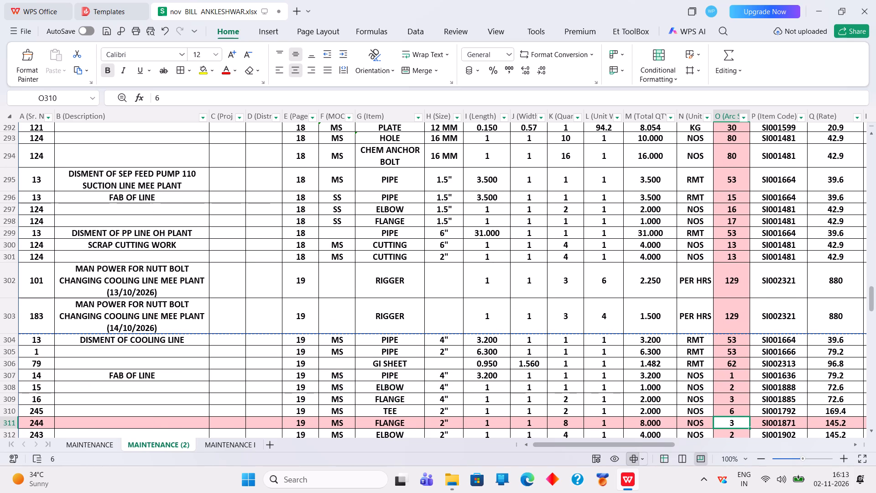
{"action": "key", "text": "Return"}
{"action": "key", "text": "Return"}
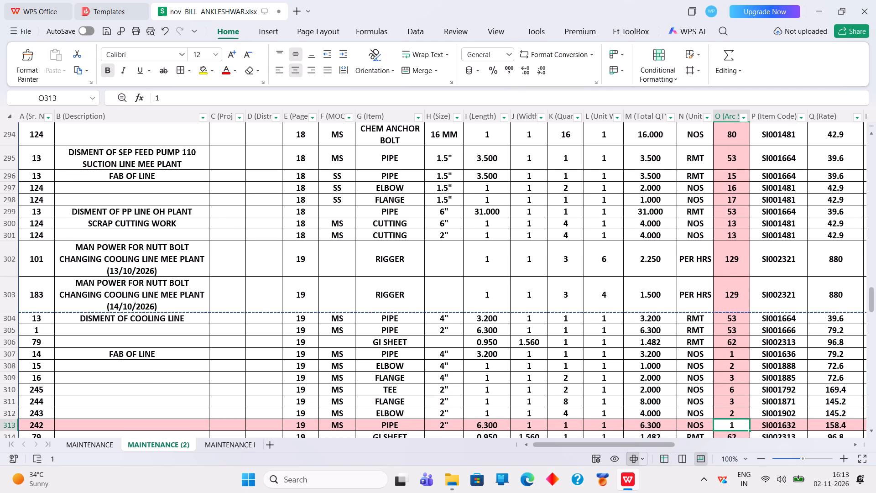
{"action": "key", "text": "Return"}
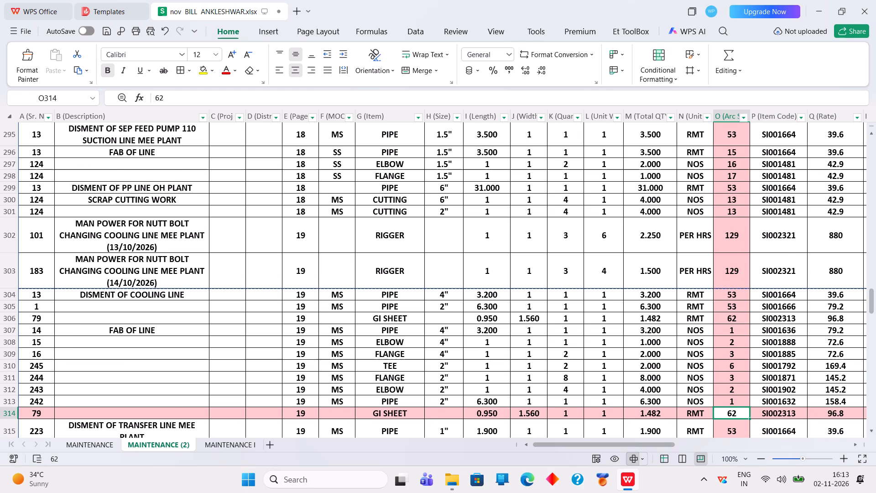
{"action": "key", "text": "Return"}
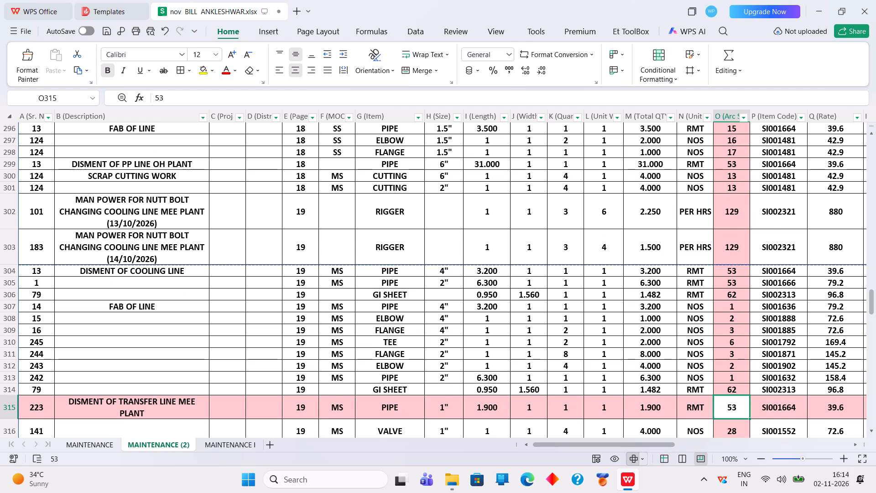
Check the Arc Sr. No. entries of the MEE plant transfer line from the DISMENT row 315 down to the VALVE row 321.
{"action": "key", "text": "Return"}
{"action": "key", "text": "Return"}
{"action": "key", "text": "Return"}
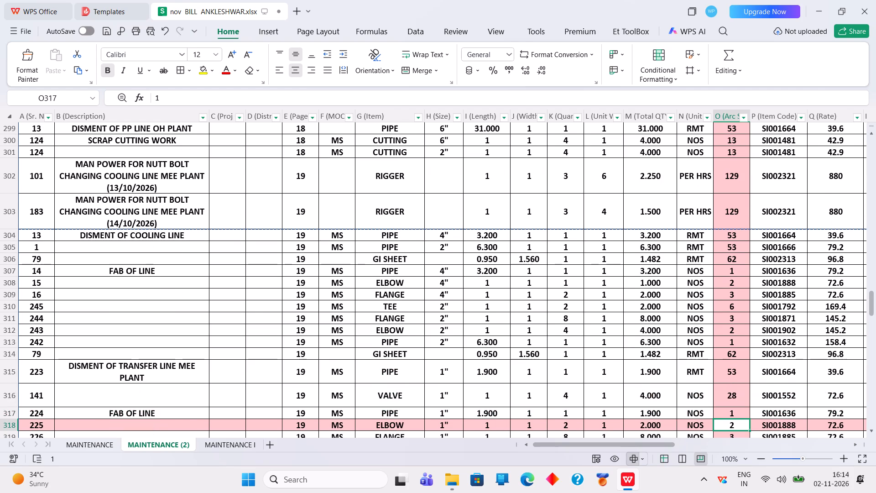
{"action": "key", "text": "Return"}
{"action": "key", "text": "Return"}
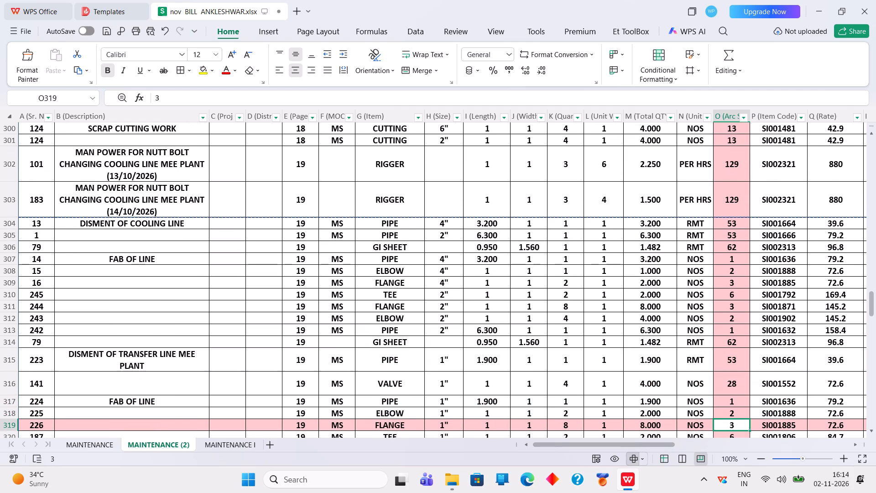
{"action": "key", "text": "Return"}
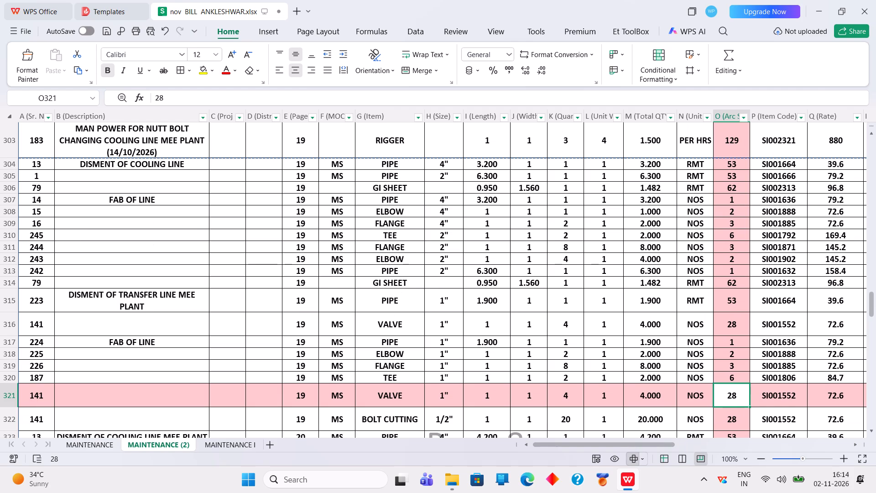
{"action": "key", "text": "Return"}
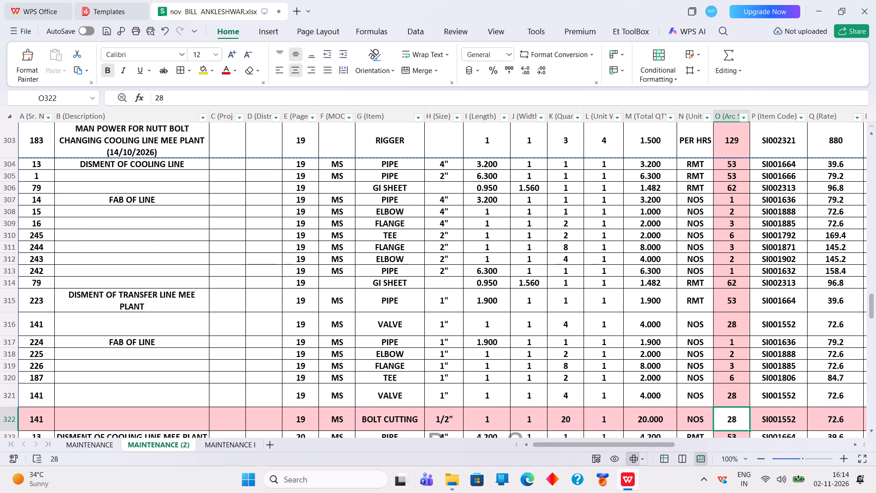
Enter a new Arc Sr. No. beginning with 8 for the 1/2" BOLT CUTTING item in row 322.
{"action": "key", "text": "8"}
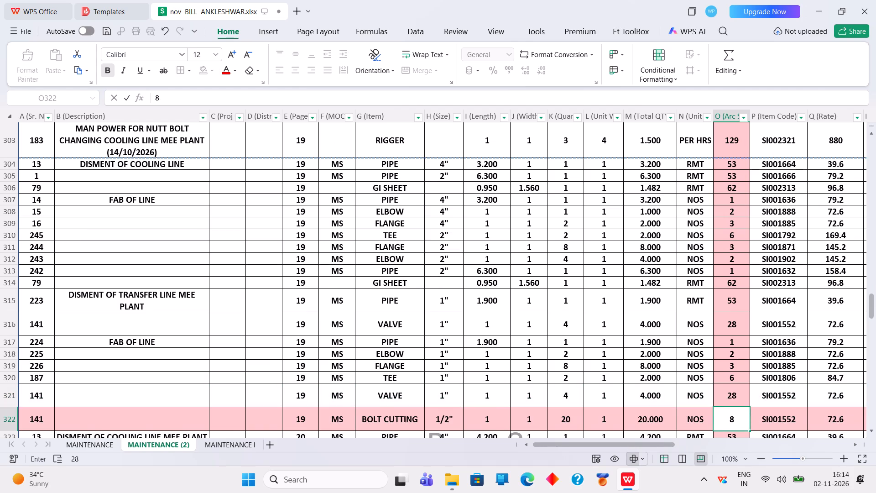
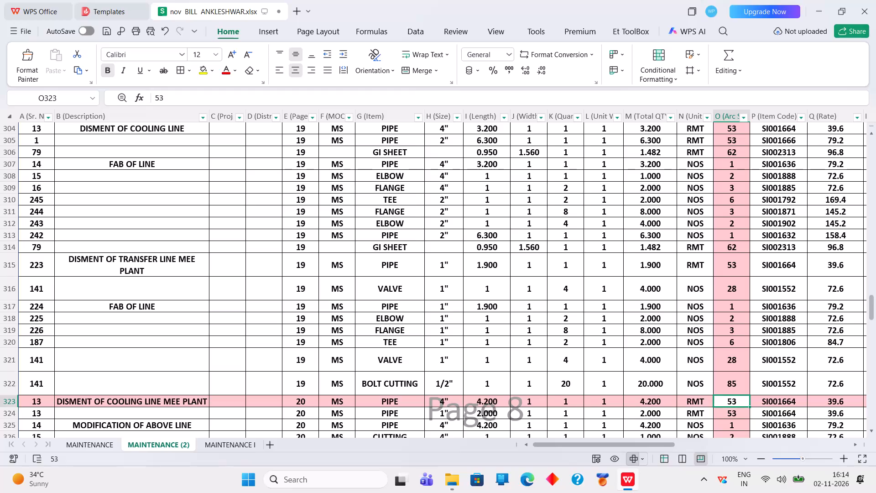
In column O, enter code 14 for the 4" PIPE in row 325 and 13 for the CUTTING item in row 326.
{"action": "key", "text": "Return"}
{"action": "key", "text": "Return"}
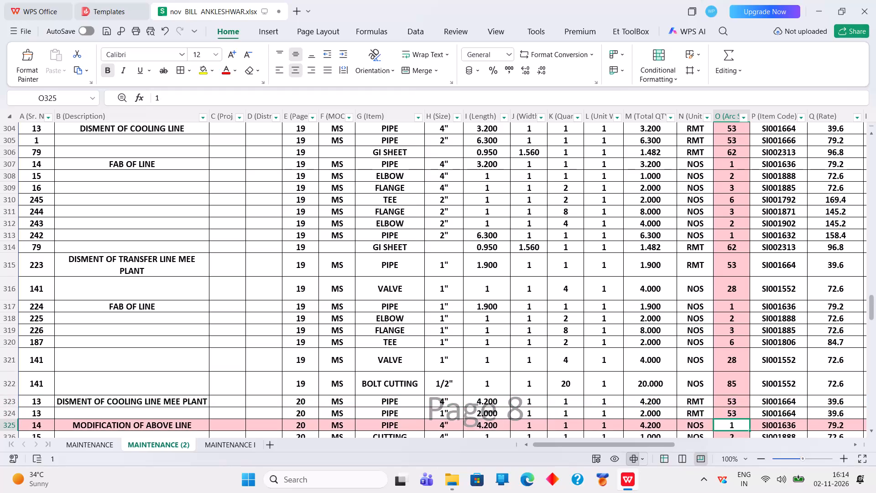
{"action": "key", "text": "1"}
{"action": "key", "text": "4"}
{"action": "key", "text": "Return"}
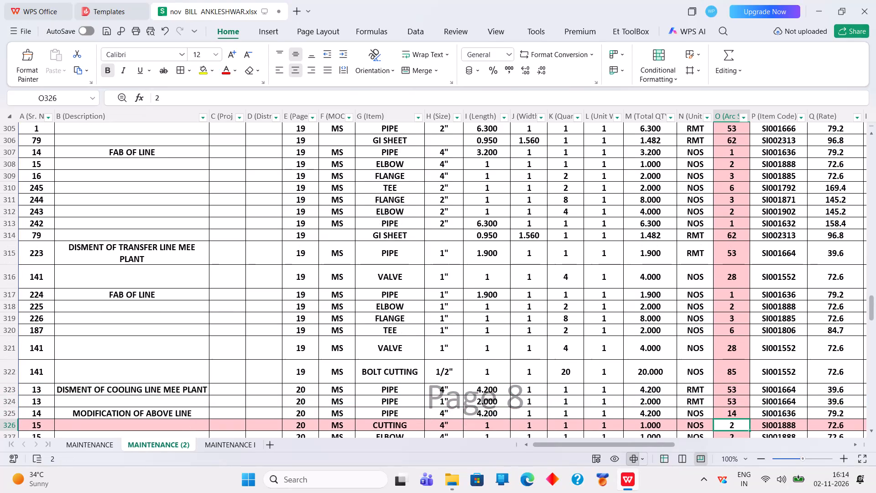
{"action": "type", "text": "13"}
{"action": "key", "text": "Return"}
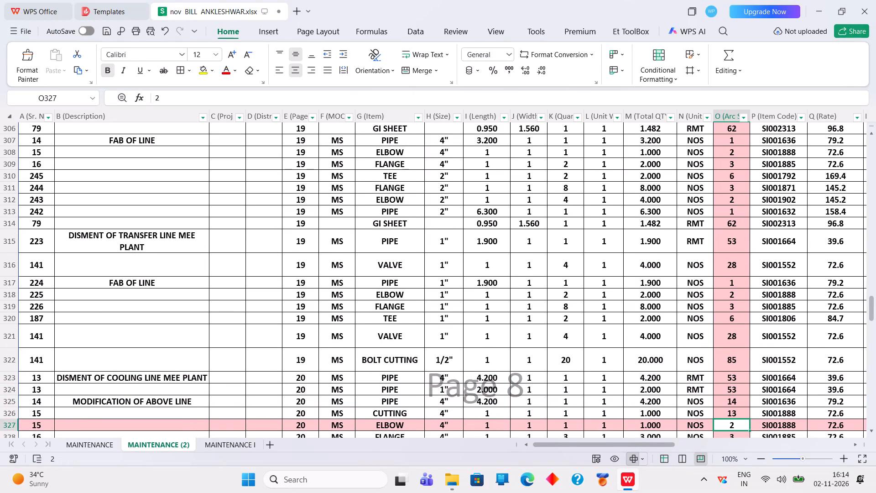
Set the column O codes to 54 for the BUTT WELD in row 329 and 28 for the VALVE in row 330.
{"action": "key", "text": "Return"}
{"action": "key", "text": "Return"}
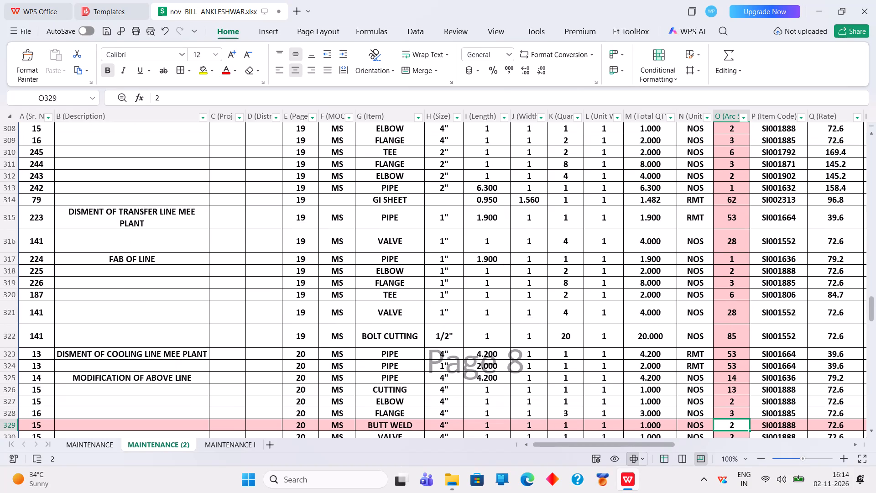
{"action": "key", "text": "5"}
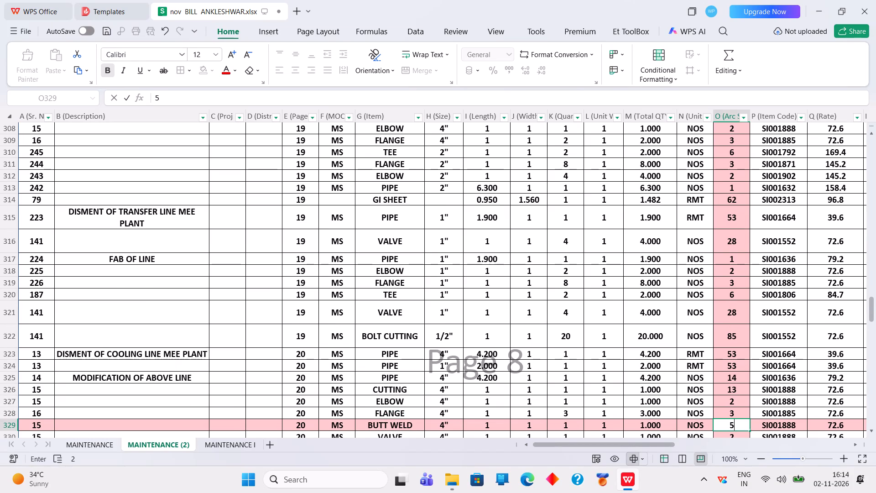
{"action": "key", "text": "4"}
{"action": "key", "text": "Return"}
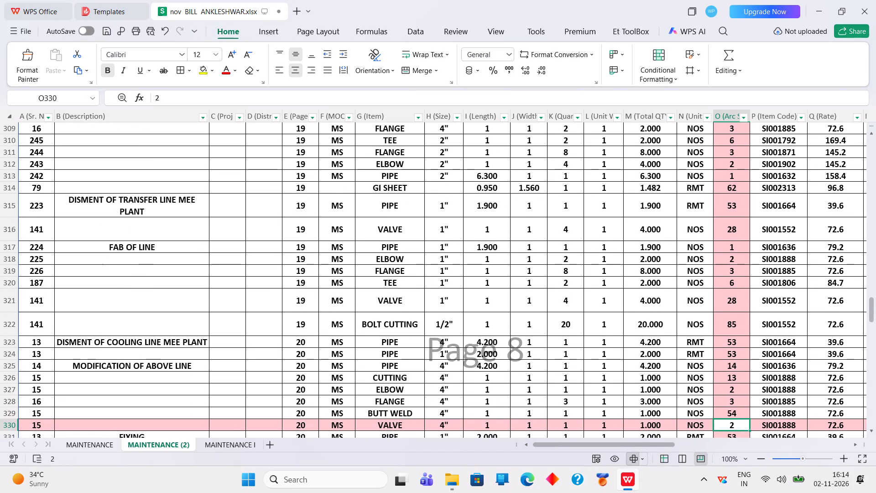
{"action": "type", "text": "28"}
{"action": "key", "text": "Return"}
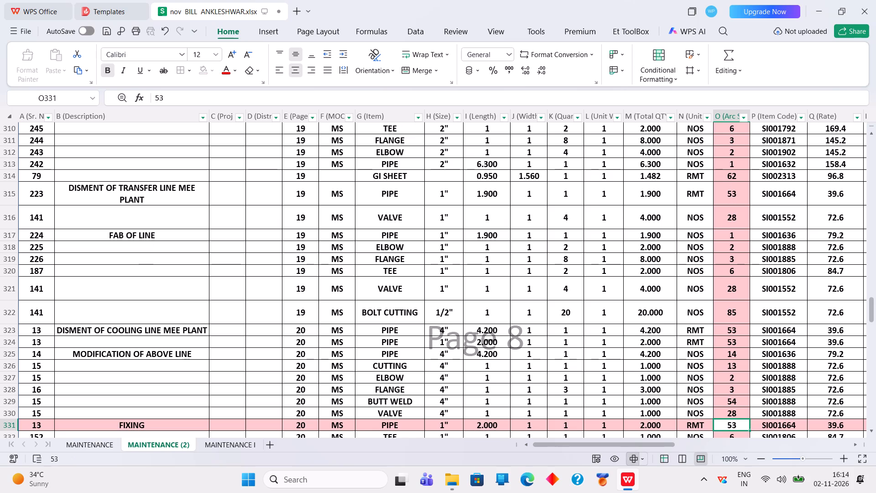
Check the column O codes down from row 331 and set the WATER METER in row 337 to 73.
{"action": "key", "text": "Return"}
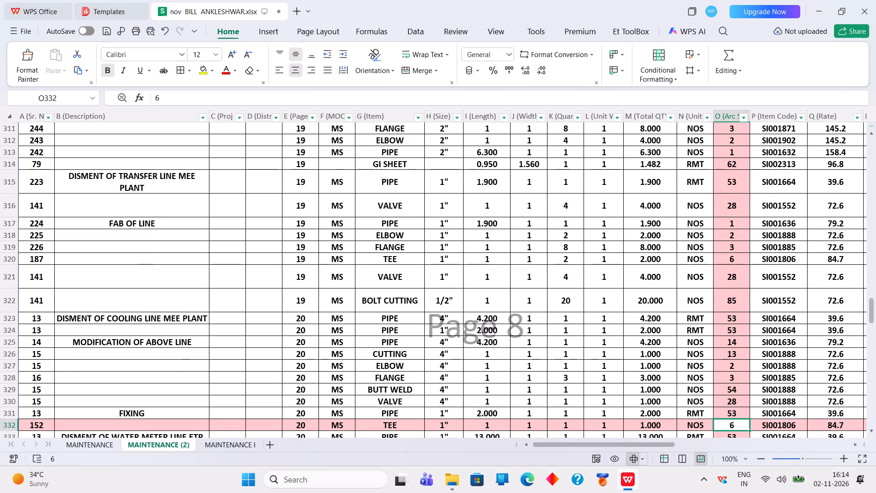
{"action": "key", "text": "Return"}
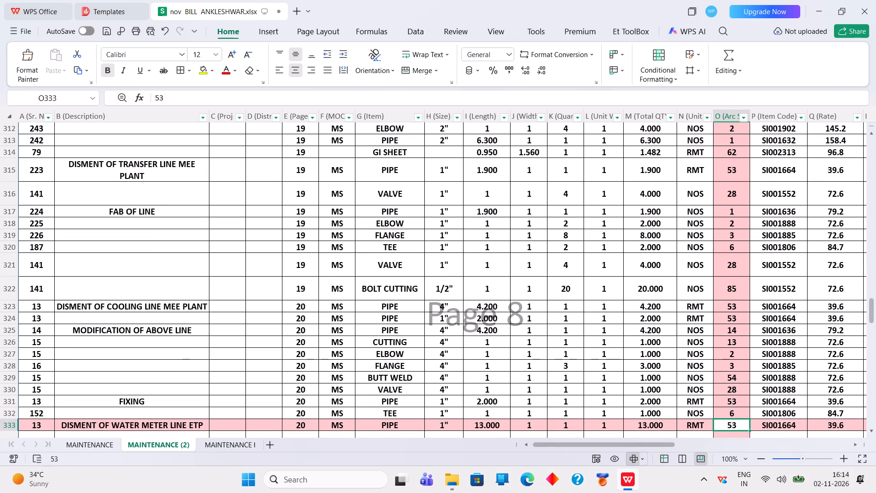
{"action": "key", "text": "Return"}
{"action": "key", "text": "Return"}
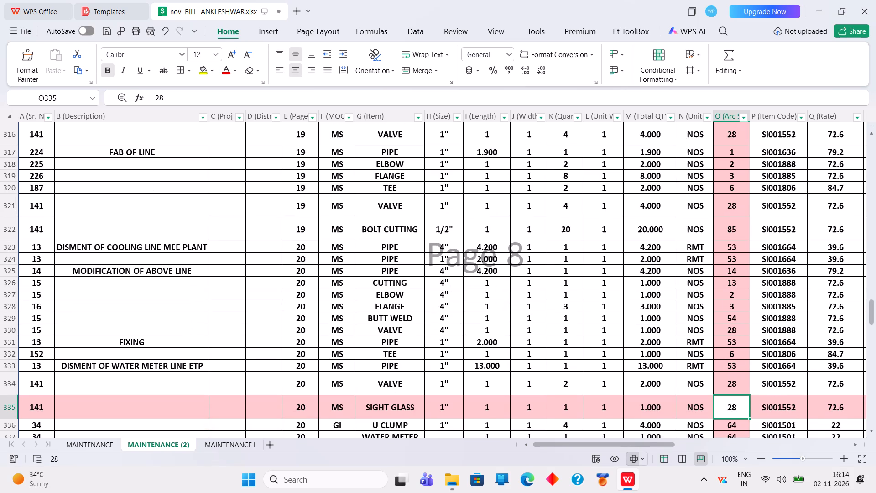
{"action": "key", "text": "Return"}
{"action": "key", "text": "Return"}
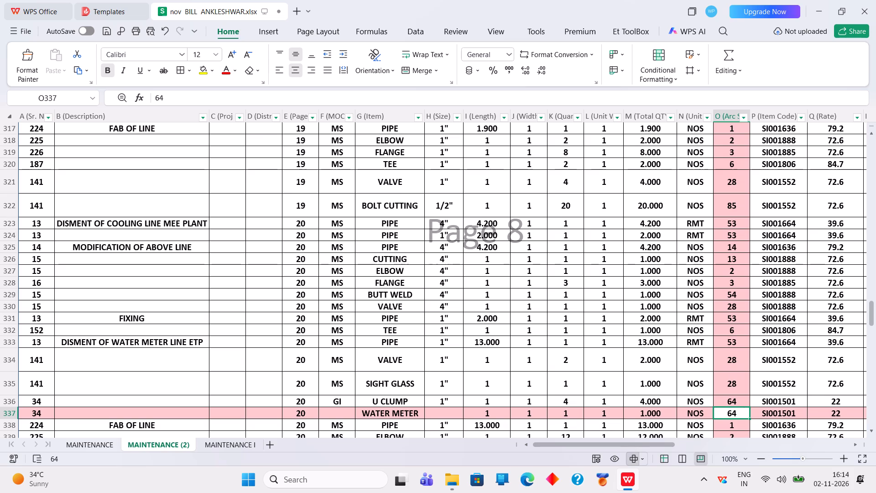
{"action": "type", "text": "73"}
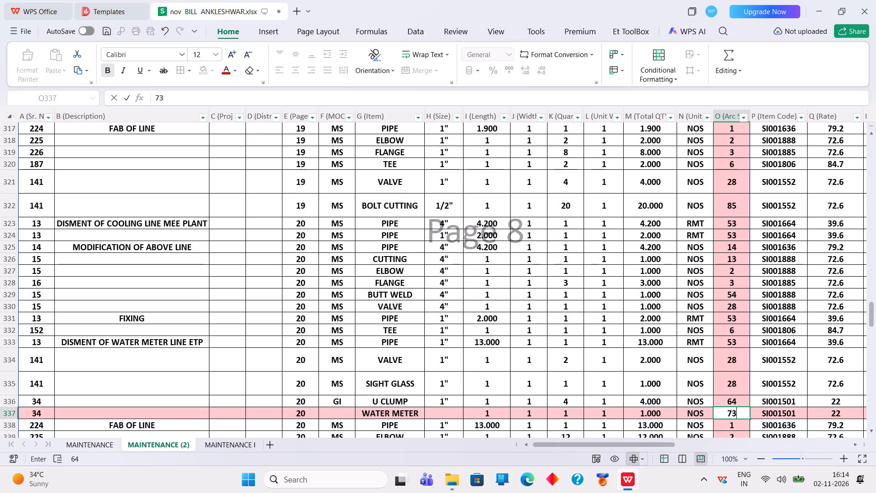
{"action": "key", "text": "Return"}
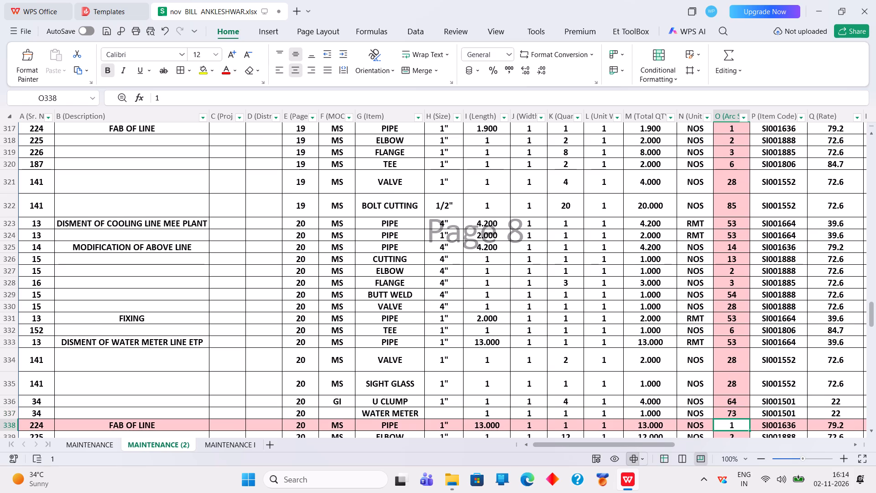
Check the column O codes from row 338 and set the WATER METER codes to 74 in row 346 and 75 in row 347.
{"action": "key", "text": "Return"}
{"action": "key", "text": "Return"}
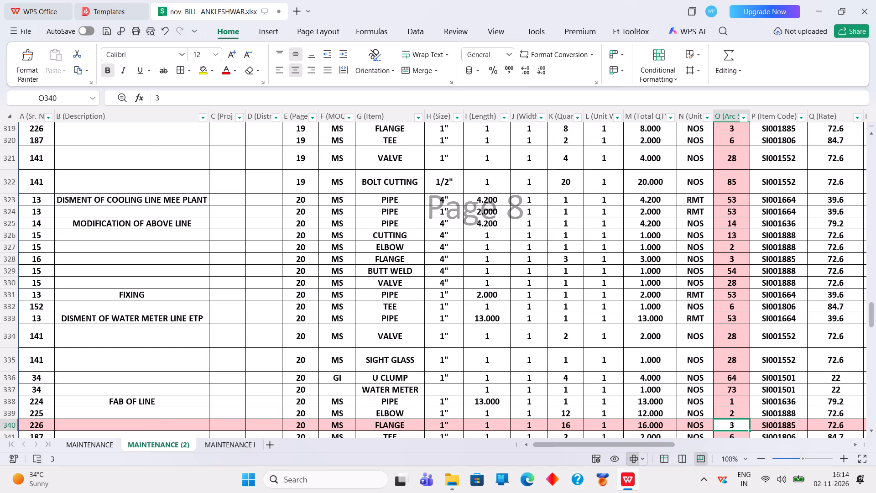
{"action": "key", "text": "Return"}
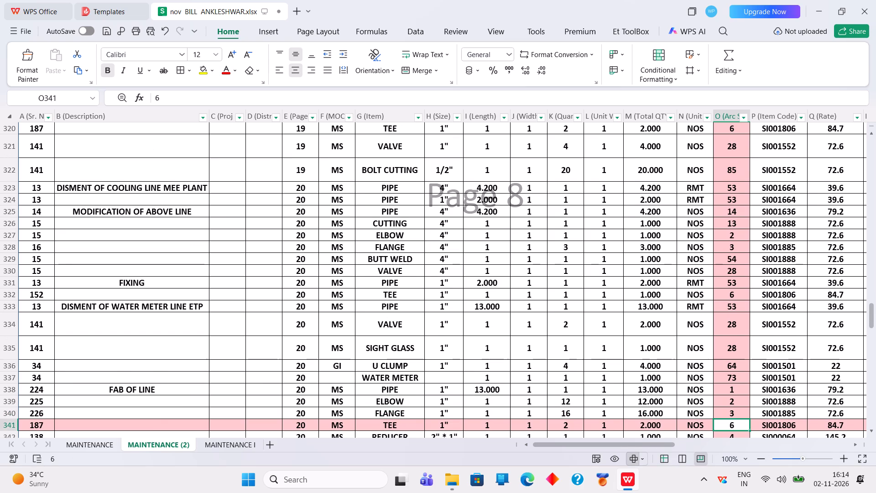
{"action": "key", "text": "Return"}
{"action": "key", "text": "Return"}
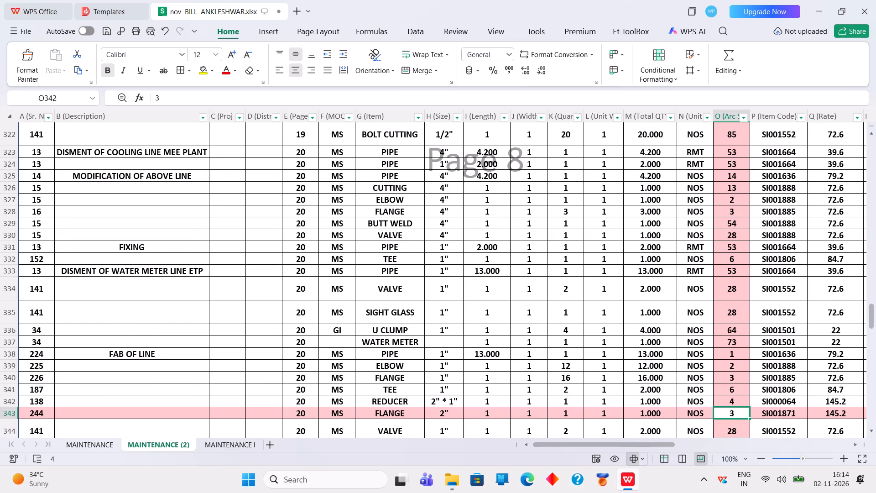
{"action": "key", "text": "Return"}
{"action": "key", "text": "Return"}
{"action": "key", "text": "Return"}
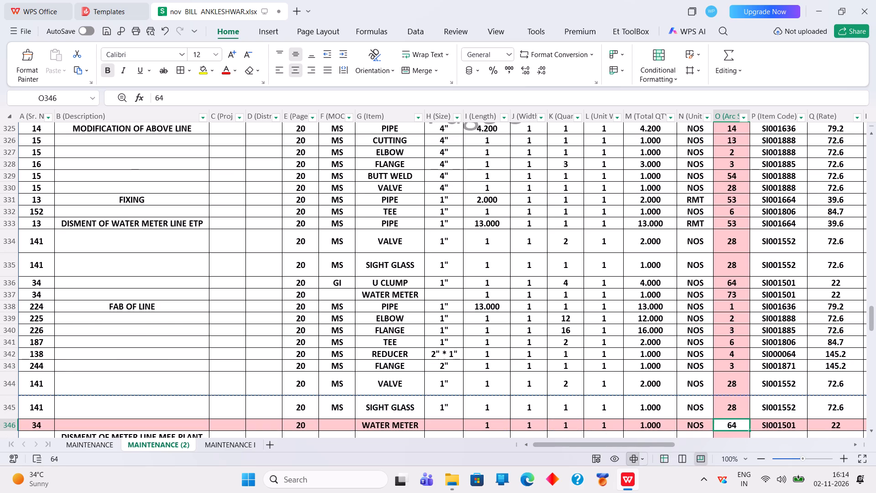
{"action": "key", "text": "7"}
{"action": "key", "text": "4"}
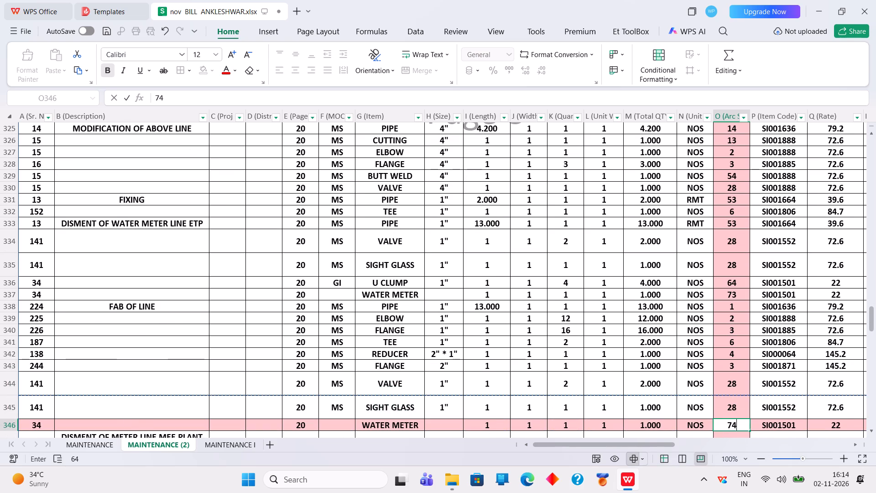
{"action": "key", "text": "Return"}
{"action": "type", "text": "75"}
{"action": "key", "text": "Return"}
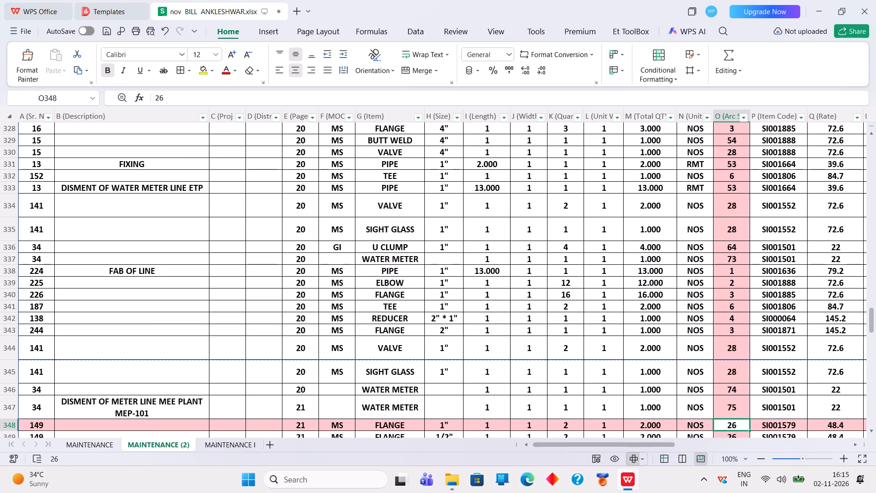
Enter column O code 26 for the 1" MS FLANGE in row 348 and 17 for the SS FLANGE in row 350.
{"action": "key", "text": "2"}
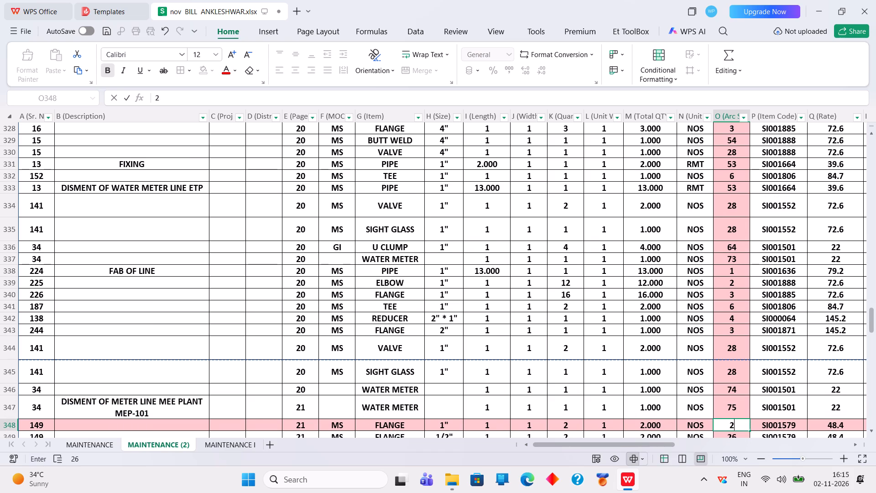
{"action": "key", "text": "6"}
{"action": "key", "text": "Return"}
{"action": "key", "text": "Return"}
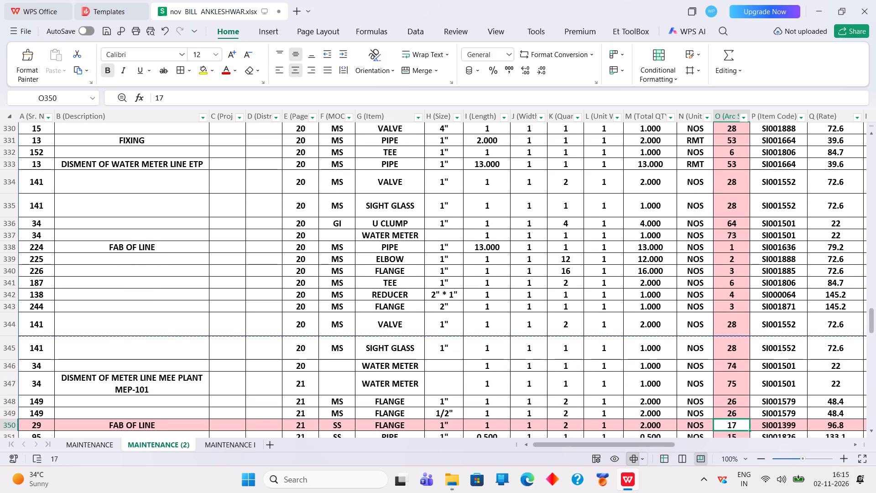
{"action": "type", "text": "26"}
{"action": "key", "text": "BackSpace"}
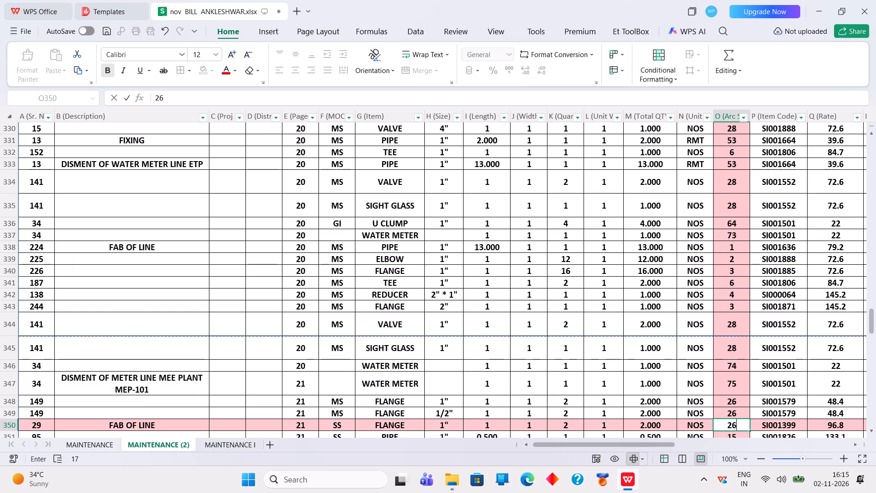
{"action": "key", "text": "BackSpace"}
{"action": "type", "text": "17"}
{"action": "key", "text": "Return"}
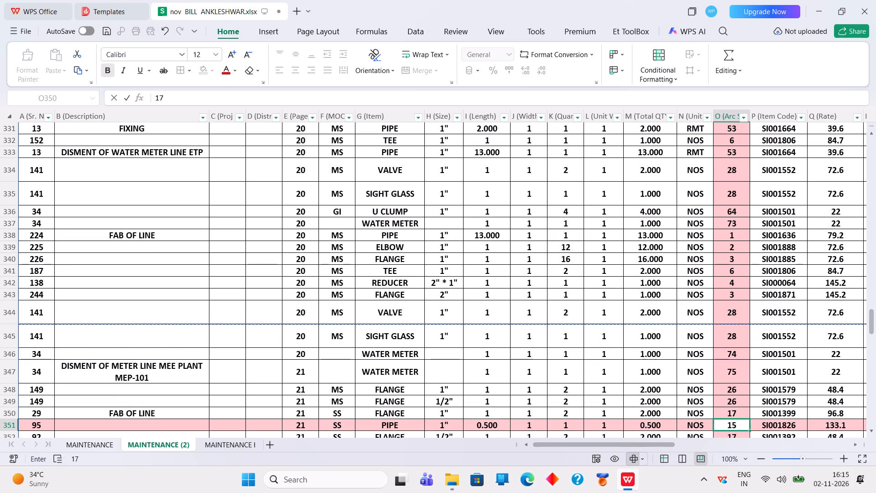
Set the column O codes to 18 for the SS REDUCER in row 353 and 73 for the GI WATER METER in row 354.
{"action": "key", "text": "Return"}
{"action": "key", "text": "Return"}
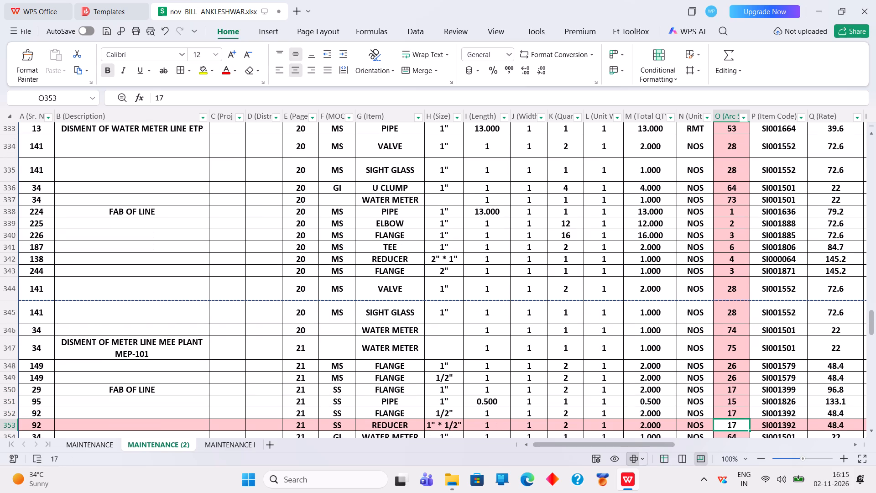
{"action": "type", "text": "18"}
{"action": "key", "text": "Return"}
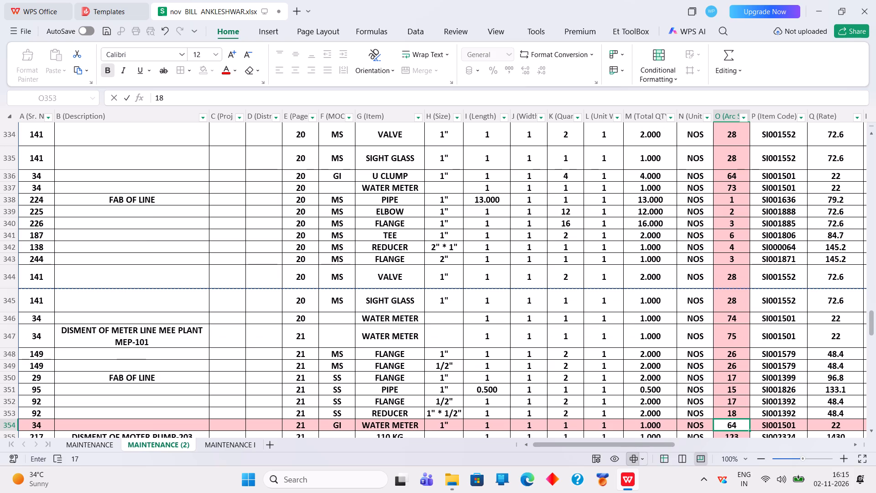
{"action": "type", "text": "73"}
{"action": "key", "text": "Return"}
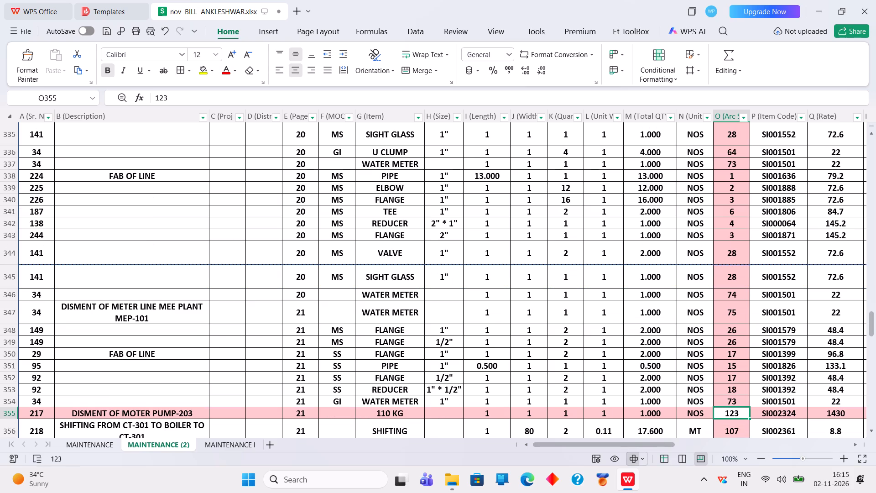
Check column O from row 355 and enter 9 for the NOZZLE, 13 for the CUTTING and 6 for the TEE in rows 362 to 364.
{"action": "key", "text": "Return"}
{"action": "key", "text": "Return"}
{"action": "key", "text": "Return"}
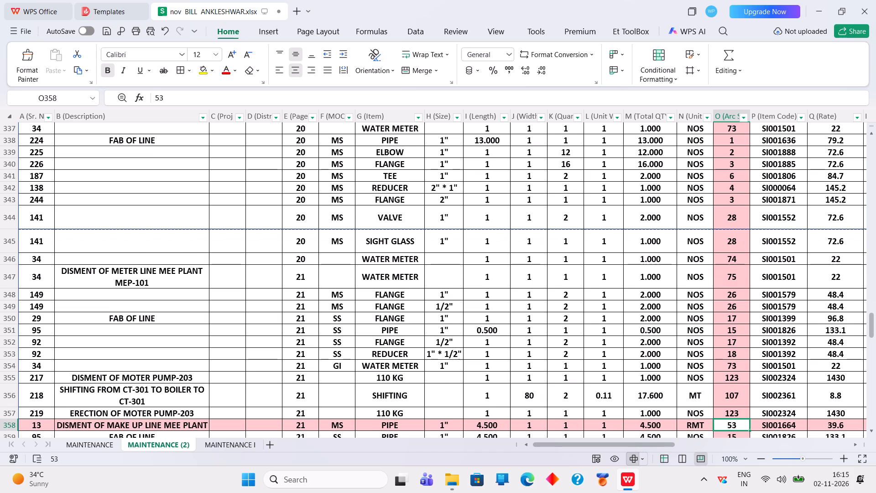
{"action": "key", "text": "Return"}
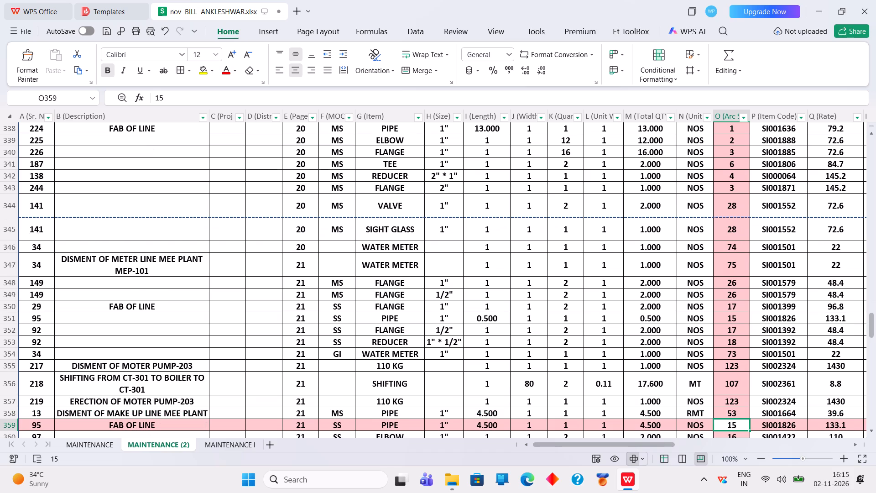
{"action": "key", "text": "Return"}
{"action": "key", "text": "Return"}
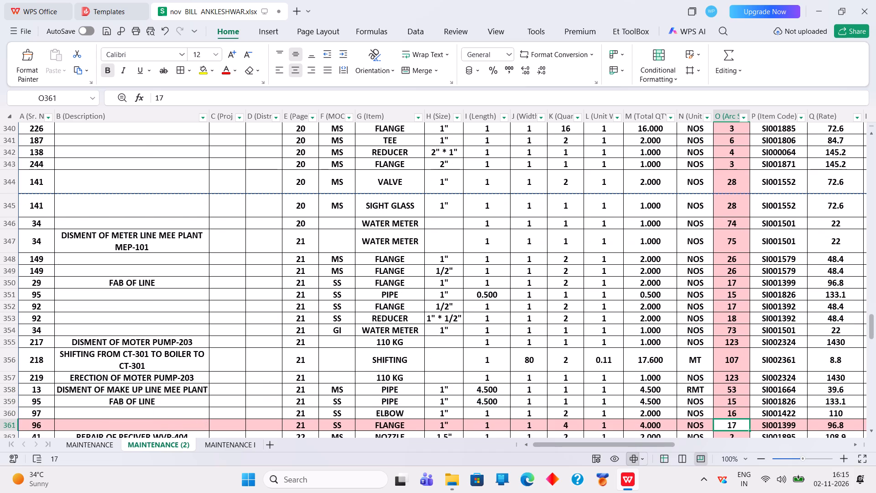
{"action": "key", "text": "Return"}
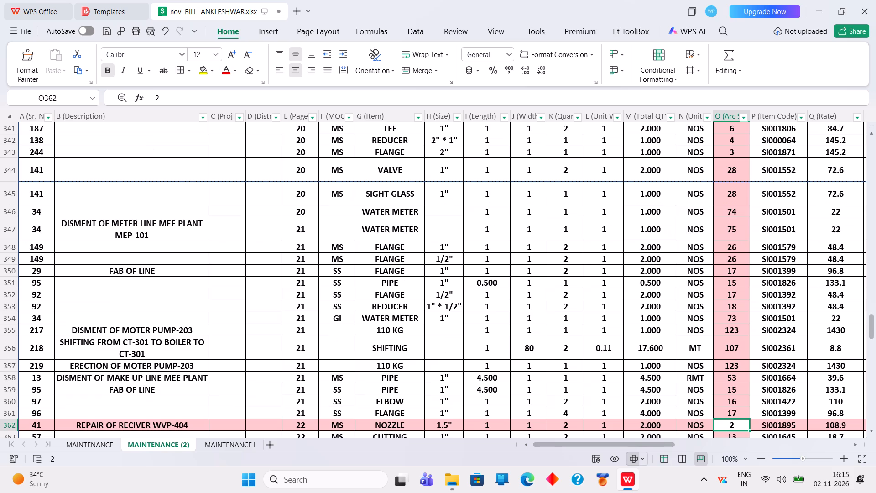
{"action": "key", "text": "9"}
{"action": "key", "text": "Return"}
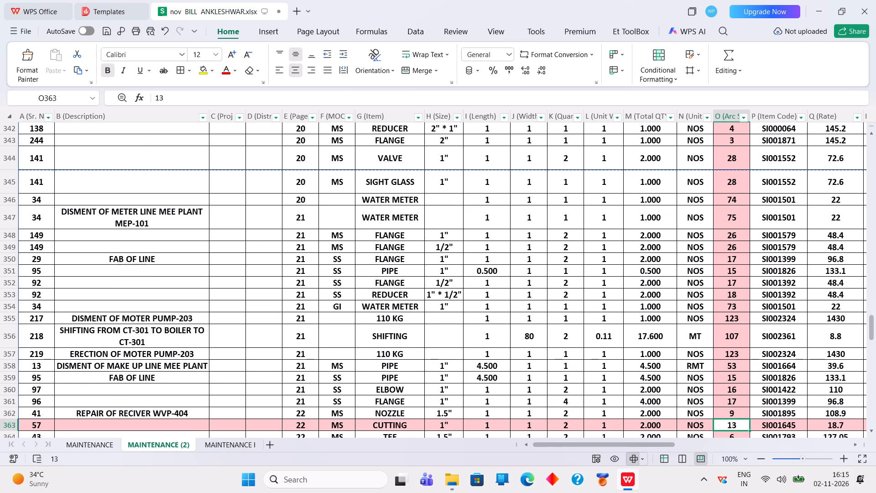
{"action": "type", "text": "13"}
{"action": "key", "text": "Return"}
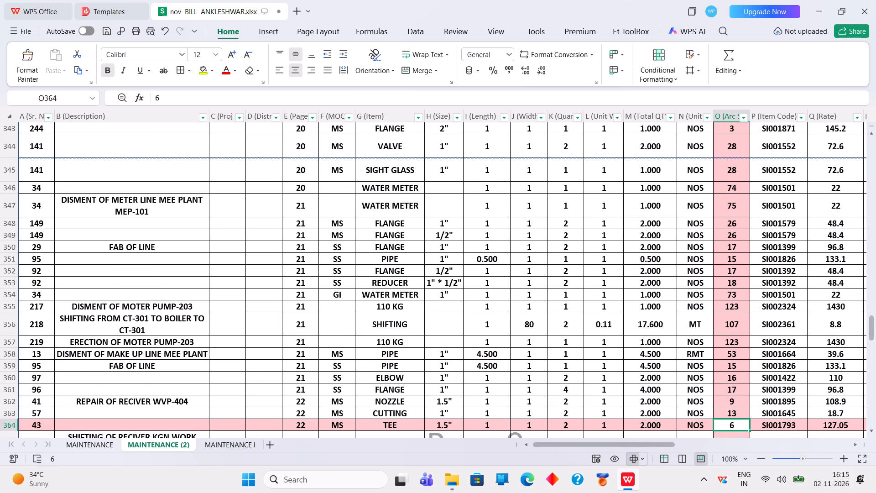
{"action": "key", "text": "6"}
{"action": "key", "text": "Return"}
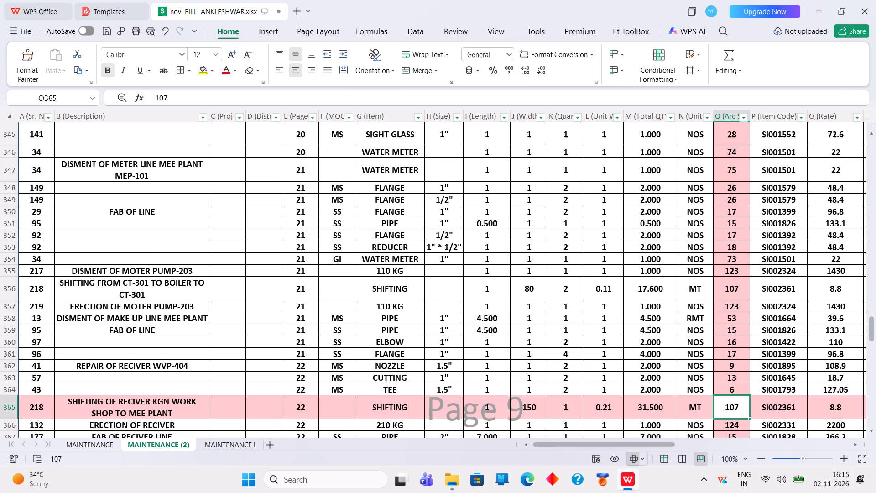
Check the column O codes row by row against the items from row 365 through the SOCKET in row 382.
{"action": "key", "text": "Return"}
{"action": "key", "text": "Return"}
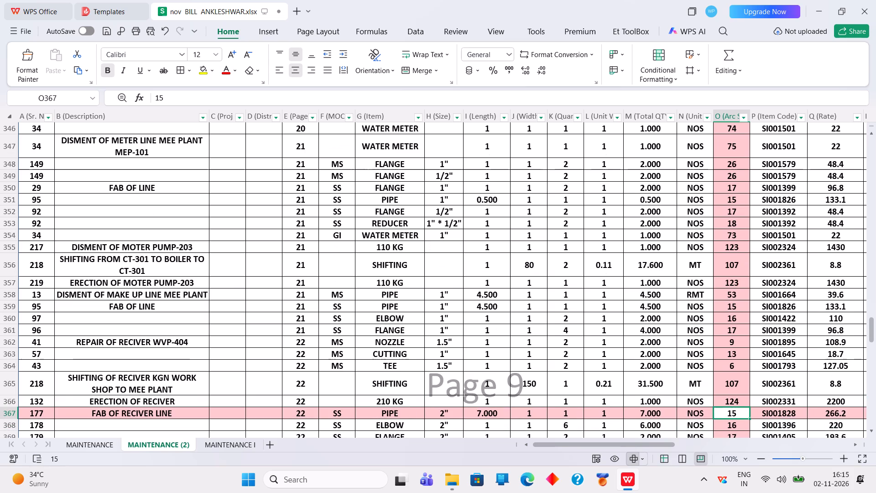
{"action": "key", "text": "Return"}
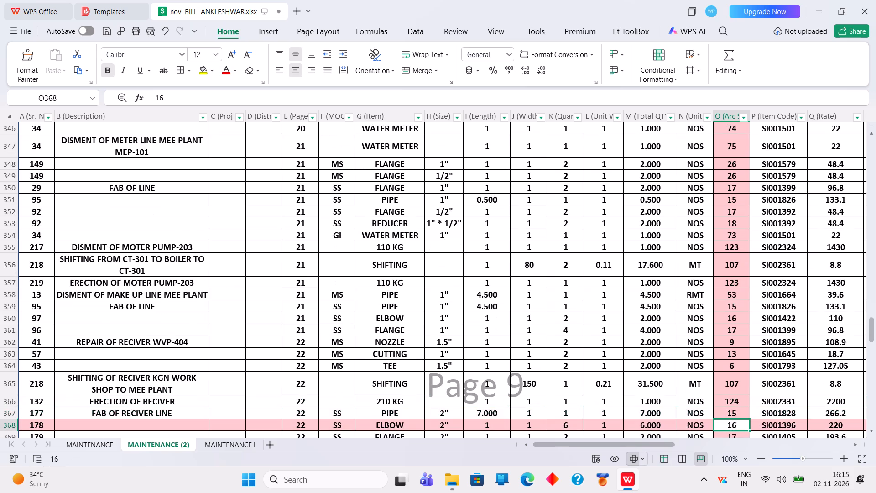
{"action": "key", "text": "Return"}
{"action": "key", "text": "Return"}
{"action": "key", "text": "Return"}
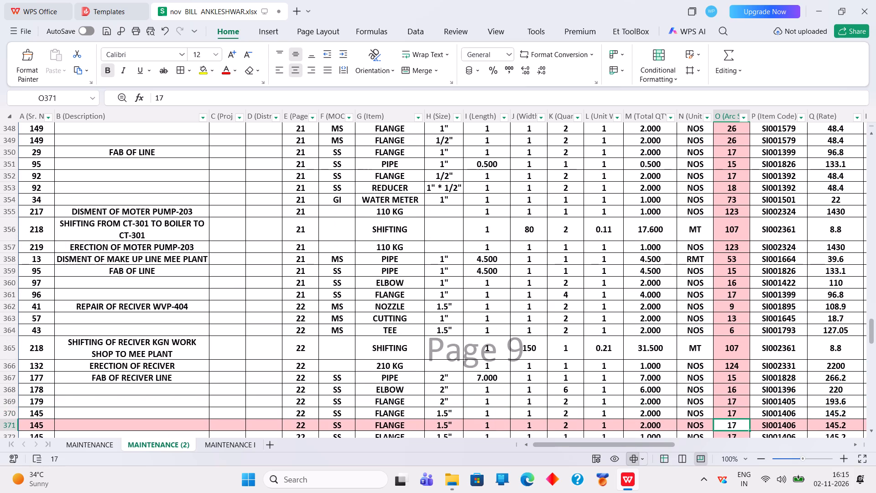
{"action": "key", "text": "Return"}
{"action": "key", "text": "Return"}
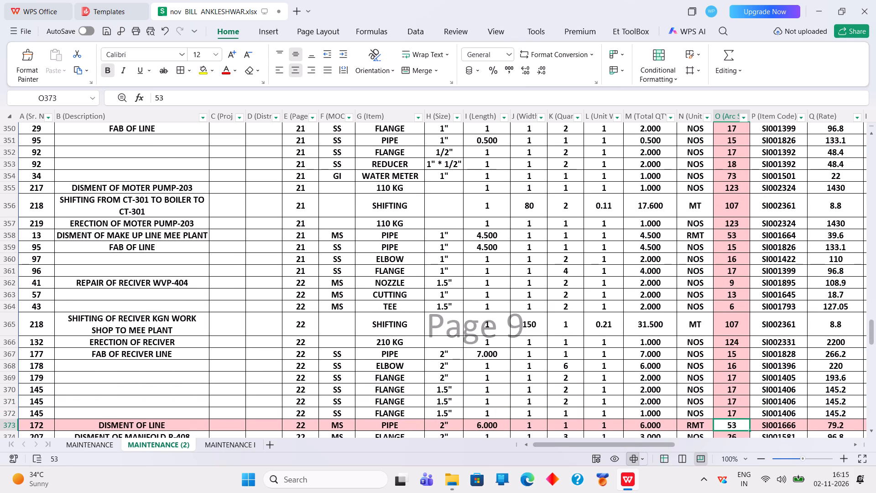
{"action": "key", "text": "Return"}
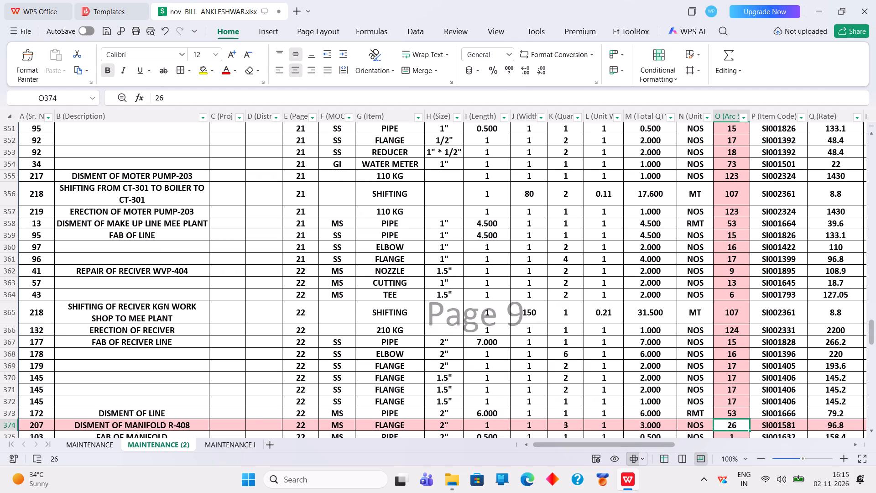
{"action": "key", "text": "Return"}
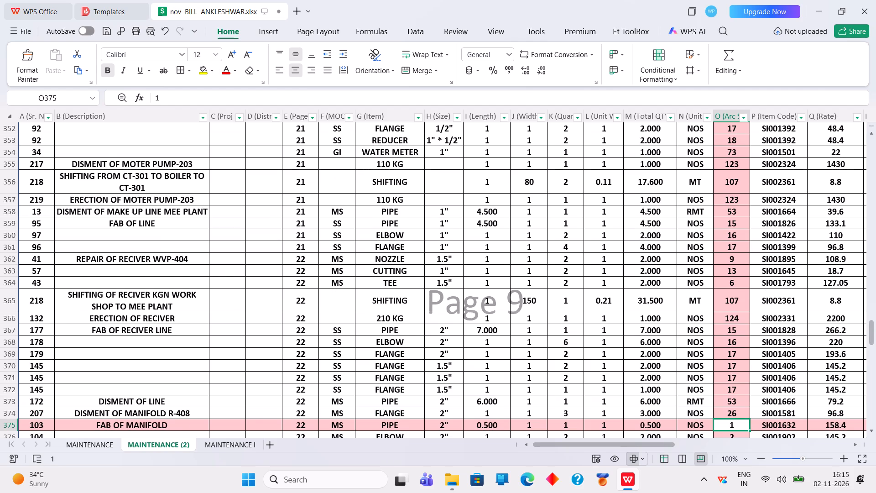
{"action": "key", "text": "Return"}
{"action": "key", "text": "Return"}
{"action": "key", "text": "Return"}
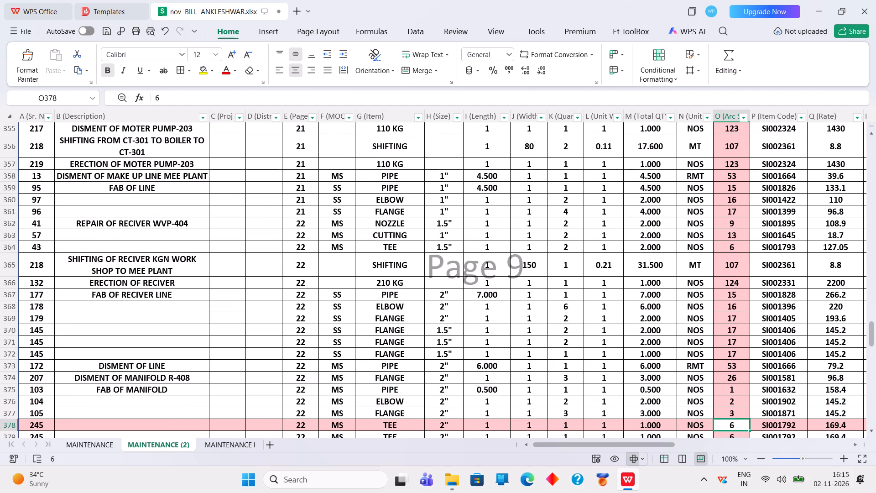
{"action": "key", "text": "Return"}
{"action": "key", "text": "Return"}
{"action": "key", "text": "Return"}
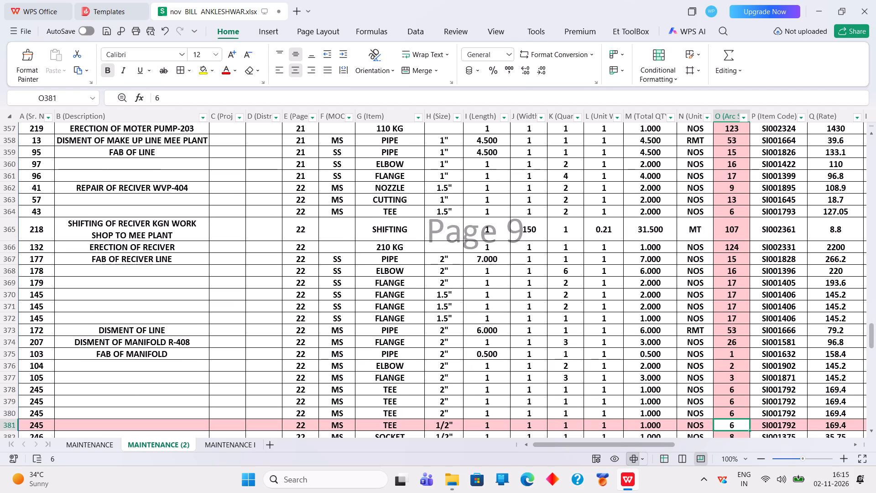
{"action": "key", "text": "Return"}
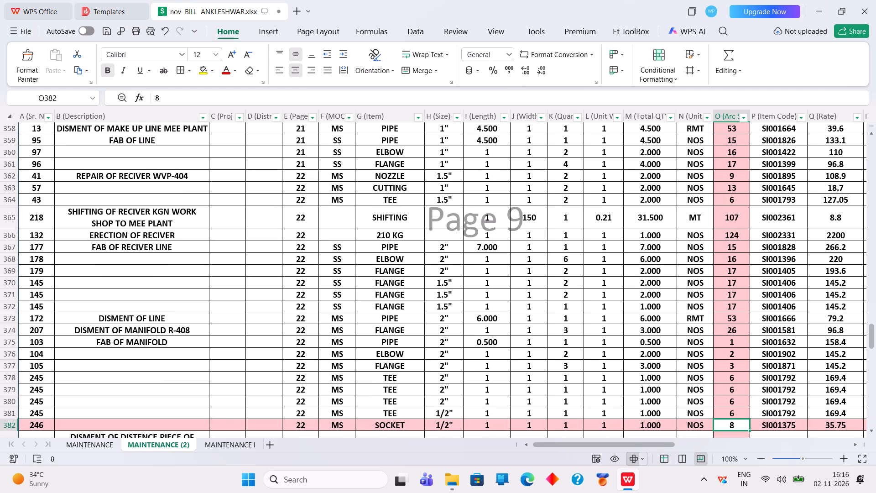
Check column O from row 383 and move the FAB OF PIECE description from the VALVE in row 385 to the PIPE in row 386.
{"action": "key", "text": "Return"}
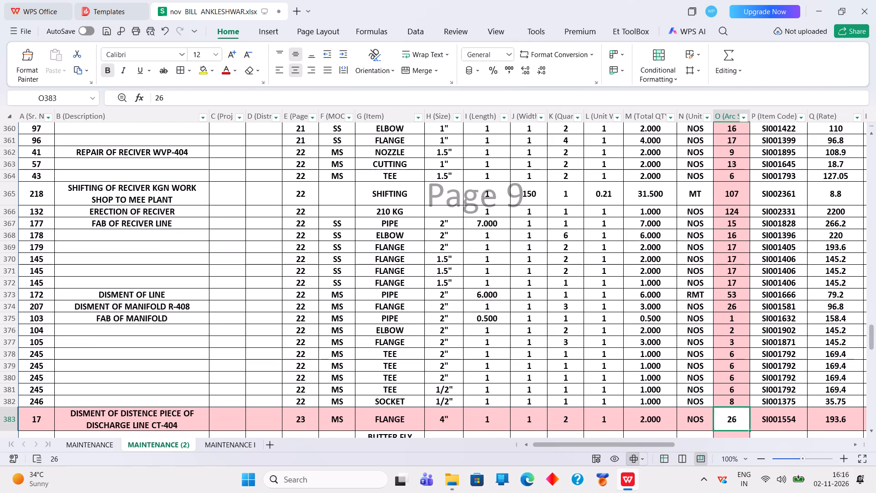
{"action": "key", "text": "Return"}
{"action": "key", "text": "Return"}
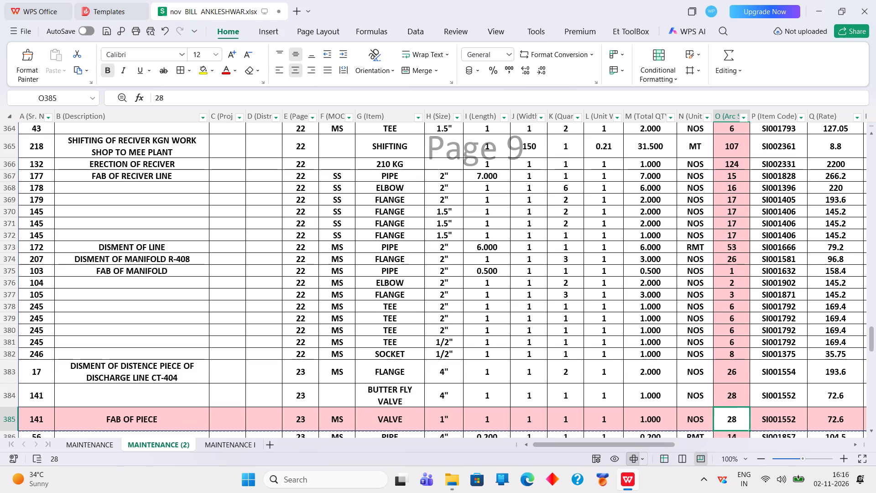
{"action": "key", "text": "Return"}
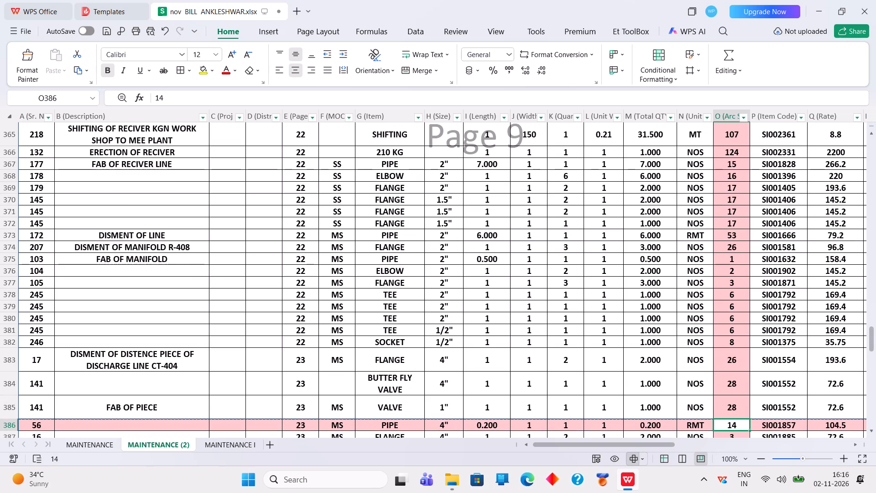
{"action": "key", "text": "Return"}
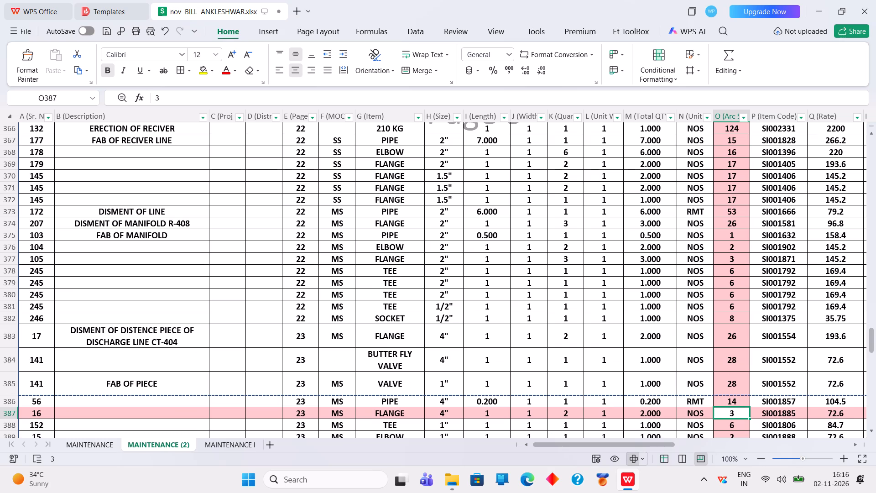
{"action": "left_click", "coordinate": [149, 379]}
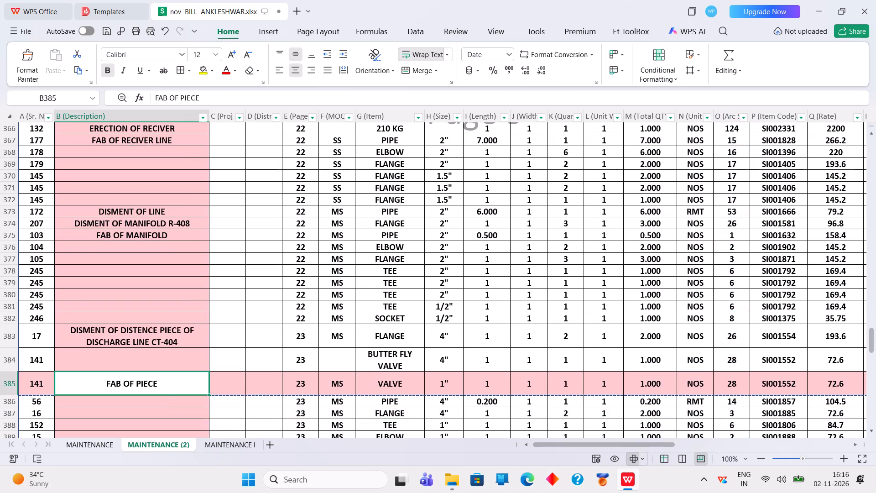
{"action": "right_click", "coordinate": [149, 379]}
{"action": "left_click", "coordinate": [162, 13]}
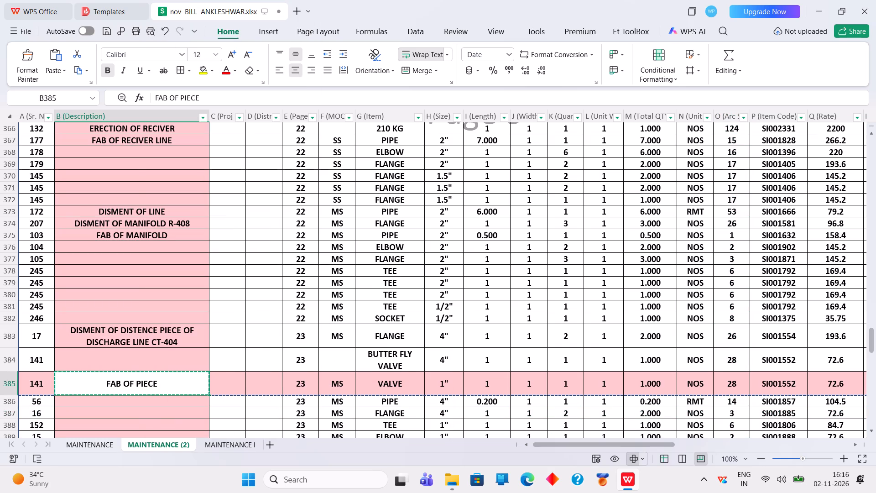
{"action": "left_click", "coordinate": [170, 400]}
{"action": "right_click", "coordinate": [170, 400]}
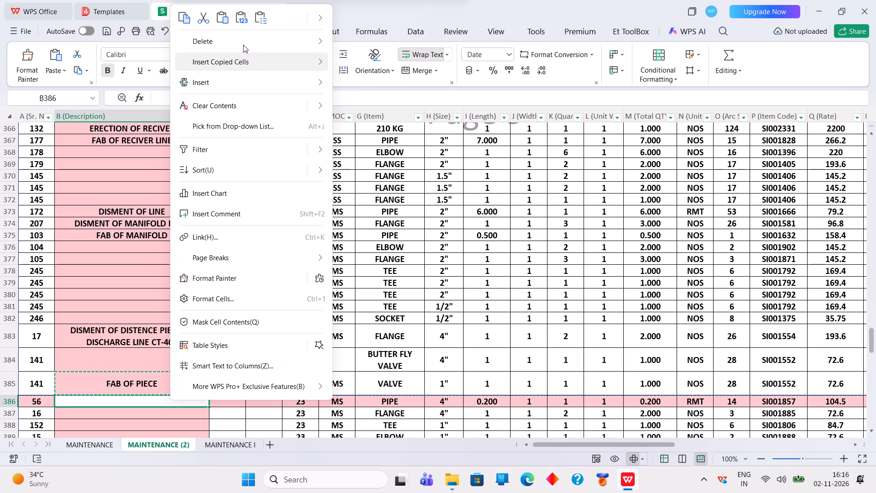
{"action": "left_click", "coordinate": [224, 18]}
{"action": "left_click", "coordinate": [159, 381]}
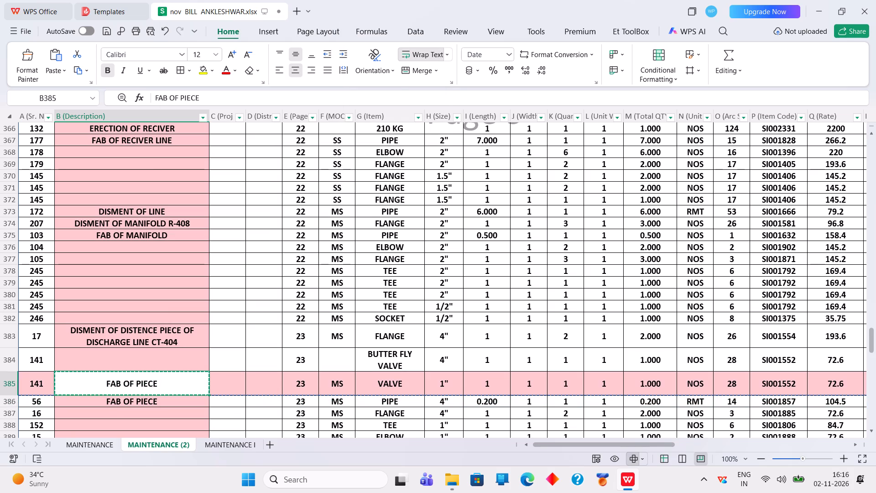
{"action": "key", "text": "BackSpace"}
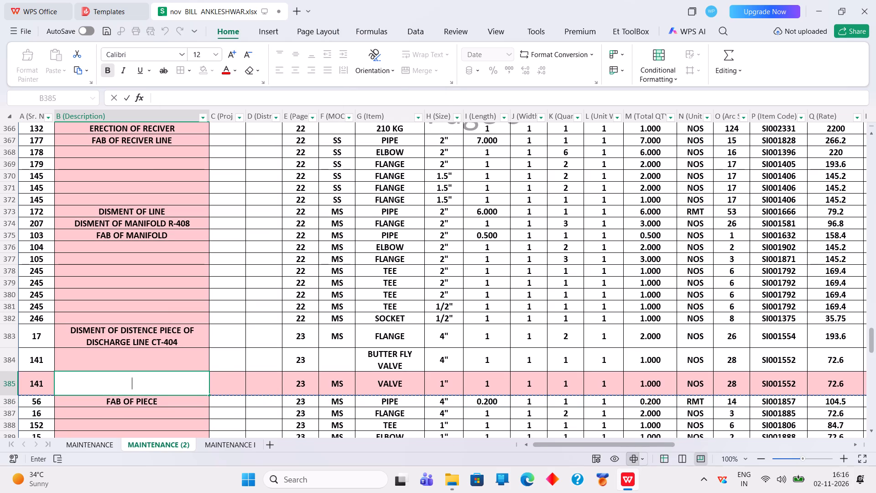
Set the column O code to 1 for the 4" MS PIPE in row 386.
{"action": "left_click", "coordinate": [740, 403]}
{"action": "key", "text": "1"}
{"action": "key", "text": "Return"}
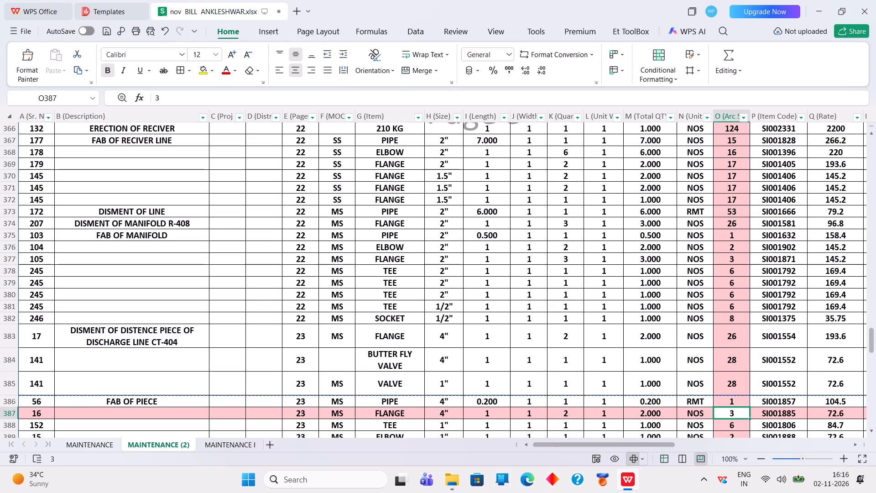
Check the column O codes for the remaining page 23 items from row 387 to row 400.
{"action": "key", "text": "Return"}
{"action": "key", "text": "Return"}
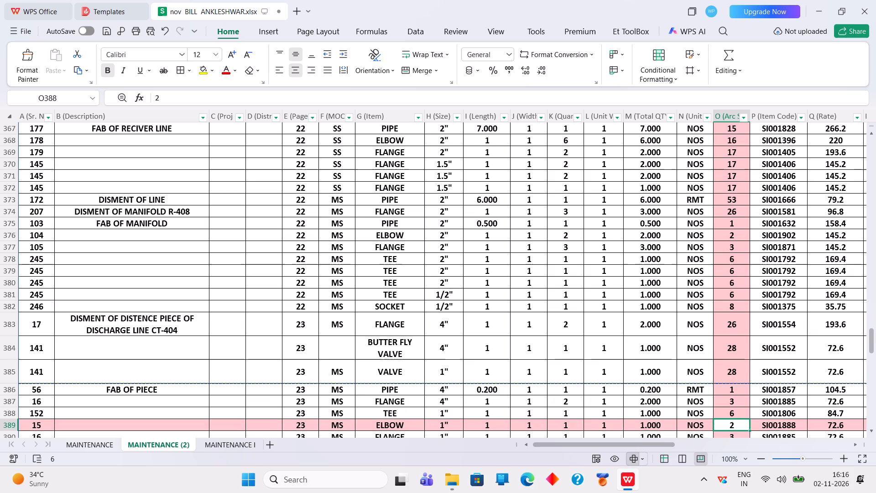
{"action": "key", "text": "Return"}
{"action": "key", "text": "Return"}
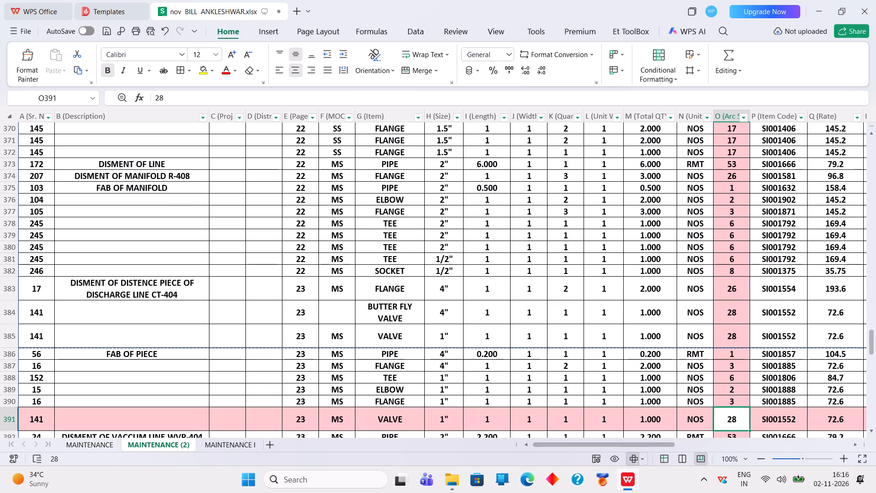
{"action": "key", "text": "Return"}
{"action": "key", "text": "Return"}
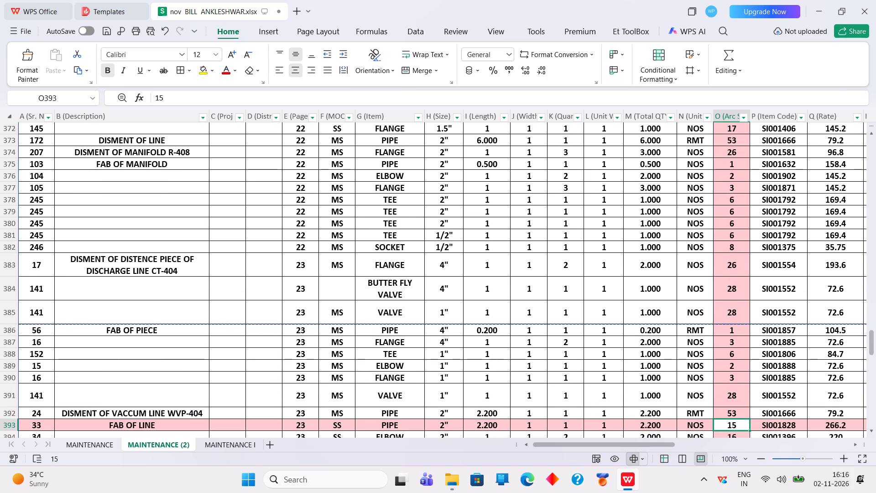
{"action": "key", "text": "Return"}
{"action": "key", "text": "Return"}
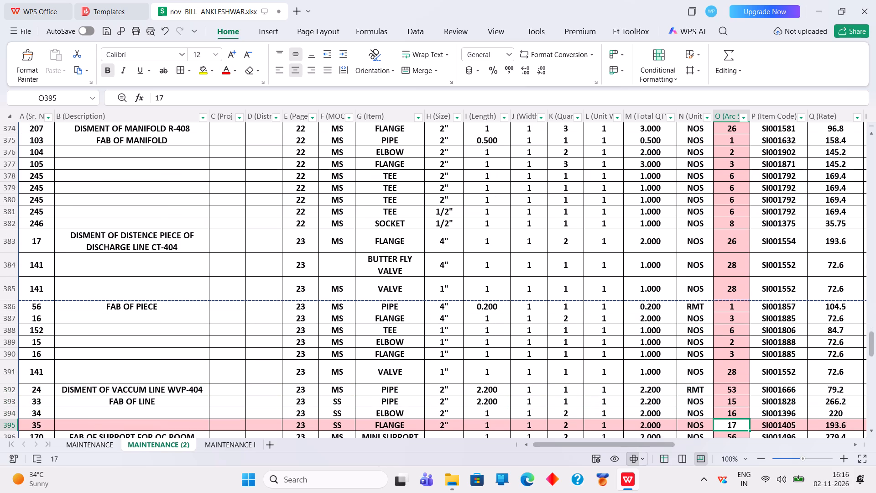
{"action": "key", "text": "Return"}
{"action": "key", "text": "Return"}
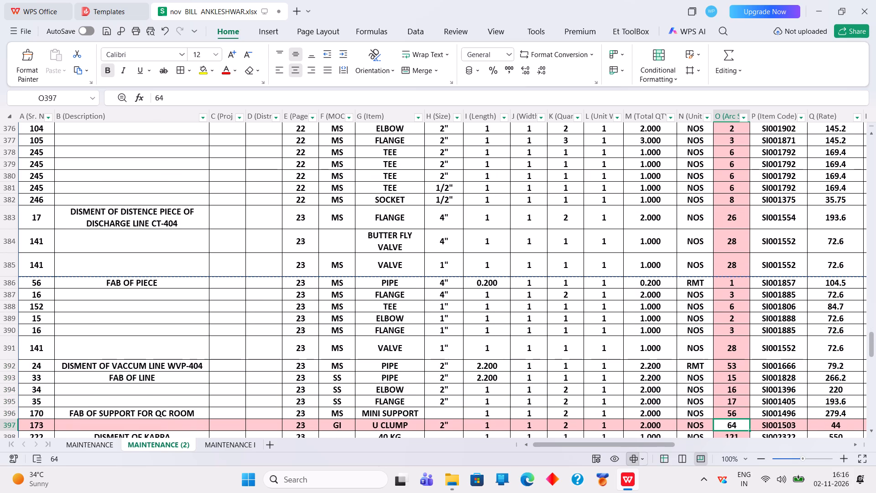
{"action": "key", "text": "Return"}
{"action": "key", "text": "Return"}
{"action": "key", "text": "Return"}
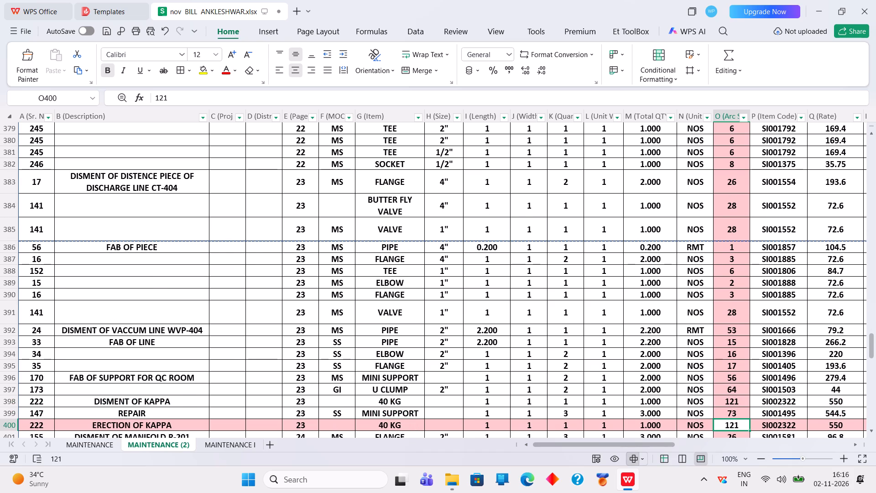
Check the column O codes against the items from row 401 through the FLANGE in row 410.
{"action": "key", "text": "Return"}
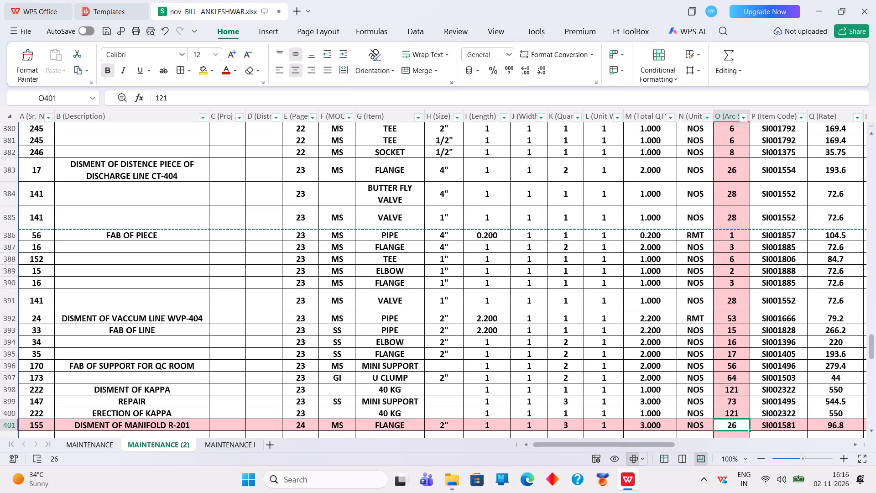
{"action": "key", "text": "Return"}
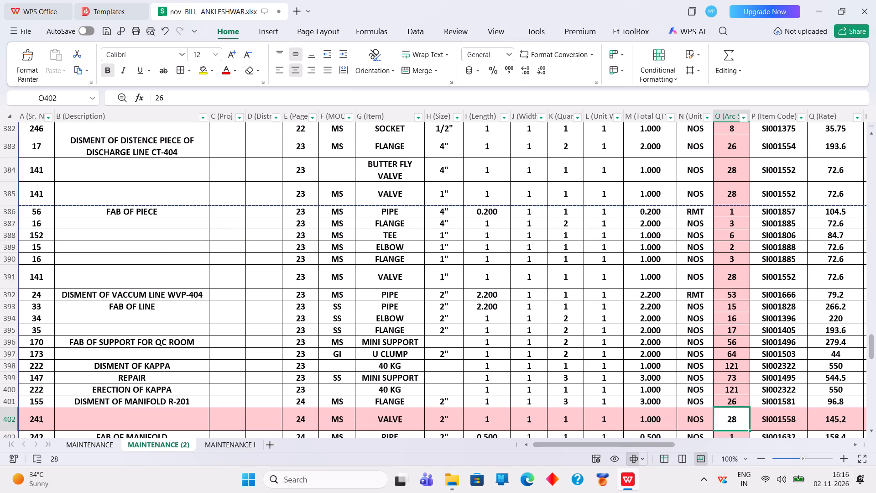
{"action": "key", "text": "Return"}
{"action": "key", "text": "Return"}
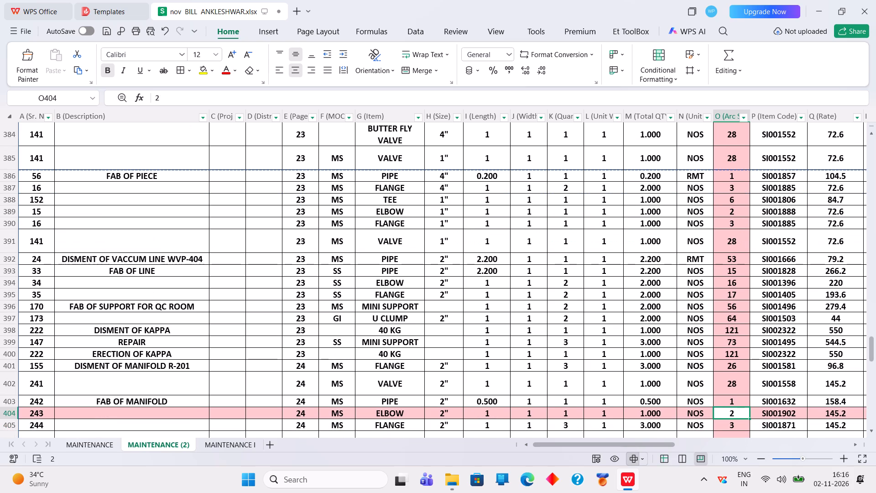
{"action": "key", "text": "Return"}
{"action": "key", "text": "Return"}
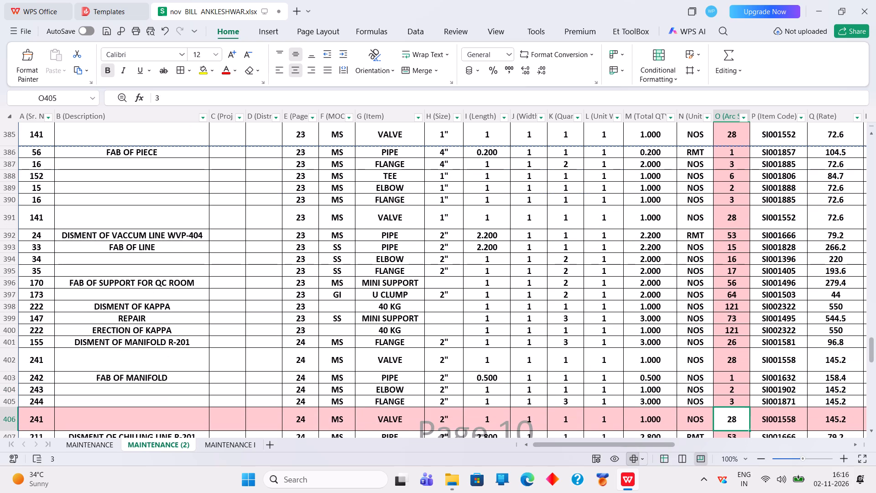
{"action": "key", "text": "Return"}
{"action": "key", "text": "Return"}
{"action": "key", "text": "Return"}
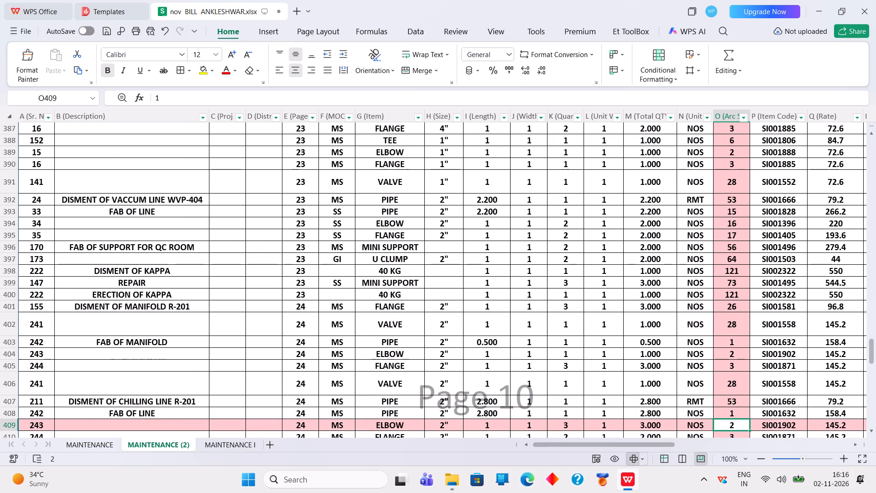
{"action": "key", "text": "Return"}
Check the column O codes for the DISMENT OF MANIFOLD R-210 and FAB OF LINE items from row 411 to row 421.
{"action": "key", "text": "Return"}
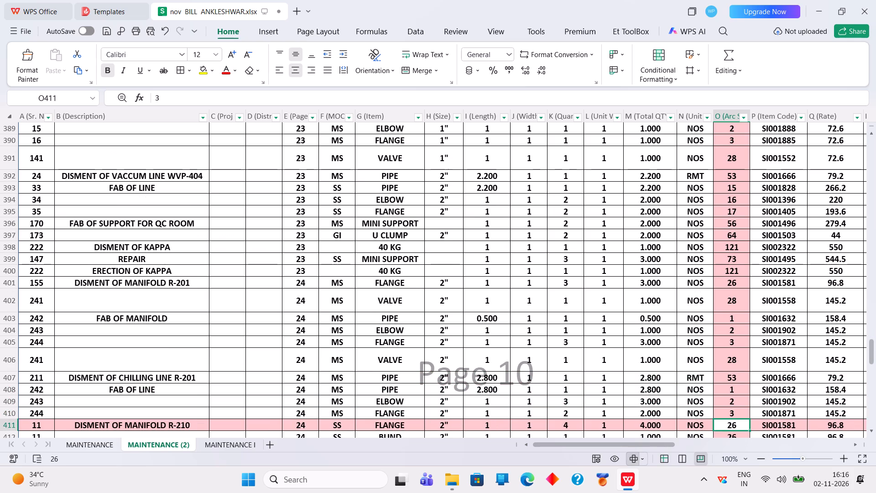
{"action": "key", "text": "Return"}
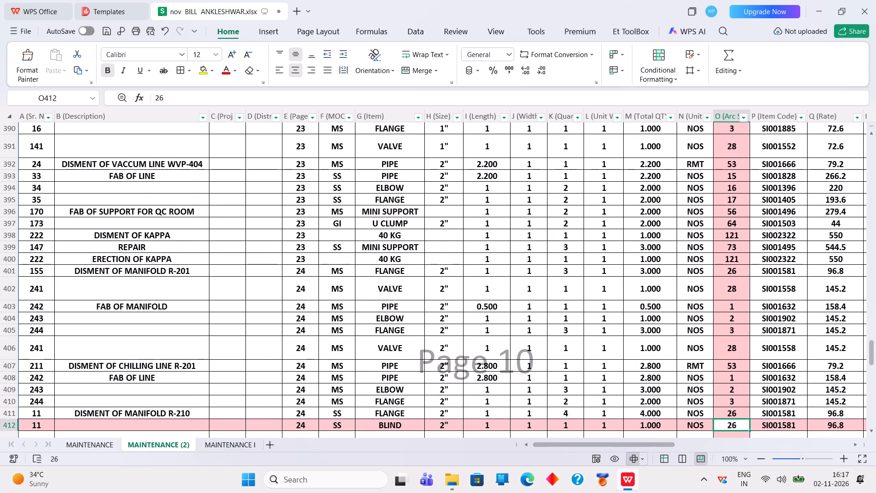
{"action": "key", "text": "Return"}
{"action": "key", "text": "Return"}
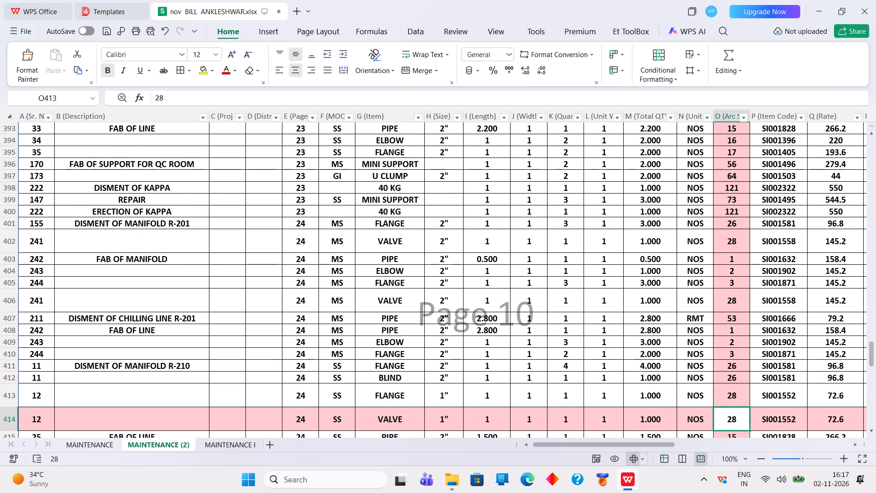
{"action": "key", "text": "Return"}
{"action": "key", "text": "Return"}
{"action": "key", "text": "Return"}
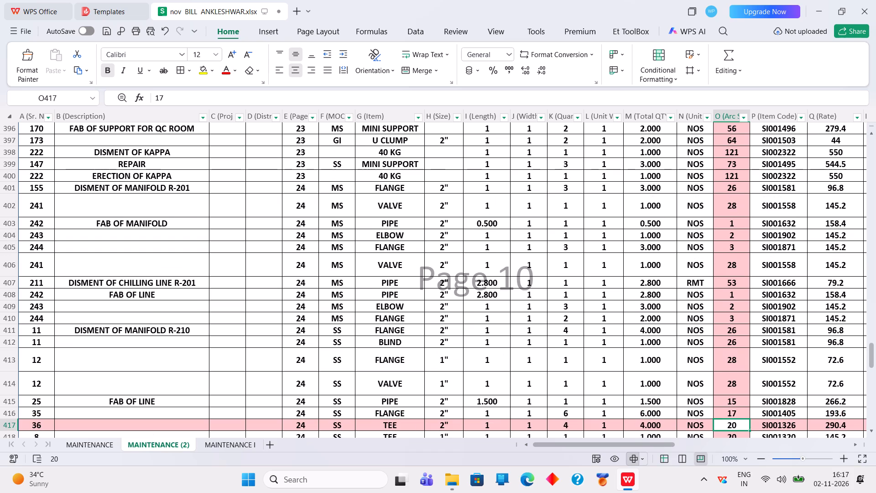
{"action": "key", "text": "Return"}
{"action": "key", "text": "Return"}
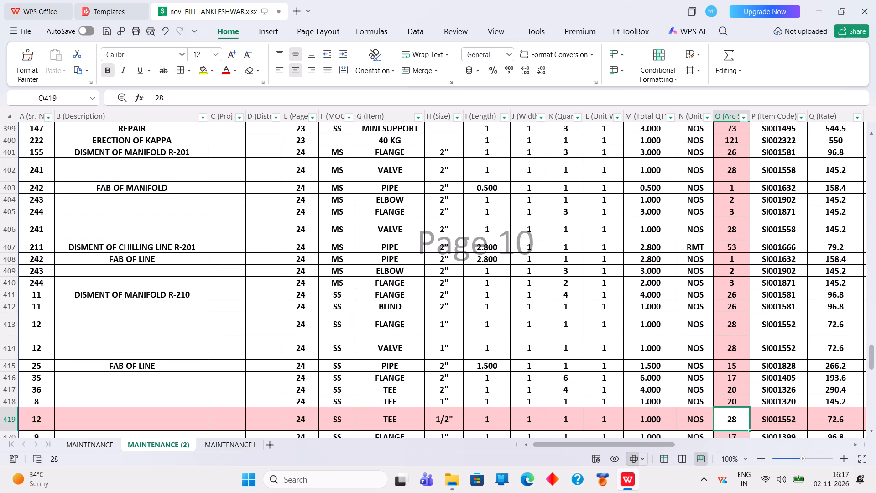
{"action": "key", "text": "Return"}
{"action": "key", "text": "Return"}
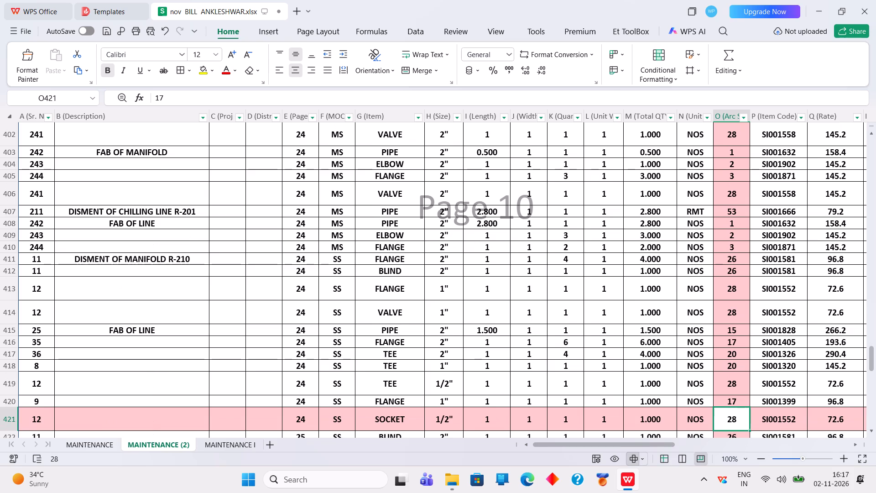
Set the column O code to 22 for the 1/2" SS SOCKET in row 421.
{"action": "key", "text": "Return"}
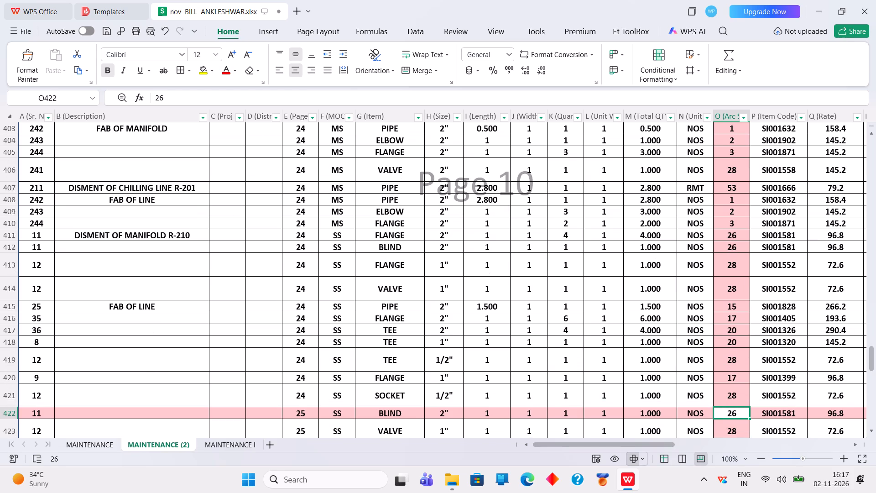
{"action": "left_click", "coordinate": [739, 402]}
{"action": "type", "text": "22"}
{"action": "key", "text": "Return"}
Check the column O codes for the page 25 valve, cooling line and FAB OF LINE items from row 422 to row 431.
{"action": "key", "text": "Return"}
{"action": "key", "text": "Return"}
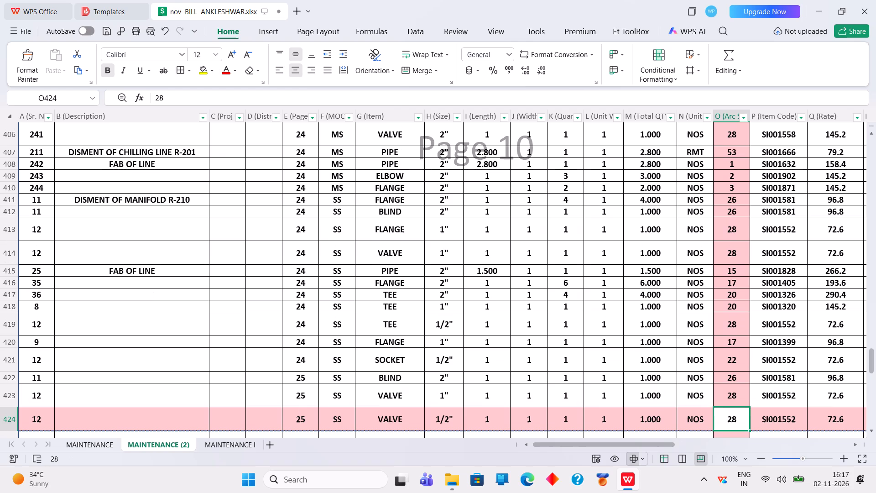
{"action": "key", "text": "Return"}
{"action": "key", "text": "Return"}
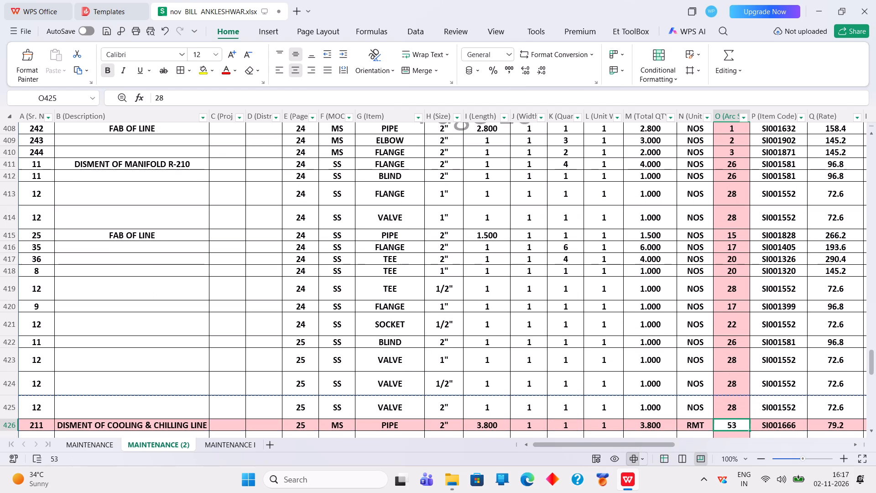
{"action": "key", "text": "Return"}
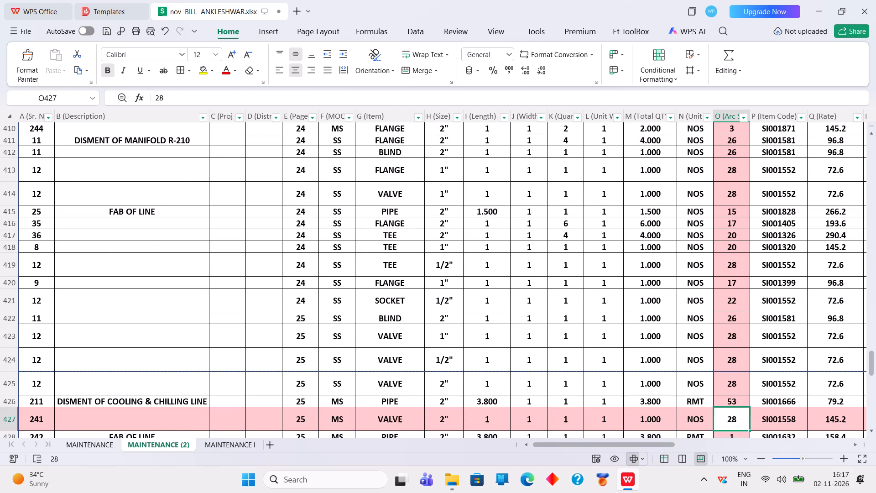
{"action": "key", "text": "Return"}
{"action": "key", "text": "Return"}
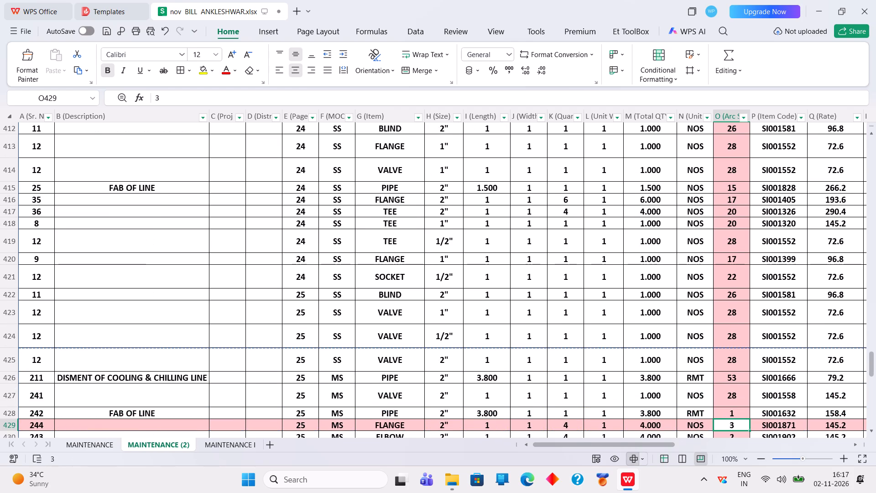
{"action": "key", "text": "Return"}
{"action": "key", "text": "Return"}
{"action": "key", "text": "Return"}
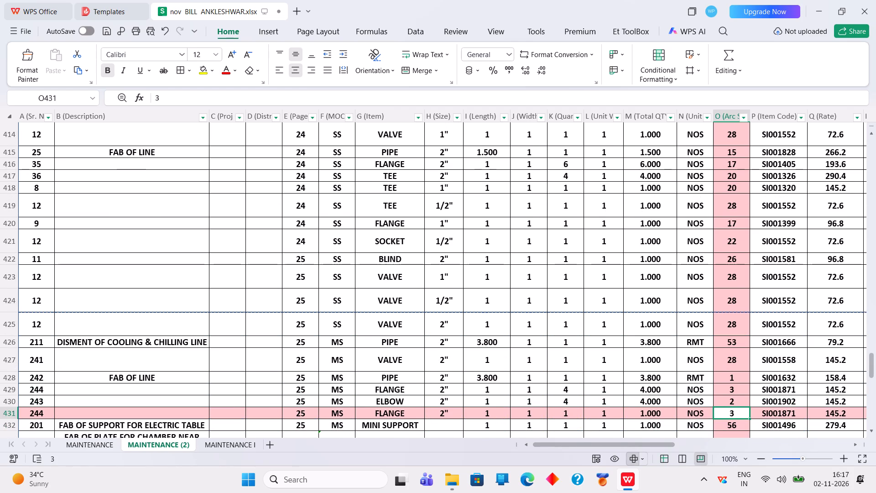
Check the column O codes for the support, plate, dismantling, shifting and erection items from row 432 to row 441.
{"action": "key", "text": "Return"}
{"action": "key", "text": "Return"}
{"action": "key", "text": "Return"}
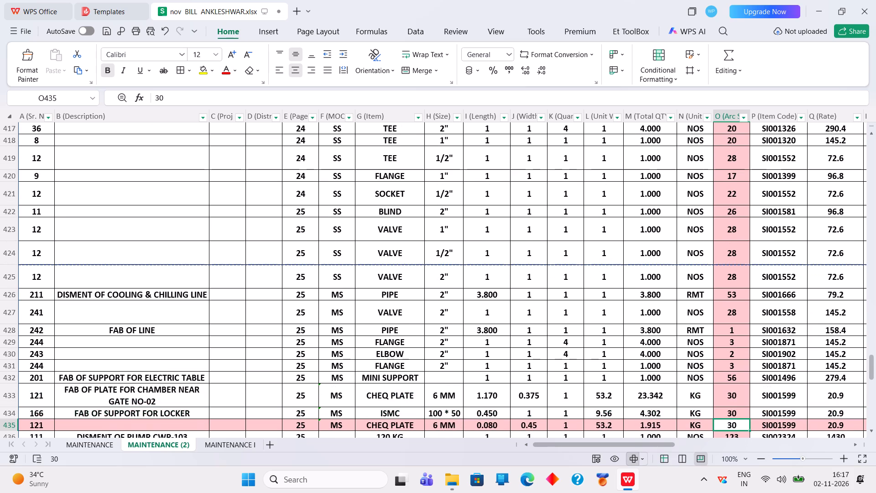
{"action": "key", "text": "Return"}
{"action": "key", "text": "Return"}
{"action": "key", "text": "Return"}
{"action": "key", "text": "Return"}
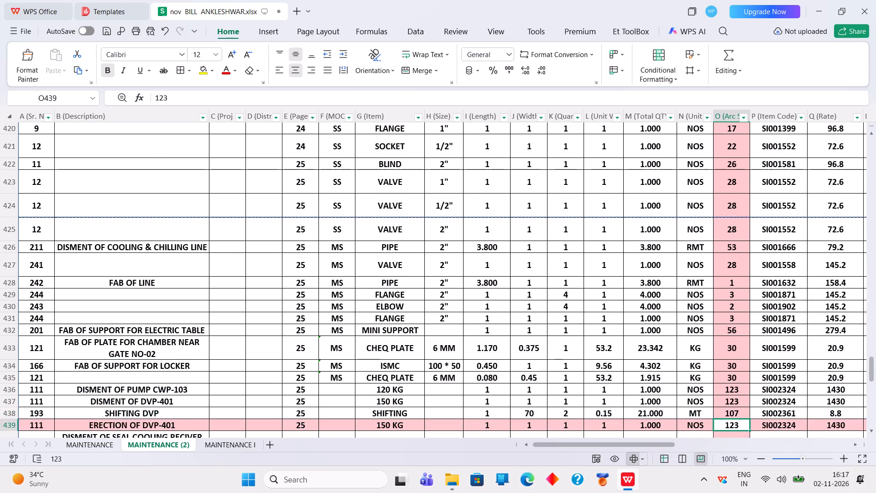
{"action": "key", "text": "Return"}
{"action": "key", "text": "Return"}
{"action": "key", "text": "Return"}
Set the DISMENT group's column O codes: 45 for L.I. in row 442, 28 for the VALVE, and 26 for the FLANGEs in rows 444 and 445.
{"action": "key", "text": "Return"}
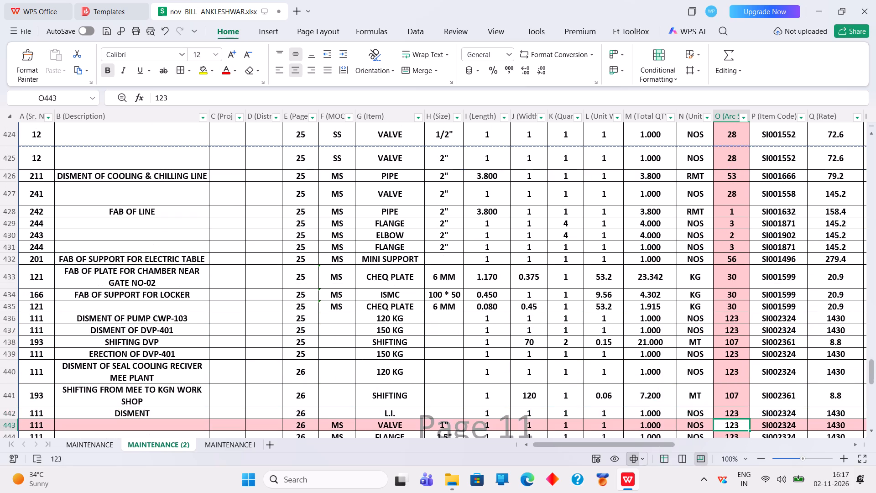
{"action": "key", "text": "Up"}
{"action": "type", "text": "45"}
{"action": "key", "text": "Return"}
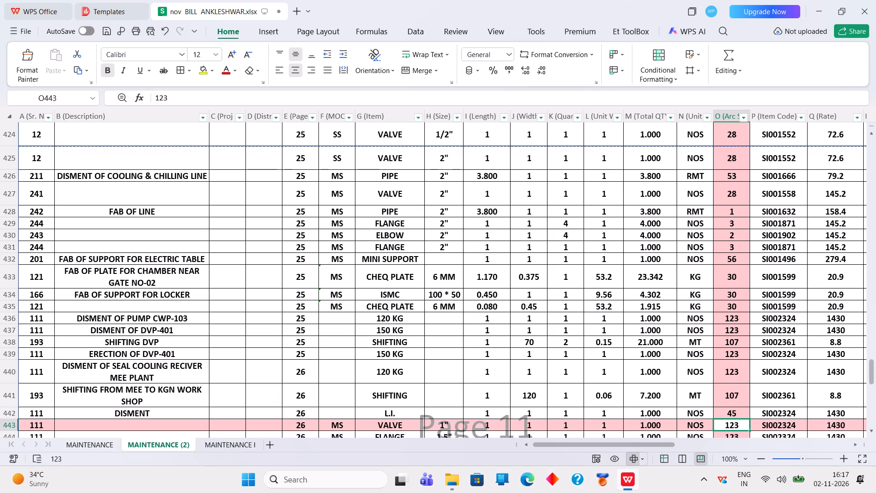
{"action": "type", "text": "28"}
{"action": "key", "text": "Return"}
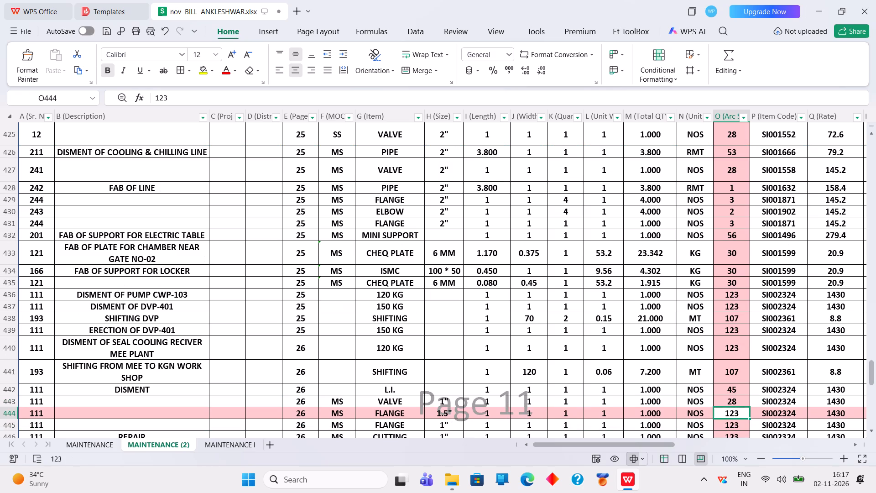
{"action": "type", "text": "26"}
{"action": "key", "text": "Return"}
{"action": "type", "text": "26"}
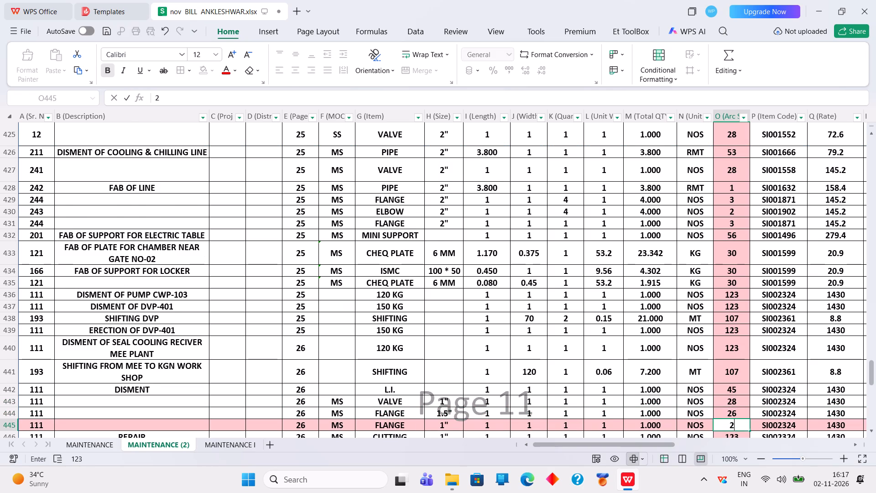
{"action": "key", "text": "Return"}
Set the REPAIR group's column O codes in rows 446 to 450: 13 for both CUTTING items, 6 for the TEE, and 3 for both FLANGEs.
{"action": "type", "text": "13"}
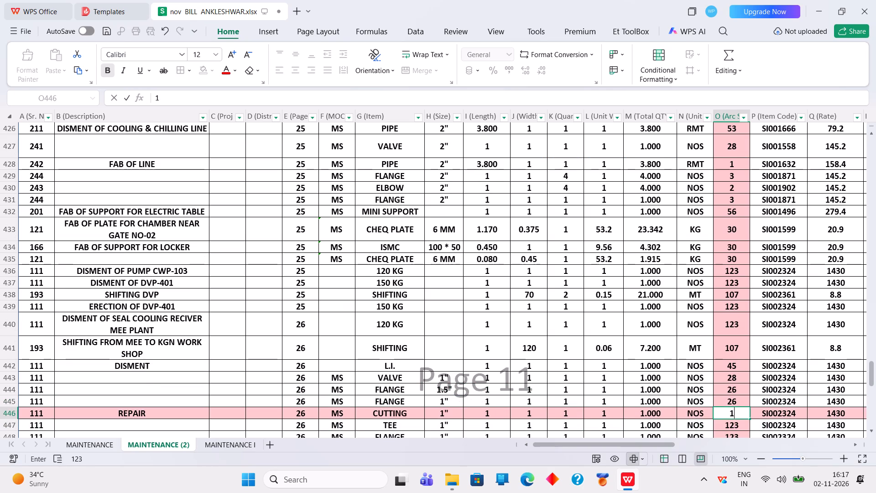
{"action": "key", "text": "Return"}
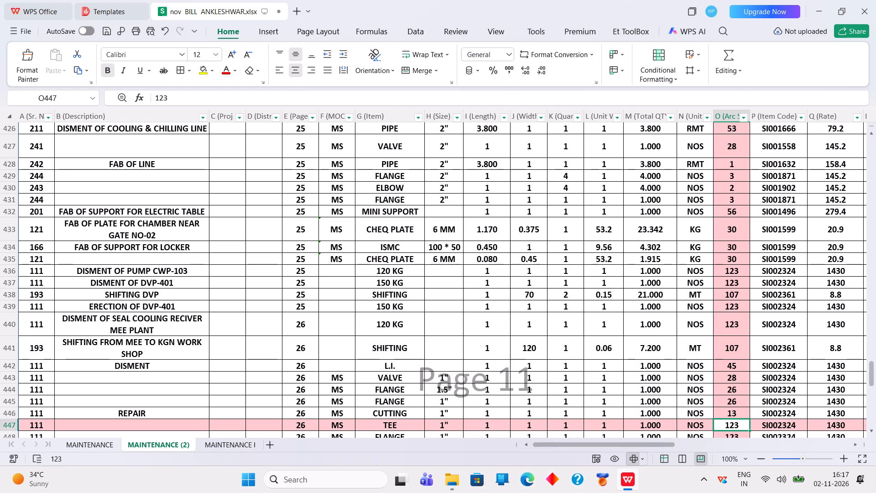
{"action": "key", "text": "6"}
{"action": "key", "text": "Return"}
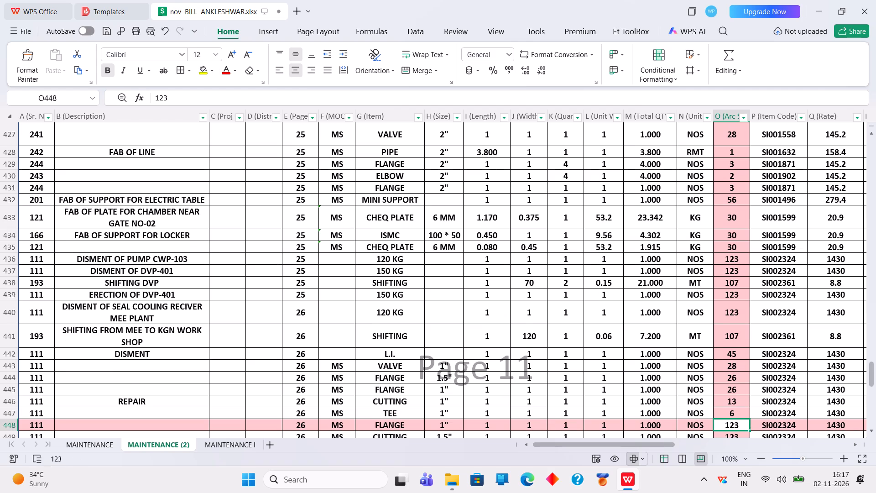
{"action": "key", "text": "3"}
{"action": "key", "text": "Return"}
{"action": "type", "text": "13"}
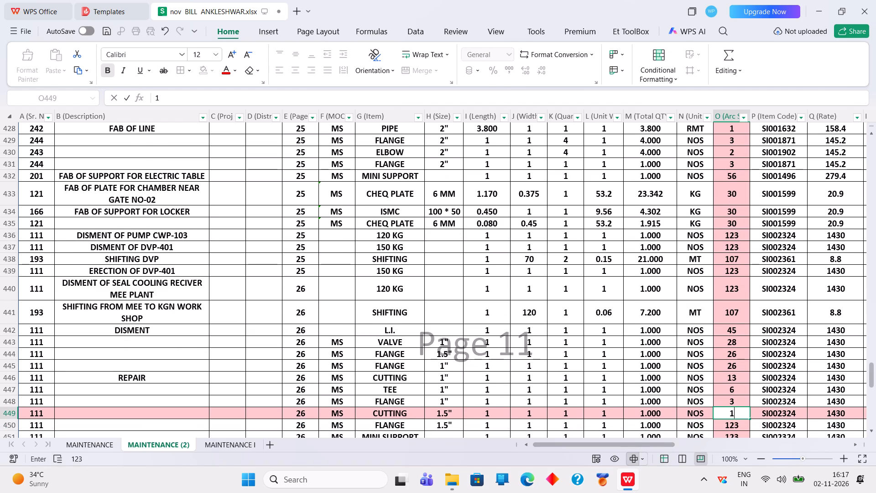
{"action": "key", "text": "Return"}
{"action": "key", "text": "3"}
{"action": "key", "text": "Return"}
Set the column O codes to 56 for the MINI SUPPORT in row 451 and 54 for the BUTT WELD items in rows 452 and 453.
{"action": "key", "text": "5"}
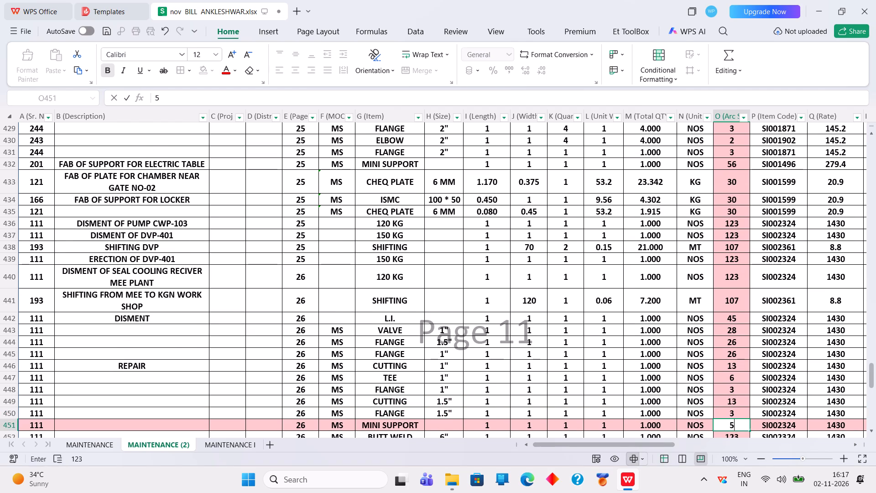
{"action": "key", "text": "6"}
{"action": "key", "text": "Return"}
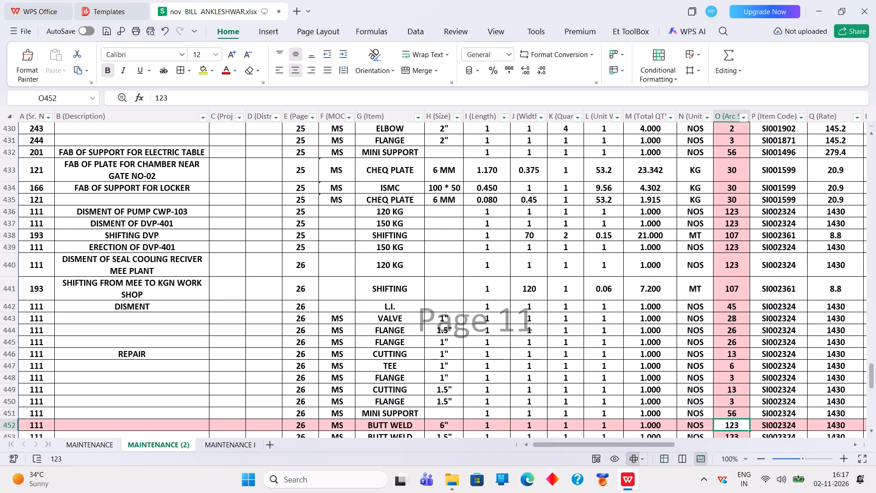
{"action": "key", "text": "5"}
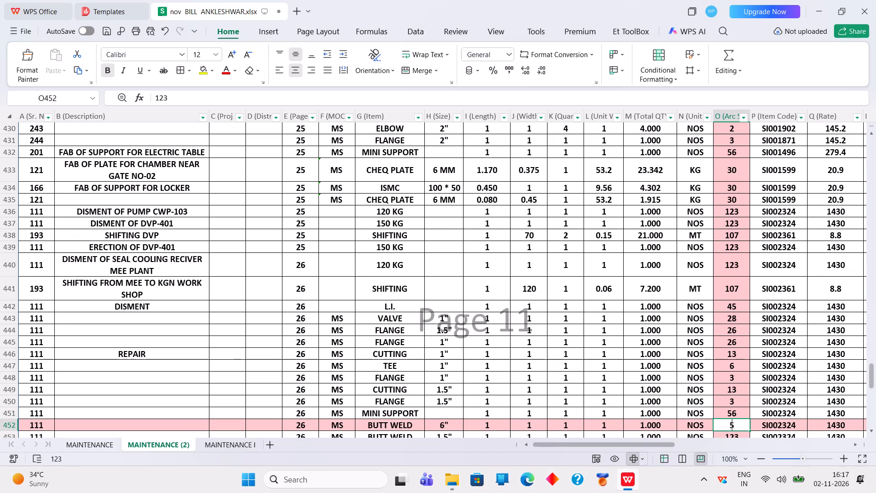
{"action": "key", "text": "4"}
{"action": "key", "text": "Return"}
{"action": "type", "text": "54"}
{"action": "key", "text": "Return"}
Set the FIXING group's column O codes: 43 for L.I. in row 456, 28 for the VALVE, and 26 for the FLANGEs in rows 458 and 459.
{"action": "key", "text": "Return"}
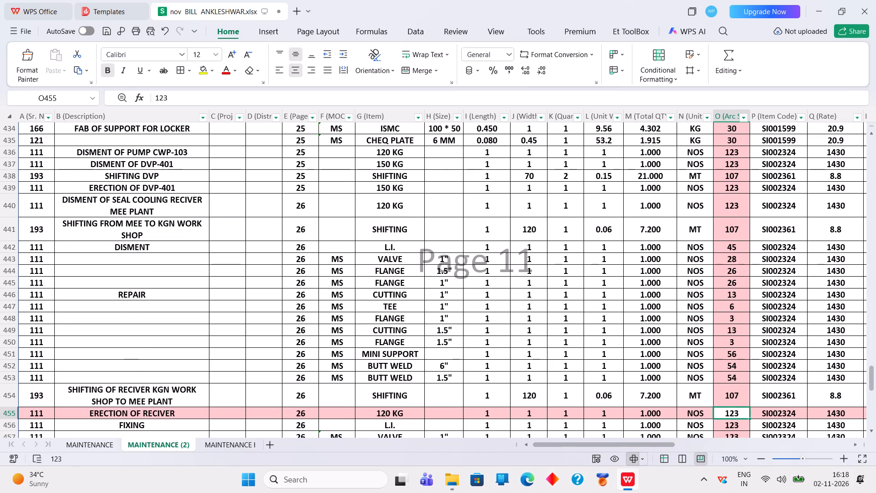
{"action": "key", "text": "Return"}
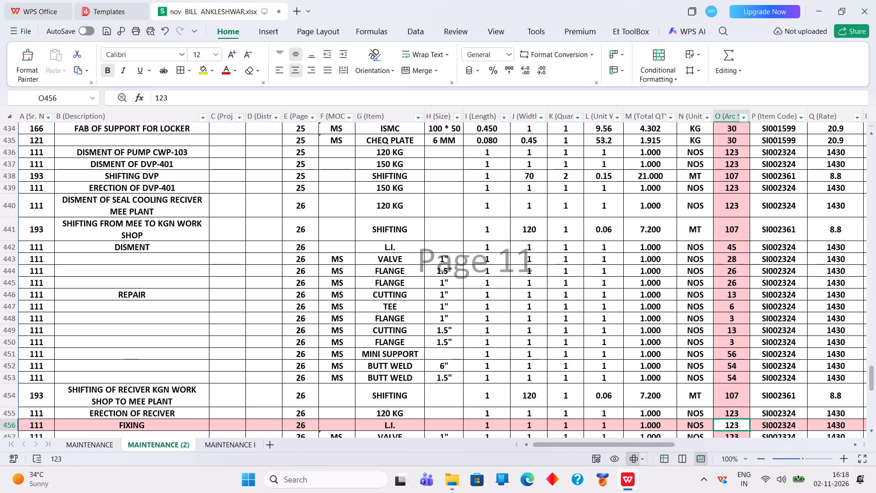
{"action": "key", "text": "4"}
{"action": "key", "text": "3"}
{"action": "key", "text": "Return"}
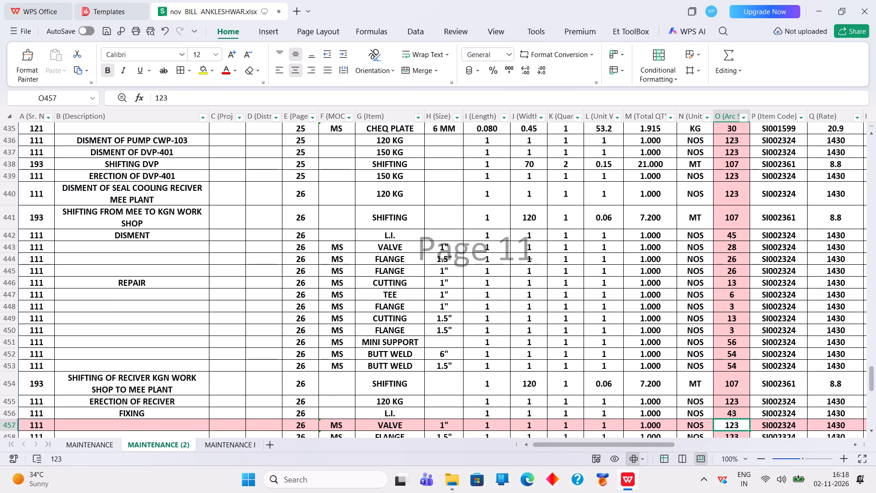
{"action": "type", "text": "28"}
{"action": "key", "text": "Return"}
{"action": "key", "text": "2"}
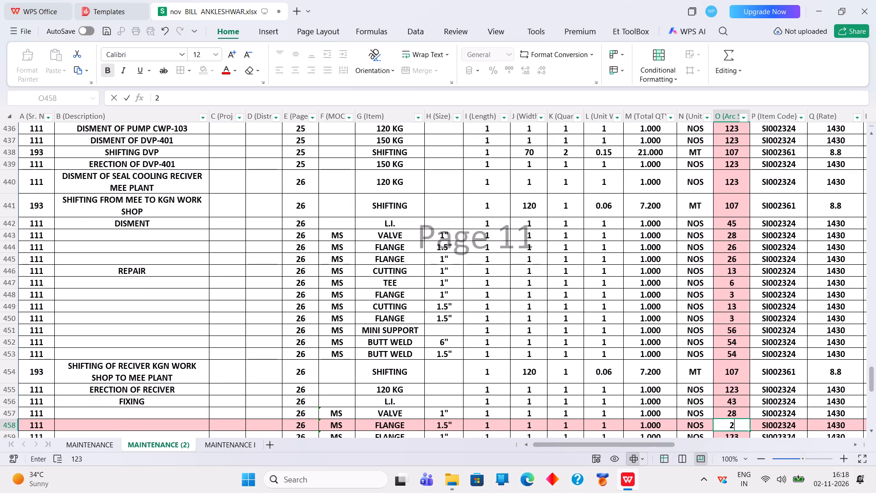
{"action": "key", "text": "6"}
{"action": "key", "text": "Return"}
{"action": "type", "text": "26"}
{"action": "key", "text": "Return"}
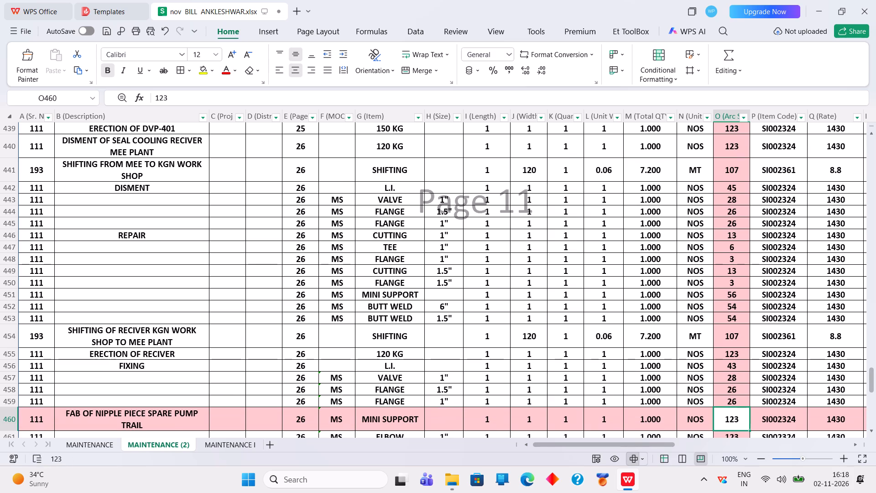
Set the nipple piece fabrication group's column O codes: 56 for MINI SUPPORT in row 460, 2 for the ELBOW, and 8 for the NIPPLE.
{"action": "type", "text": "56"}
{"action": "key", "text": "Return"}
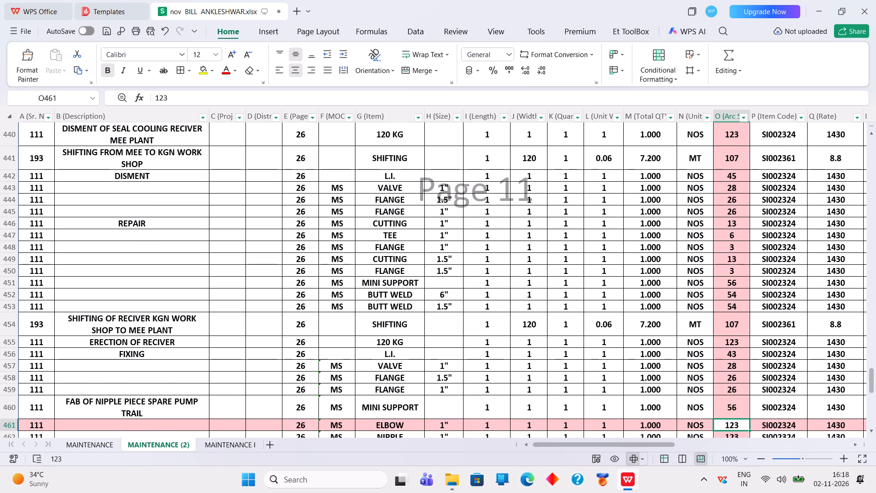
{"action": "key", "text": "2"}
{"action": "key", "text": "Return"}
{"action": "key", "text": "8"}
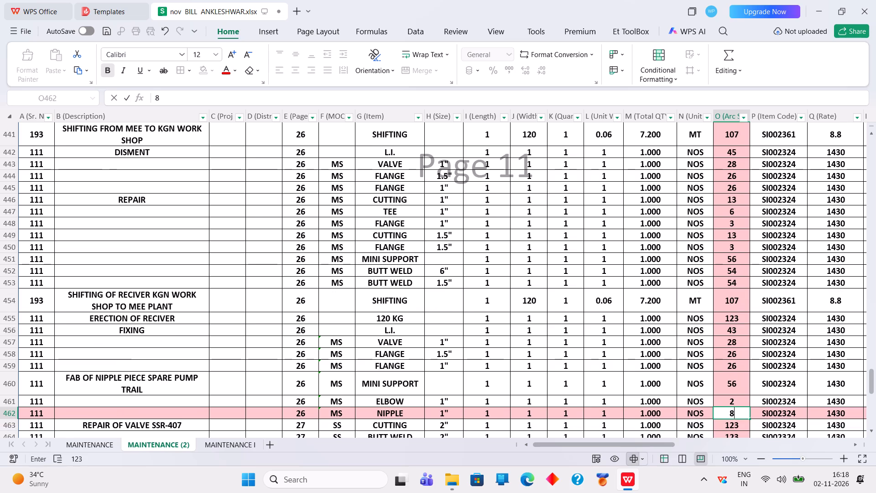
{"action": "key", "text": "Return"}
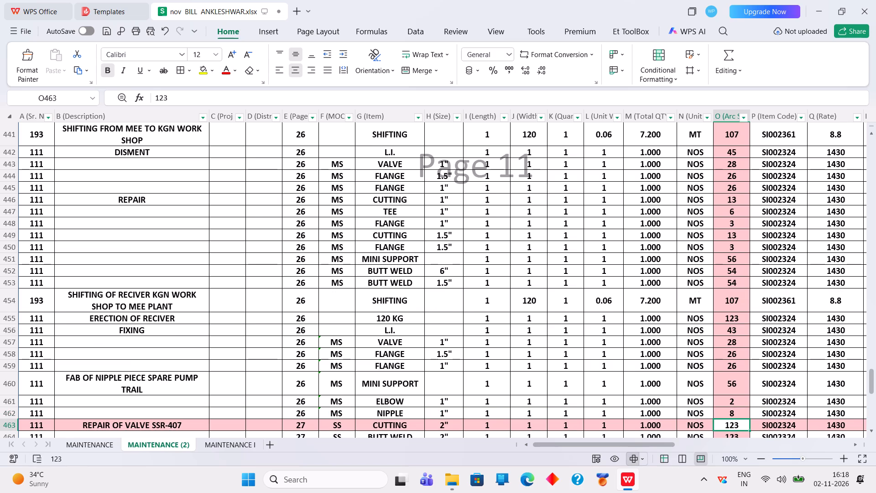
Enter column O codes 27 for the CUTTING in row 463, 55 for the BUTT WELD in row 464, and 53 for the PIPE in row 465.
{"action": "key", "text": "2"}
{"action": "key", "text": "7"}
{"action": "key", "text": "Return"}
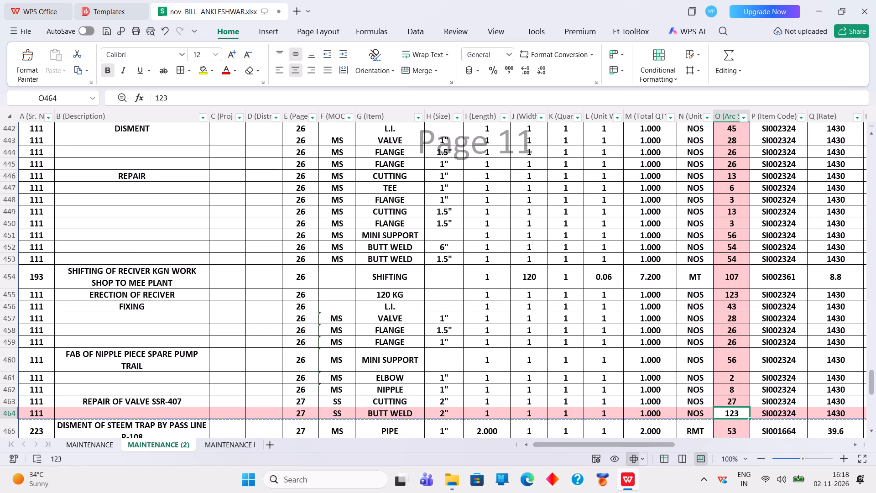
{"action": "type", "text": "55"}
{"action": "key", "text": "Return"}
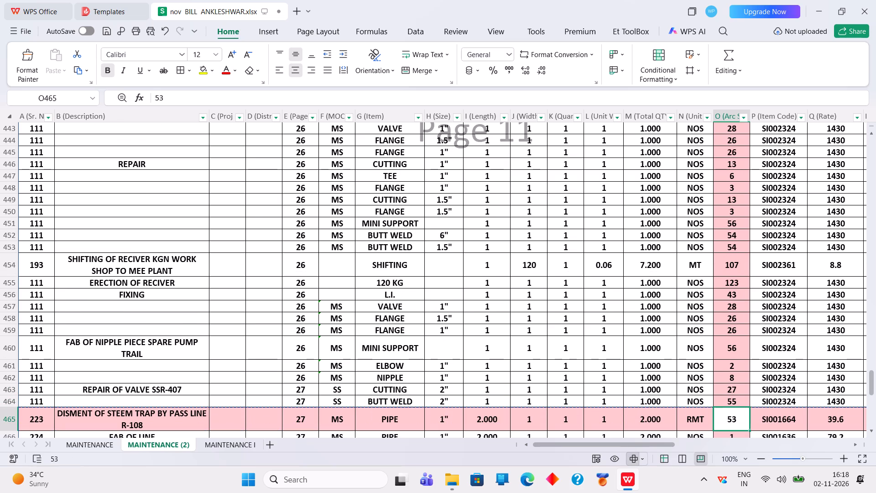
{"action": "type", "text": "53"}
{"action": "key", "text": "Return"}
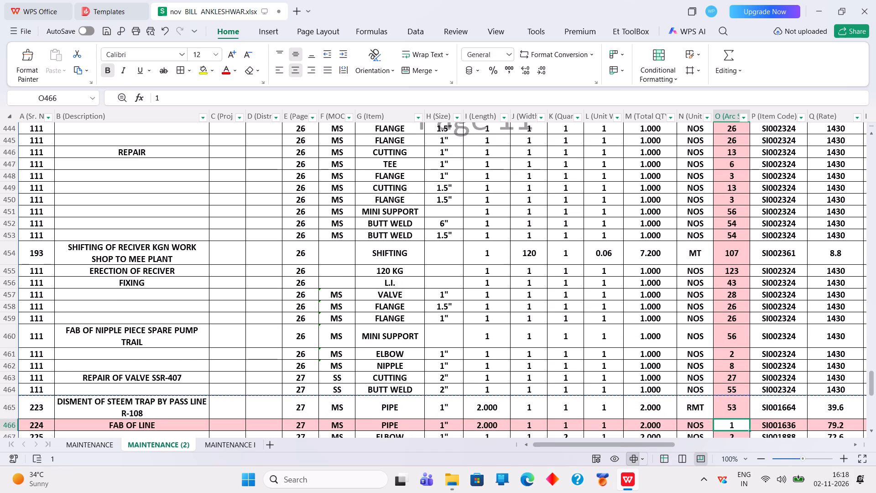
Check the column O codes from row 466 to row 473 and set the CUTTING in row 474 to 13.
{"action": "key", "text": "Return"}
{"action": "key", "text": "Return"}
{"action": "key", "text": "Return"}
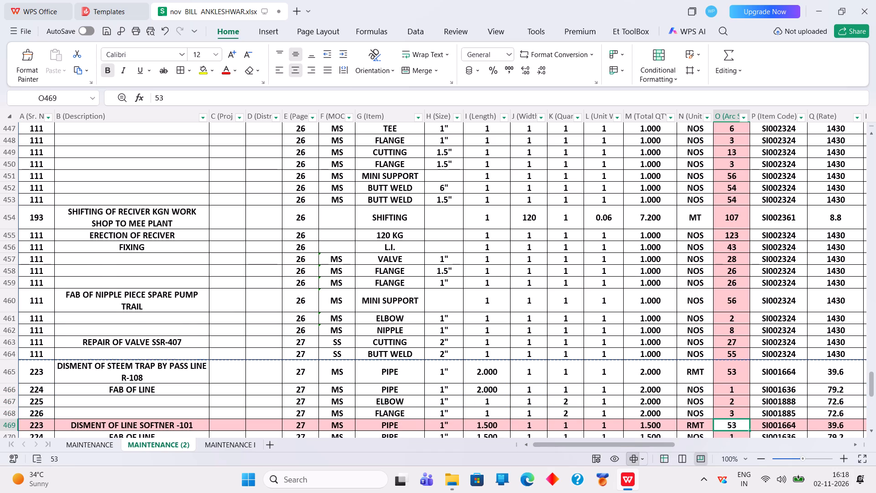
{"action": "key", "text": "Return"}
{"action": "key", "text": "Return"}
{"action": "key", "text": "Return"}
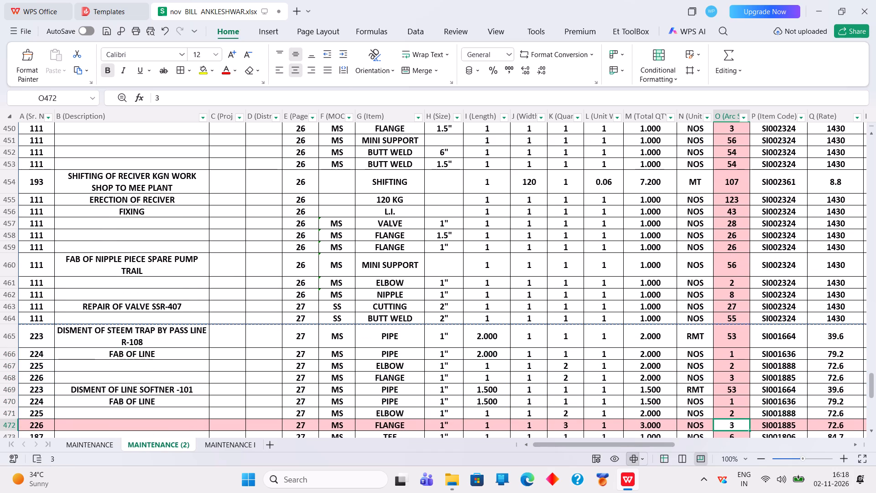
{"action": "key", "text": "Return"}
{"action": "key", "text": "Return"}
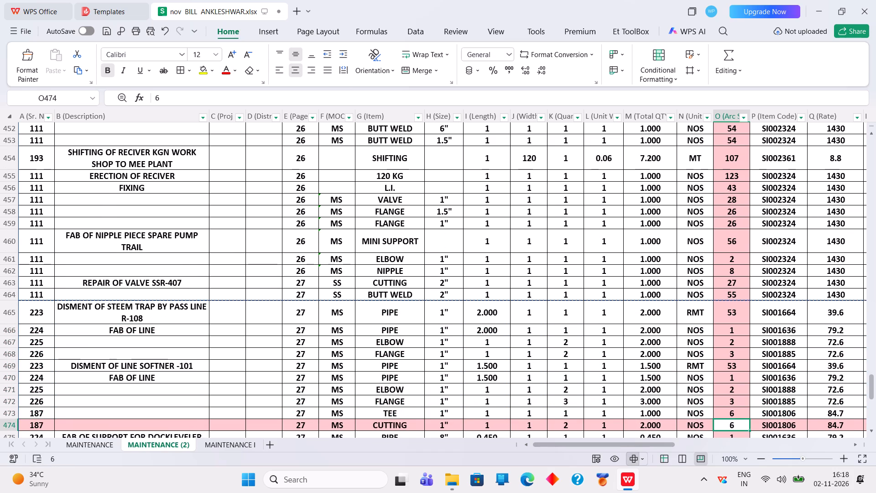
{"action": "type", "text": "13"}
{"action": "key", "text": "Return"}
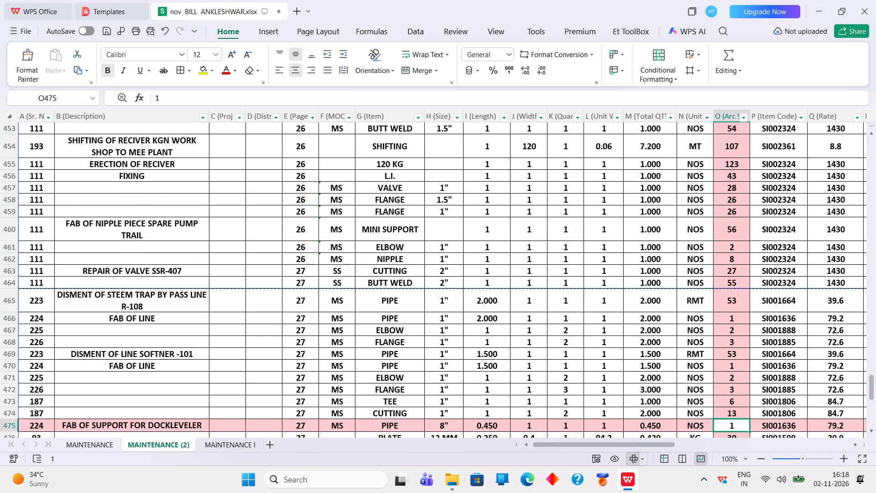
Set the column O codes to 53 for the PIPE in row 477, 33 for the PLATE in row 478, and 13 for the REPAIR CUTTING in row 479.
{"action": "key", "text": "Return"}
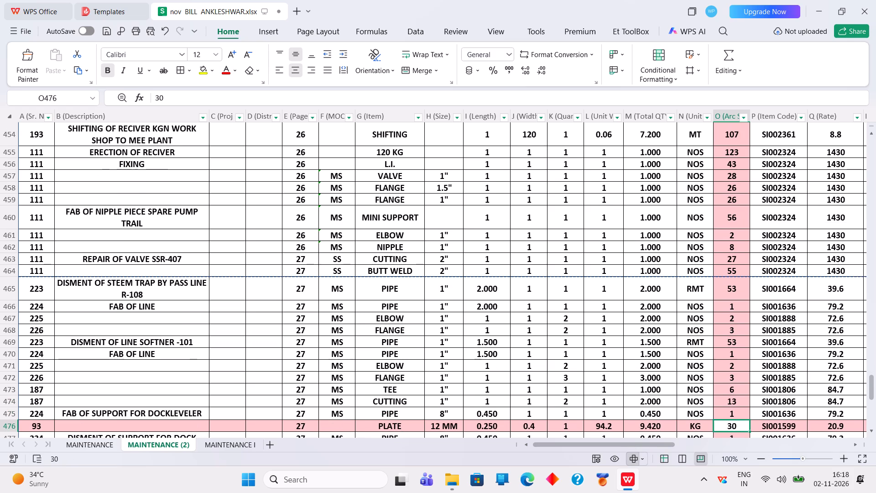
{"action": "key", "text": "Return"}
{"action": "type", "text": "53"}
{"action": "key", "text": "Return"}
{"action": "type", "text": "33"}
{"action": "key", "text": "Return"}
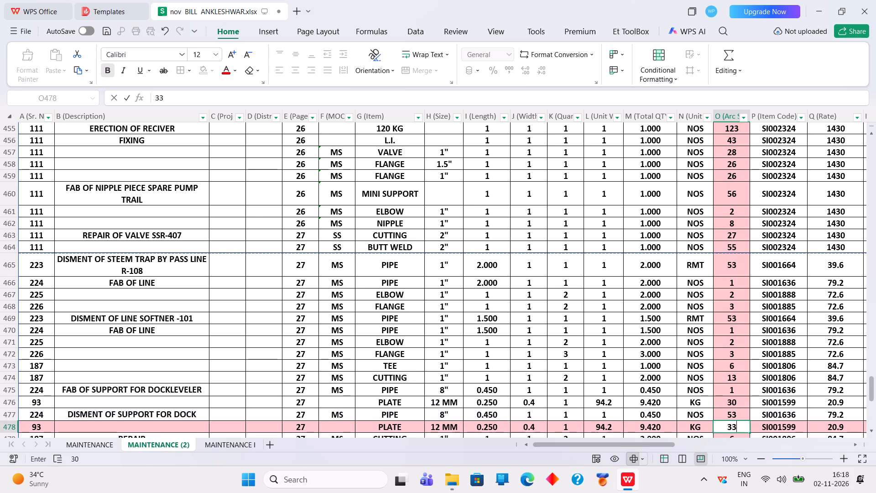
{"action": "type", "text": "13"}
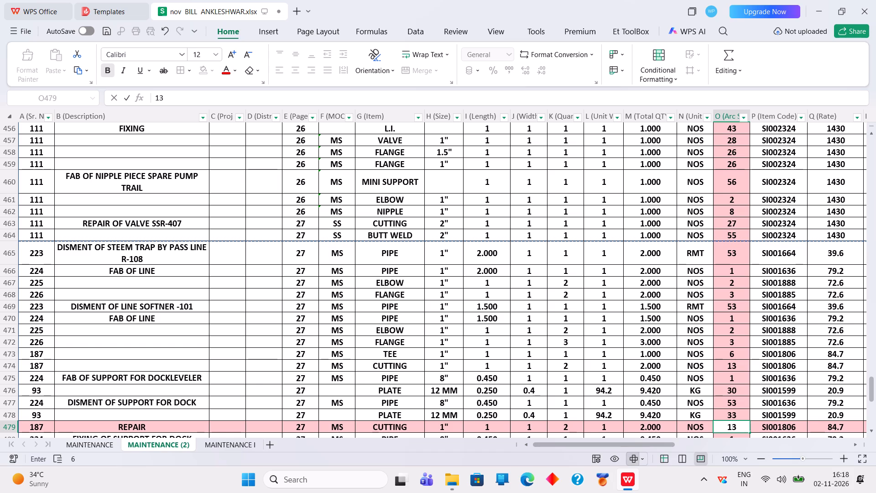
{"action": "key", "text": "Return"}
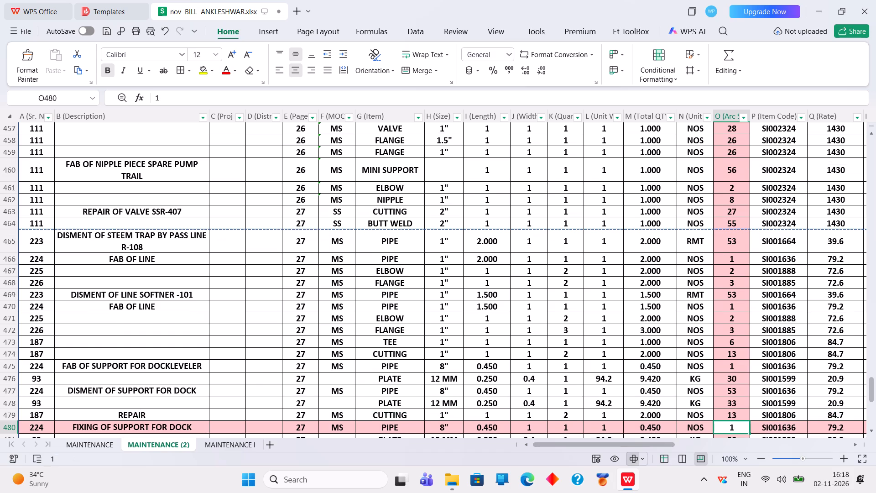
Set the column O codes to 53 for each PIPE and 33 for each PLATE in the dock support rows 480 to 483.
{"action": "type", "text": "53"}
{"action": "key", "text": "Return"}
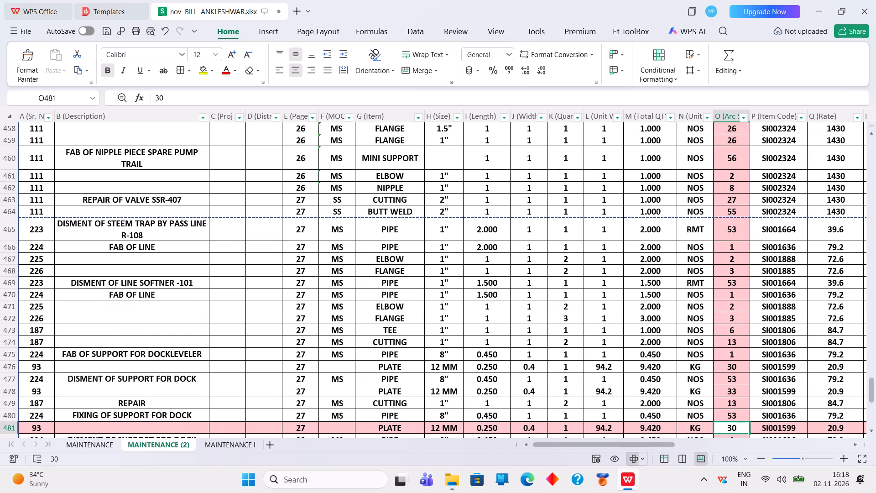
{"action": "type", "text": "33"}
{"action": "key", "text": "Return"}
{"action": "type", "text": "53"}
{"action": "key", "text": "Return"}
{"action": "type", "text": "33"}
{"action": "key", "text": "Return"}
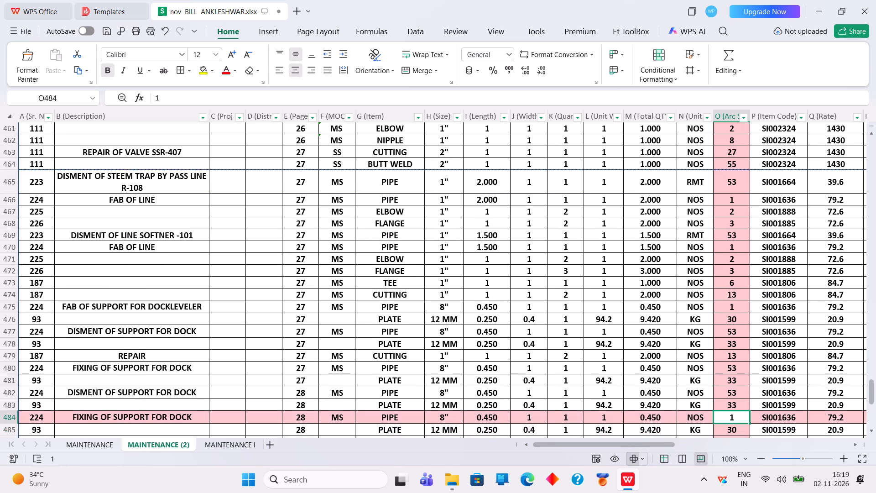
Set the column O codes to 53 for each PIPE and 33 for each PLATE in the dock support rows 484 to 487.
{"action": "type", "text": "53"}
{"action": "key", "text": "Return"}
{"action": "type", "text": "33"}
{"action": "key", "text": "Return"}
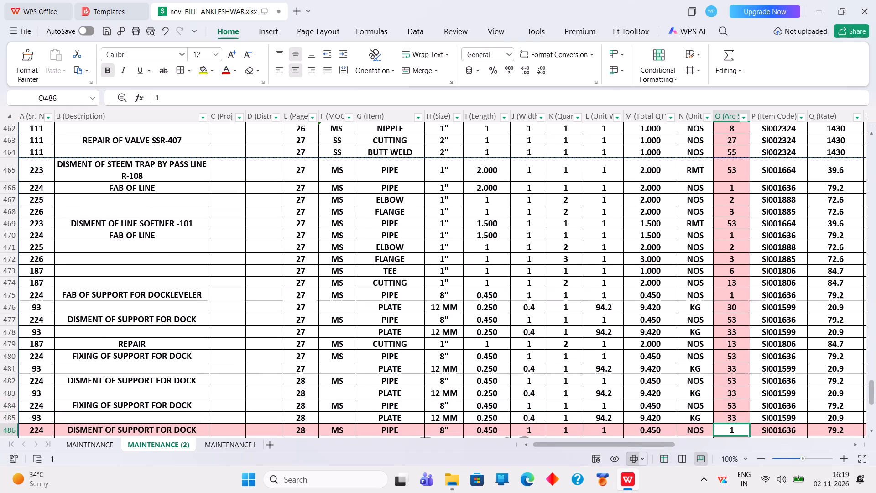
{"action": "type", "text": "53"}
{"action": "key", "text": "Return"}
{"action": "type", "text": "33"}
{"action": "key", "text": "Return"}
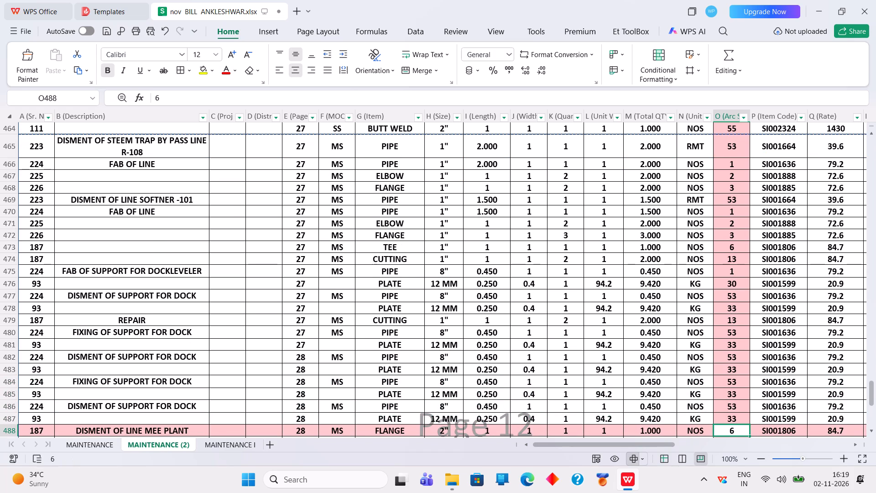
Set the column O code to 26 for both FLANGEs under DISMENT OF LINE MEE PLANT in rows 488 and 489.
{"action": "key", "text": "5"}
{"action": "key", "text": "BackSpace"}
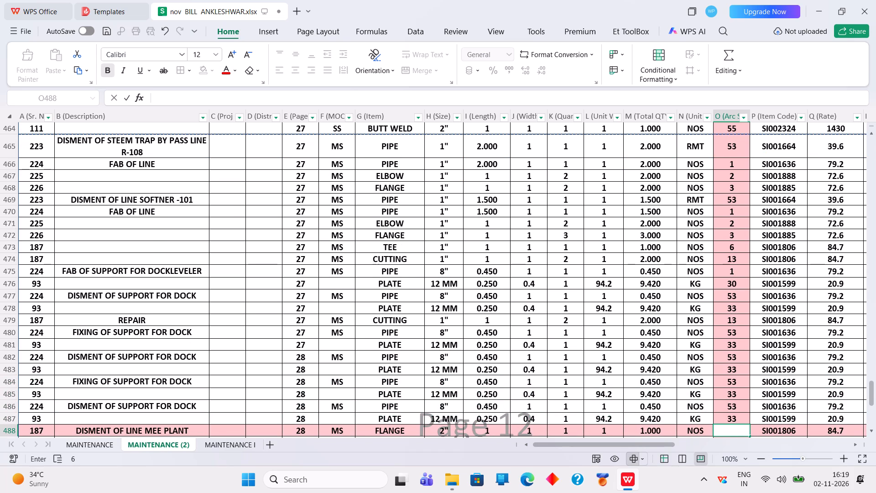
{"action": "type", "text": "26"}
{"action": "key", "text": "Return"}
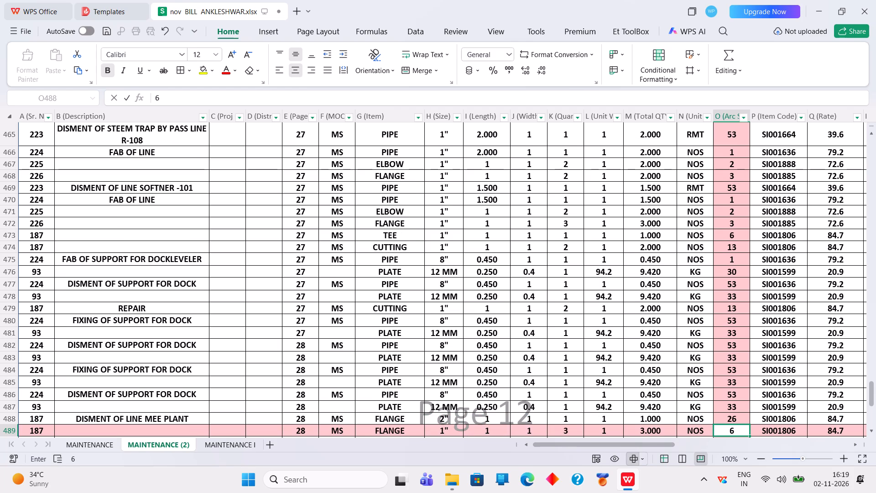
{"action": "type", "text": "26"}
{"action": "key", "text": "Return"}
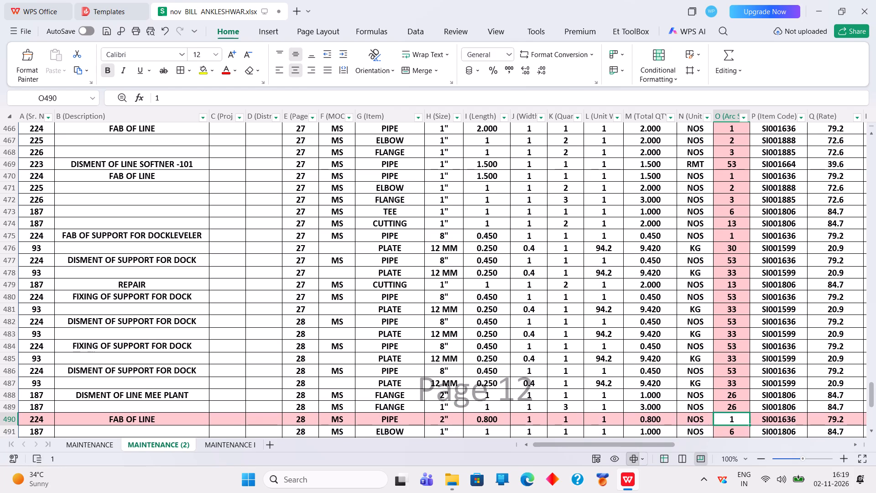
Enter the FAB OF LINE column O codes: 1 for the PIPE in row 490, 2 for the ELBOW, and 3 for the FLANGEs in rows 492 and 493.
{"action": "key", "text": "1"}
{"action": "key", "text": "Return"}
{"action": "key", "text": "2"}
{"action": "key", "text": "Return"}
{"action": "key", "text": "3"}
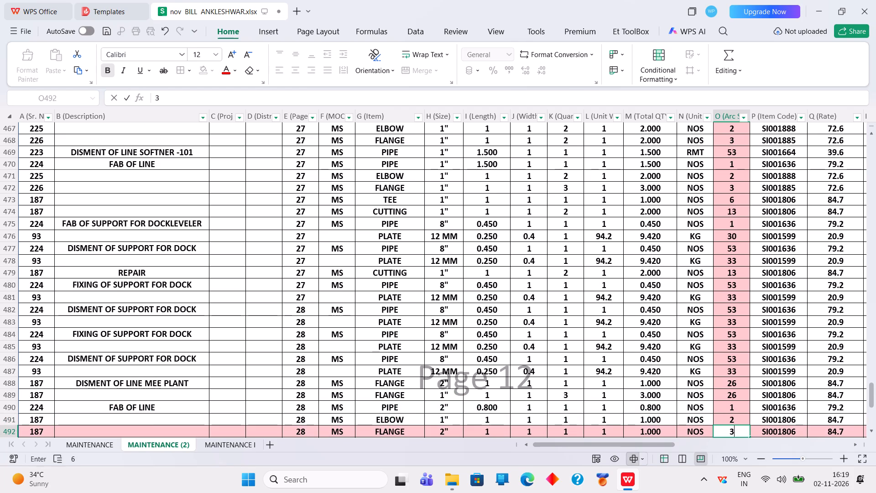
{"action": "key", "text": "Return"}
{"action": "key", "text": "3"}
{"action": "key", "text": "Return"}
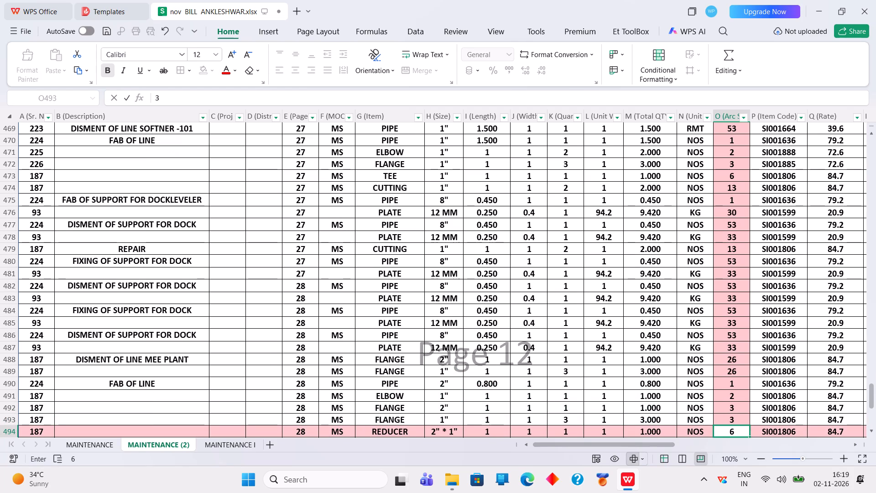
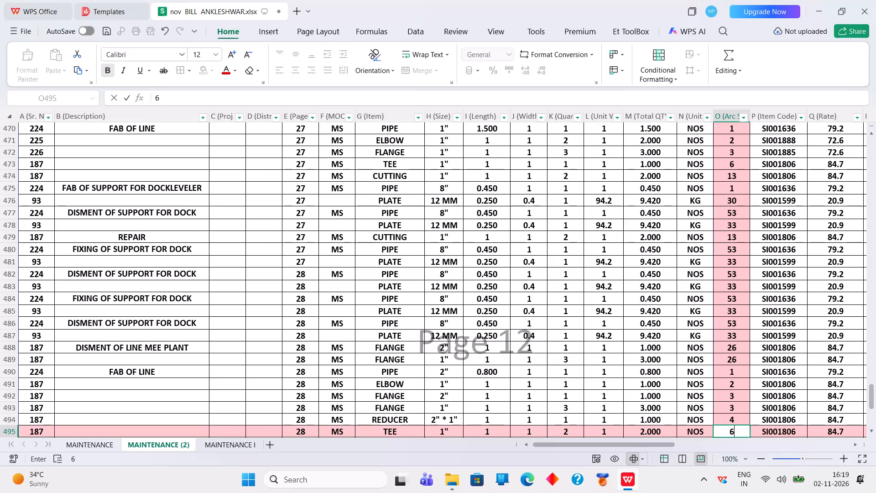
Set the column O codes for rows 495 to 499: TEE 6, PIPE 53, both VALVEs 28 and BLIND 26.
{"action": "key", "text": "Return"}
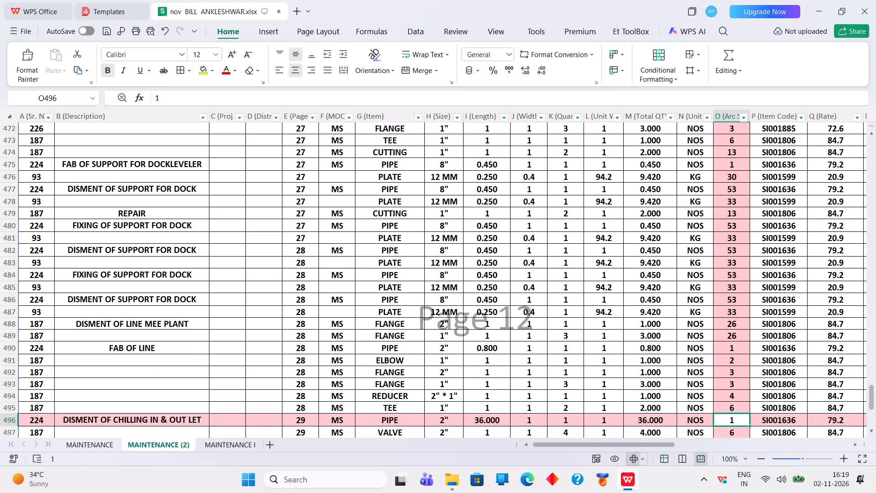
{"action": "type", "text": "53"}
{"action": "key", "text": "Return"}
{"action": "type", "text": "28"}
{"action": "key", "text": "Return"}
{"action": "type", "text": "28"}
{"action": "key", "text": "Return"}
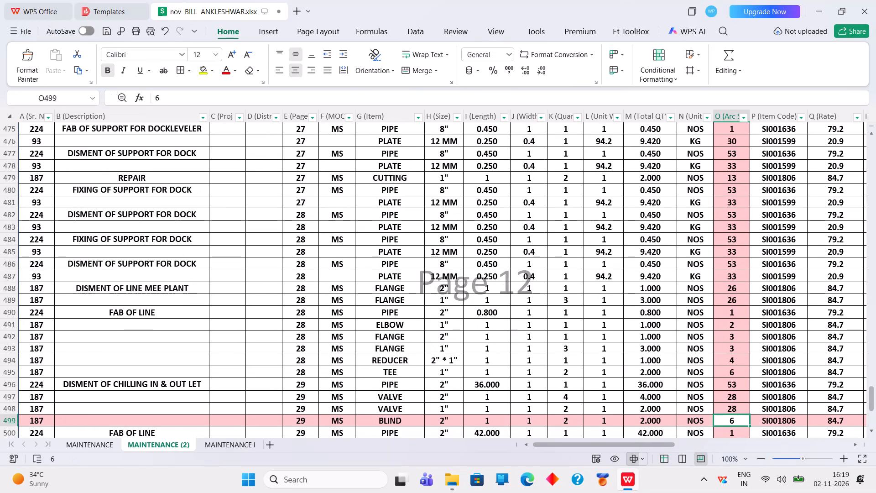
{"action": "type", "text": "26"}
{"action": "key", "text": "Return"}
Enter the FAB OF LINE column O codes in rows 500 to 504: PIPE 1, ELBOW 2, FLANGE 3, TEE 6 and REDUCER 4.
{"action": "key", "text": "1"}
{"action": "key", "text": "Return"}
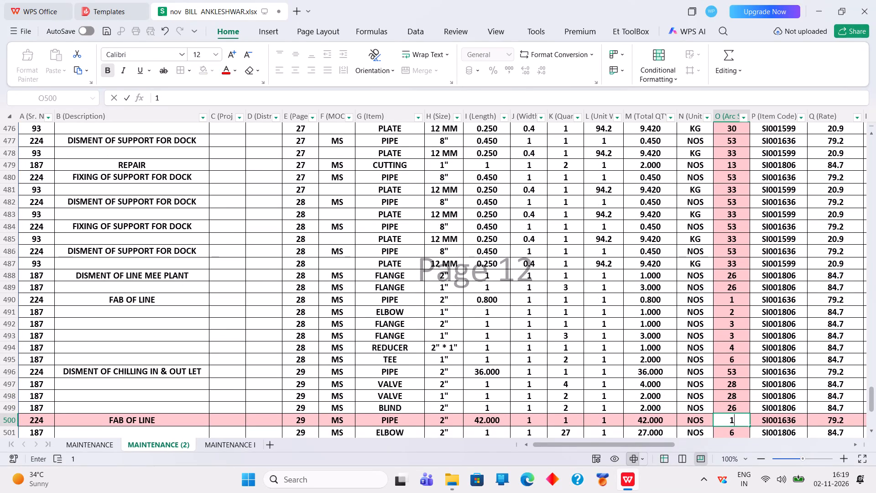
{"action": "key", "text": "2"}
{"action": "key", "text": "Return"}
{"action": "key", "text": "3"}
{"action": "key", "text": "Return"}
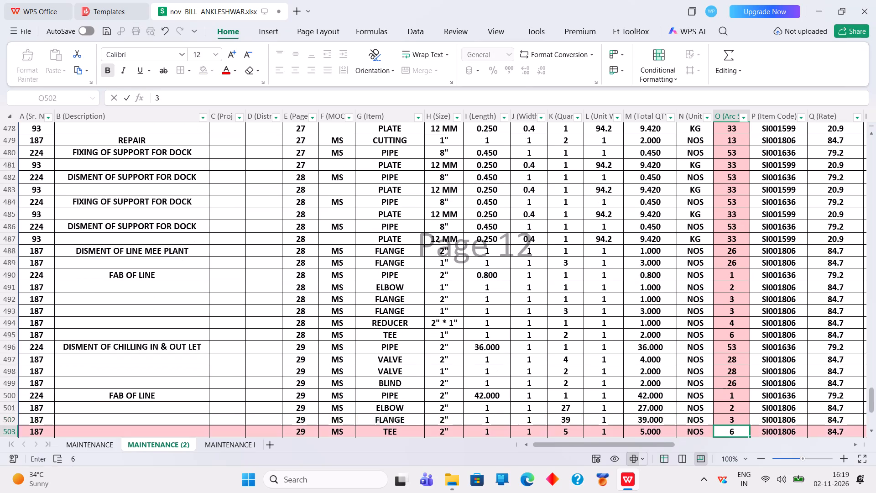
{"action": "key", "text": "6"}
{"action": "key", "text": "Return"}
{"action": "key", "text": "4"}
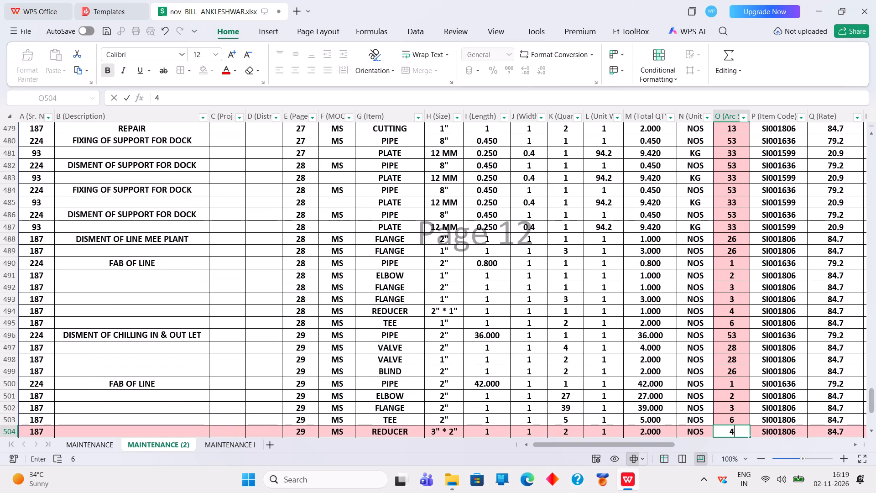
{"action": "key", "text": "Return"}
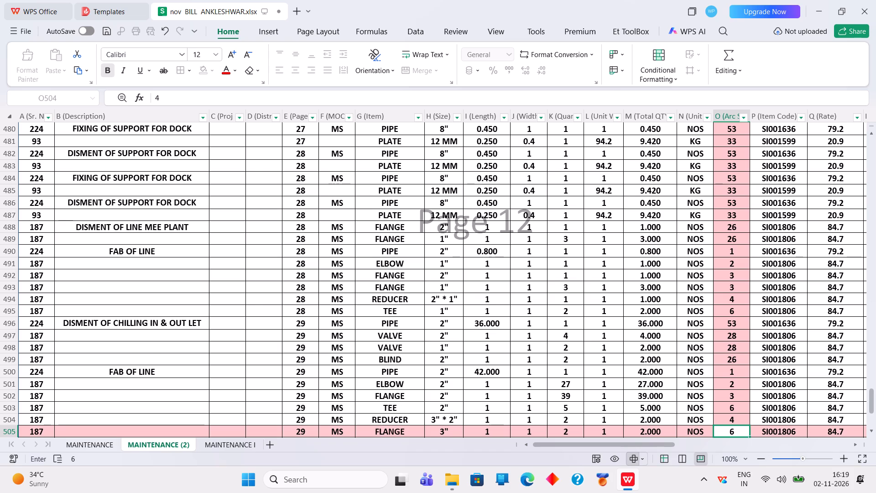
Set the column O codes in rows 505 to 509 to 3 for each FLANGE, 6 for each TEE and 8 for the SOCKET.
{"action": "key", "text": "3"}
{"action": "key", "text": "Return"}
{"action": "key", "text": "6"}
{"action": "key", "text": "Return"}
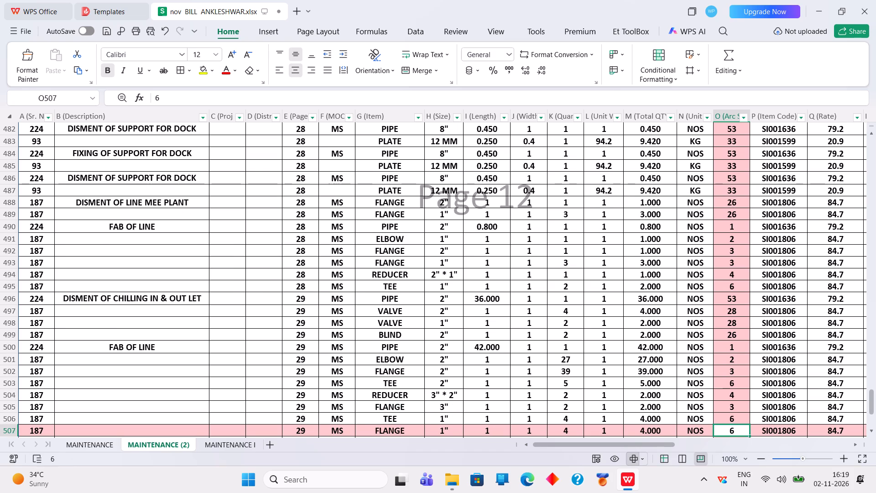
{"action": "key", "text": "3"}
{"action": "key", "text": "Return"}
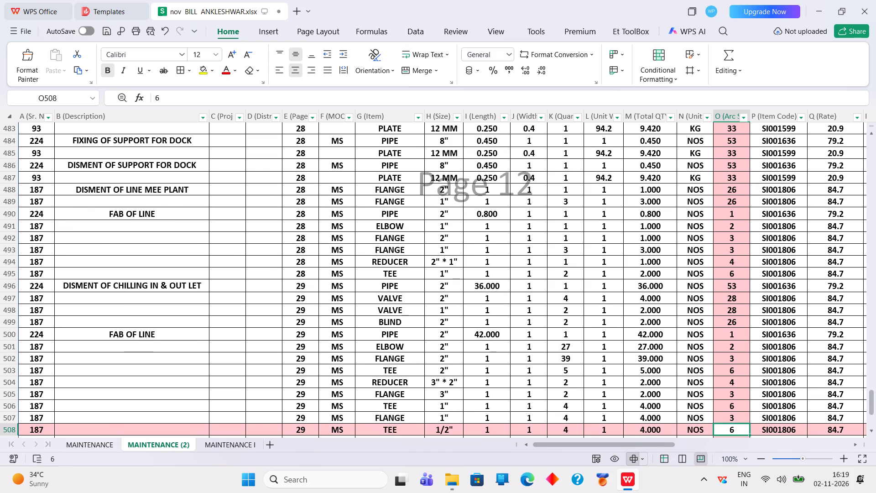
{"action": "key", "text": "6"}
{"action": "key", "text": "Return"}
{"action": "key", "text": "8"}
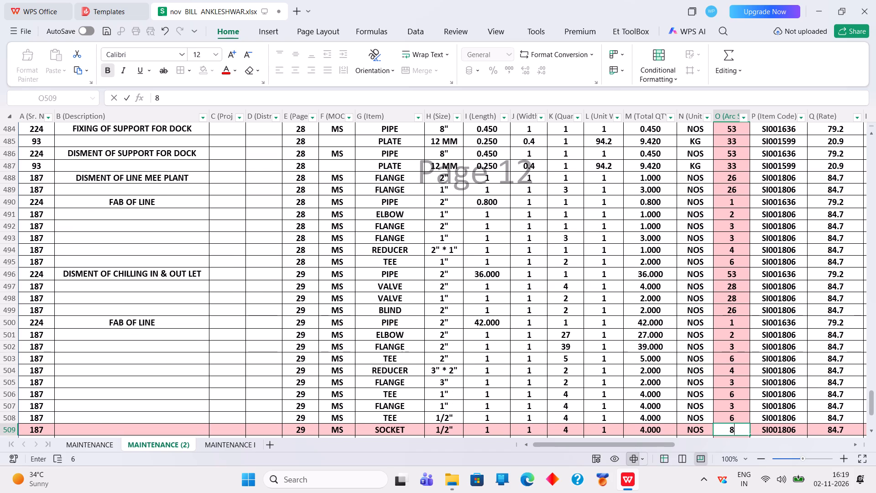
{"action": "key", "text": "Return"}
Set the column O codes in rows 510 to 514 to 28 for the three VALVEs, 8 for the NIPPLE and 64 for the U CLUMP.
{"action": "type", "text": "28"}
{"action": "key", "text": "Return"}
{"action": "type", "text": "28"}
{"action": "key", "text": "Return"}
{"action": "type", "text": "28"}
{"action": "key", "text": "Return"}
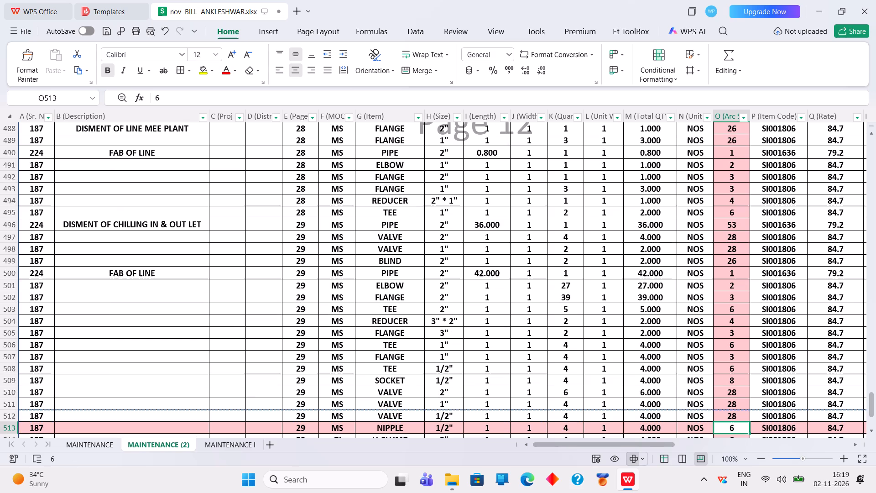
{"action": "key", "text": "8"}
{"action": "key", "text": "Return"}
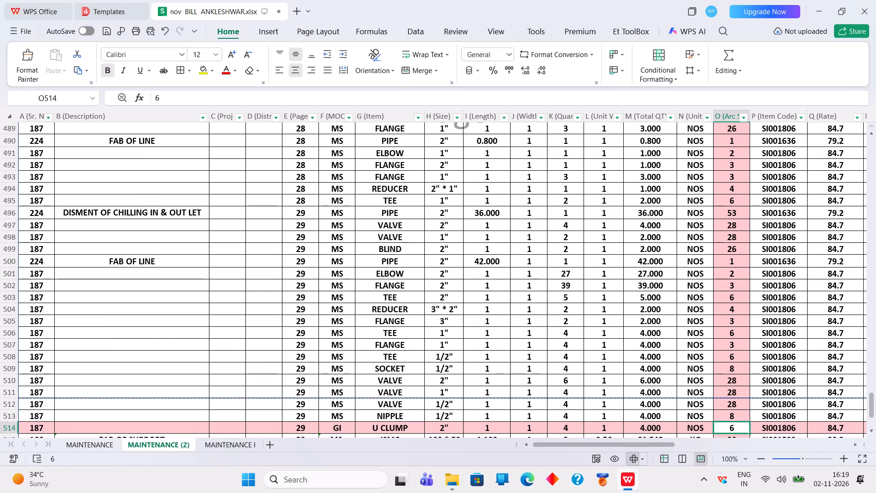
{"action": "type", "text": "64"}
{"action": "key", "text": "Return"}
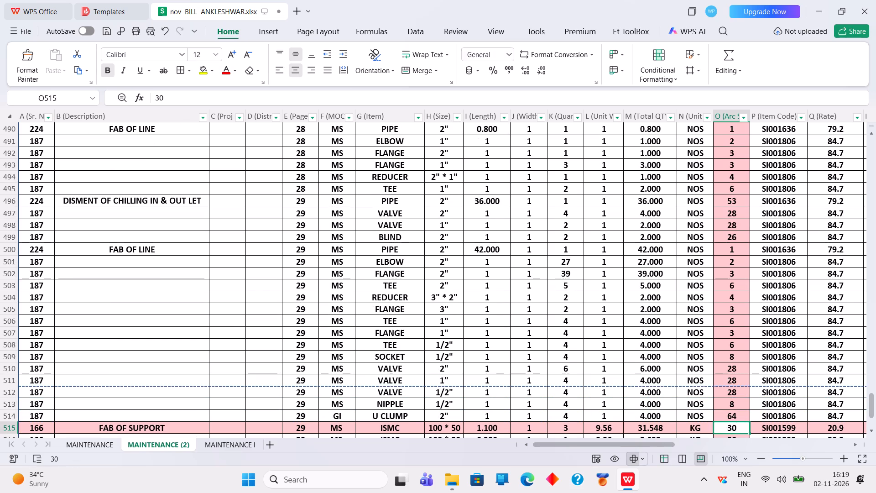
Set the column O codes to 121 for ERECTION OF MOTER PACKING AREA in row 520 and 122 for ERECTION OF MOTER ANFD in row 521.
{"action": "key", "text": "Return"}
{"action": "key", "text": "Return"}
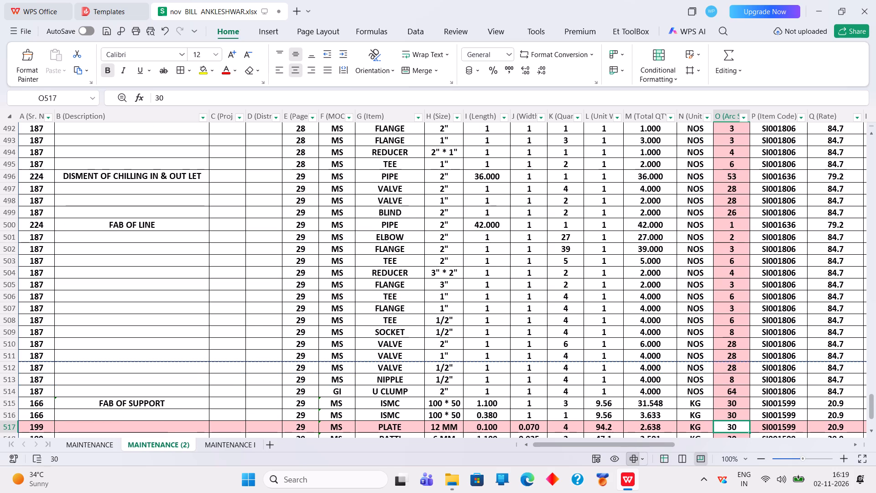
{"action": "key", "text": "Return"}
{"action": "key", "text": "Return"}
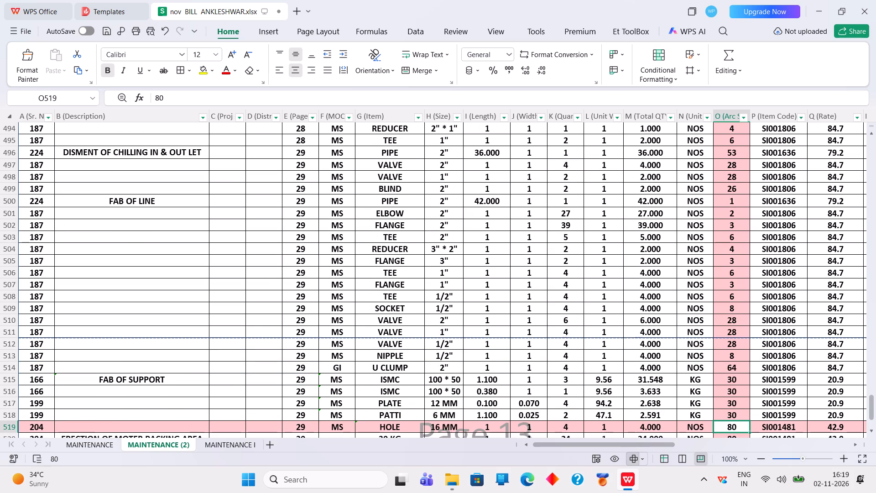
{"action": "key", "text": "Return"}
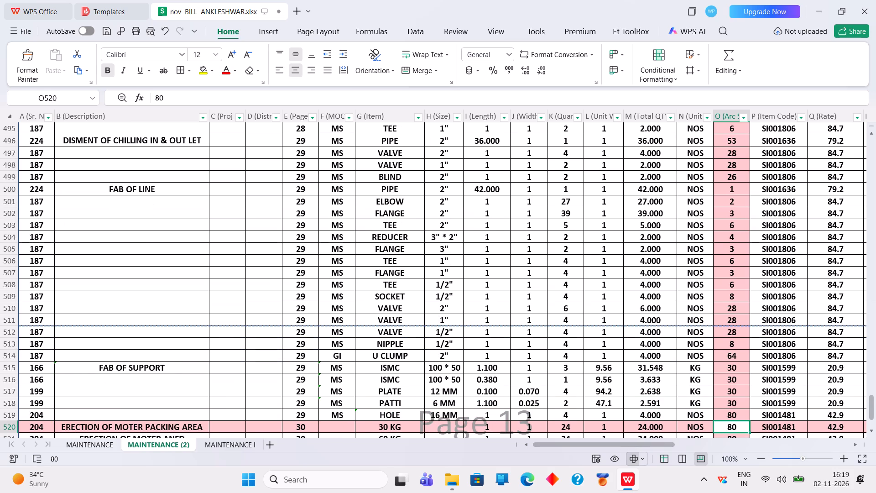
{"action": "key", "text": "Return"}
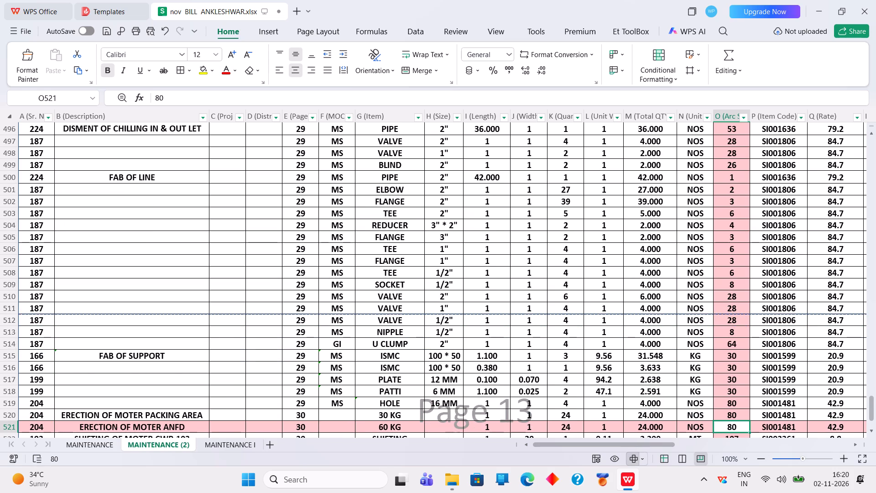
{"action": "key", "text": "Up"}
{"action": "type", "text": "121"}
{"action": "key", "text": "Return"}
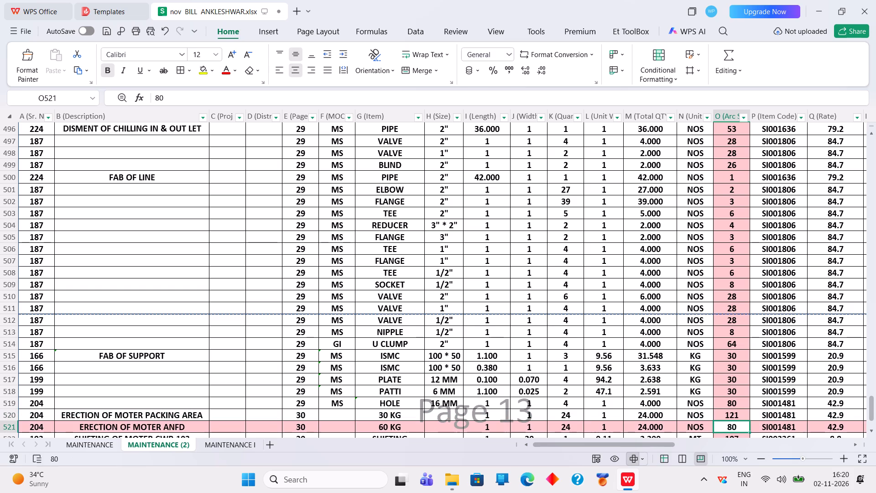
{"action": "key", "text": "1"}
{"action": "type", "text": "22"}
{"action": "key", "text": "Return"}
Set the column O codes for rows 522 to 525: 107 for SHIFTING, 122 for the CWP-103 erection, and 121 for both DISMENT rows.
{"action": "type", "text": "12"}
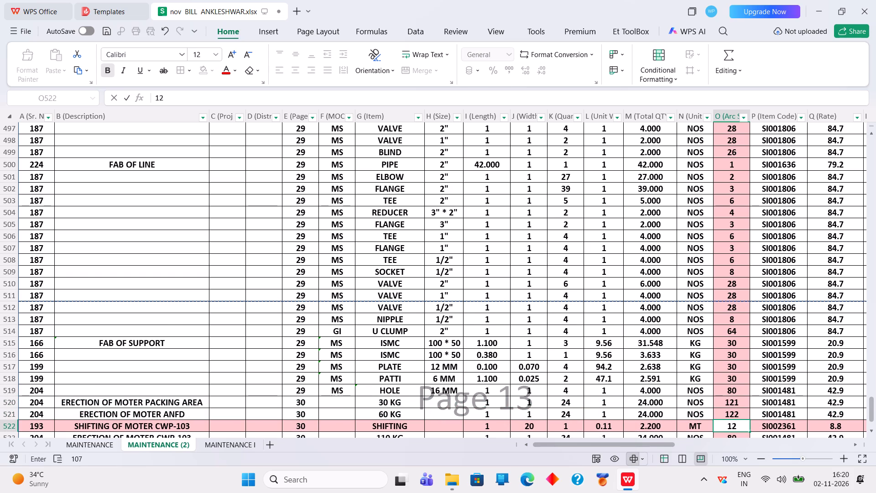
{"action": "key", "text": "BackSpace"}
{"action": "type", "text": "07"}
{"action": "key", "text": "Return"}
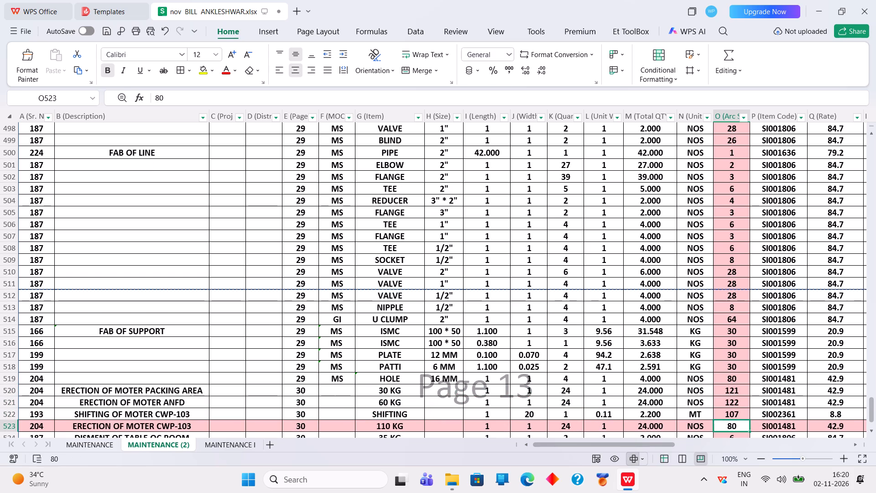
{"action": "type", "text": "122"}
{"action": "key", "text": "Return"}
{"action": "type", "text": "121"}
{"action": "key", "text": "Return"}
{"action": "type", "text": "121"}
{"action": "key", "text": "Return"}
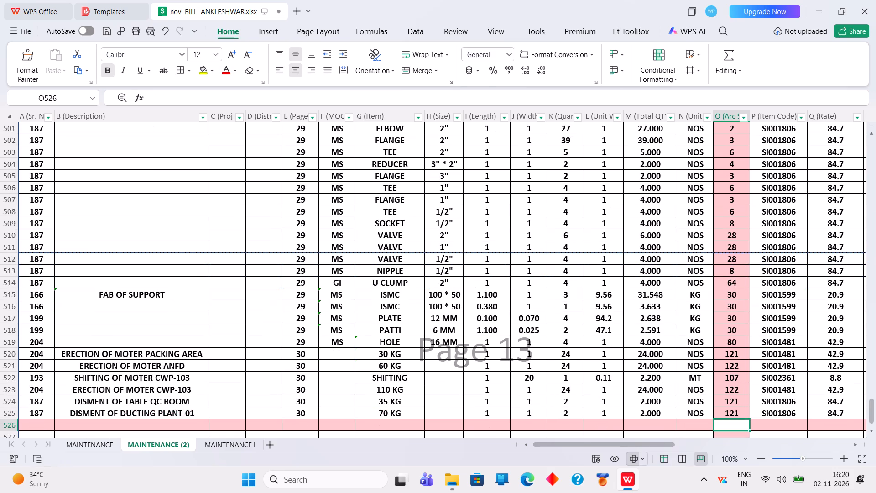
Filter the Arc Sr. No. column to blanks only to check for rows missing a code.
{"action": "left_click", "coordinate": [741, 114]}
{"action": "left_click", "coordinate": [527, 198]}
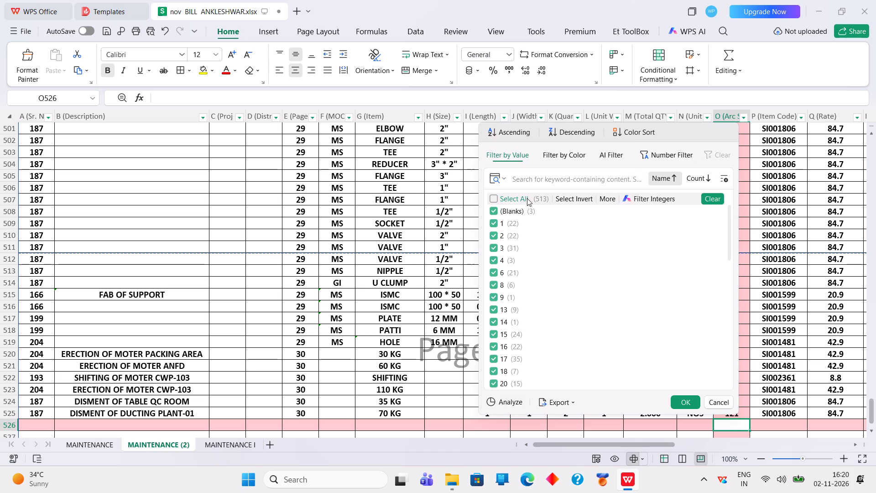
{"action": "left_click", "coordinate": [513, 207]}
{"action": "left_click", "coordinate": [685, 399]}
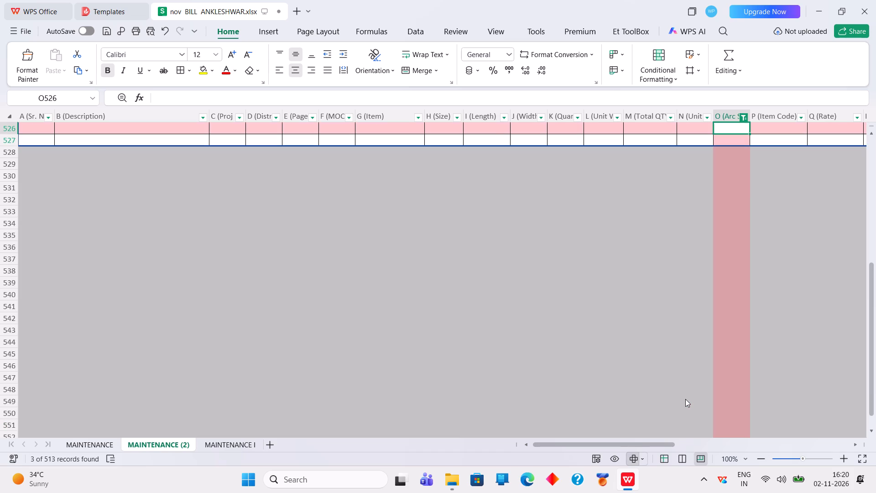
{"action": "scroll", "coordinate": [685, 399], "scroll_direction": "up", "scroll_amount": 4}
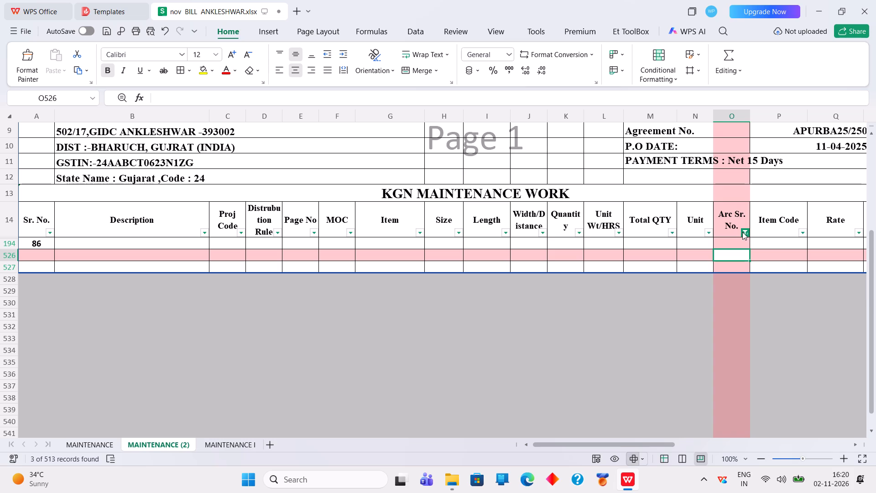
Search the computer for BLANKET and open the BLANKET ANKLESHWAR workbook.
{"action": "left_click", "coordinate": [307, 480]}
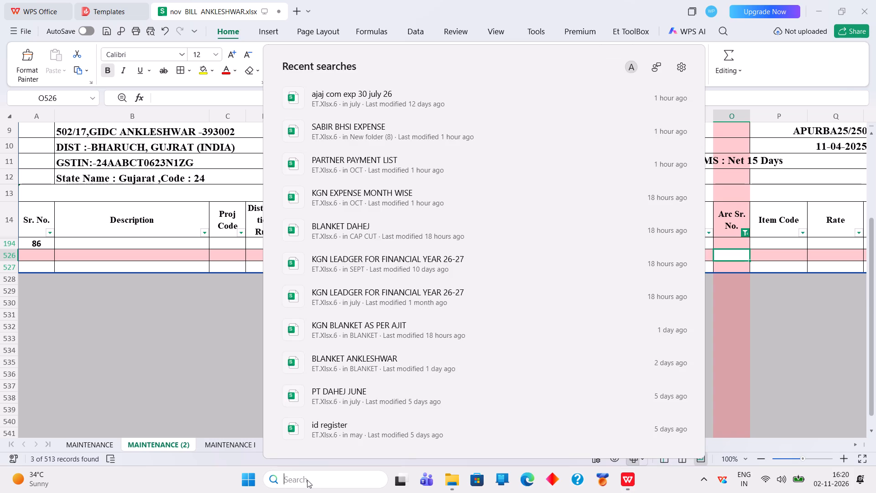
{"action": "type", "text": "BLANKET"}
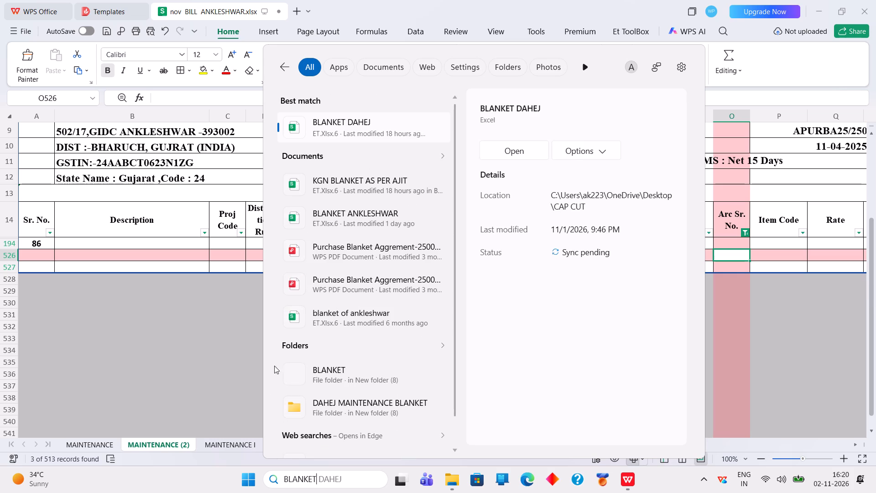
{"action": "left_click", "coordinate": [345, 217]}
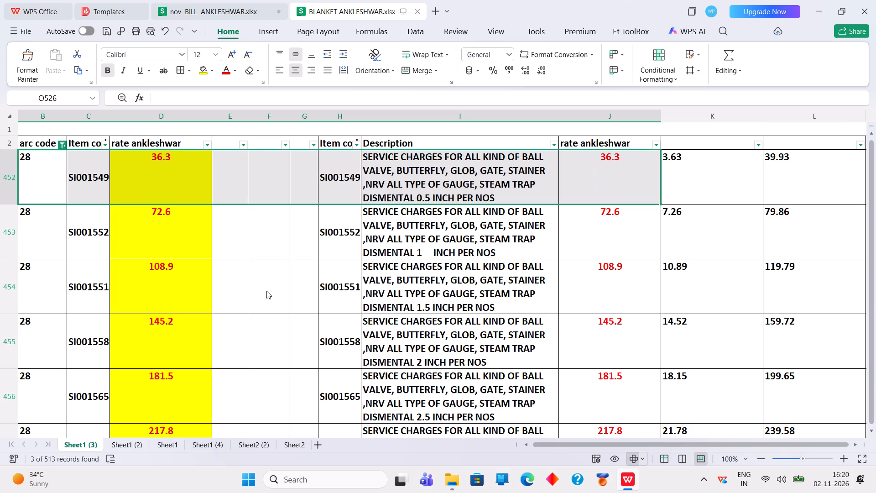
Filter the arc code column of Sheet1 (3) in BLANKET ANKLESHWAR to show only code 1.
{"action": "left_click", "coordinate": [62, 144]}
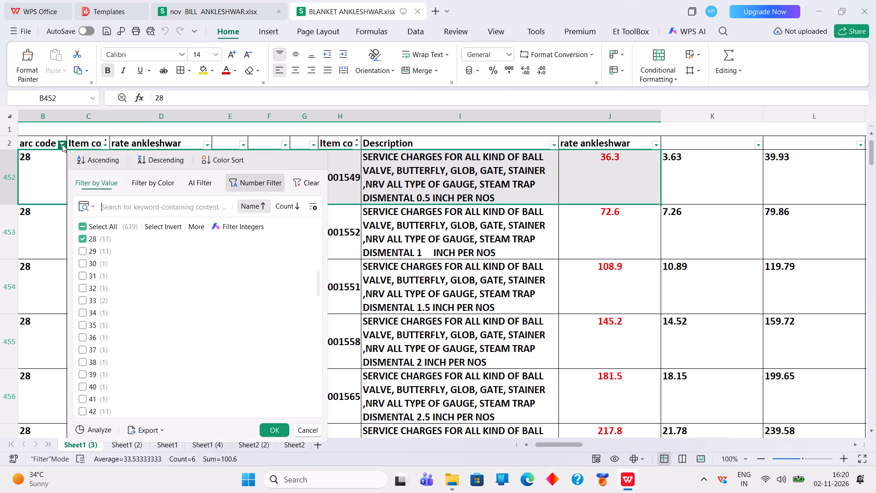
{"action": "left_click", "coordinate": [94, 231]}
{"action": "scroll", "coordinate": [129, 275], "scroll_direction": "up", "scroll_amount": 4}
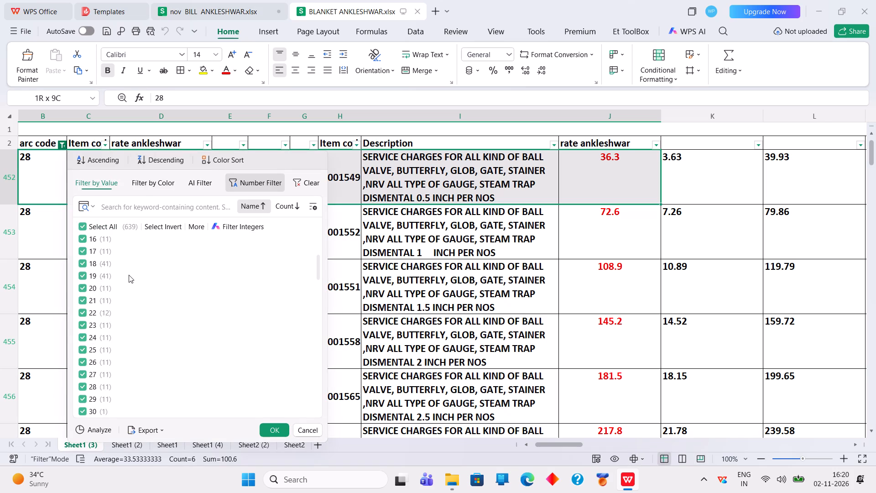
{"action": "scroll", "coordinate": [128, 275], "scroll_direction": "up", "scroll_amount": 6}
{"action": "left_click", "coordinate": [84, 226]}
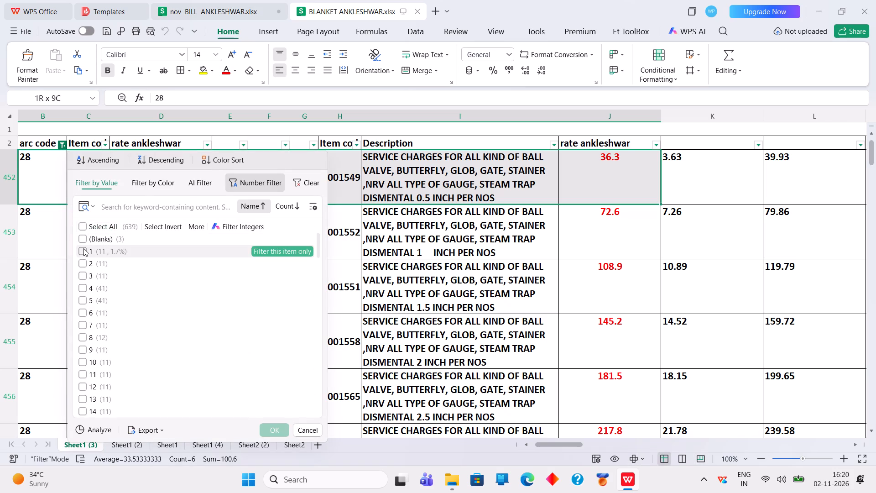
{"action": "left_click", "coordinate": [83, 249]}
{"action": "left_click", "coordinate": [271, 432]}
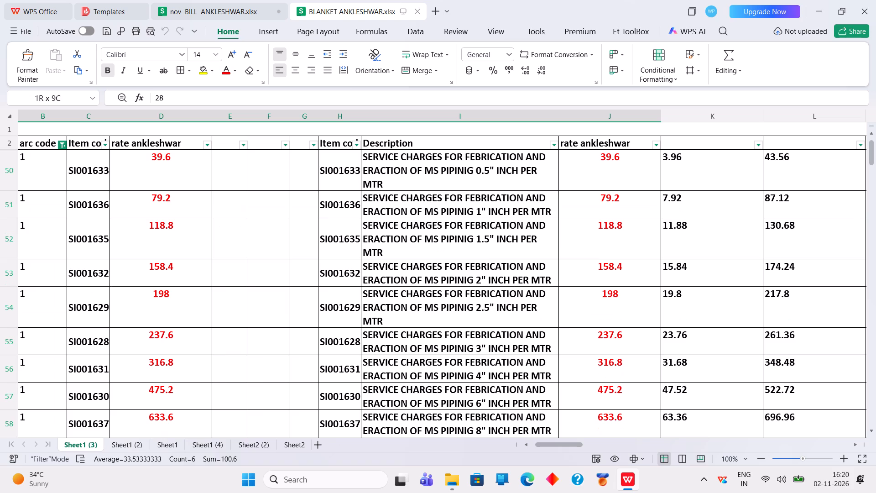
Return to the nov BILL ANKLESHWAR workbook and filter the Arc Sr. No. column to show only code 1.
{"action": "left_click", "coordinate": [208, 5]}
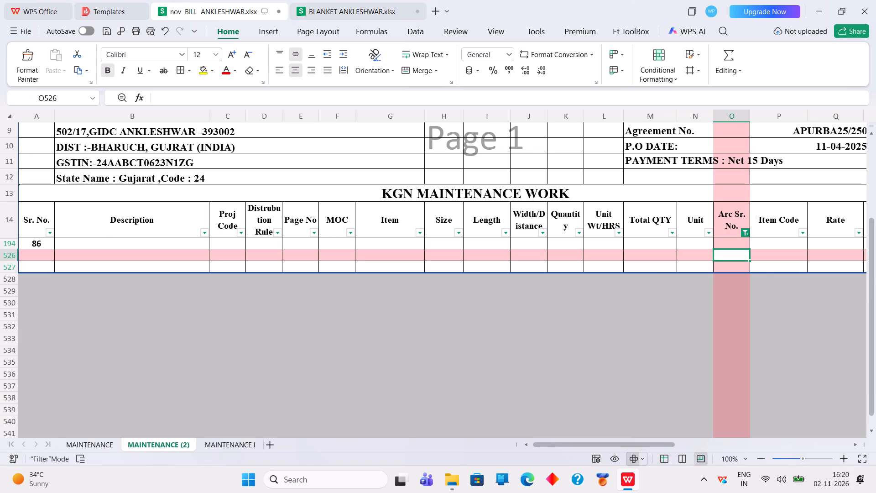
{"action": "left_click", "coordinate": [747, 233]}
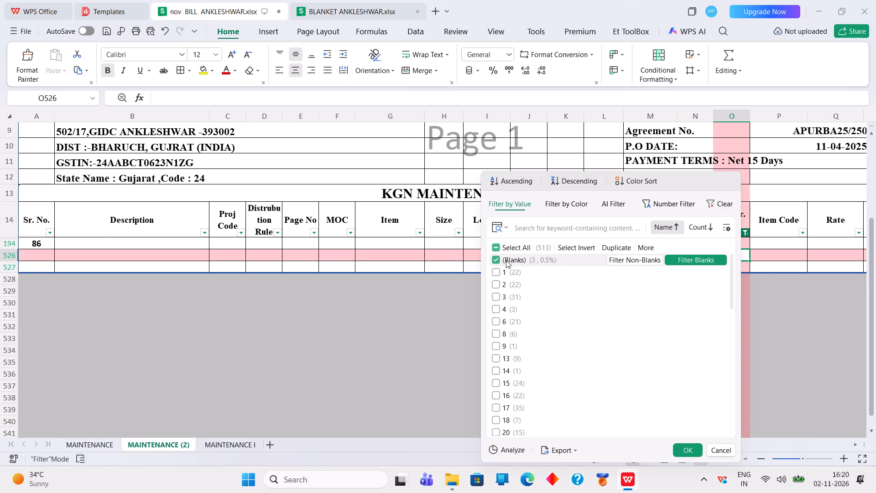
{"action": "left_click", "coordinate": [506, 260]}
{"action": "left_click", "coordinate": [506, 267]}
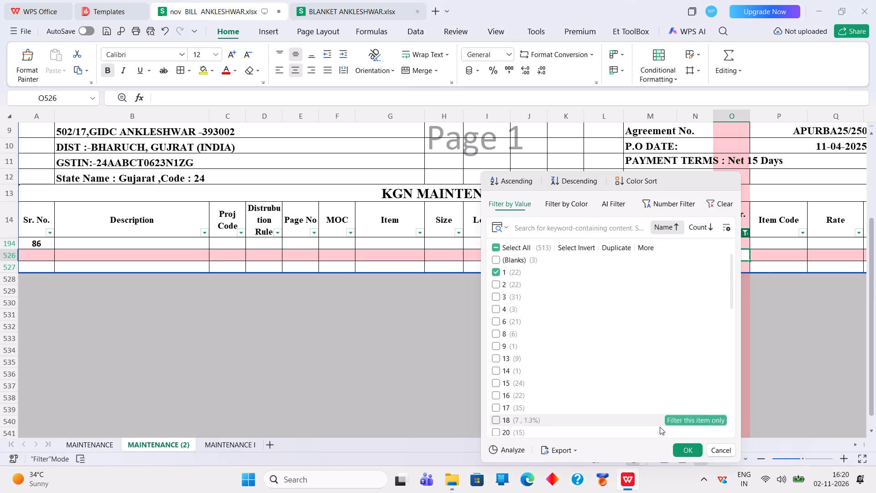
{"action": "left_click", "coordinate": [688, 451]}
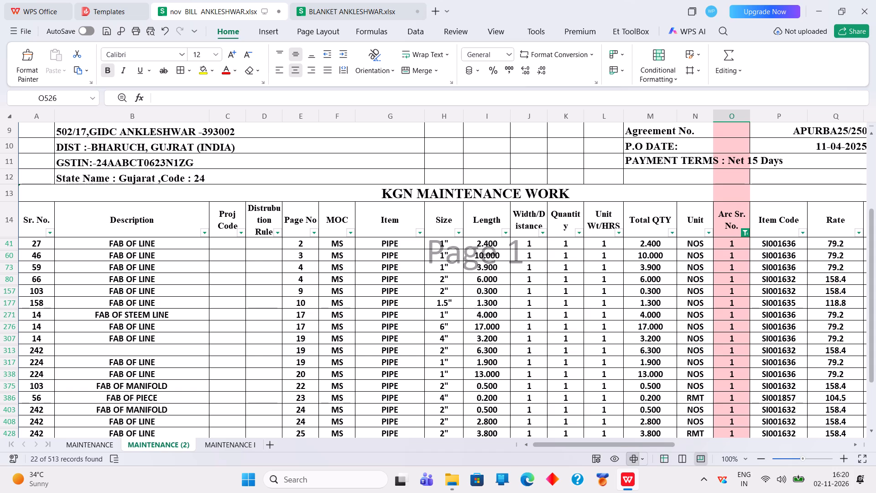
Filter the Size column to show only 1" and check those rows' item codes, rates and summary sheet descriptions.
{"action": "left_click", "coordinate": [459, 233]}
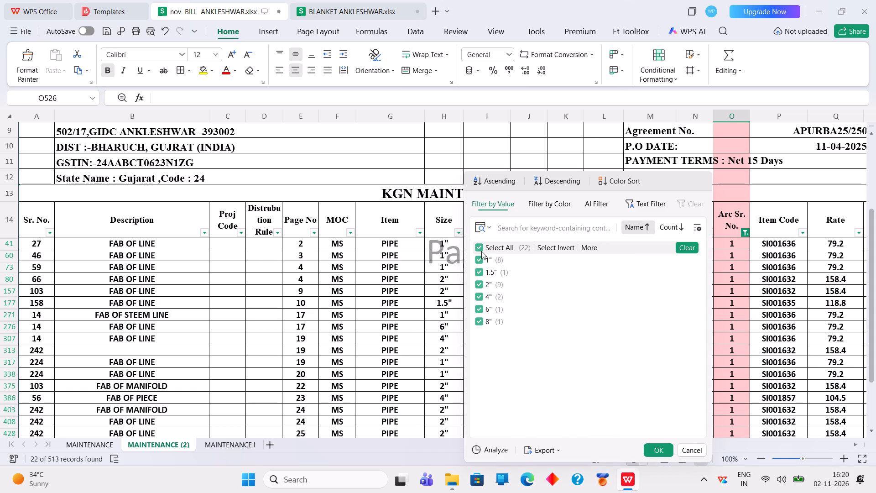
{"action": "left_click", "coordinate": [481, 250]}
{"action": "left_click", "coordinate": [480, 257]}
{"action": "left_click", "coordinate": [667, 450]}
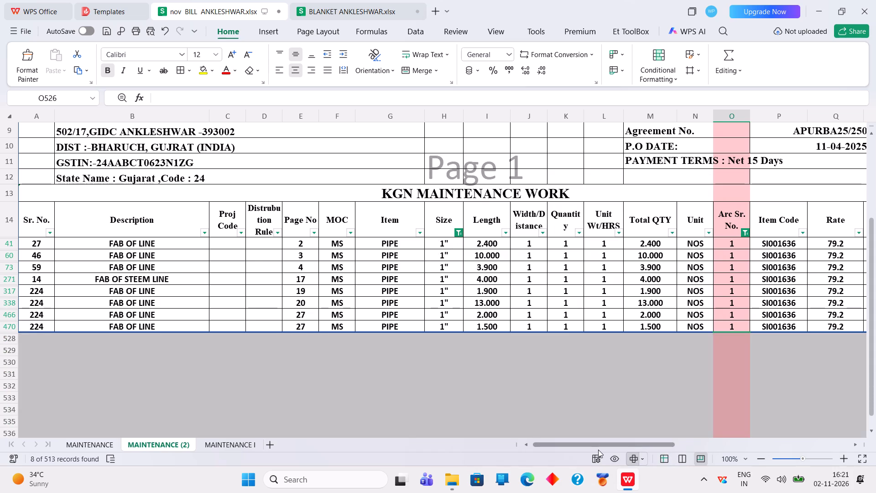
{"action": "left_click_drag", "start_coordinate": [606, 446], "coordinate": [748, 436]}
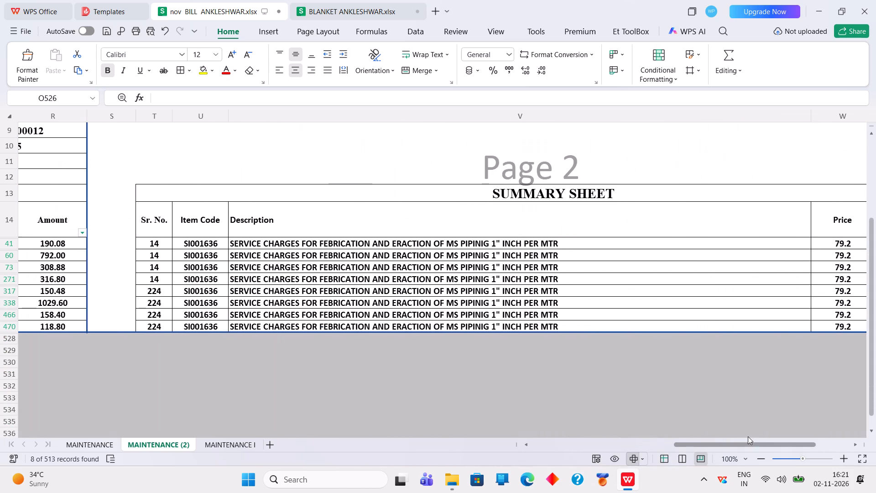
{"action": "left_click_drag", "start_coordinate": [748, 436], "coordinate": [600, 439]}
Filter the Size column to show only 1.5" and check that row's item code and rate.
{"action": "left_click", "coordinate": [459, 230]}
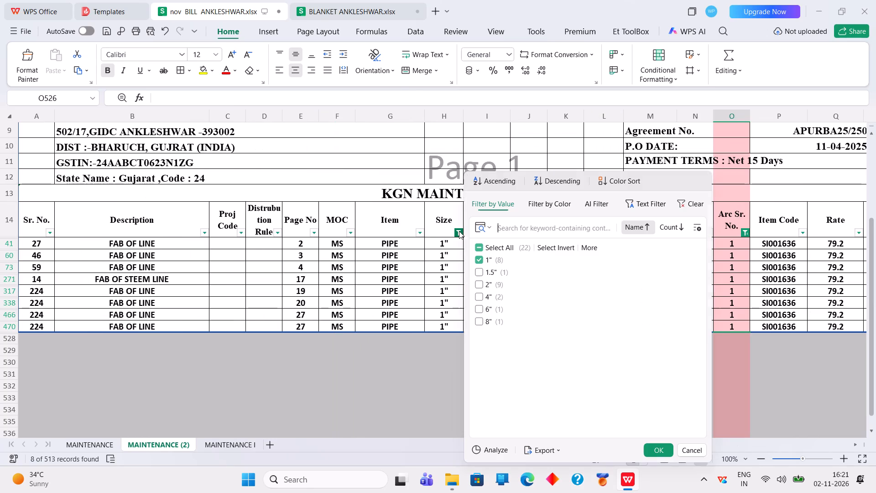
{"action": "left_click", "coordinate": [478, 273]}
{"action": "left_click", "coordinate": [483, 257]}
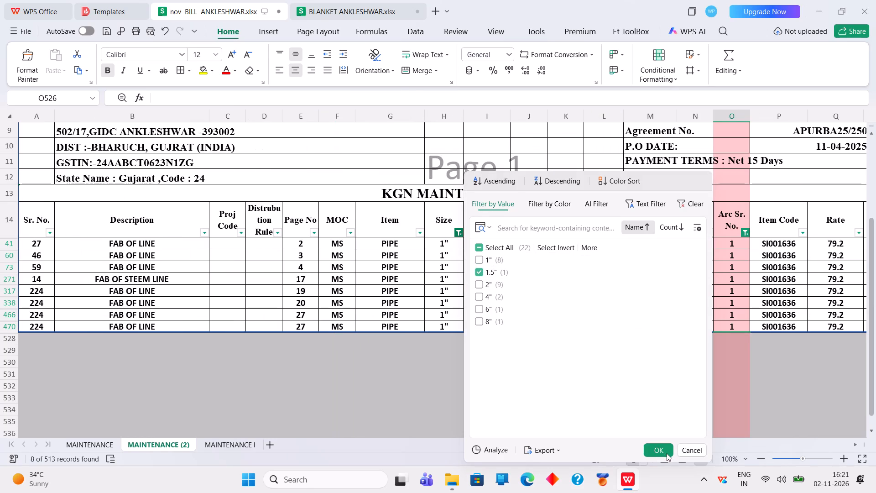
{"action": "left_click", "coordinate": [663, 449]}
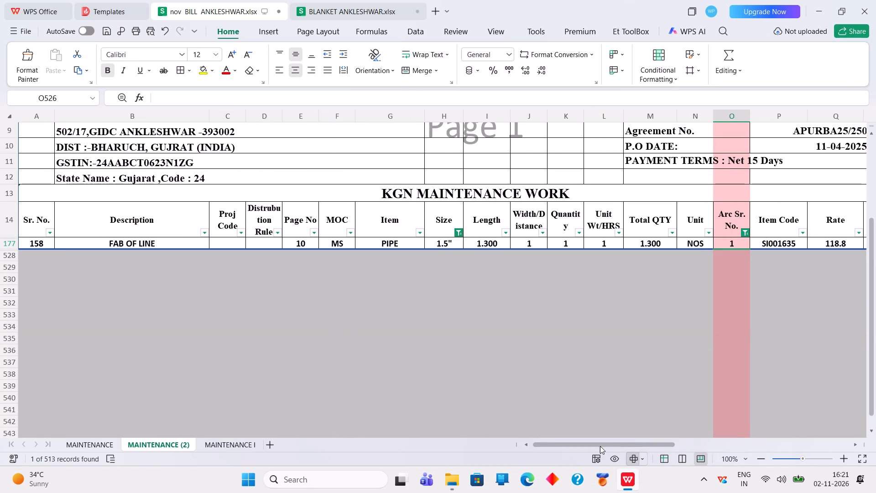
{"action": "left_click", "coordinate": [600, 446]}
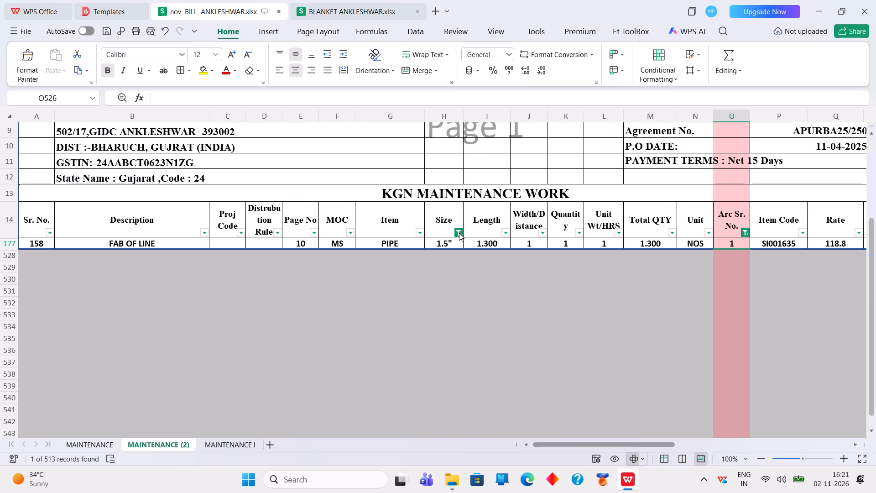
Filter the Size column to show only 2".
{"action": "left_click", "coordinate": [459, 233]}
{"action": "left_click", "coordinate": [482, 284]}
{"action": "left_click", "coordinate": [480, 271]}
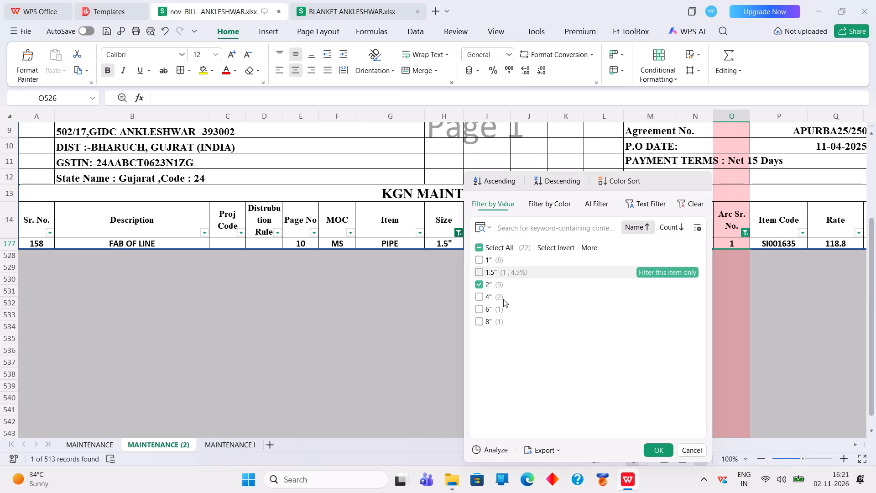
{"action": "left_click", "coordinate": [657, 449]}
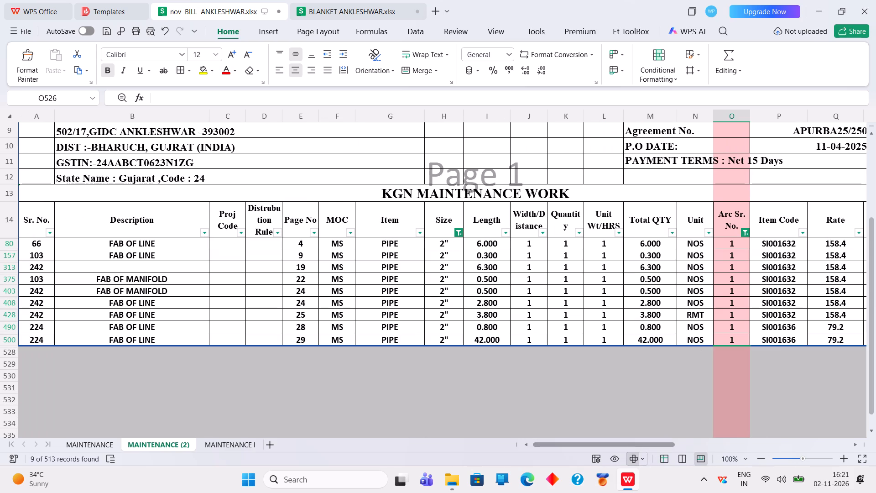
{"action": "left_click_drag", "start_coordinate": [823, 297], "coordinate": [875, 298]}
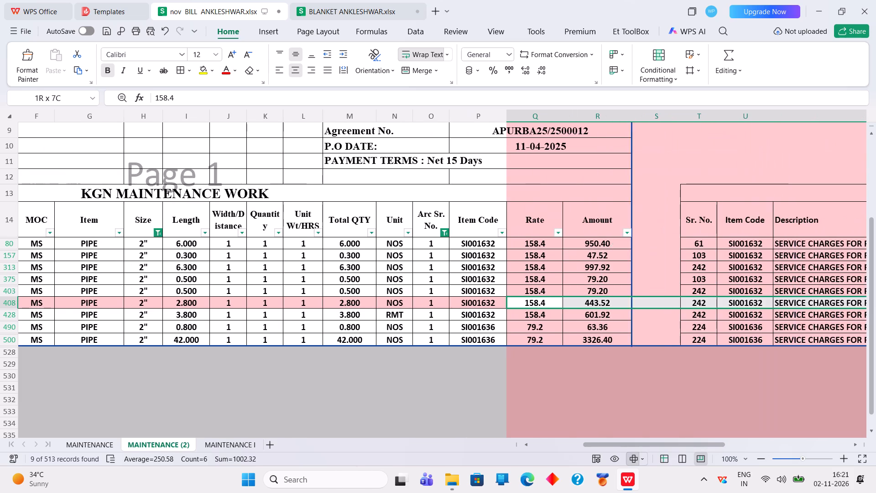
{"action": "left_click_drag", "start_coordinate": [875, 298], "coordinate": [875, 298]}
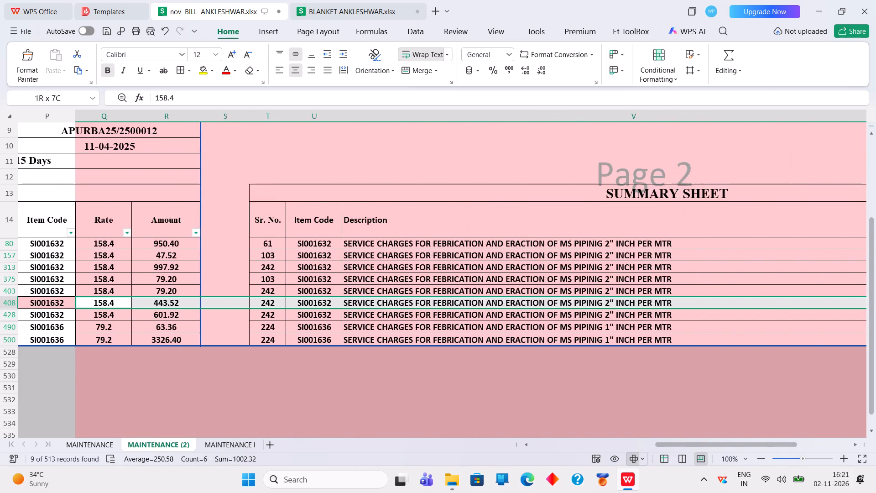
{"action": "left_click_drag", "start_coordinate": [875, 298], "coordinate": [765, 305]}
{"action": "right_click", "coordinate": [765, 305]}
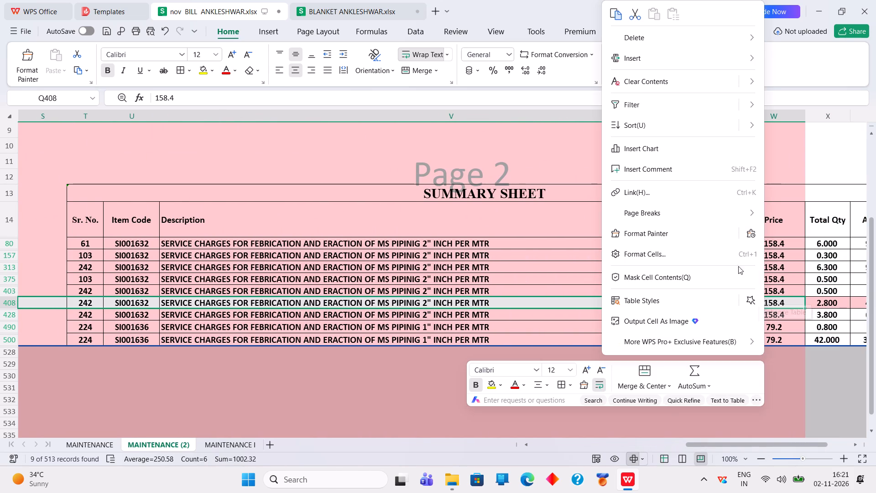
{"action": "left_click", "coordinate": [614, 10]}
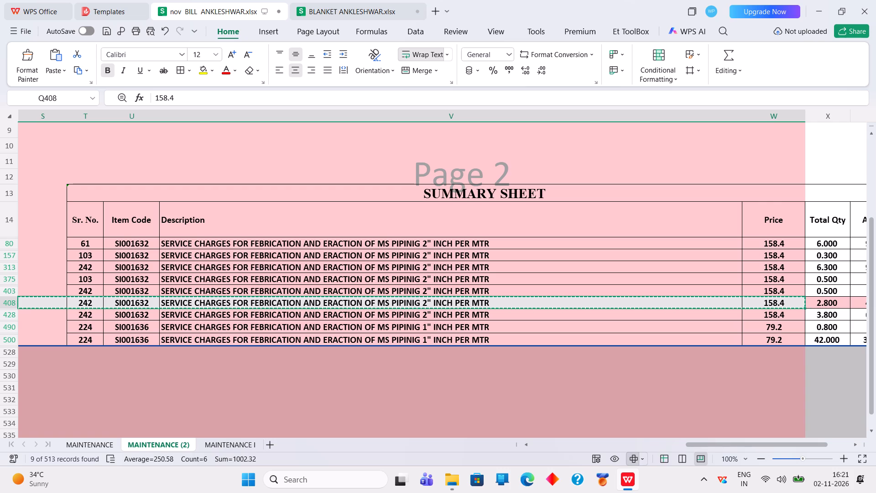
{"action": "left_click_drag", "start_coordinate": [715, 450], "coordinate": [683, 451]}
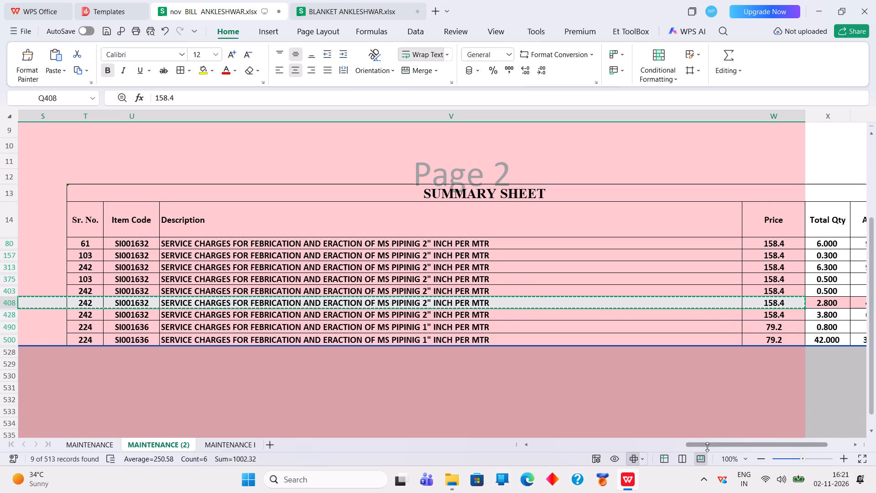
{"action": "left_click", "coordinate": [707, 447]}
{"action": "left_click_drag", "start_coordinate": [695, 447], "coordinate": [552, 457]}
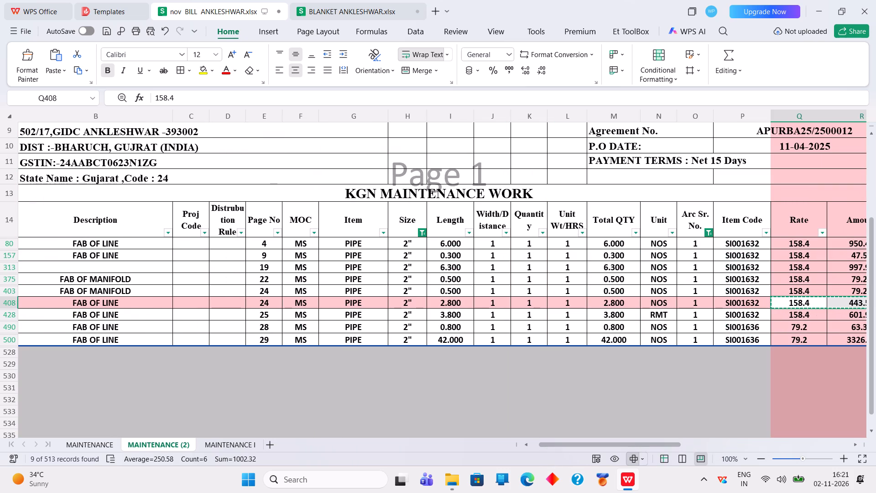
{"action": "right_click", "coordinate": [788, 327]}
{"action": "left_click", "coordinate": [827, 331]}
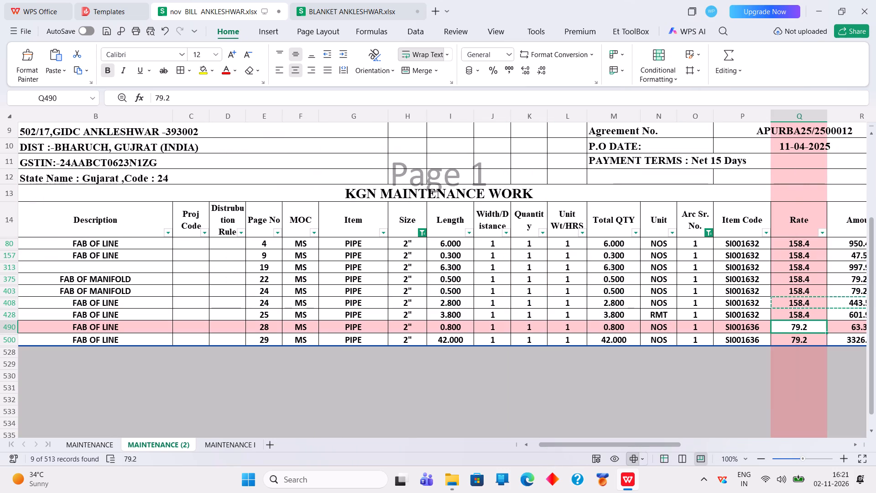
Copy row 408 from Item Code SI001632 through the summary Price 158.4 and paste it into rows 490 and 500.
{"action": "left_click_drag", "start_coordinate": [751, 304], "coordinate": [875, 298]}
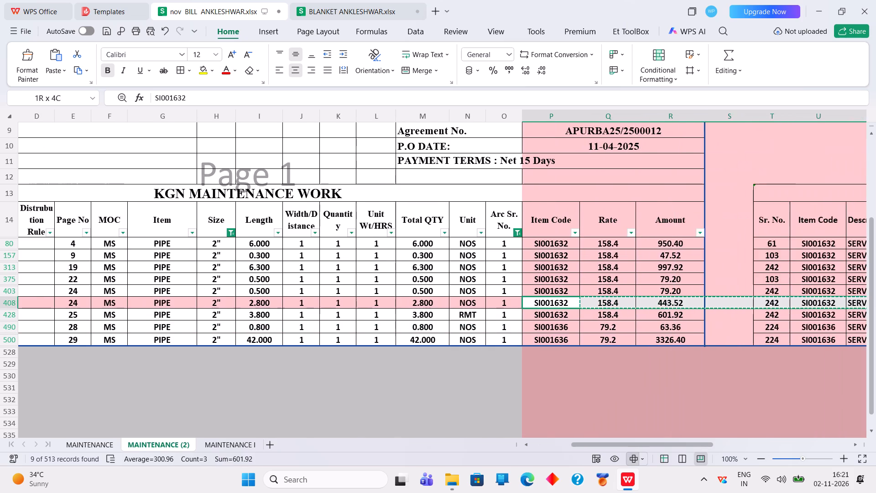
{"action": "left_click_drag", "start_coordinate": [875, 298], "coordinate": [875, 299]}
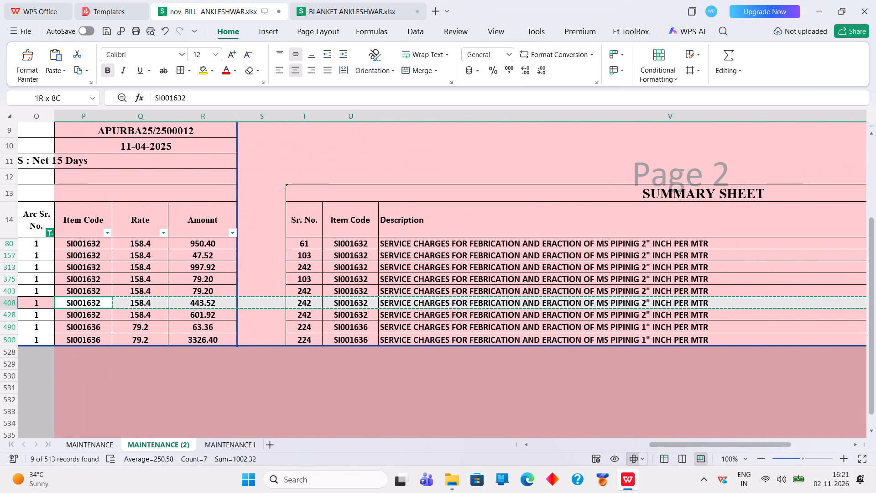
{"action": "left_click_drag", "start_coordinate": [875, 299], "coordinate": [787, 304]}
{"action": "right_click", "coordinate": [787, 304]}
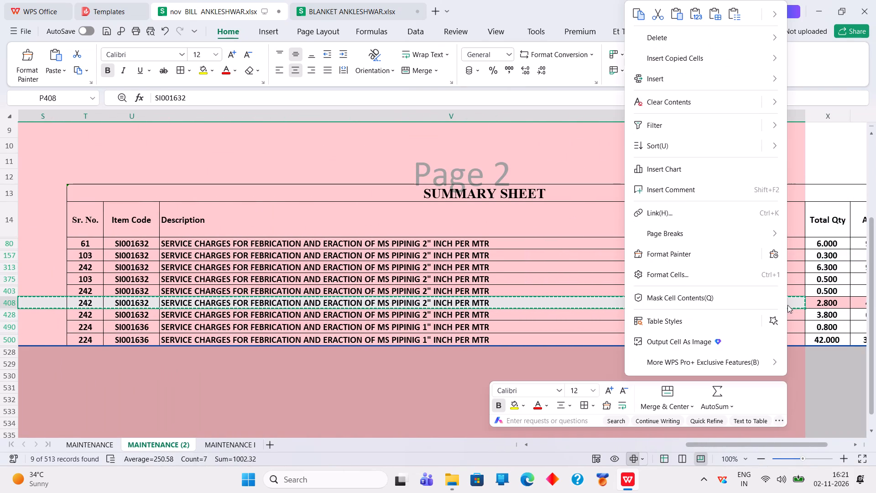
{"action": "left_click", "coordinate": [633, 10]}
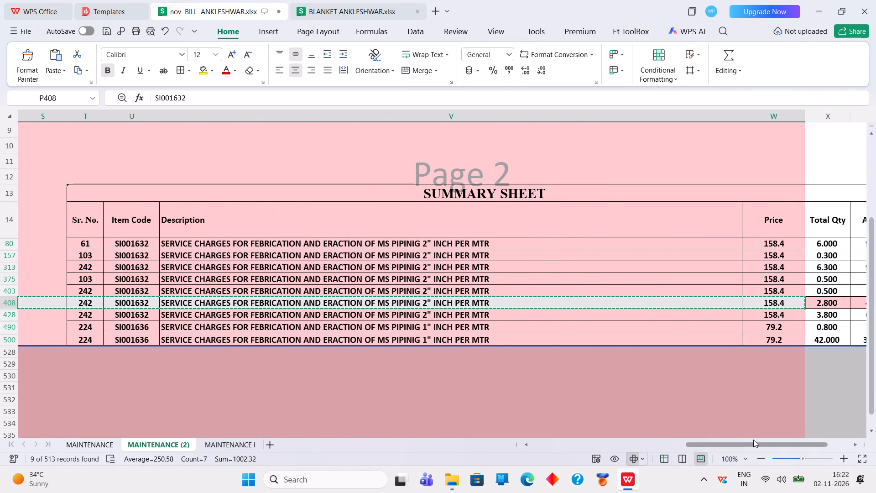
{"action": "left_click_drag", "start_coordinate": [750, 441], "coordinate": [623, 460]}
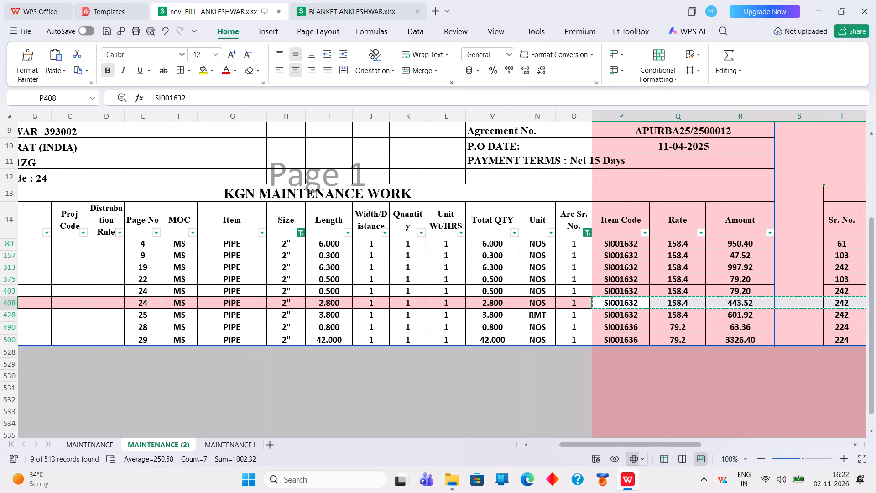
{"action": "left_click", "coordinate": [622, 324]}
{"action": "right_click", "coordinate": [622, 324]}
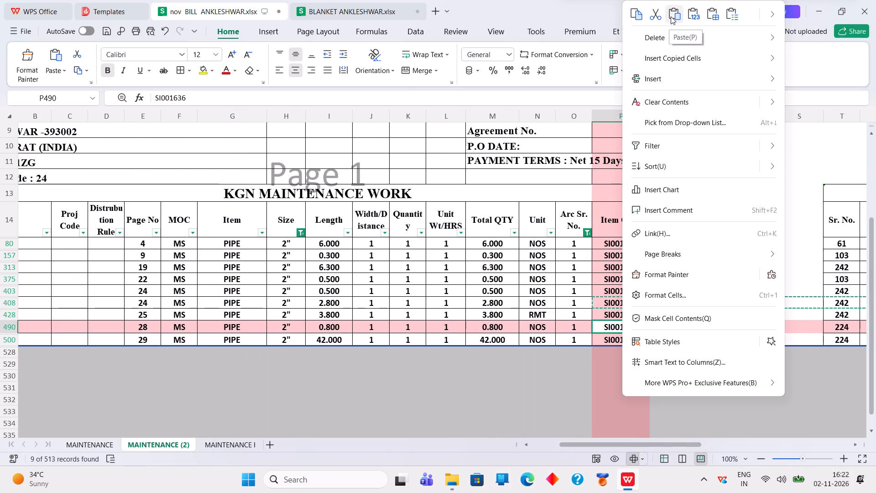
{"action": "left_click", "coordinate": [671, 16]}
{"action": "right_click", "coordinate": [621, 338]}
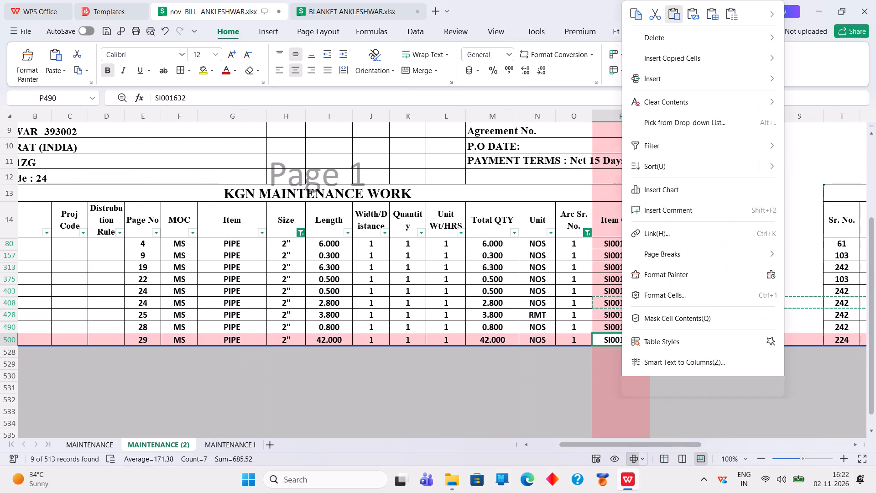
{"action": "right_click", "coordinate": [621, 338]}
{"action": "left_click", "coordinate": [671, 14]}
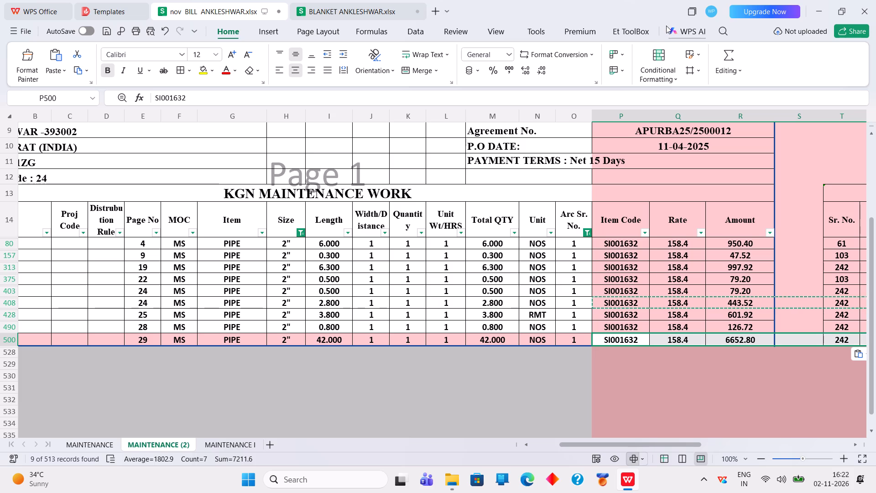
Filter the Size column to show only 4".
{"action": "left_click", "coordinate": [301, 232]}
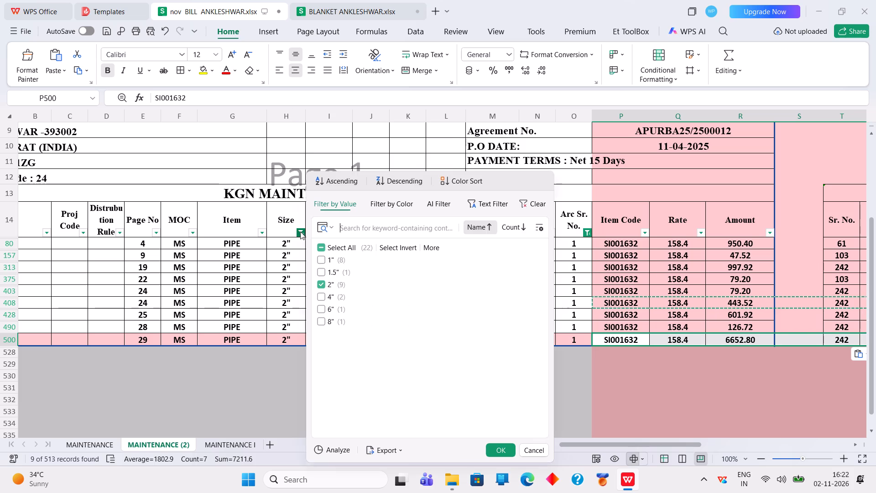
{"action": "left_click", "coordinate": [335, 297]}
{"action": "left_click", "coordinate": [333, 287]}
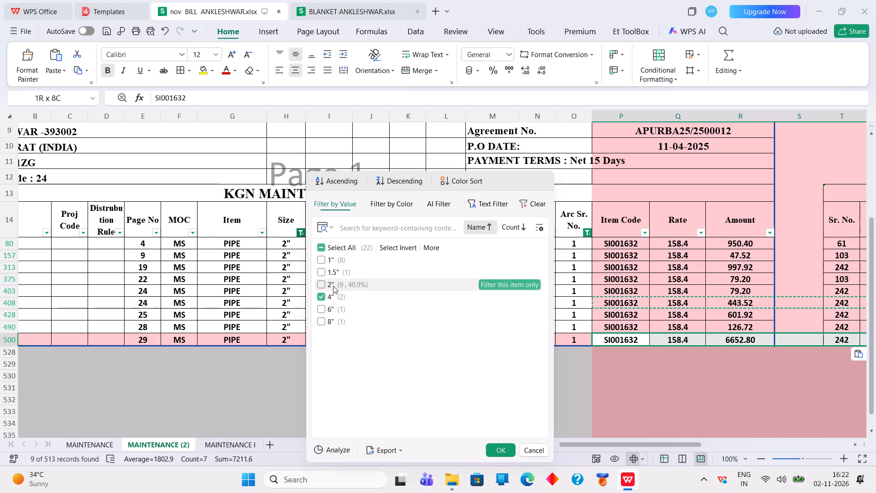
{"action": "left_click", "coordinate": [500, 449]}
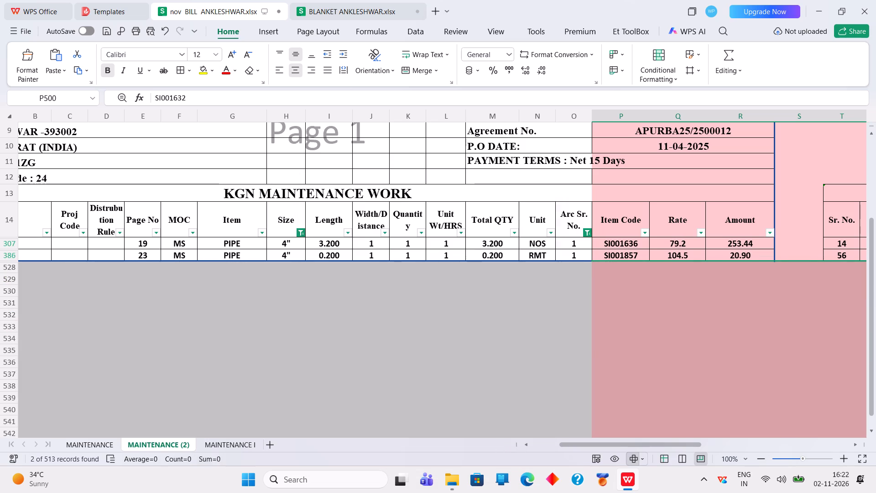
Copy item code SI001631 and rate 316.8 from the 4" pipe row in BLANKET ANKLESHWAR and paste as values into bill rows 307 and 386.
{"action": "left_click", "coordinate": [365, 0]}
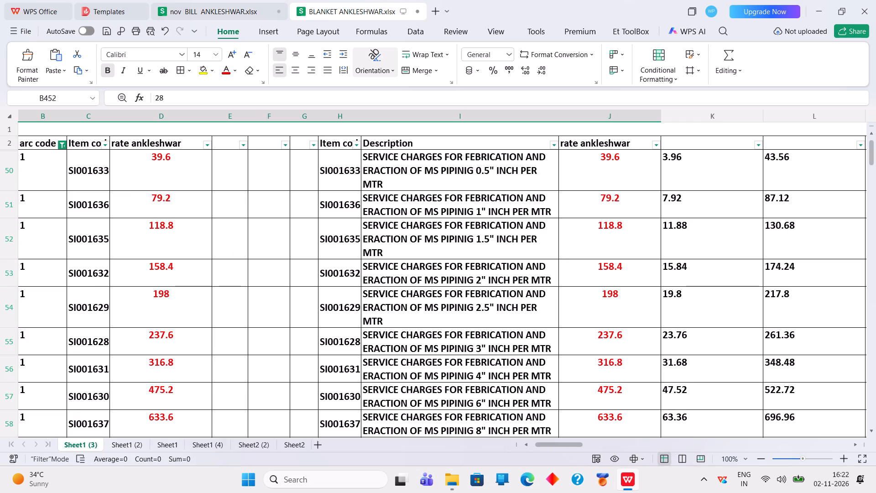
{"action": "left_click", "coordinate": [199, 336]}
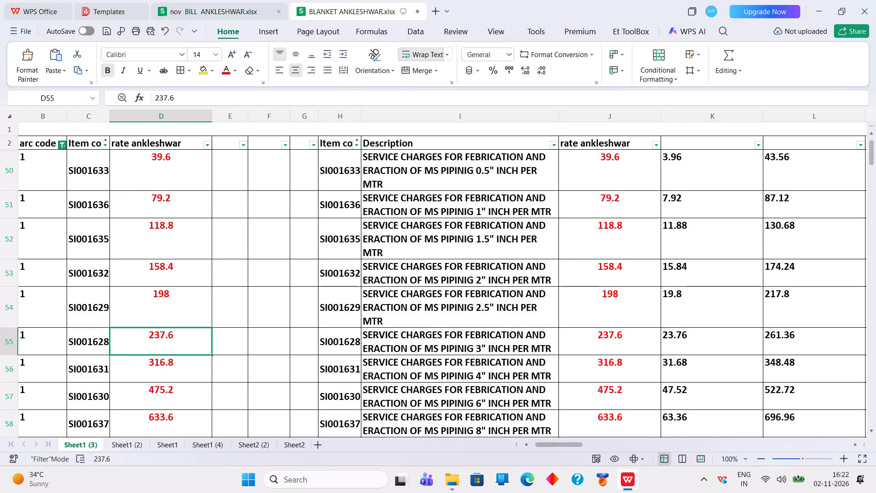
{"action": "left_click", "coordinate": [88, 374]}
{"action": "left_click_drag", "start_coordinate": [83, 373], "coordinate": [170, 370]}
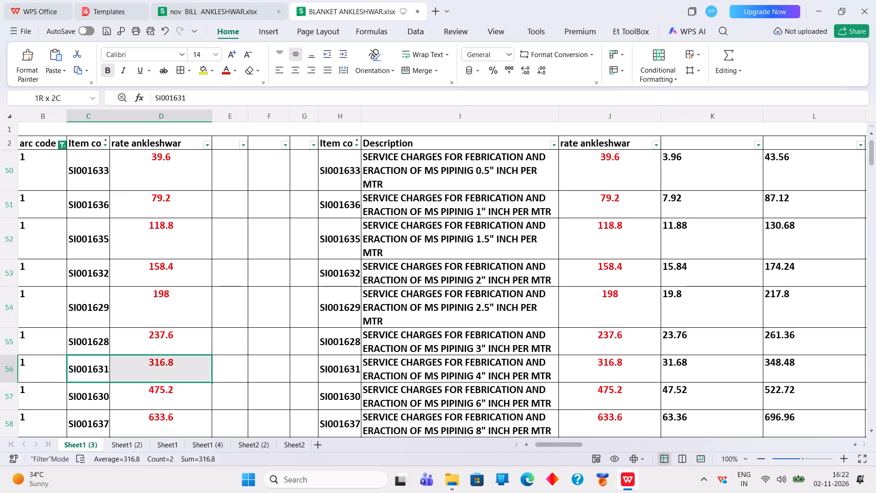
{"action": "left_click_drag", "start_coordinate": [170, 370], "coordinate": [180, 370]}
{"action": "right_click", "coordinate": [180, 370]}
{"action": "left_click", "coordinate": [197, 30]}
{"action": "left_click", "coordinate": [208, 10]}
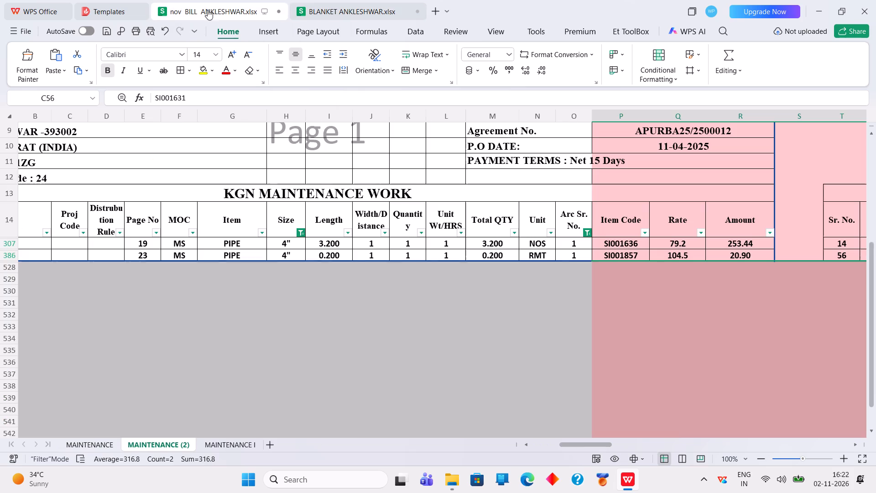
{"action": "right_click", "coordinate": [620, 245]}
{"action": "left_click", "coordinate": [687, 12]}
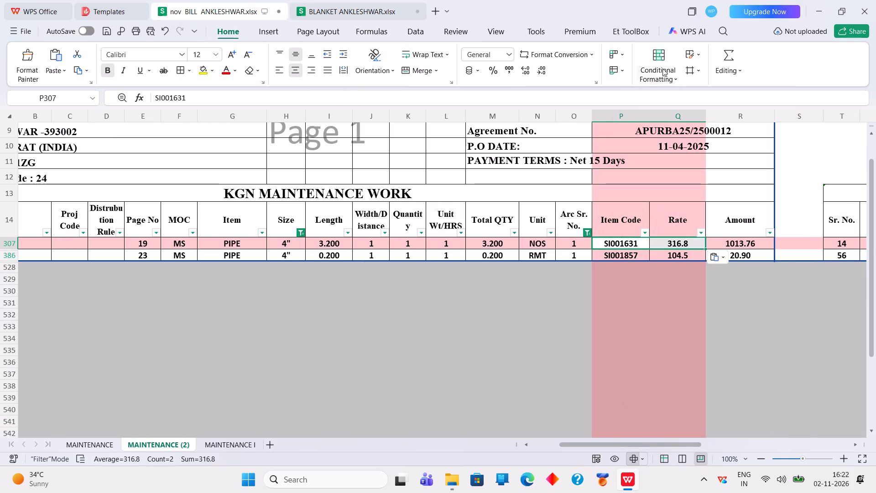
{"action": "right_click", "coordinate": [630, 255]}
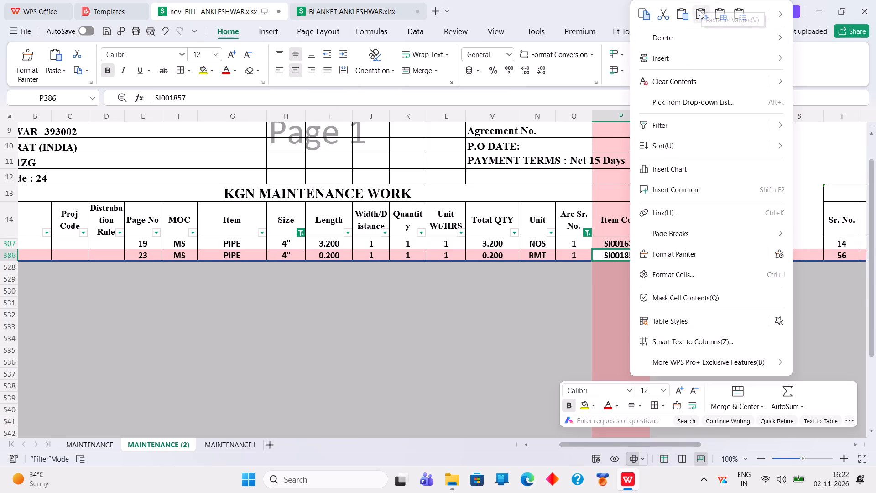
{"action": "left_click", "coordinate": [700, 11]}
Copy the SI001631 code, description and rate 316.8 from BLANKET ANKLESHWAR's 4" row and paste as values into the bill's summary rows 307 and 386.
{"action": "left_click_drag", "start_coordinate": [624, 442], "coordinate": [637, 442]}
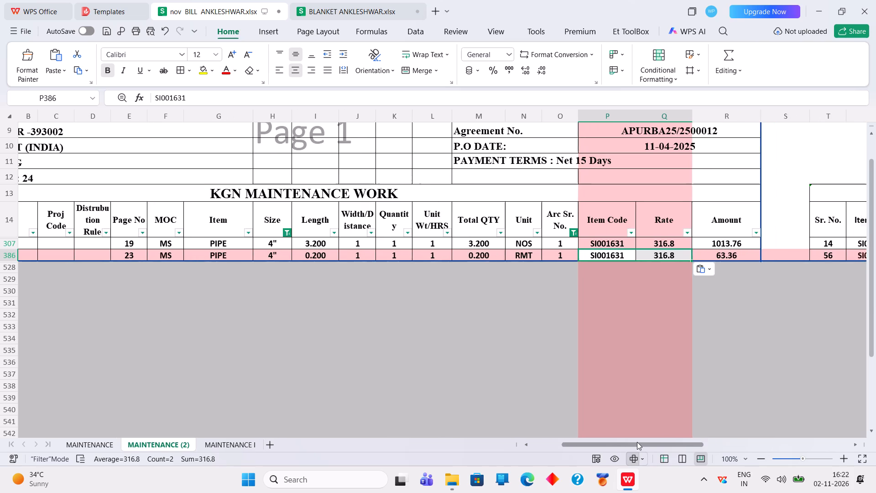
{"action": "left_click_drag", "start_coordinate": [637, 442], "coordinate": [698, 443]}
{"action": "left_click", "coordinate": [346, 2]}
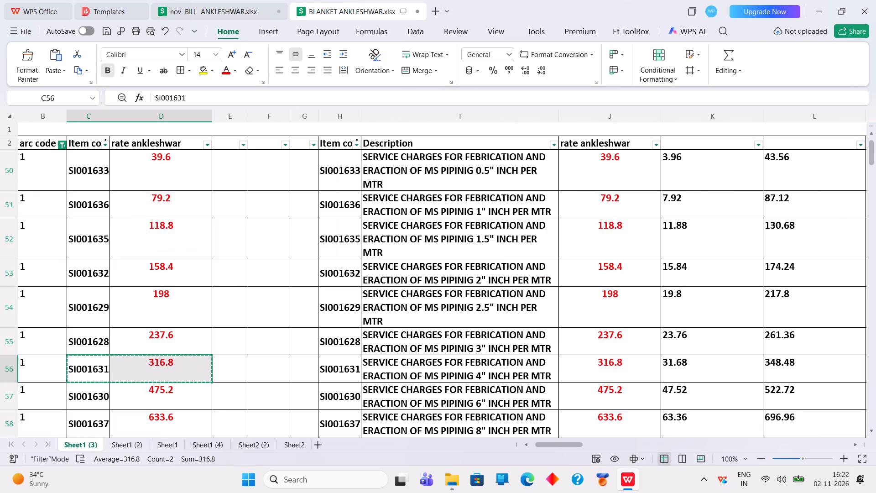
{"action": "left_click_drag", "start_coordinate": [351, 372], "coordinate": [592, 371]}
{"action": "right_click", "coordinate": [592, 371]}
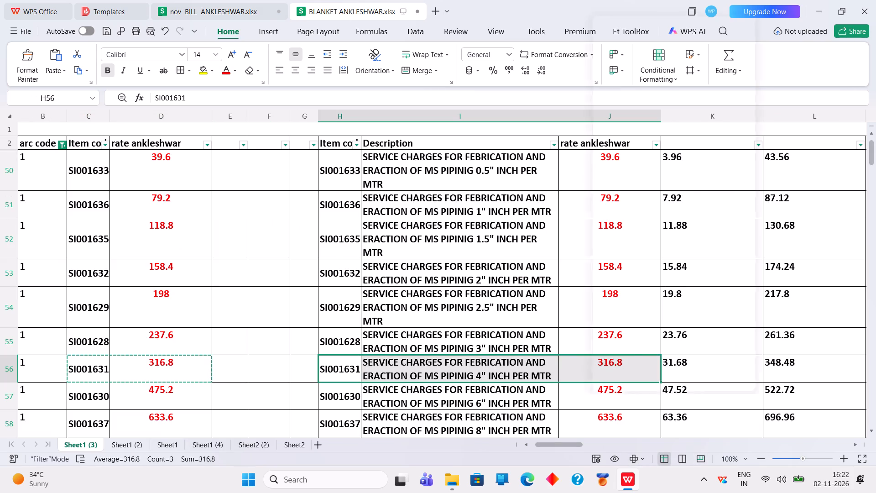
{"action": "left_click", "coordinate": [605, 36]}
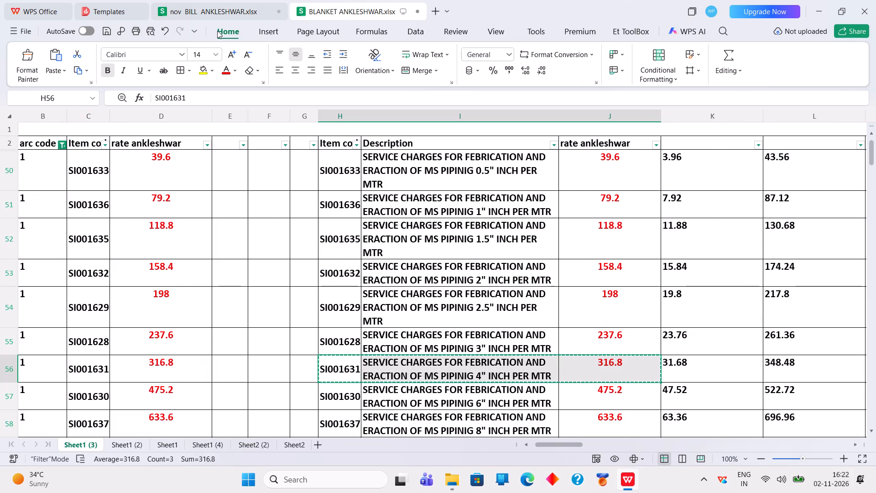
{"action": "left_click", "coordinate": [212, 9]}
{"action": "right_click", "coordinate": [457, 246]}
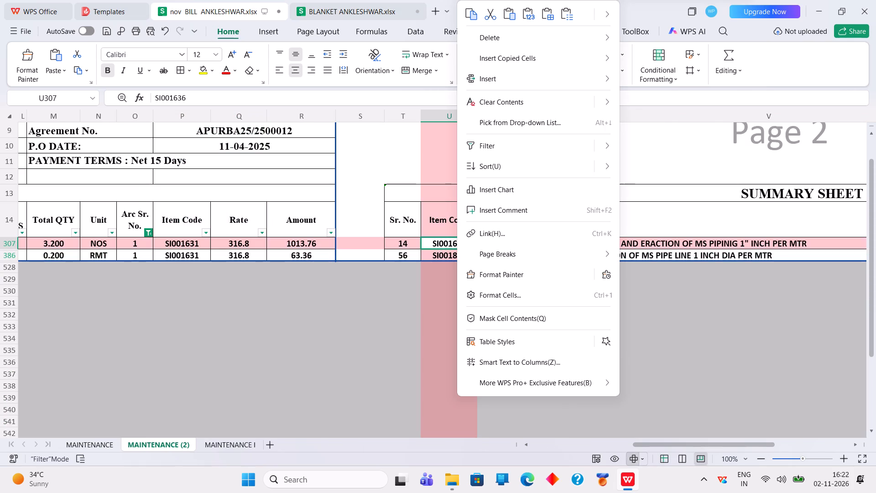
{"action": "left_click", "coordinate": [525, 19]}
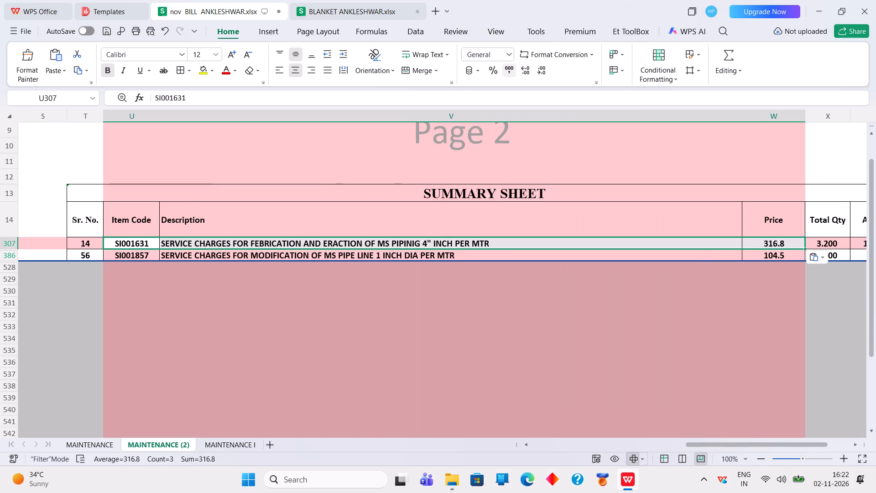
{"action": "right_click", "coordinate": [136, 255]}
{"action": "left_click", "coordinate": [202, 16]}
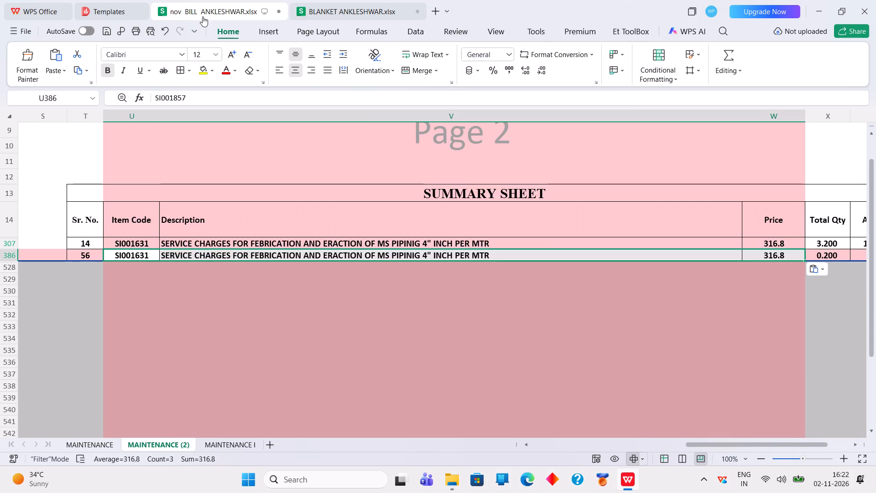
Filter the Size column to show only 6".
{"action": "left_click_drag", "start_coordinate": [692, 445], "coordinate": [650, 454]}
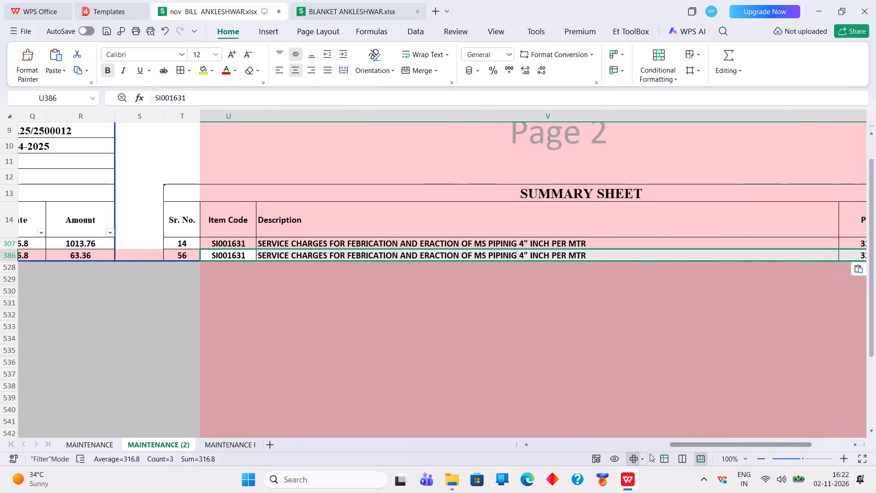
{"action": "left_click_drag", "start_coordinate": [650, 454], "coordinate": [574, 461]}
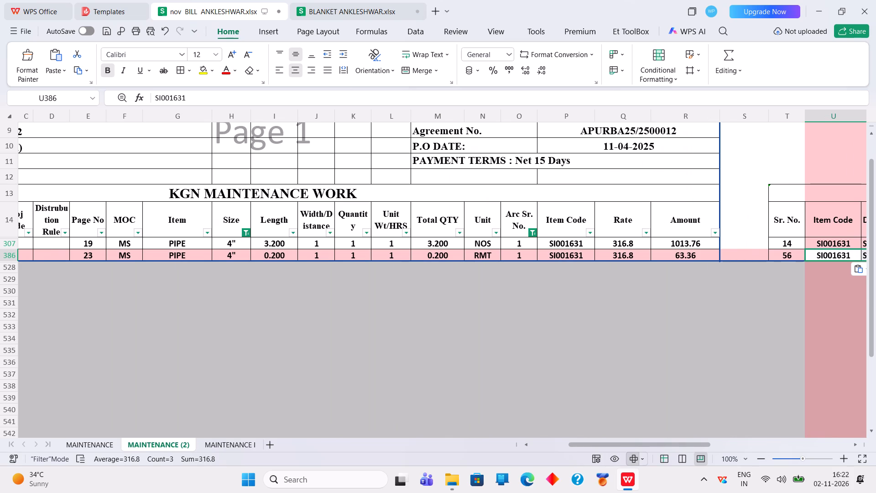
{"action": "left_click", "coordinate": [248, 230]}
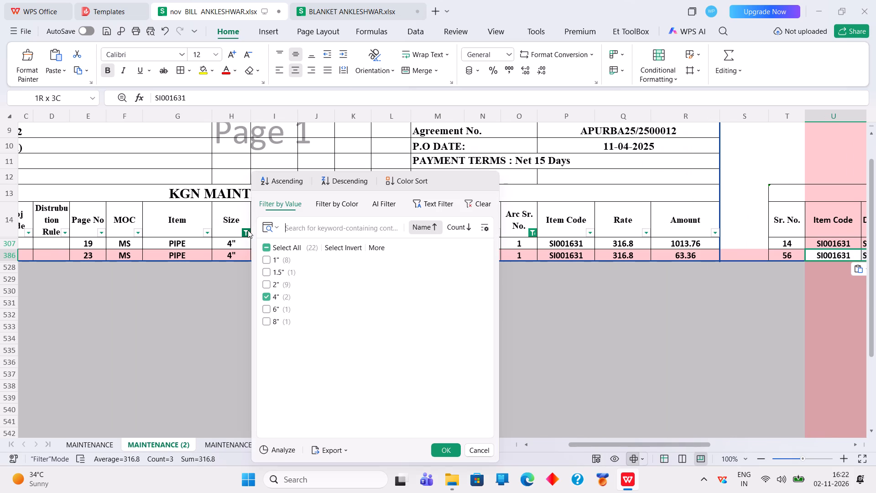
{"action": "left_click", "coordinate": [270, 309]}
{"action": "left_click", "coordinate": [267, 299]}
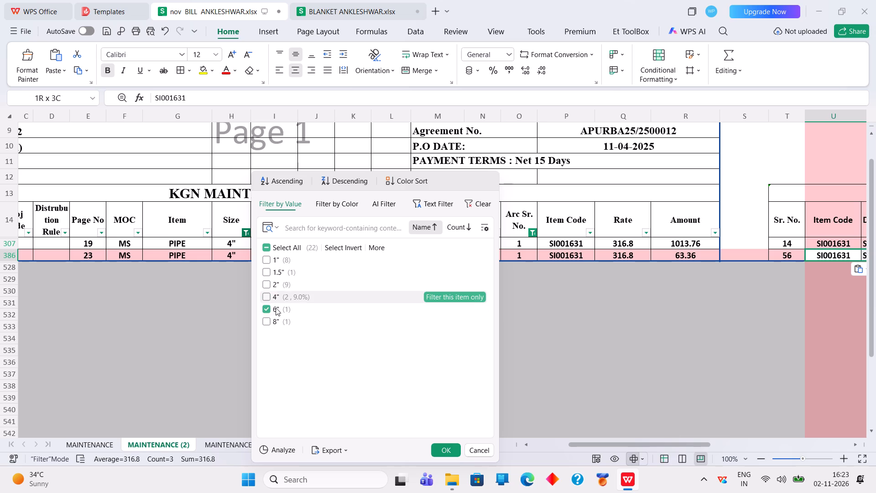
{"action": "left_click", "coordinate": [455, 452]}
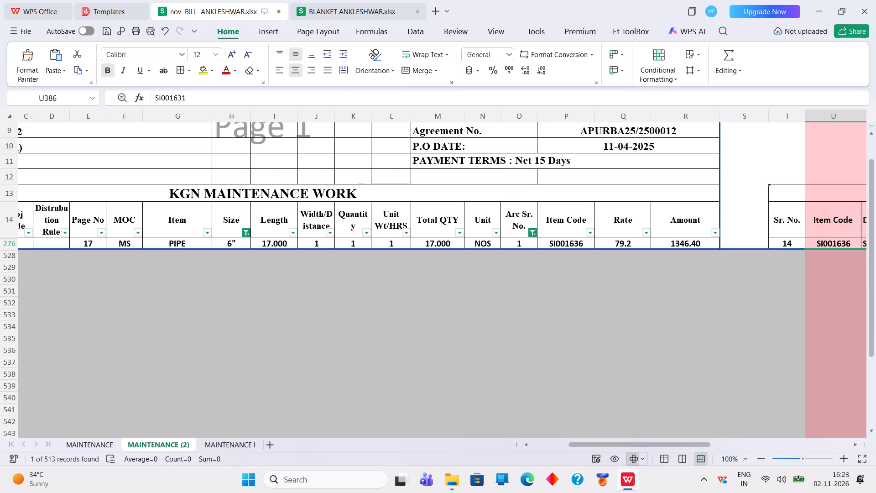
{"action": "left_click", "coordinate": [247, 233]}
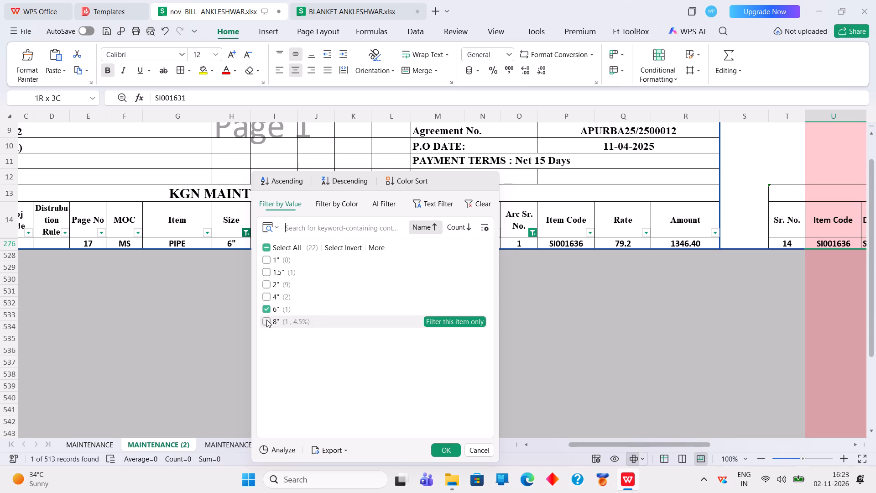
{"action": "left_click", "coordinate": [222, 326]}
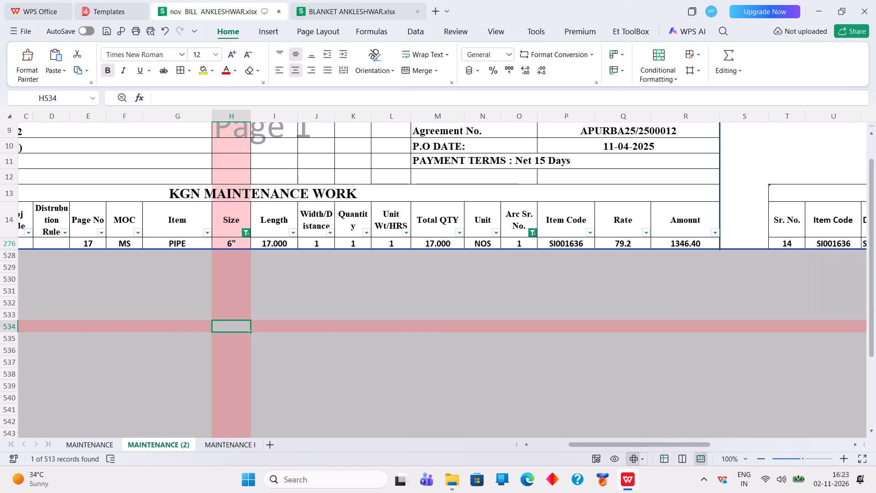
Clear the Size and Arc Sr. No. filters by selecting all values in both columns.
{"action": "left_click", "coordinate": [245, 232]}
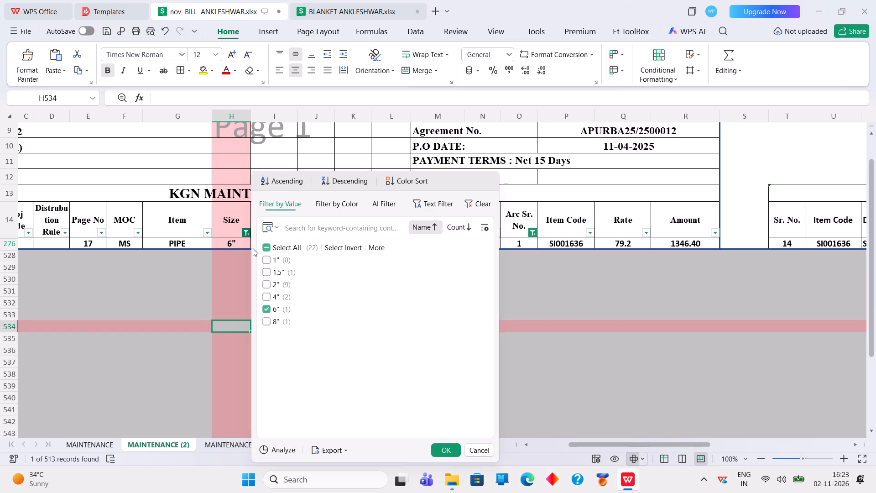
{"action": "left_click", "coordinate": [267, 248]}
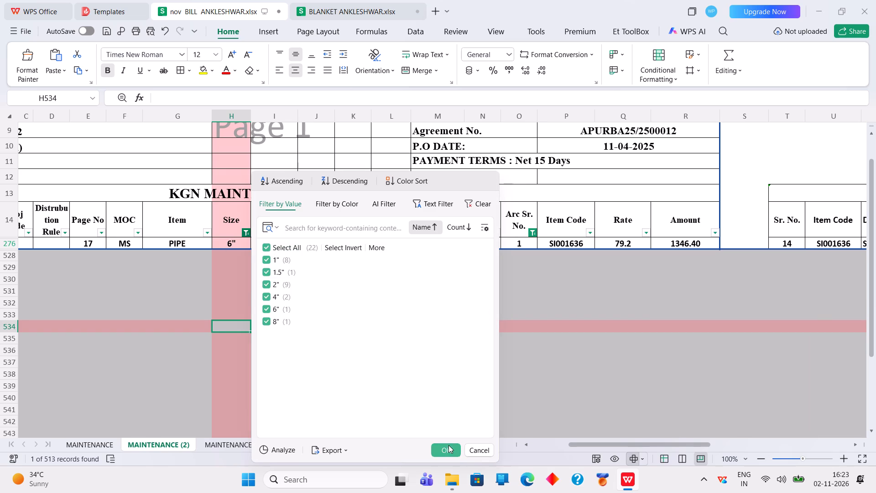
{"action": "left_click", "coordinate": [448, 446]}
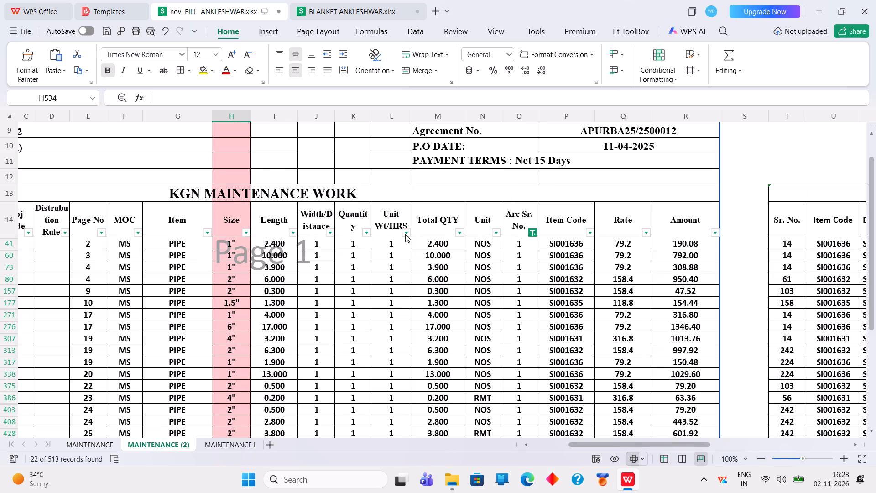
{"action": "left_click", "coordinate": [532, 231]}
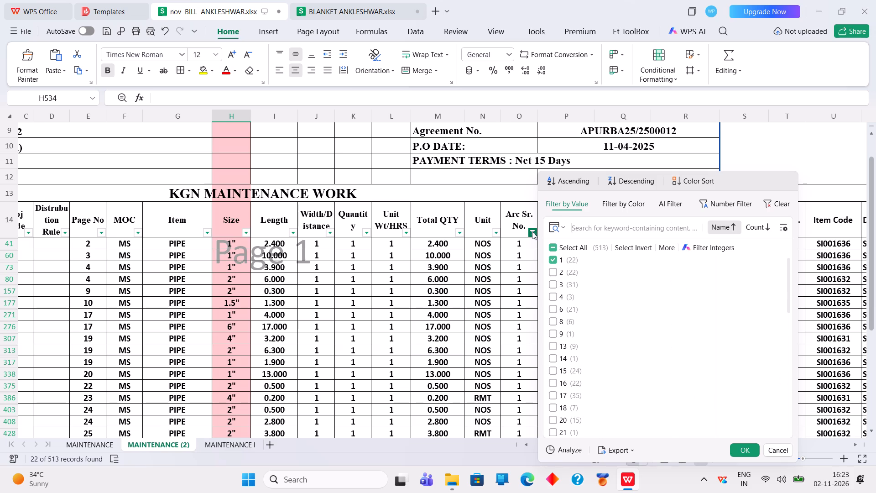
{"action": "left_click", "coordinate": [554, 249]}
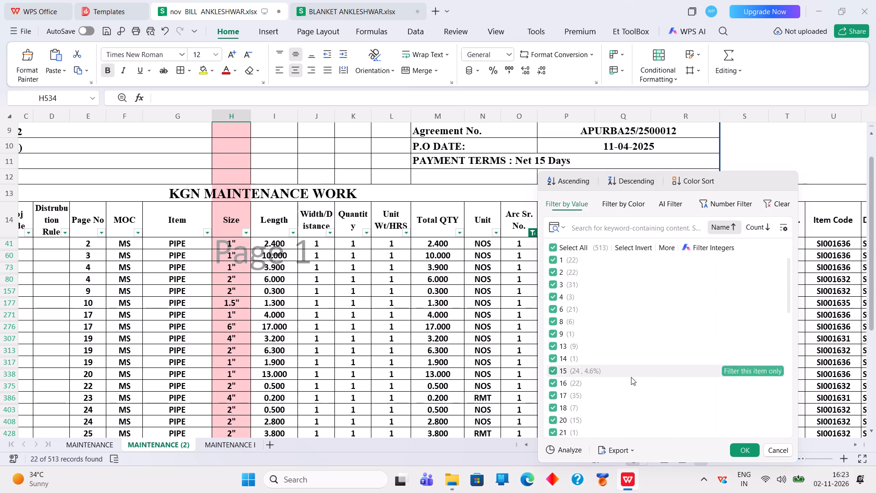
{"action": "left_click", "coordinate": [749, 453]}
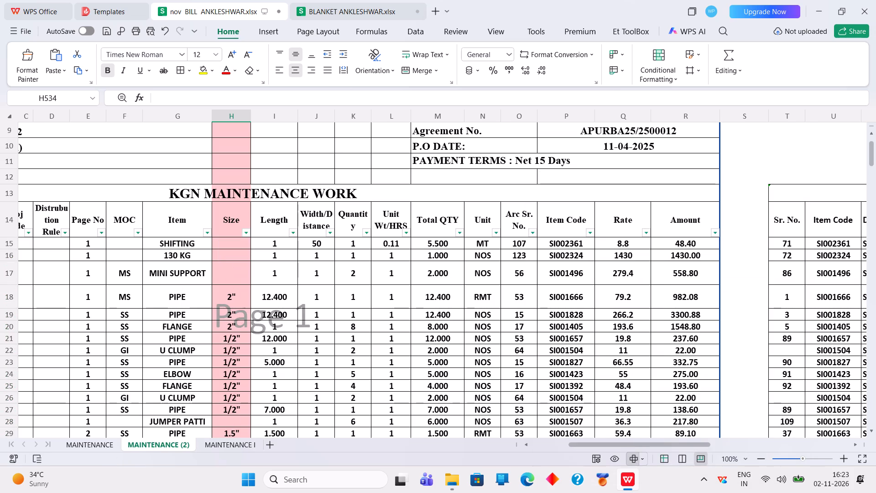
Filter the Size column across all arc codes to show only 6".
{"action": "left_click", "coordinate": [296, 231]}
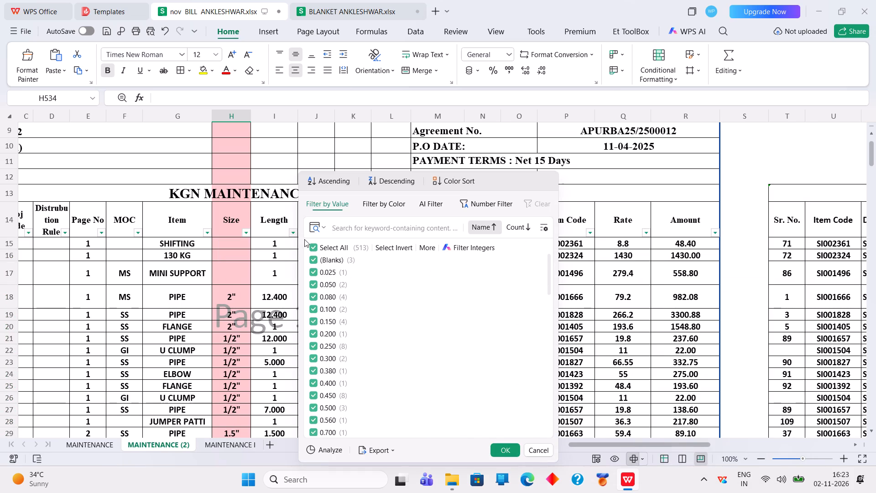
{"action": "left_click", "coordinate": [244, 228]}
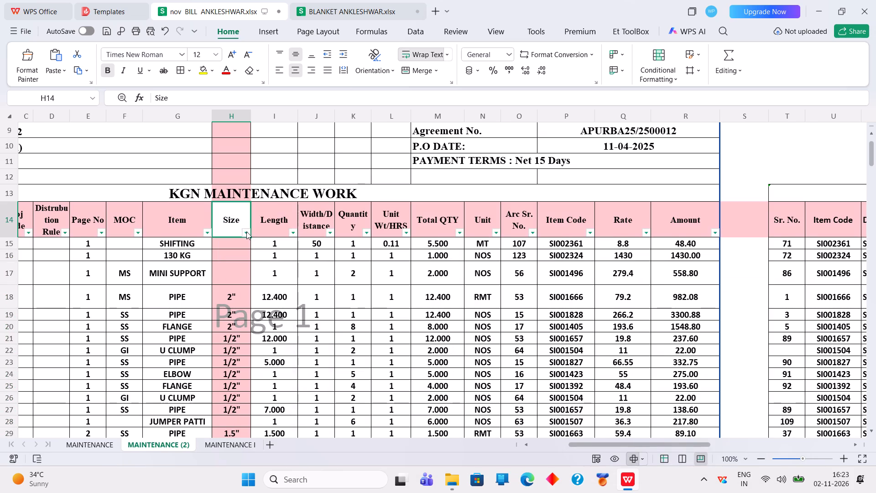
{"action": "left_click", "coordinate": [246, 231]}
{"action": "left_click", "coordinate": [262, 250]}
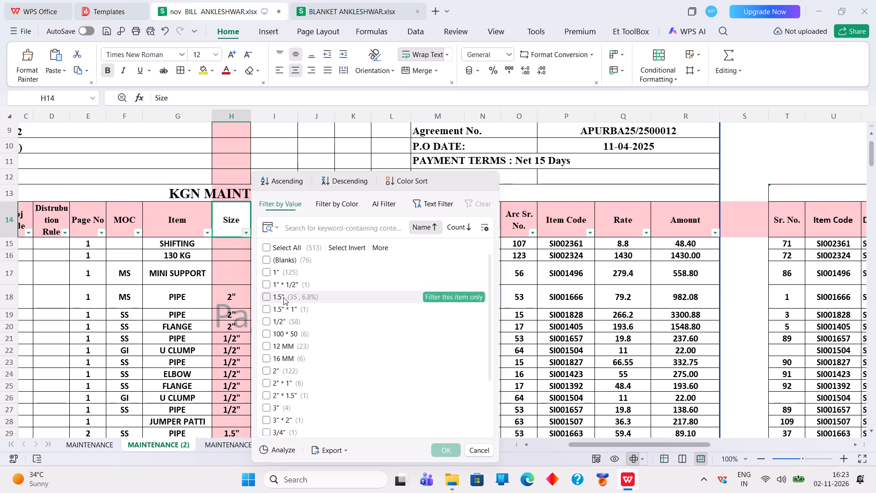
{"action": "scroll", "coordinate": [292, 409], "scroll_direction": "down", "scroll_amount": 1}
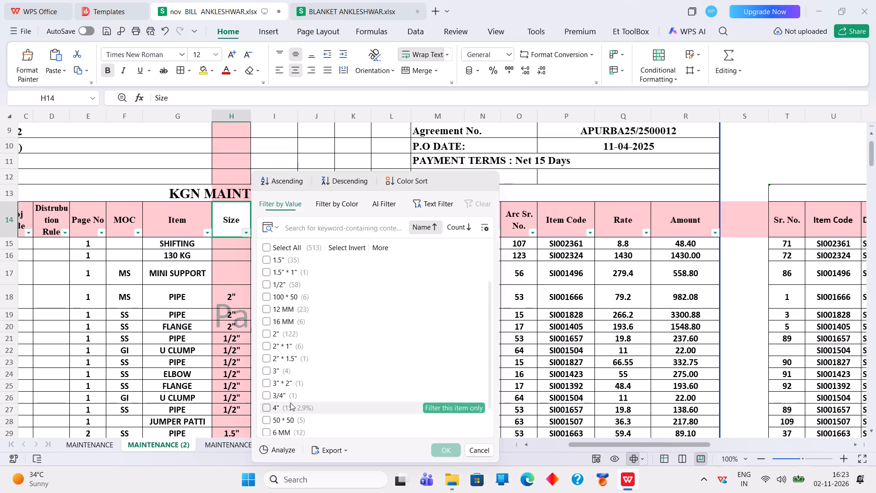
{"action": "scroll", "coordinate": [290, 403], "scroll_direction": "down", "scroll_amount": 1}
{"action": "left_click", "coordinate": [287, 411]}
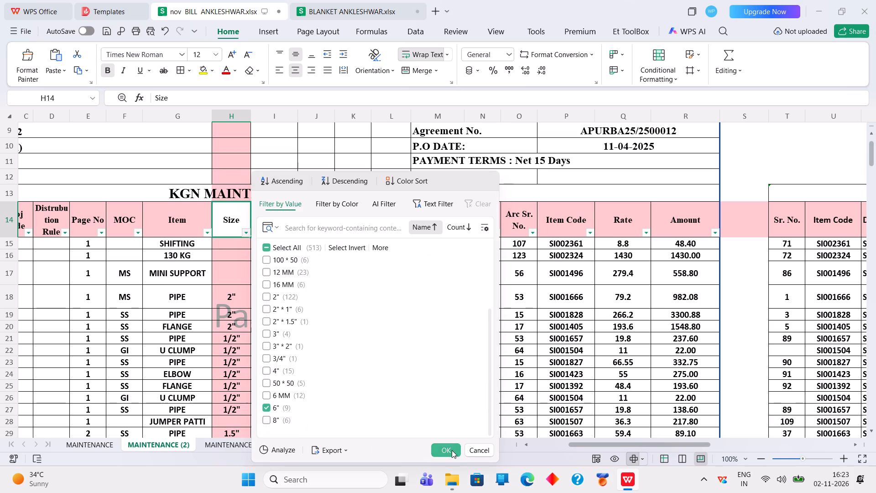
{"action": "left_click", "coordinate": [452, 450]}
Examine the 6" rows' descriptions, MOC, items, arc numbers, item codes and rates, especially pipe rows 276, 288 and 299.
{"action": "left_click", "coordinate": [178, 315]}
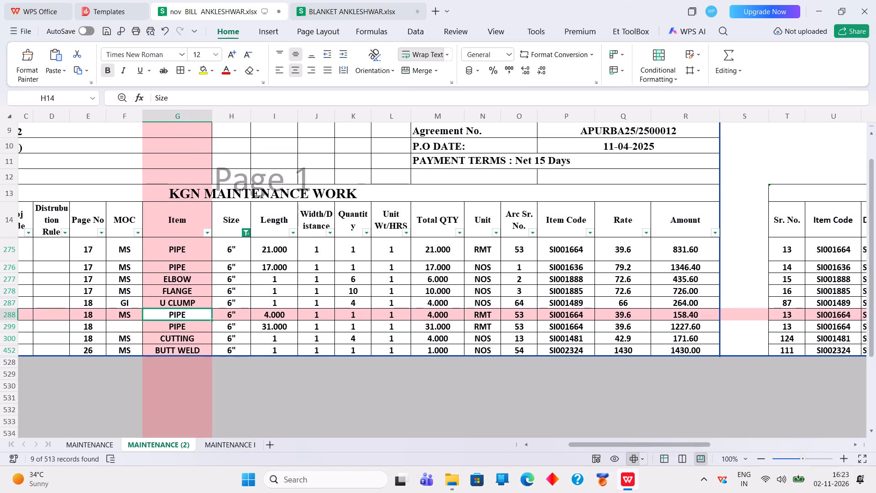
{"action": "left_click", "coordinate": [184, 267]}
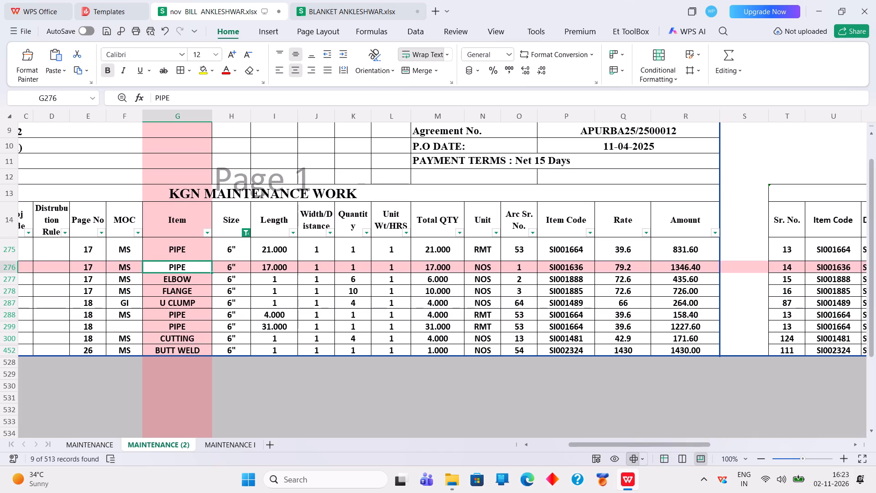
{"action": "left_click", "coordinate": [162, 315]}
{"action": "left_click", "coordinate": [111, 322]}
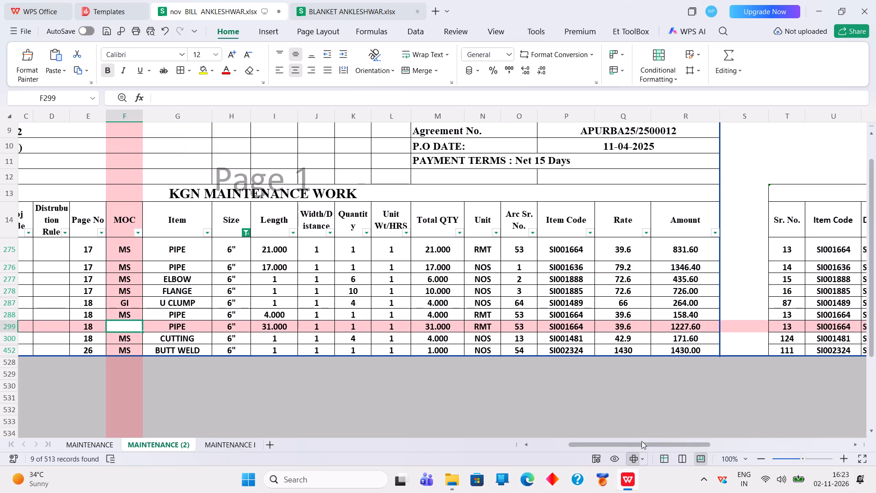
{"action": "left_click_drag", "start_coordinate": [626, 448], "coordinate": [554, 455]}
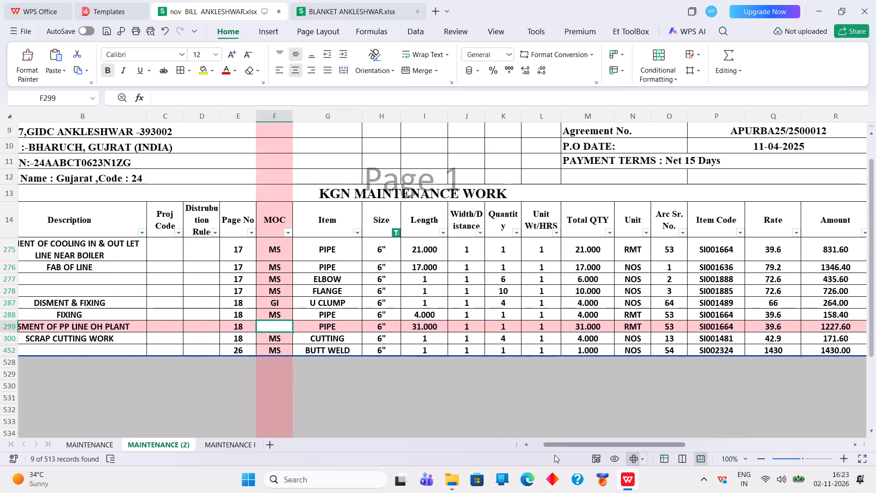
{"action": "left_click_drag", "start_coordinate": [554, 455], "coordinate": [541, 456]}
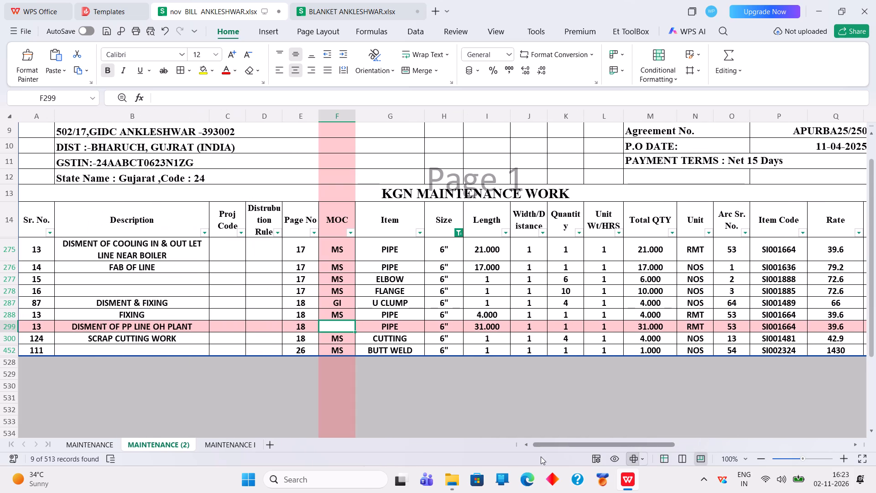
{"action": "left_click_drag", "start_coordinate": [541, 456], "coordinate": [607, 454]}
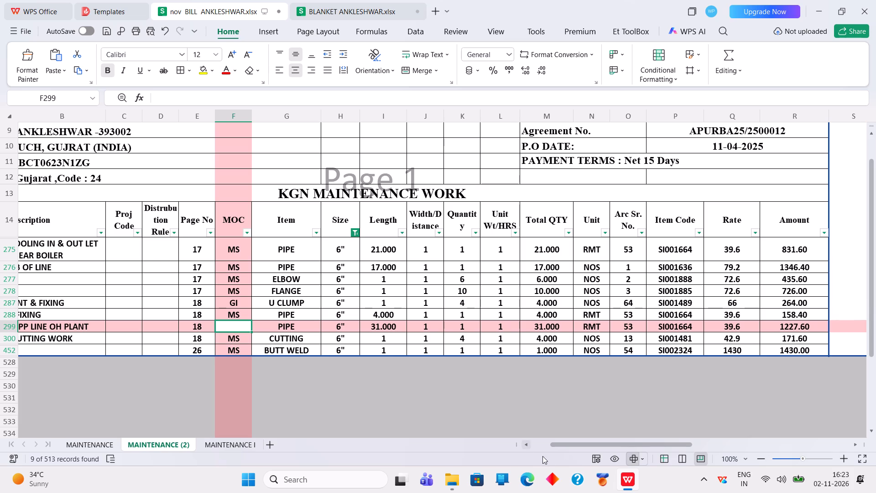
{"action": "left_click_drag", "start_coordinate": [572, 445], "coordinate": [549, 449]}
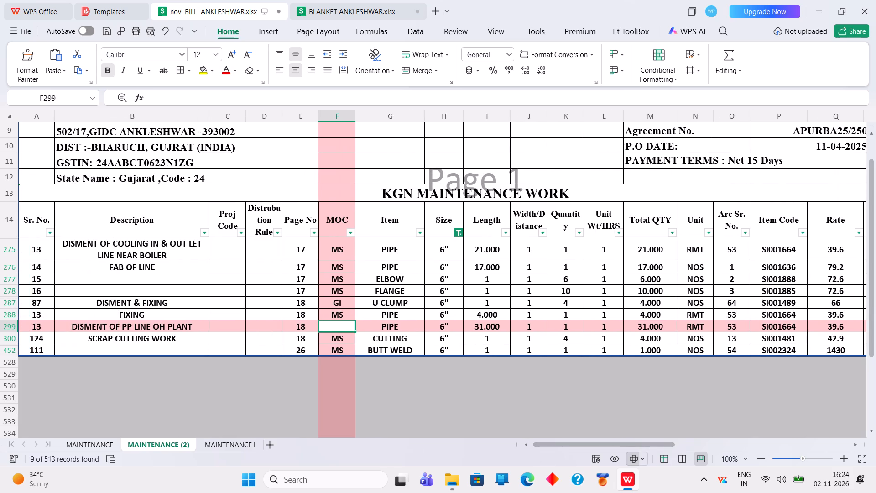
Filter the bill to show only rows with Size 4" and Item PIPE.
{"action": "left_click", "coordinate": [459, 233]}
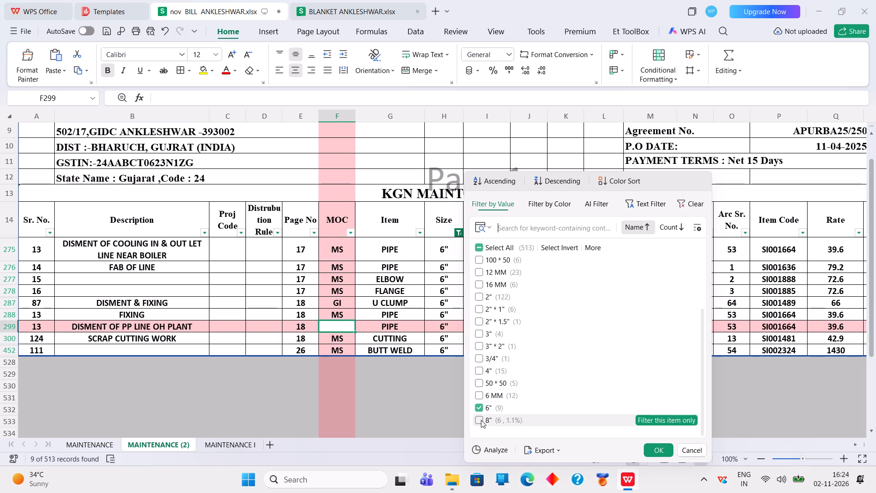
{"action": "left_click", "coordinate": [480, 410]}
{"action": "left_click", "coordinate": [483, 370]}
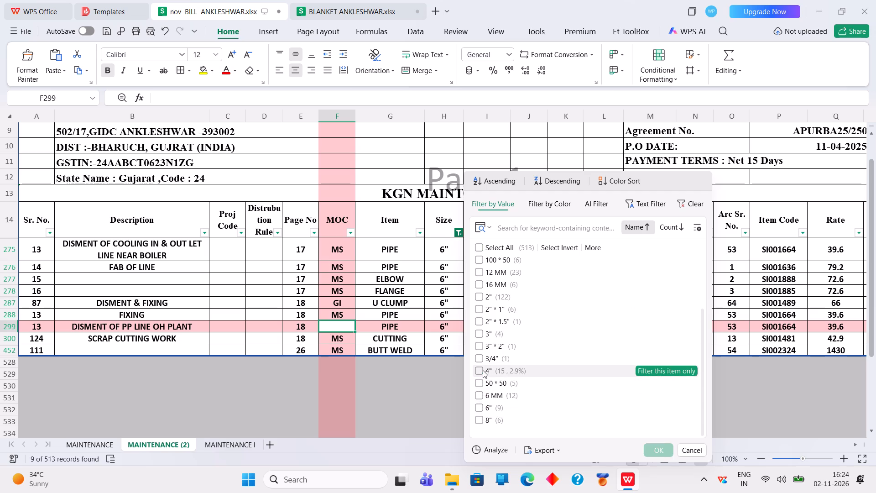
{"action": "left_click", "coordinate": [670, 451]}
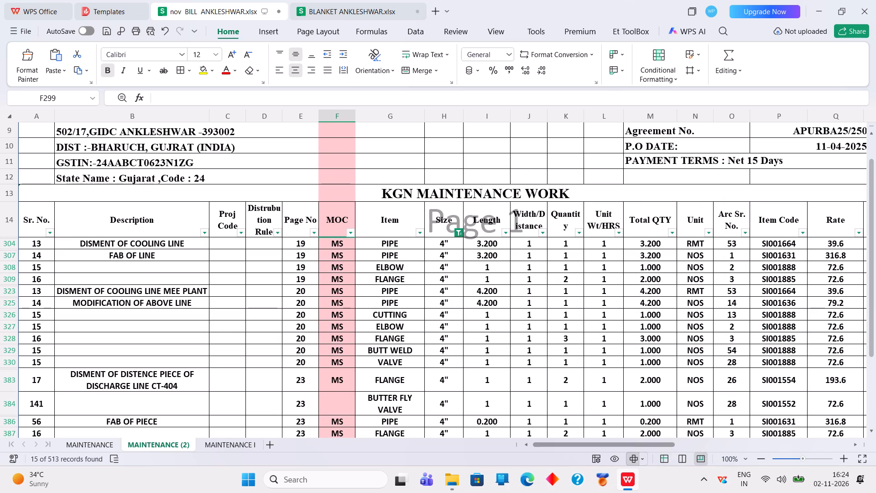
{"action": "left_click", "coordinate": [422, 234]}
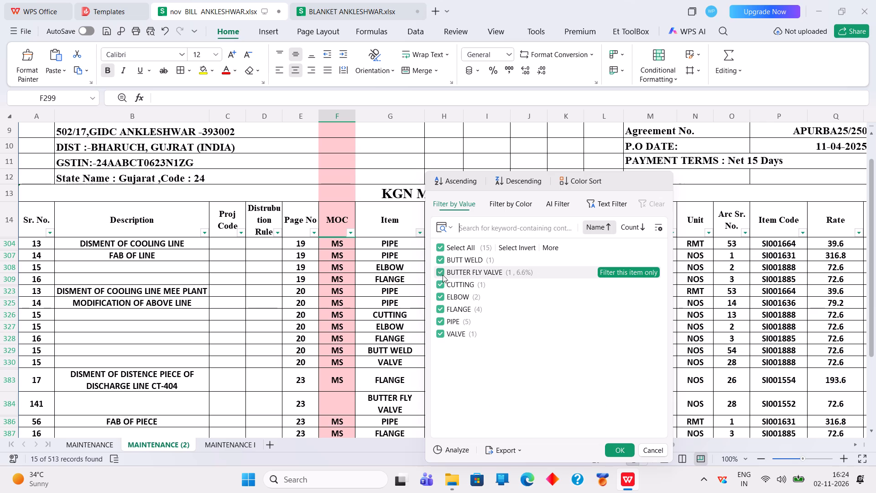
{"action": "left_click", "coordinate": [439, 244]}
{"action": "left_click", "coordinate": [445, 322]}
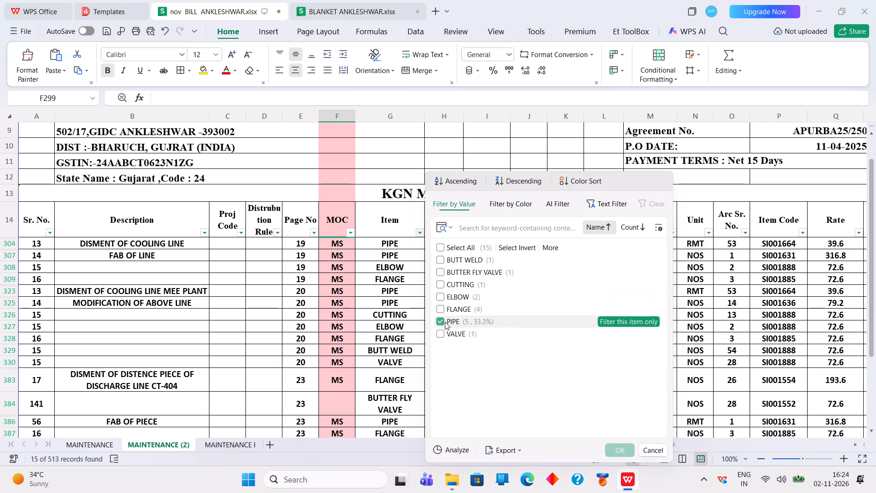
{"action": "left_click", "coordinate": [629, 449]}
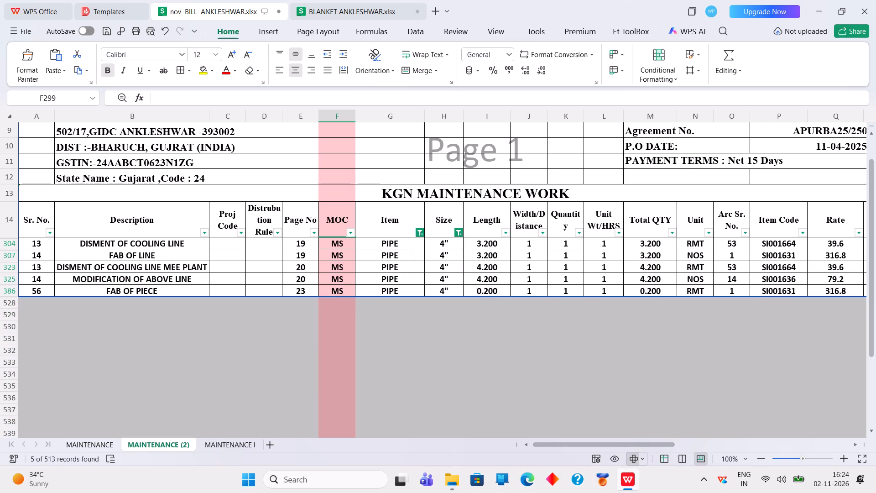
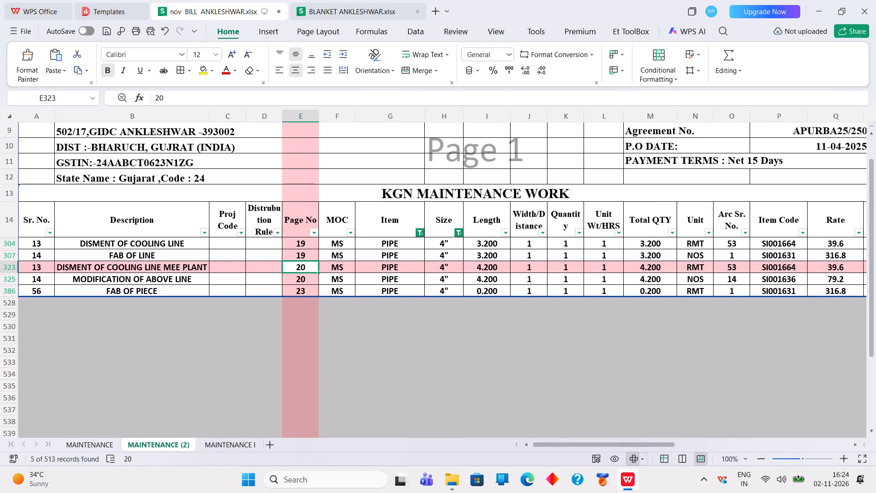
Clear the Size and Item filters by selecting all values in both columns.
{"action": "left_click", "coordinate": [729, 281]}
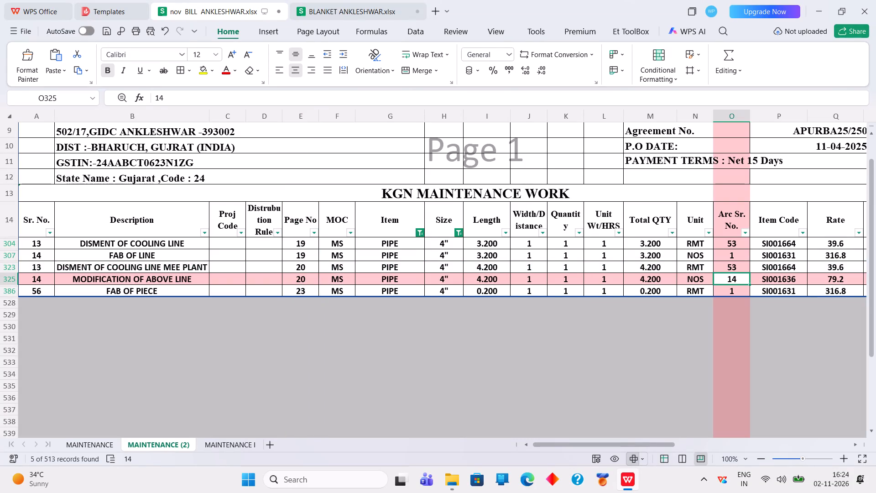
{"action": "left_click", "coordinate": [457, 232]}
{"action": "left_click", "coordinate": [478, 251]}
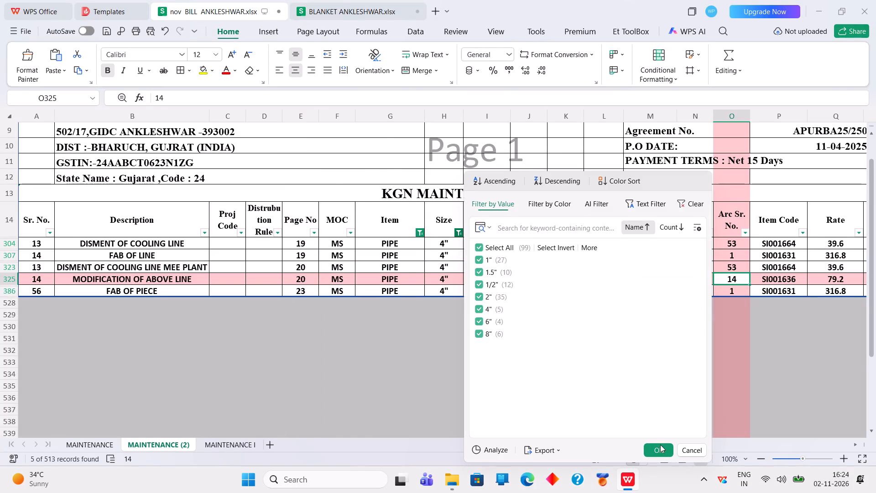
{"action": "left_click", "coordinate": [661, 446]}
{"action": "left_click", "coordinate": [417, 232]}
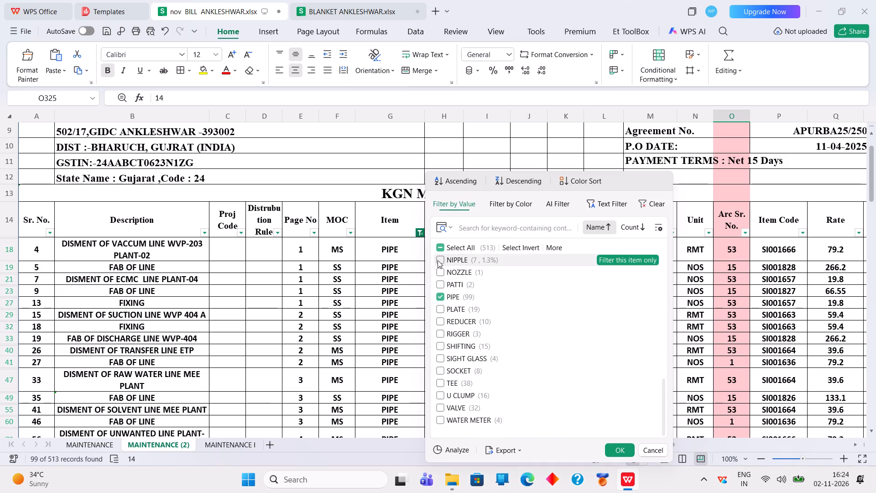
{"action": "left_click", "coordinate": [439, 252]}
{"action": "left_click", "coordinate": [610, 450]}
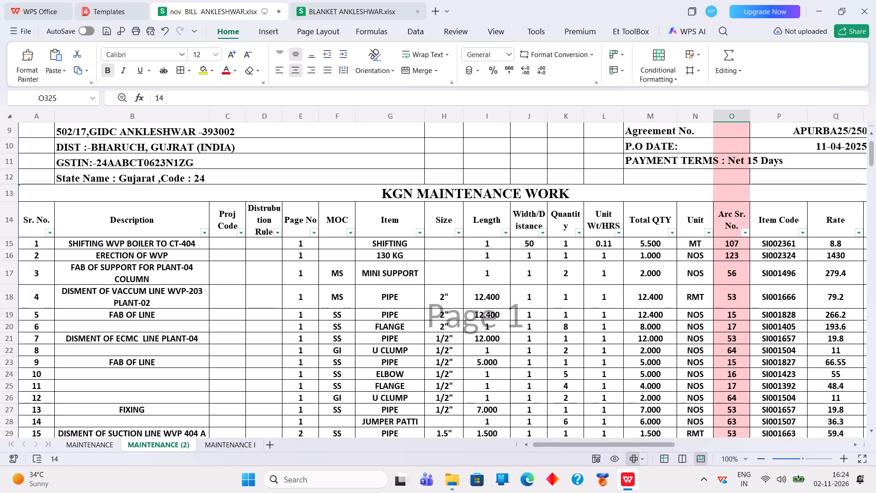
Filter the bill to Arc Sr. No. 1 with only sizes 6" and 8" shown.
{"action": "left_click", "coordinate": [744, 232]}
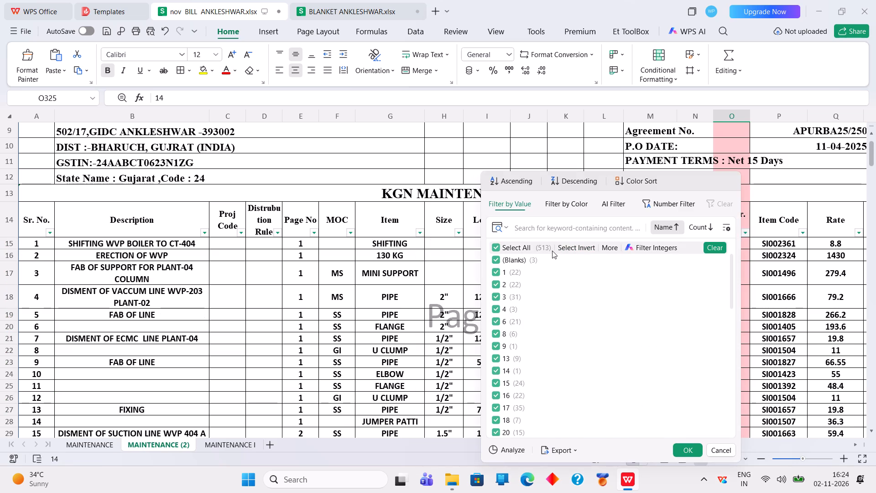
{"action": "left_click", "coordinate": [547, 250]}
{"action": "left_click", "coordinate": [504, 276]}
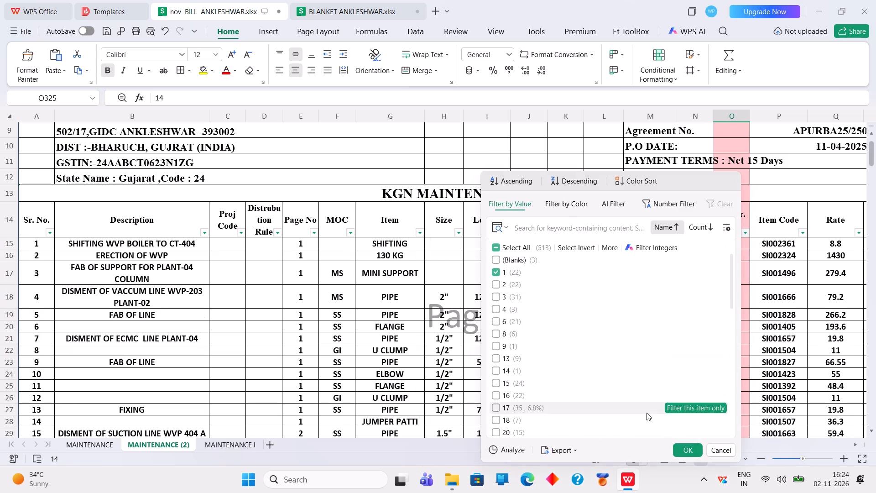
{"action": "left_click", "coordinate": [678, 450]}
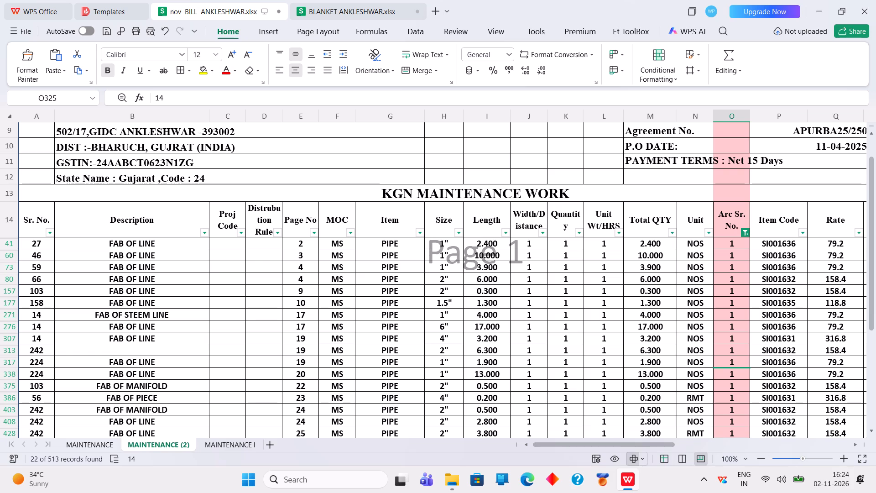
{"action": "left_click", "coordinate": [460, 233]}
{"action": "left_click", "coordinate": [487, 250]}
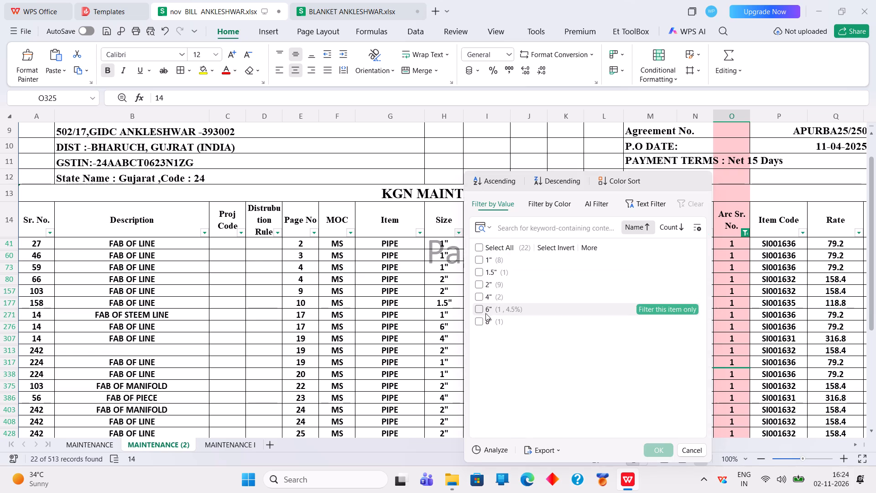
{"action": "left_click", "coordinate": [485, 309]}
{"action": "left_click", "coordinate": [486, 324]}
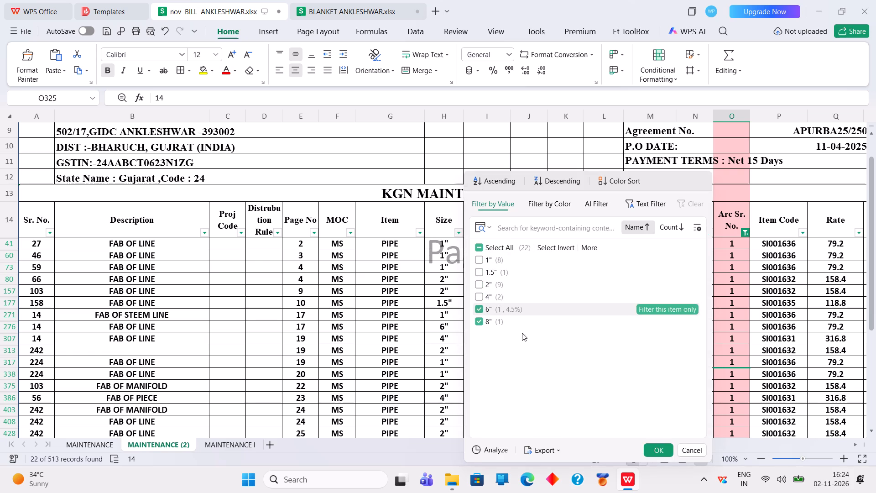
{"action": "left_click", "coordinate": [657, 451]}
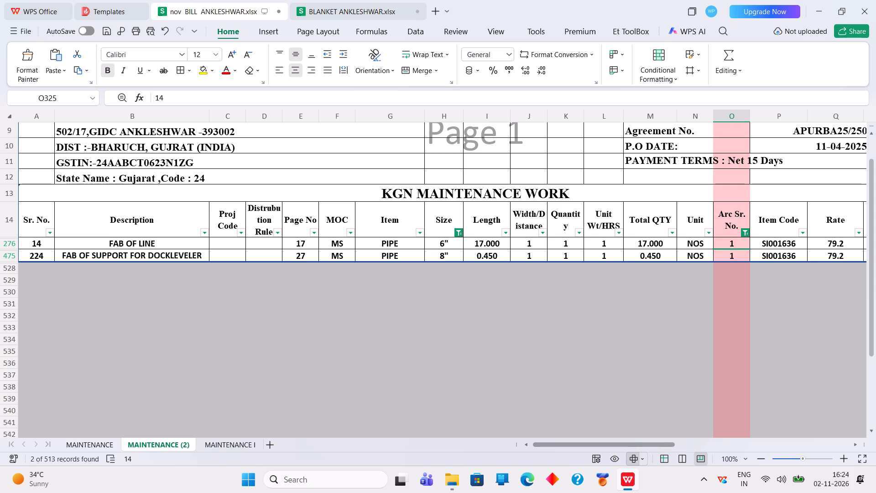
Copy item code SI001630 and rate 475.2 from BLANKET ANKLESHWAR and paste them as values into the 6" pipe row 276 of the bill.
{"action": "left_click_drag", "start_coordinate": [590, 446], "coordinate": [647, 441]}
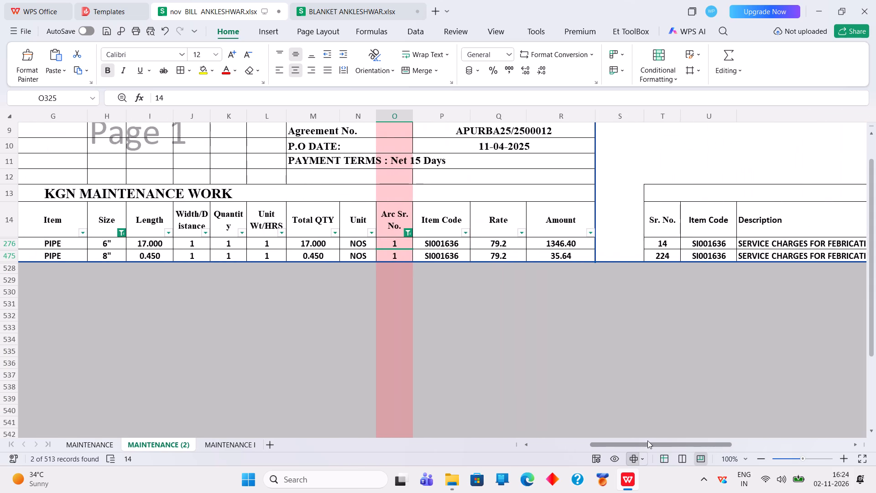
{"action": "left_click_drag", "start_coordinate": [647, 441], "coordinate": [623, 447]}
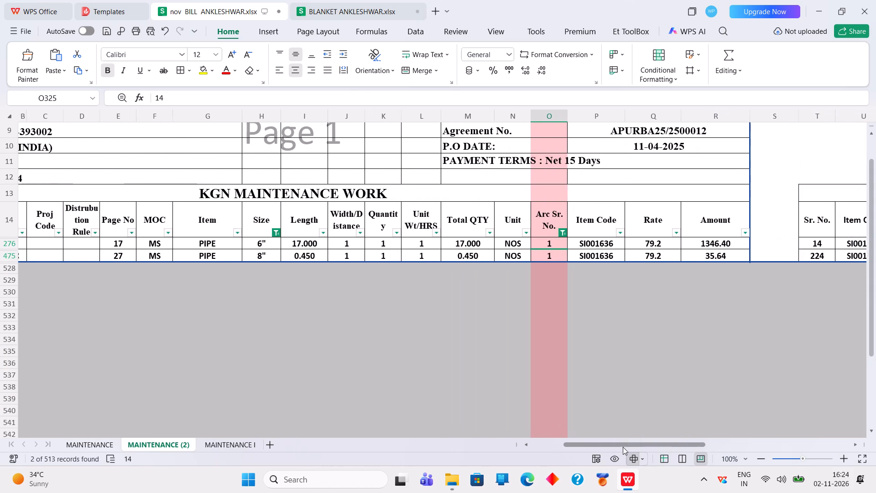
{"action": "left_click_drag", "start_coordinate": [623, 447], "coordinate": [639, 447]}
{"action": "left_click", "coordinate": [366, 3]}
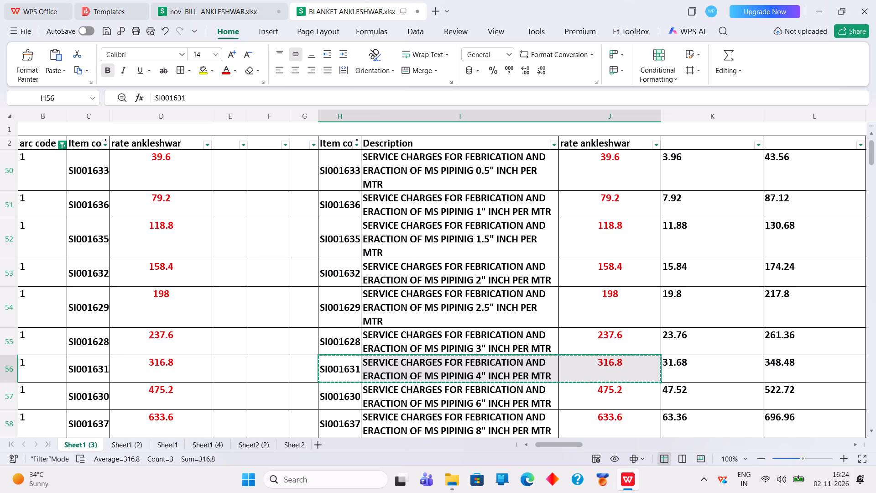
{"action": "left_click_drag", "start_coordinate": [98, 396], "coordinate": [142, 394]}
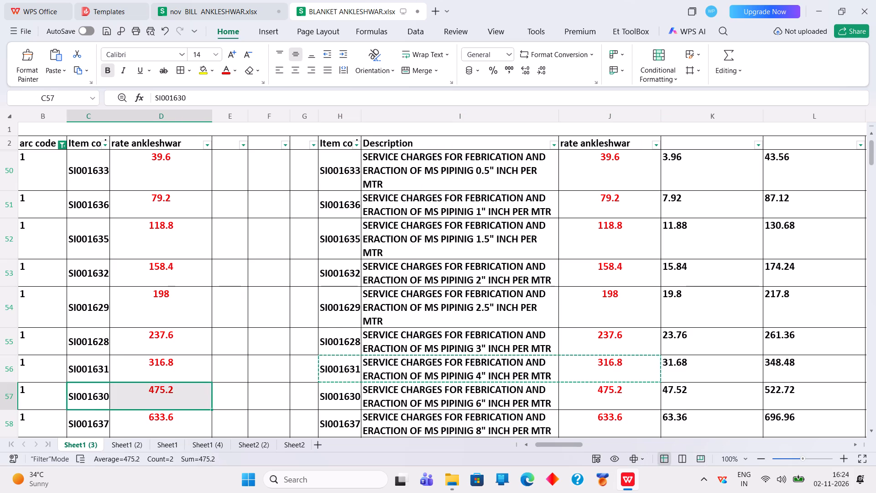
{"action": "right_click", "coordinate": [142, 394]}
{"action": "left_click", "coordinate": [159, 45]}
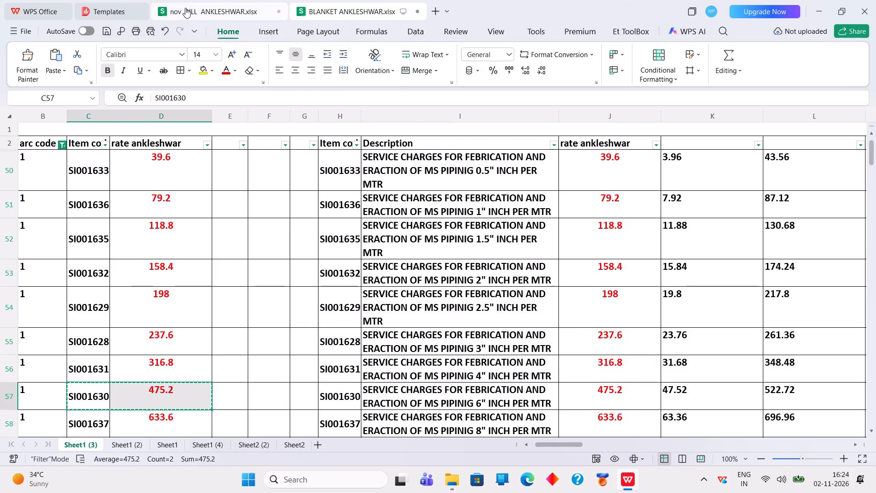
{"action": "left_click", "coordinate": [185, 8]}
{"action": "left_click", "coordinate": [442, 244]}
{"action": "right_click", "coordinate": [442, 244]}
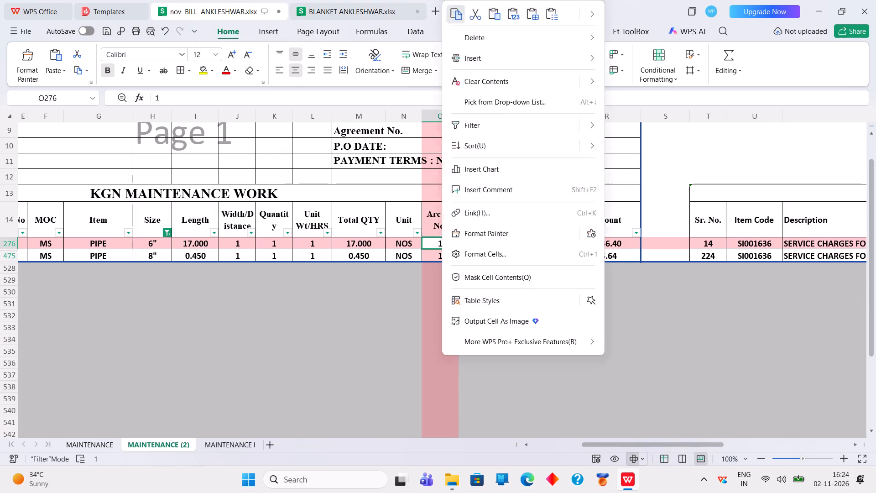
{"action": "left_click", "coordinate": [418, 307]}
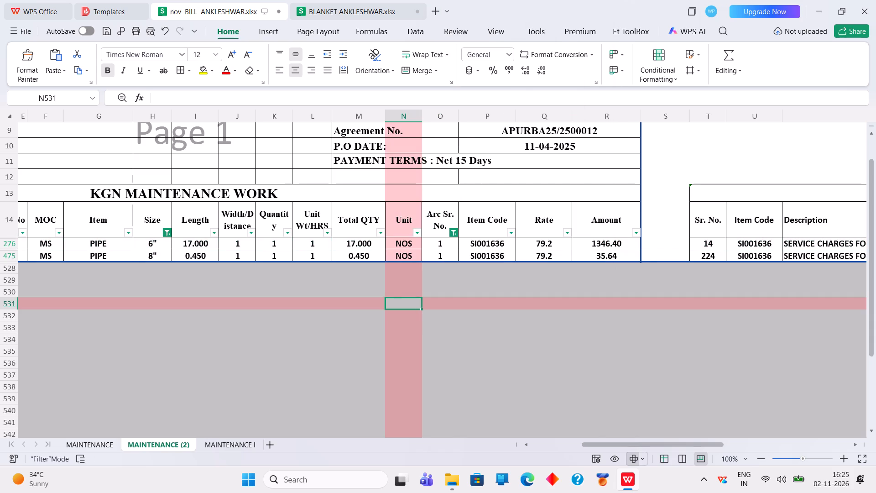
{"action": "right_click", "coordinate": [481, 246]}
{"action": "left_click", "coordinate": [554, 13]}
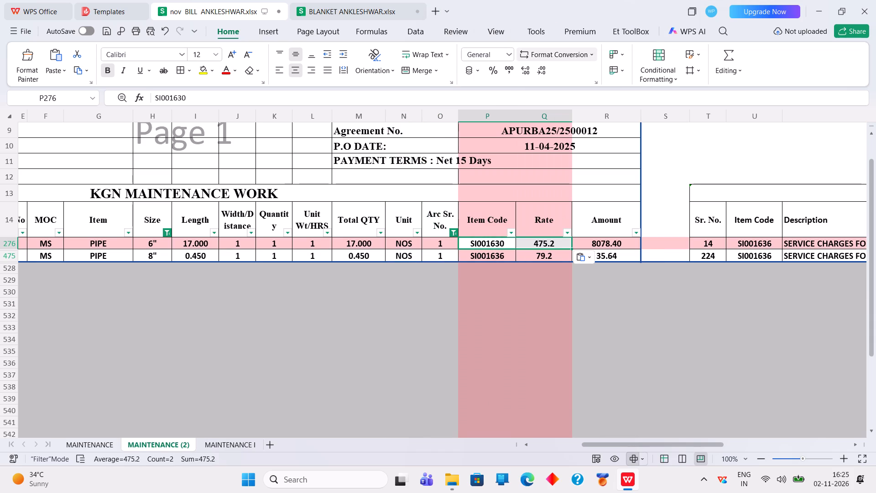
Copy item code SI001637 and rate 633.6 from BLANKET ANKLESHWAR and paste them as values into the 8" pipe row 475 of the bill.
{"action": "left_click", "coordinate": [363, 15]}
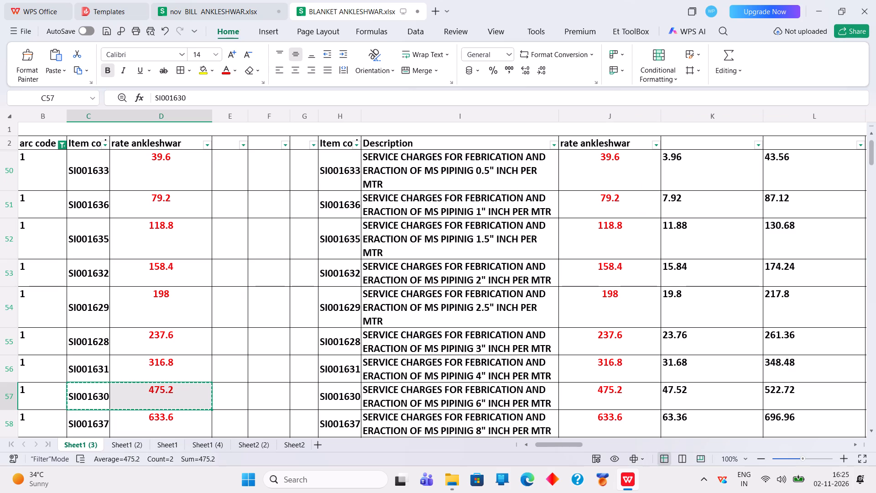
{"action": "left_click_drag", "start_coordinate": [100, 428], "coordinate": [136, 429]}
{"action": "right_click", "coordinate": [136, 429]}
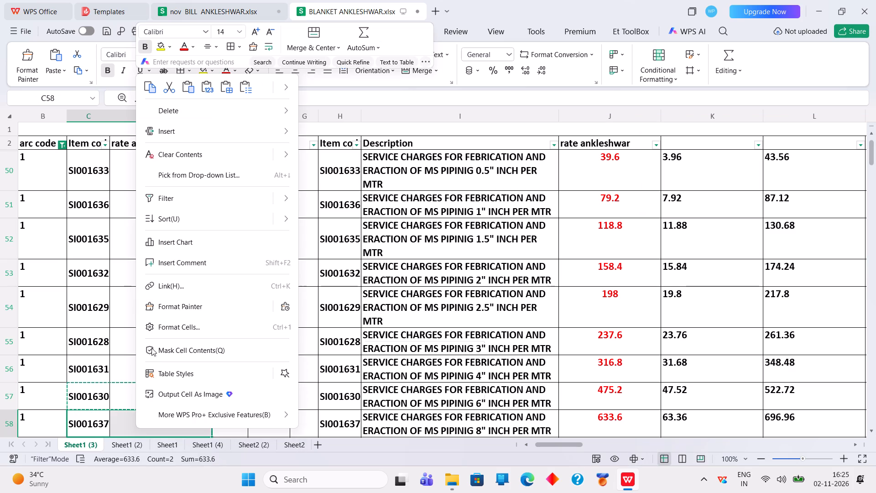
{"action": "left_click", "coordinate": [148, 89]}
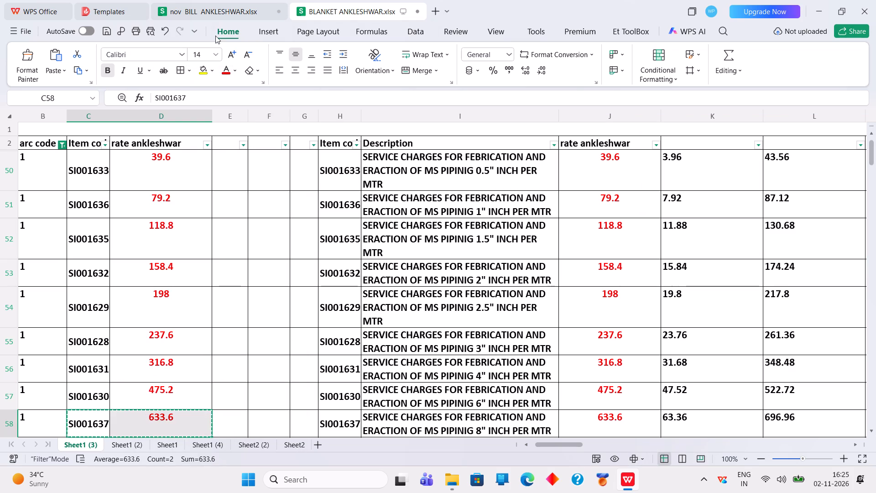
{"action": "left_click", "coordinate": [215, 10]}
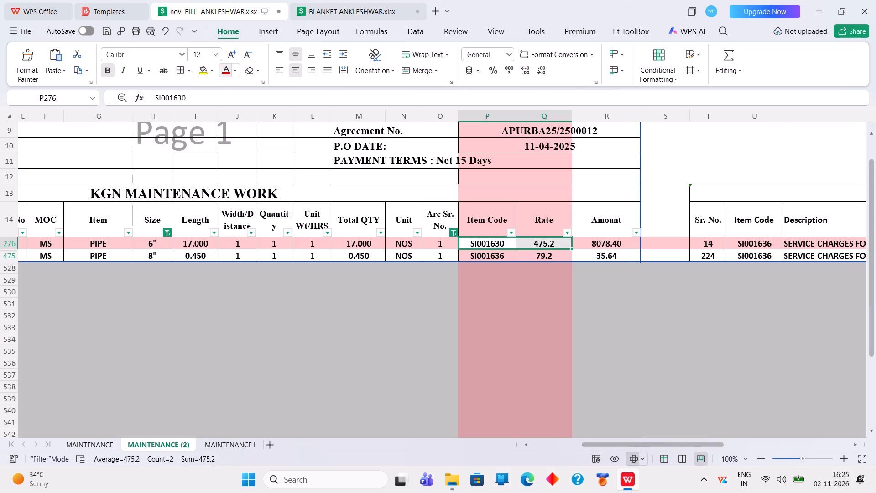
{"action": "right_click", "coordinate": [485, 259]}
{"action": "left_click", "coordinate": [555, 15]}
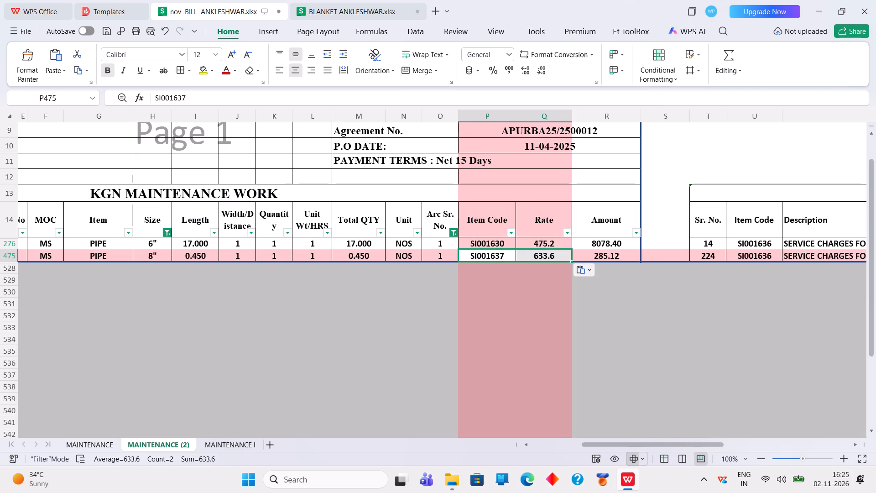
{"action": "left_click", "coordinate": [590, 360]}
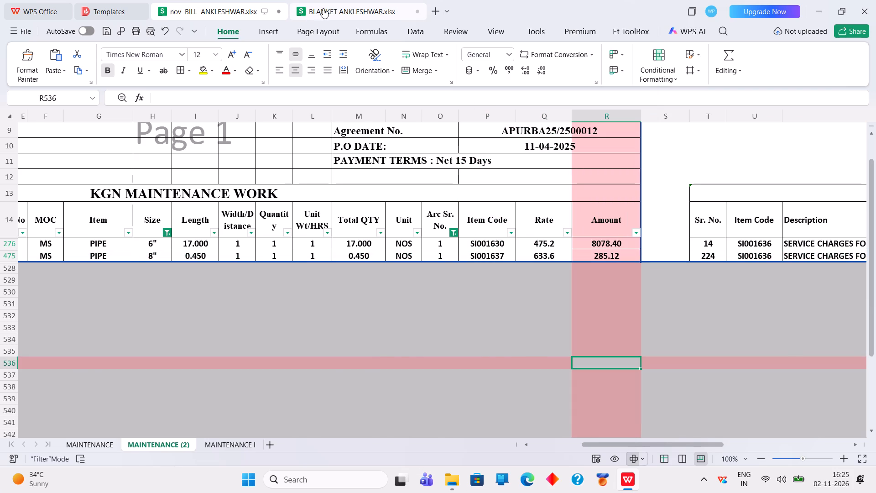
Copy the 6" MS piping code SI001630, description and rate 475.2 from BLANKET ANKLESHWAR into row 276 of the summary sheet as values.
{"action": "left_click", "coordinate": [327, 7]}
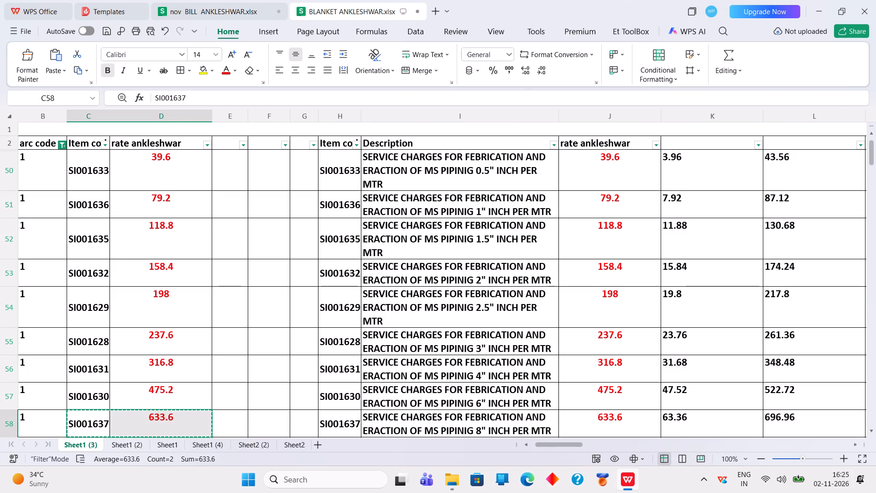
{"action": "left_click_drag", "start_coordinate": [350, 402], "coordinate": [587, 401]}
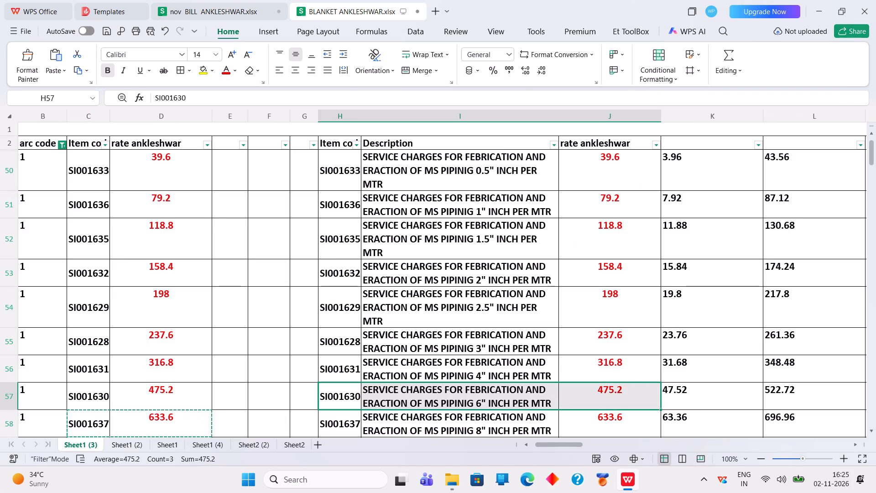
{"action": "right_click", "coordinate": [587, 401]}
{"action": "left_click", "coordinate": [600, 53]}
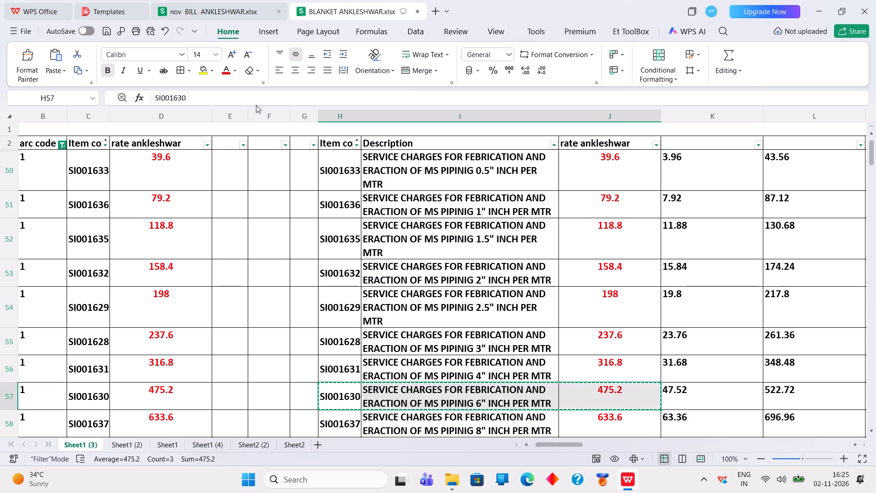
{"action": "left_click", "coordinate": [215, 0]}
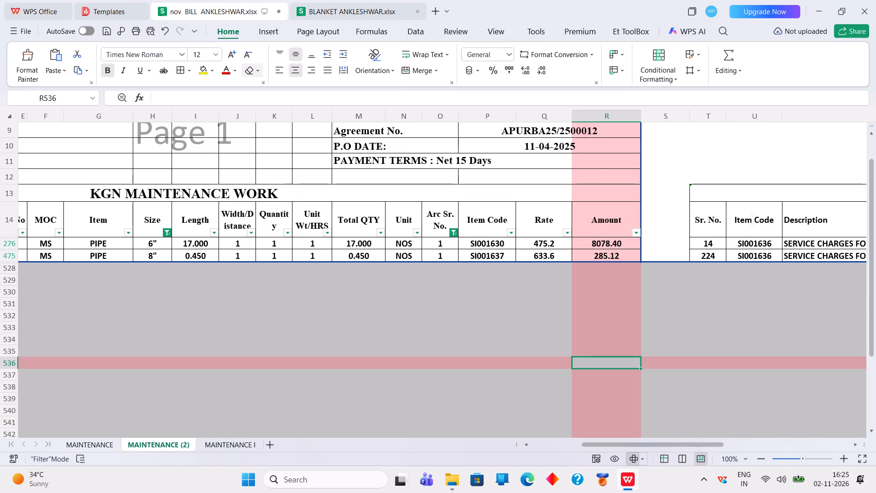
{"action": "right_click", "coordinate": [751, 243]}
{"action": "left_click", "coordinate": [658, 13]}
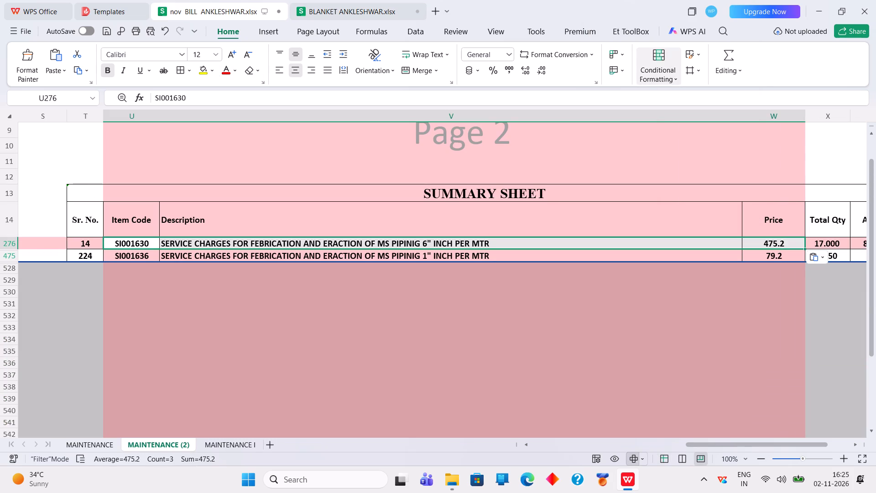
Copy the 8" MS piping code SI001637, description and rate 633.6 from BLANKET ANKLESHWAR into row 475 of the summary sheet as values.
{"action": "left_click", "coordinate": [356, 12]}
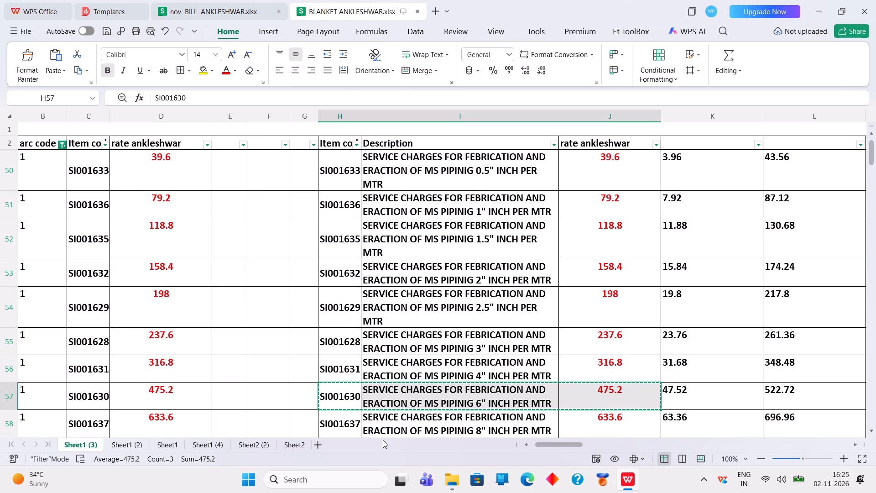
{"action": "left_click_drag", "start_coordinate": [353, 432], "coordinate": [648, 427]}
{"action": "right_click", "coordinate": [647, 428]}
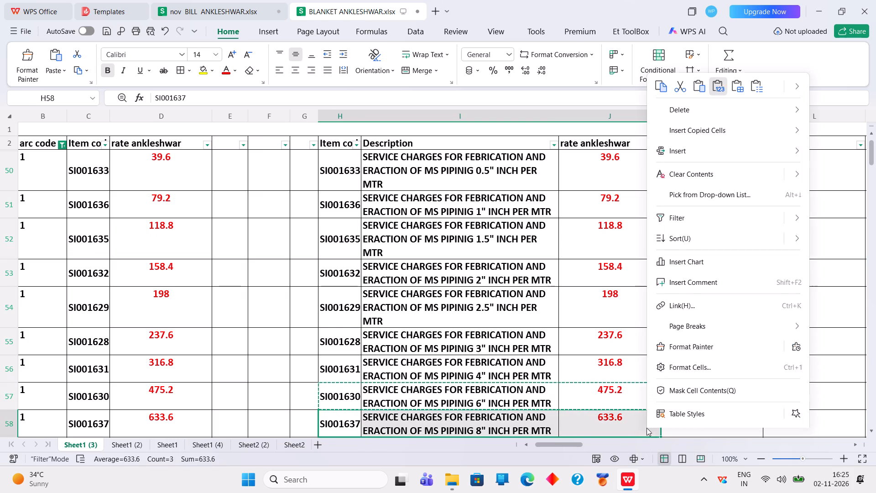
{"action": "left_click", "coordinate": [662, 85]}
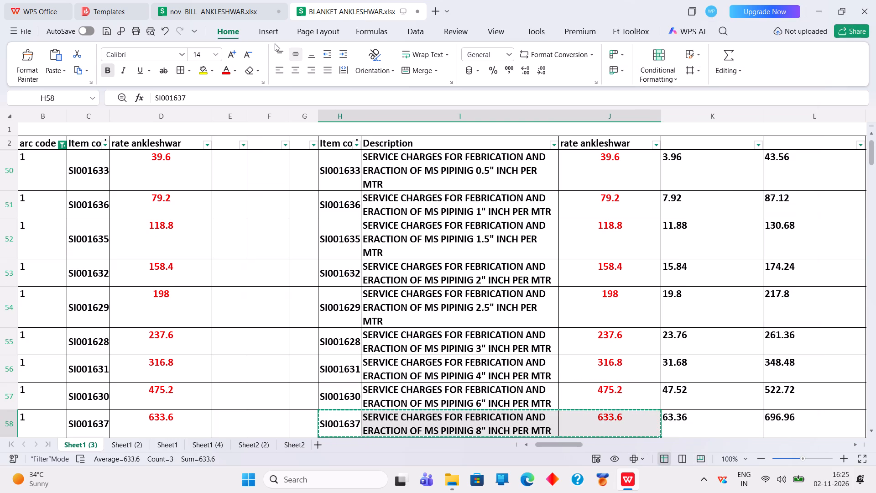
{"action": "left_click", "coordinate": [214, 5]}
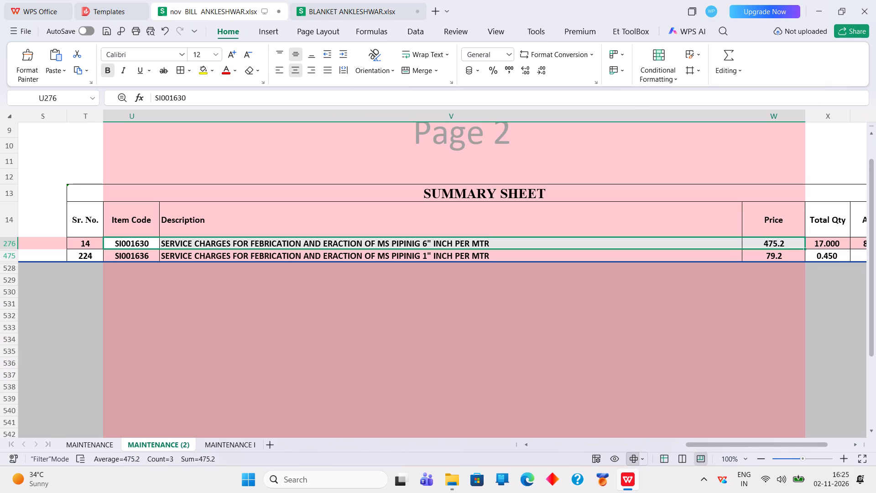
{"action": "right_click", "coordinate": [133, 258]}
{"action": "left_click", "coordinate": [207, 14]}
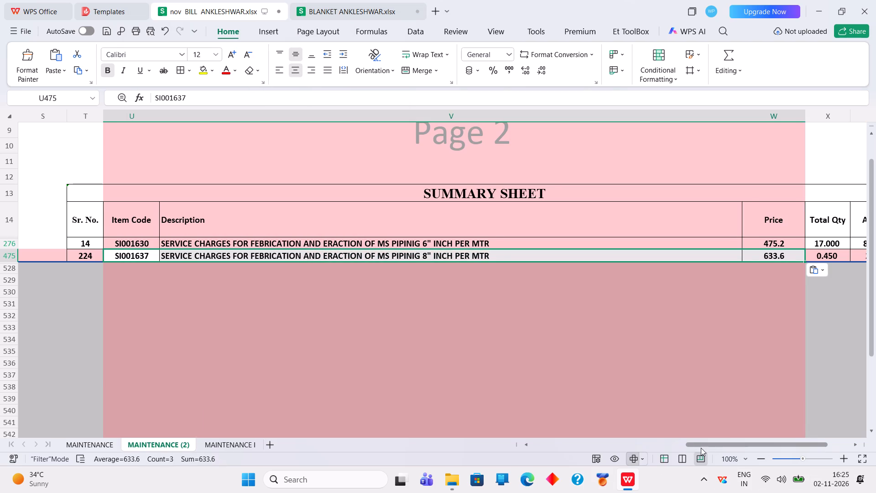
Include the 4" size in the arc 1 pipe filter and check the codes, rates and summary entries of the 4", 6" and 8" rows.
{"action": "left_click_drag", "start_coordinate": [701, 444], "coordinate": [502, 467]}
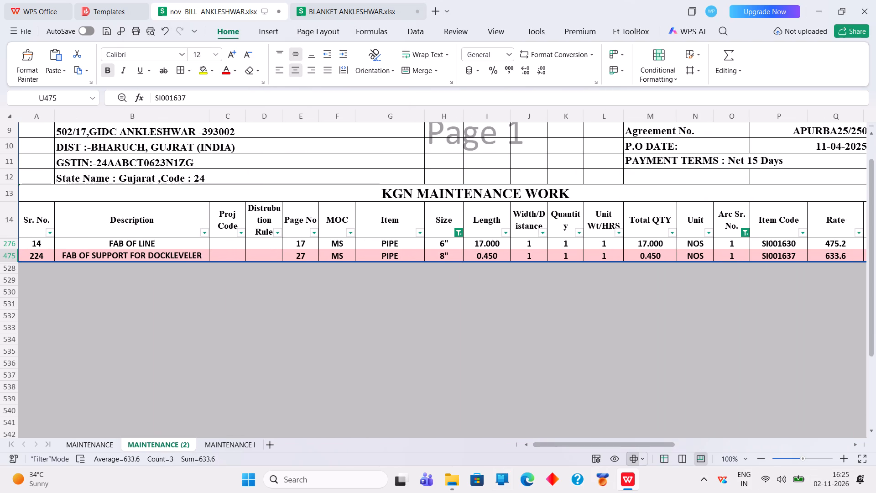
{"action": "left_click", "coordinate": [460, 228]}
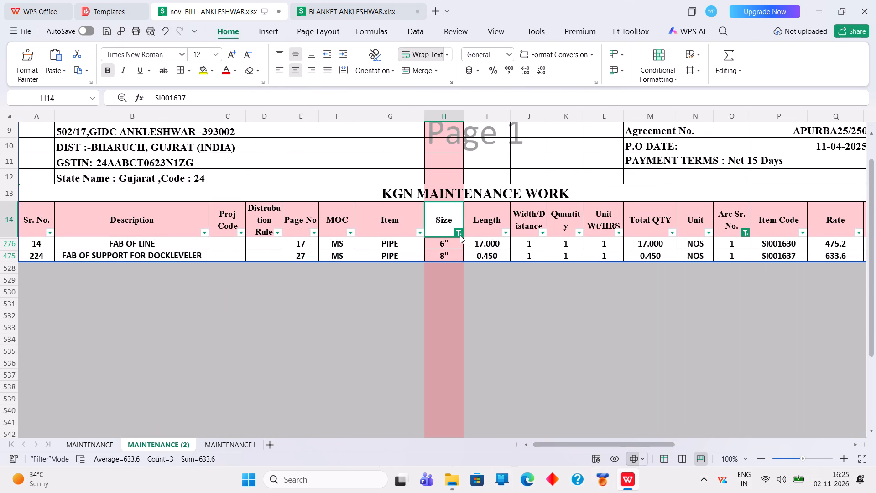
{"action": "left_click", "coordinate": [460, 235]}
{"action": "left_click", "coordinate": [486, 294]}
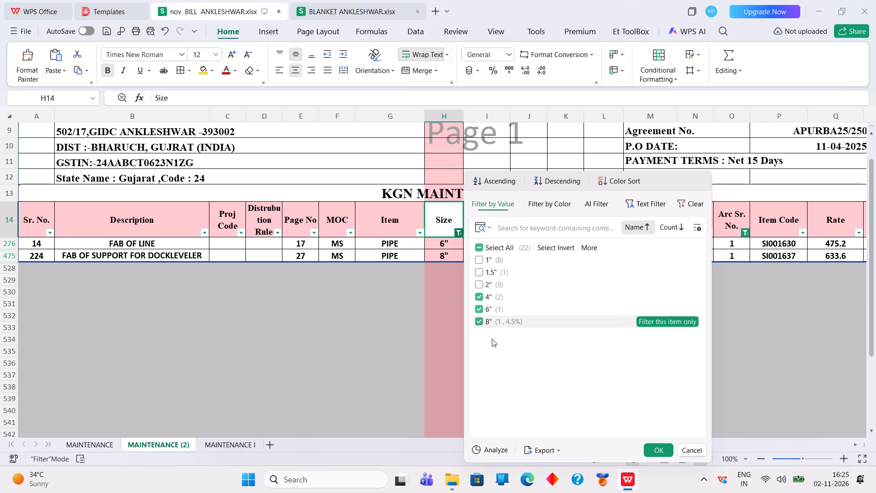
{"action": "left_click", "coordinate": [660, 452]}
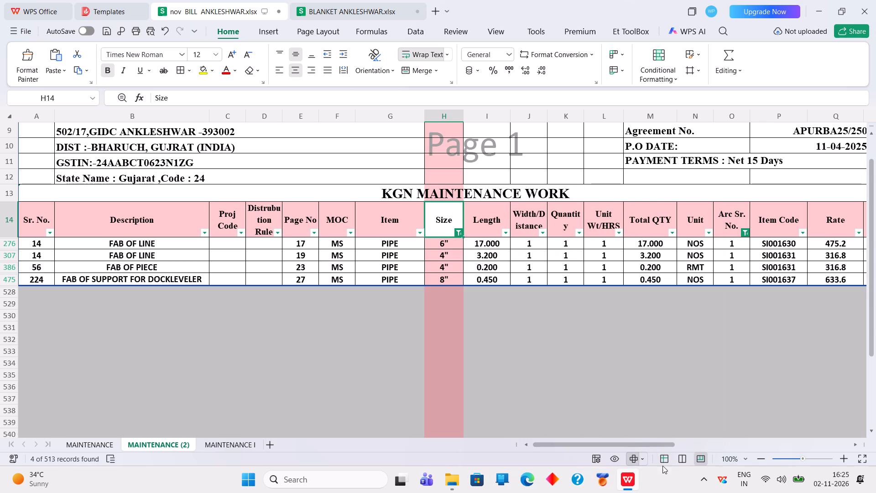
{"action": "left_click_drag", "start_coordinate": [658, 444], "coordinate": [775, 444]}
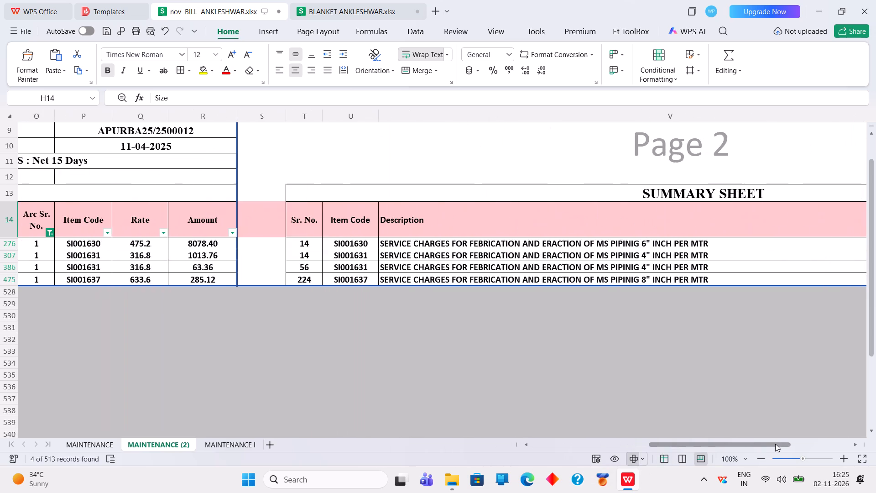
{"action": "left_click_drag", "start_coordinate": [775, 444], "coordinate": [646, 458]}
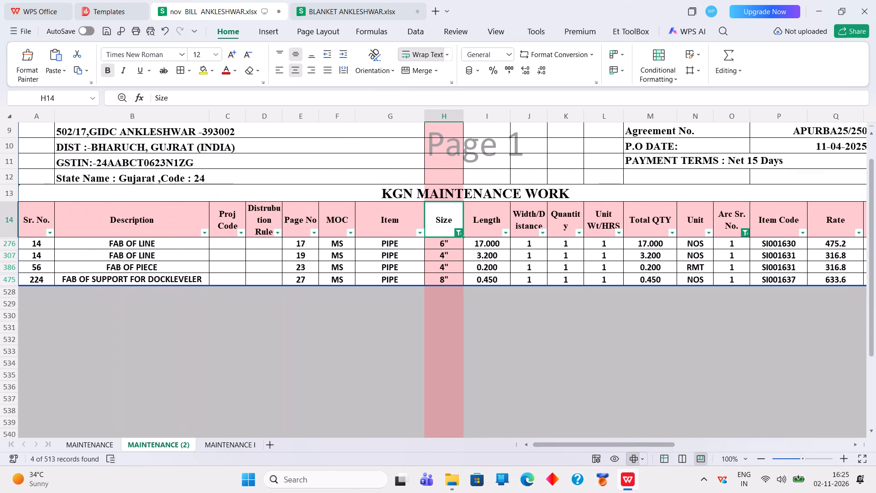
Clear the Size filter to show all sizes and filter Arc Sr. No. to 2 only.
{"action": "left_click", "coordinate": [460, 233]}
{"action": "left_click", "coordinate": [476, 245]}
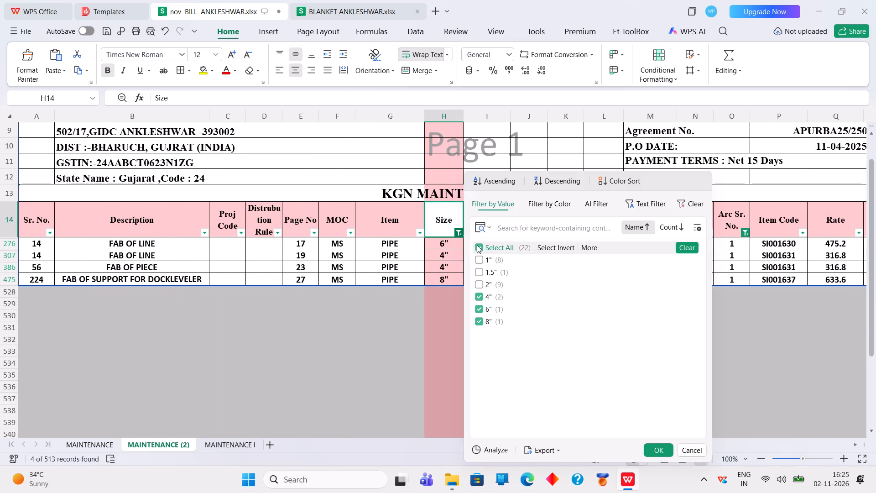
{"action": "left_click", "coordinate": [662, 452]}
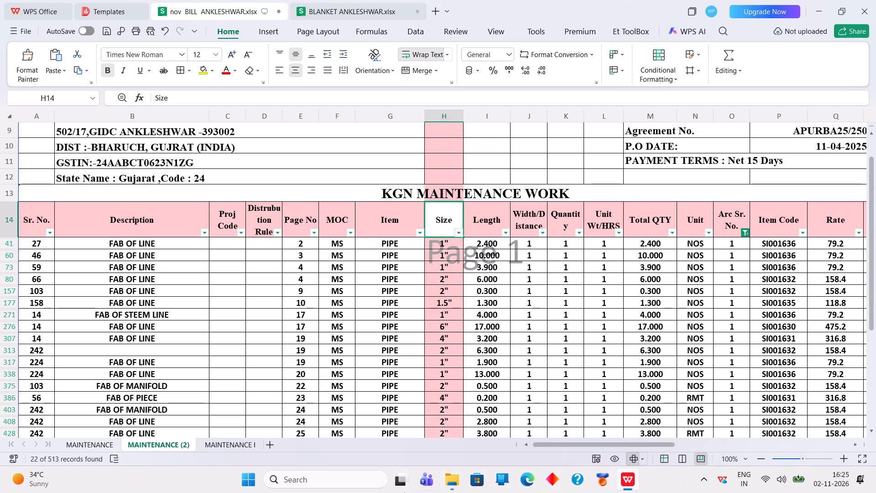
{"action": "left_click", "coordinate": [746, 233]}
{"action": "left_click", "coordinate": [522, 272]}
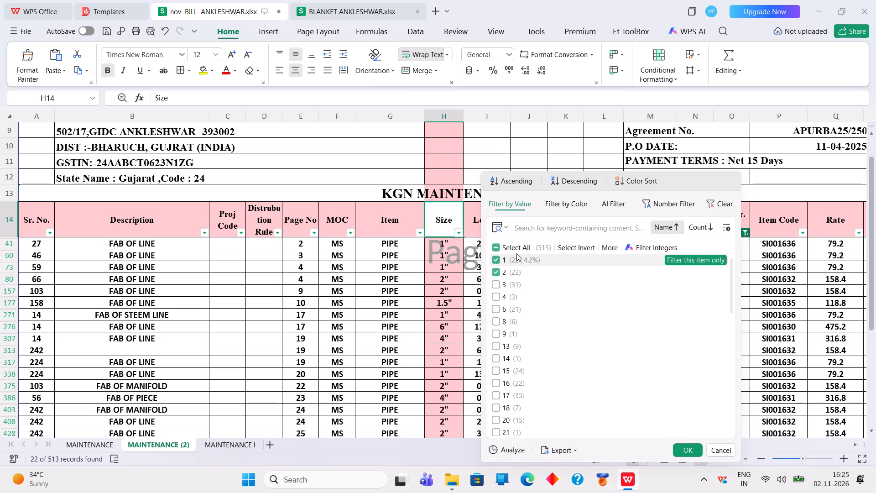
{"action": "left_click", "coordinate": [516, 261]}
{"action": "left_click", "coordinate": [682, 446]}
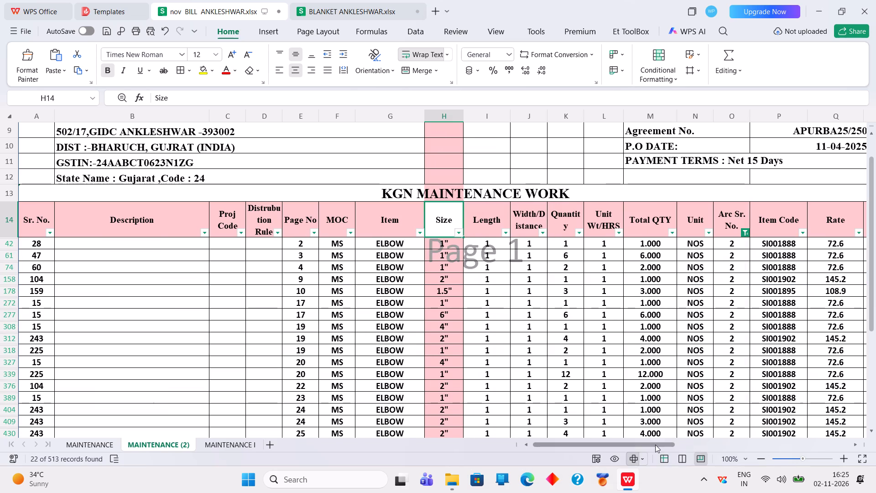
Filter the arc 2 elbow rows to size 1" and check their item codes, rates and summary descriptions.
{"action": "left_click", "coordinate": [456, 231]}
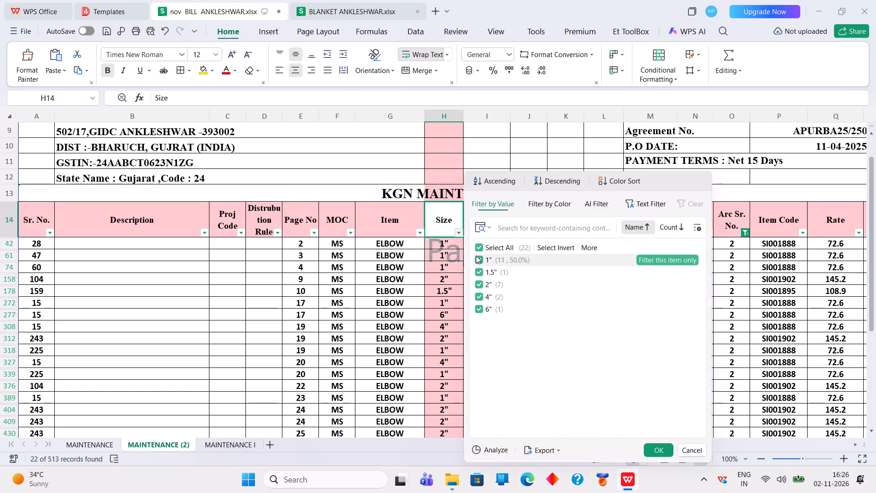
{"action": "left_click", "coordinate": [482, 243]}
{"action": "left_click", "coordinate": [478, 260]}
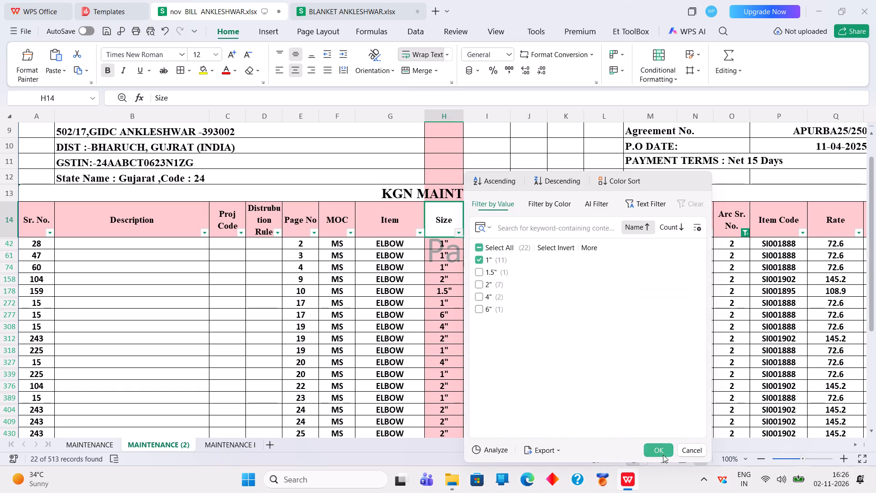
{"action": "left_click", "coordinate": [661, 452]}
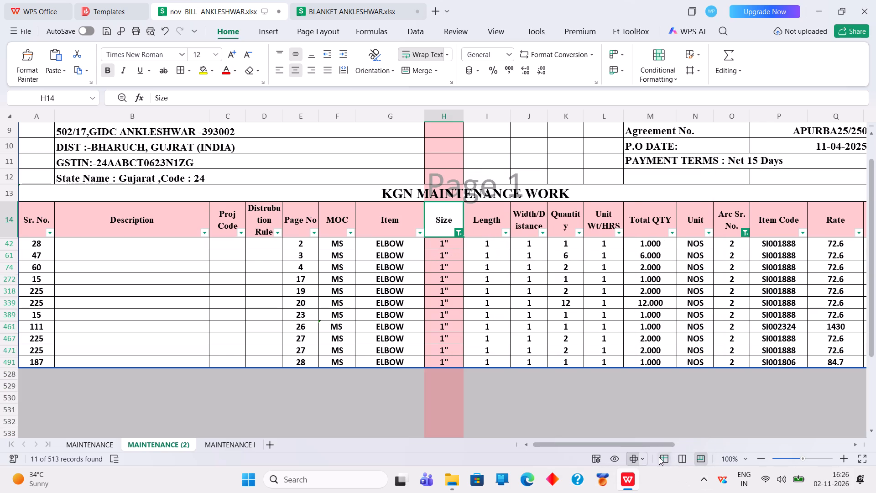
{"action": "left_click_drag", "start_coordinate": [652, 442], "coordinate": [734, 445]}
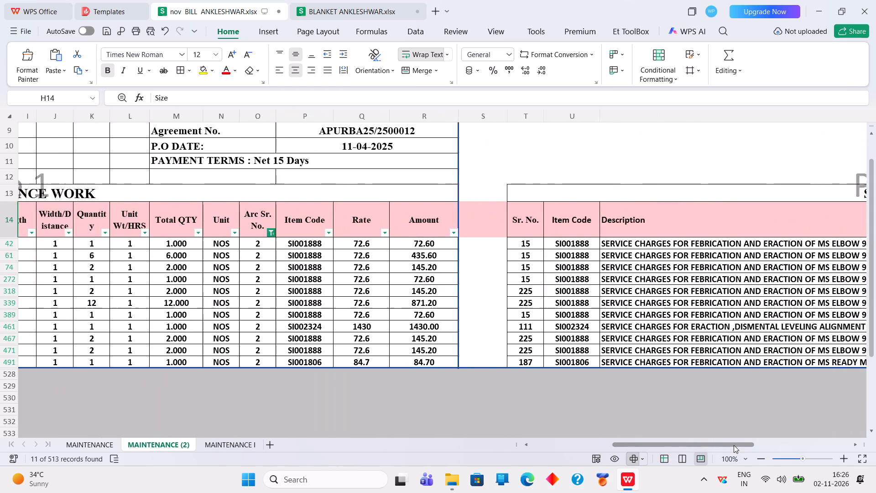
{"action": "left_click_drag", "start_coordinate": [734, 445], "coordinate": [770, 451]}
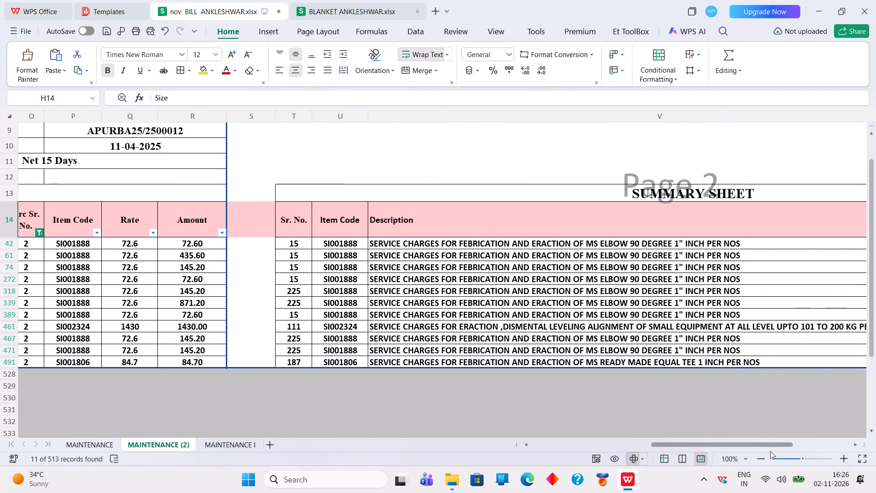
{"action": "left_click_drag", "start_coordinate": [770, 451], "coordinate": [700, 466]}
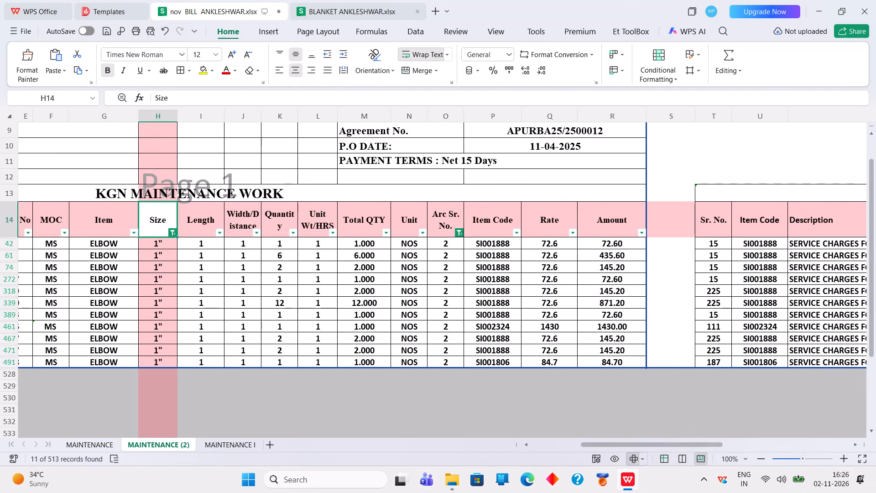
Copy the Arc Sr. No. through Price cells of 1" elbow row 42, with code SI001888 and rate 72.6, and paste them over row 461.
{"action": "left_click_drag", "start_coordinate": [449, 246], "coordinate": [875, 251]}
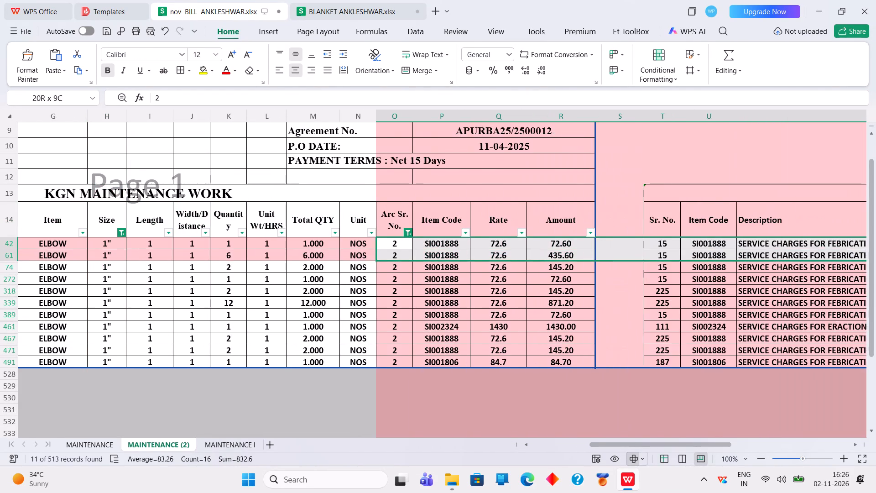
{"action": "left_click_drag", "start_coordinate": [875, 251], "coordinate": [875, 245]}
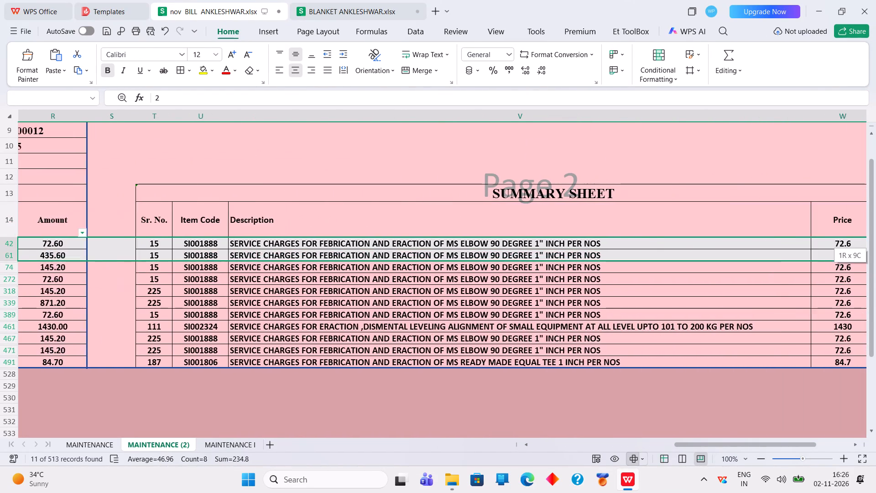
{"action": "left_click_drag", "start_coordinate": [875, 245], "coordinate": [795, 246]}
{"action": "right_click", "coordinate": [794, 247]}
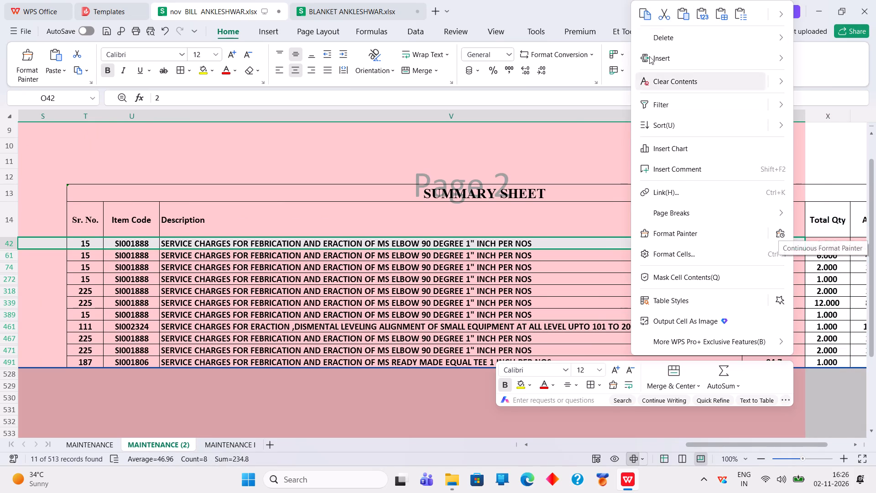
{"action": "left_click", "coordinate": [640, 15]}
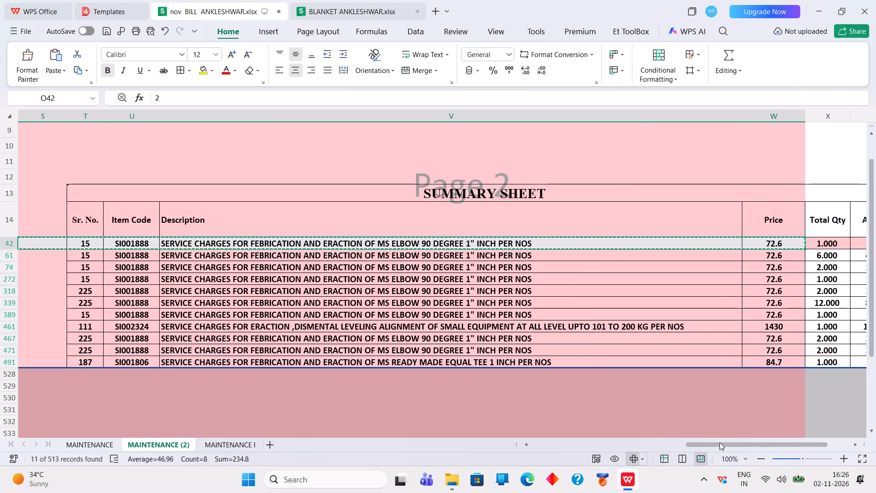
{"action": "left_click_drag", "start_coordinate": [719, 443], "coordinate": [615, 446]}
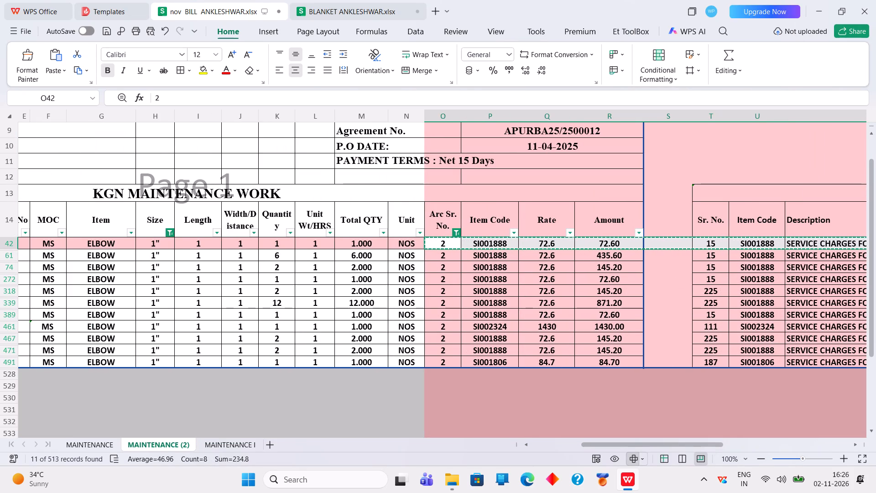
{"action": "left_click", "coordinate": [451, 325]}
{"action": "right_click", "coordinate": [451, 325]}
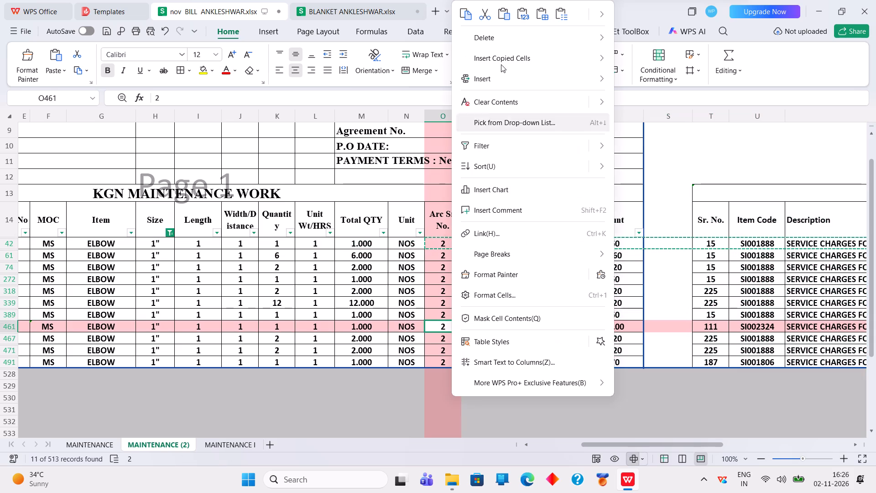
{"action": "left_click", "coordinate": [503, 16]}
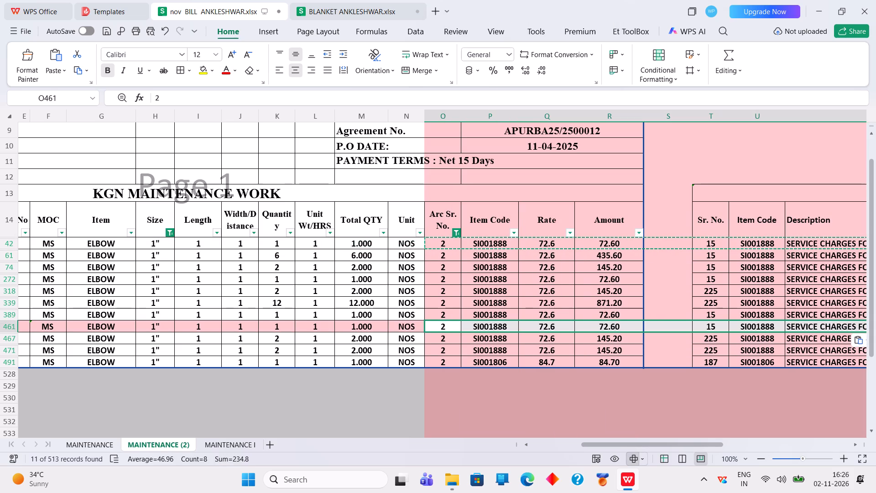
Paste the copied 1" elbow entry, code SI001888 and rate 72.6, over row 491 and check the summary descriptions.
{"action": "left_click", "coordinate": [444, 364]}
{"action": "right_click", "coordinate": [444, 364]}
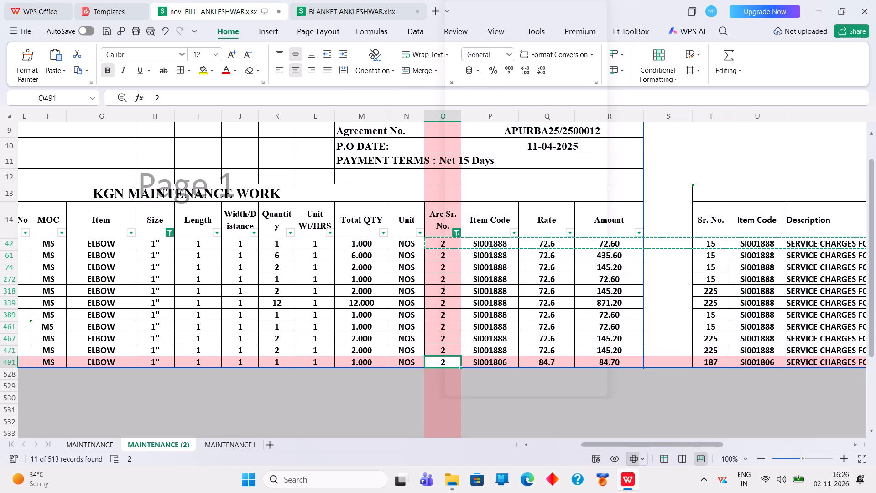
{"action": "left_click", "coordinate": [502, 17]}
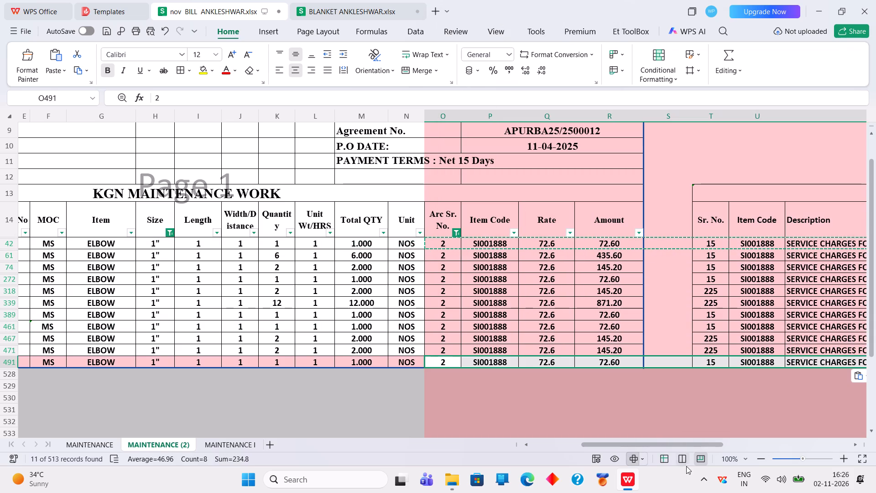
{"action": "left_click_drag", "start_coordinate": [678, 443], "coordinate": [765, 445]}
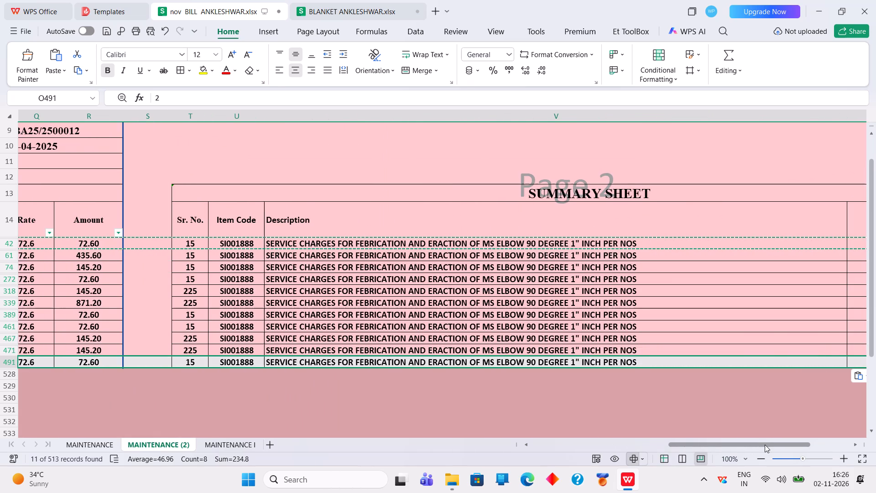
{"action": "left_click_drag", "start_coordinate": [765, 445], "coordinate": [621, 450]}
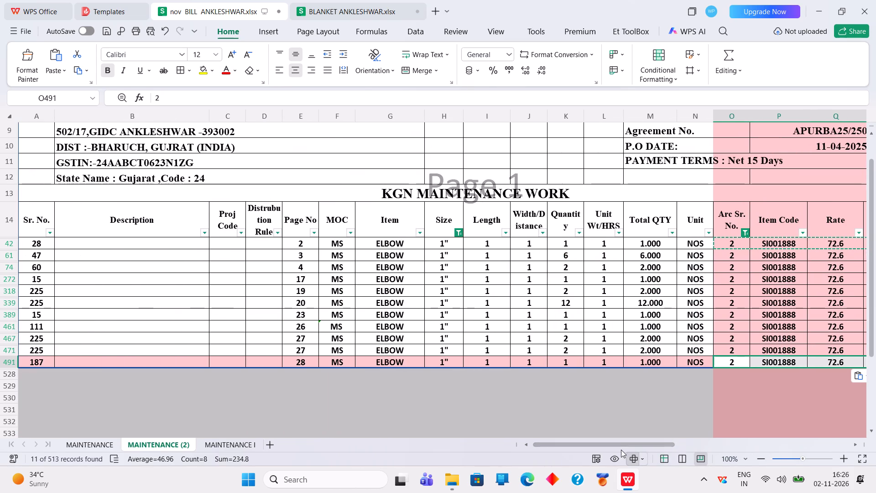
Filter the arc 2 elbows to size 1.5" only and check the item code, rate and summary description of row 178.
{"action": "left_click", "coordinate": [455, 231]}
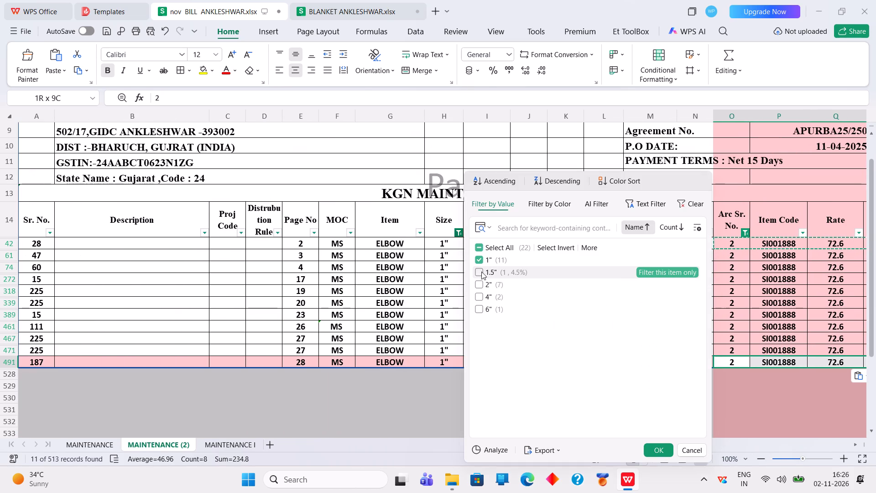
{"action": "left_click", "coordinate": [481, 272]}
{"action": "left_click", "coordinate": [479, 256]}
{"action": "left_click", "coordinate": [667, 447]}
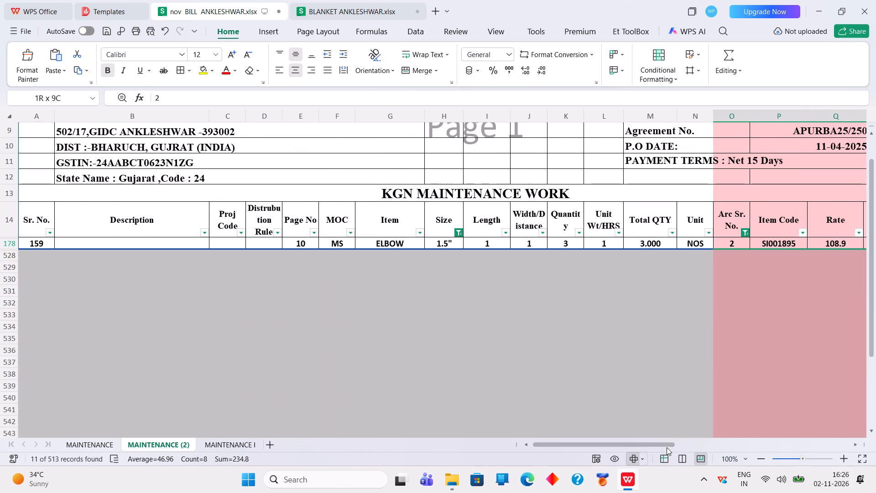
{"action": "left_click_drag", "start_coordinate": [641, 447], "coordinate": [677, 446]}
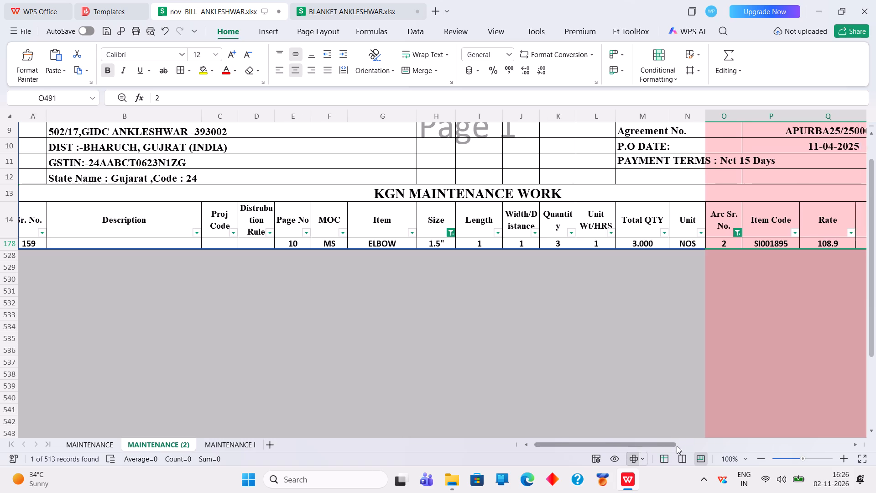
{"action": "left_click_drag", "start_coordinate": [677, 446], "coordinate": [781, 455]}
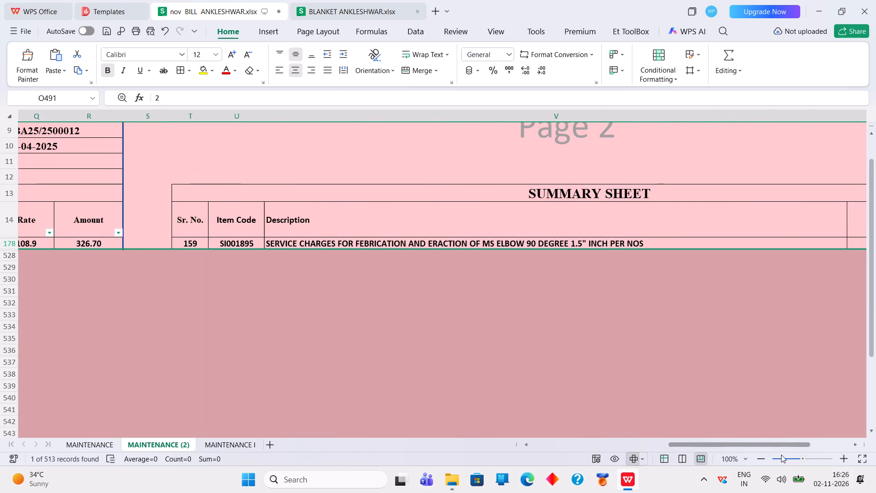
{"action": "left_click_drag", "start_coordinate": [781, 455], "coordinate": [726, 463]}
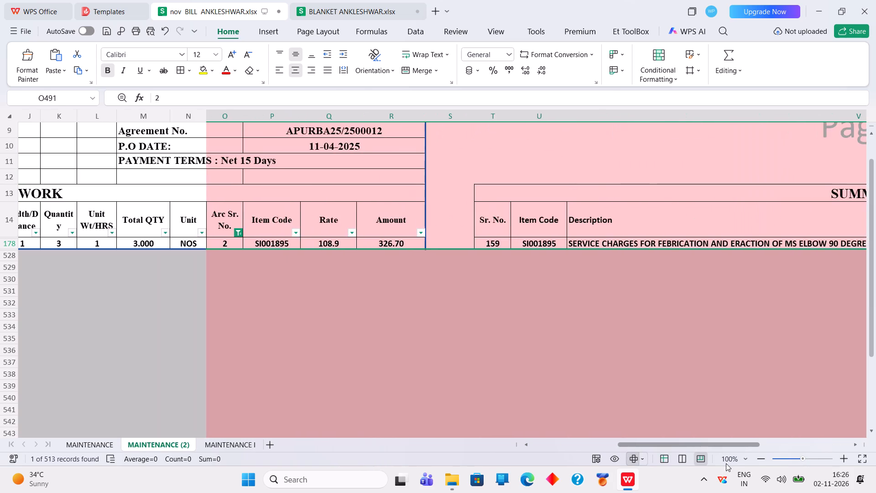
{"action": "left_click_drag", "start_coordinate": [726, 463], "coordinate": [703, 469]}
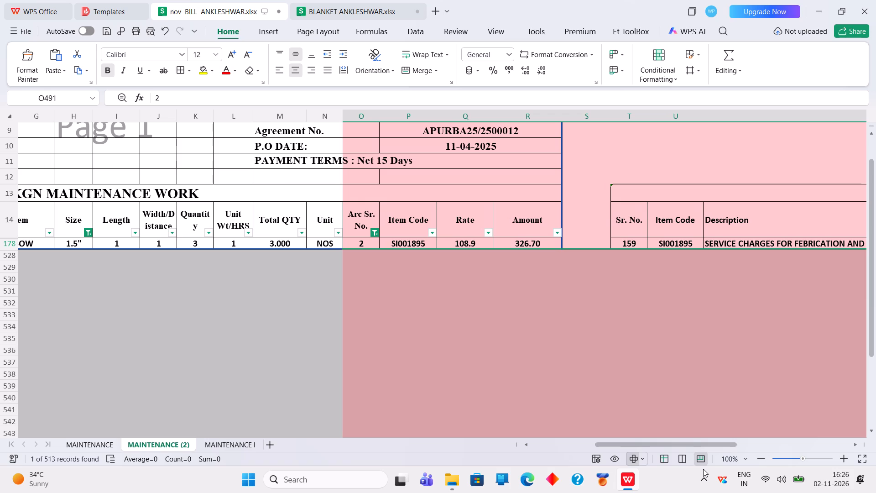
Filter the arc 2 elbows to size 2" only.
{"action": "left_click", "coordinate": [90, 231]}
{"action": "left_click", "coordinate": [111, 286]}
{"action": "left_click", "coordinate": [115, 269]}
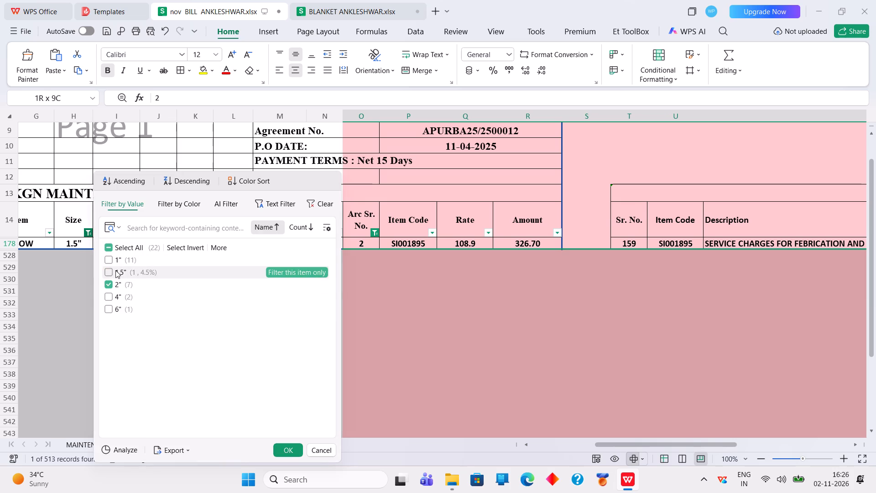
{"action": "left_click", "coordinate": [292, 455]}
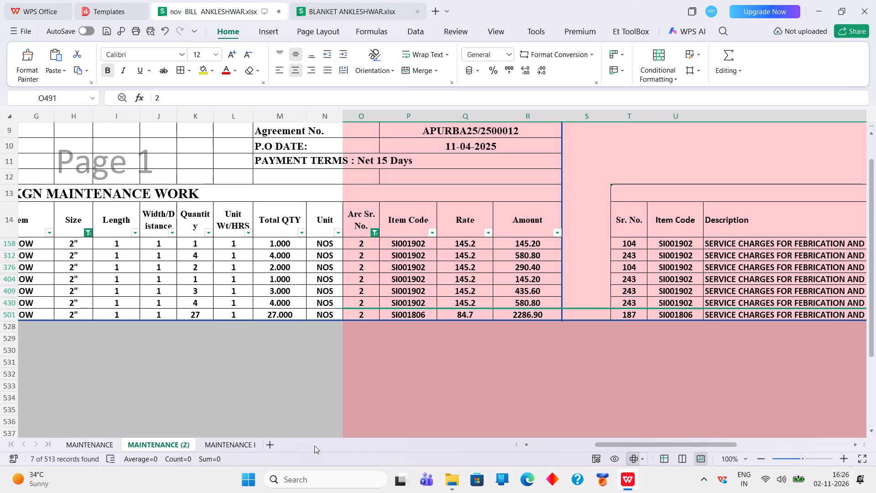
Copy the Arc Sr. No. through Price cells of 2" elbow row 158, with code SI001902 and rate 145.2, and paste them over row 501.
{"action": "left_click_drag", "start_coordinate": [370, 245], "coordinate": [703, 245]}
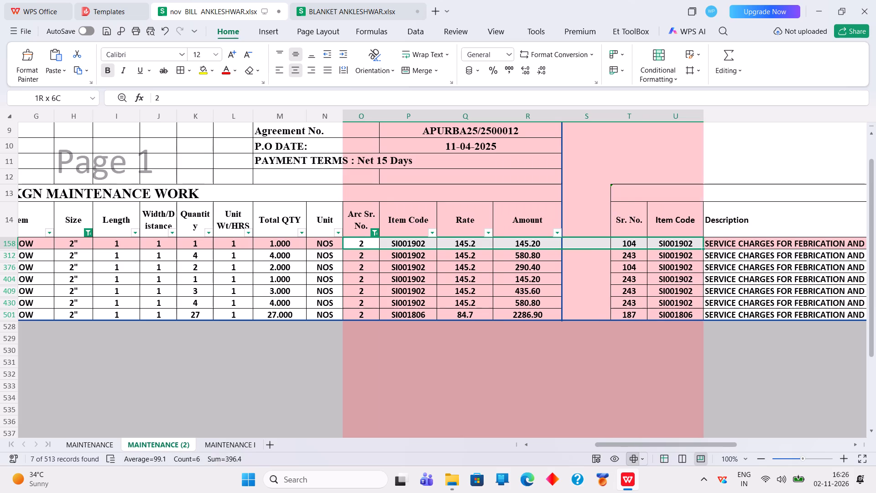
{"action": "left_click_drag", "start_coordinate": [703, 245], "coordinate": [875, 241]}
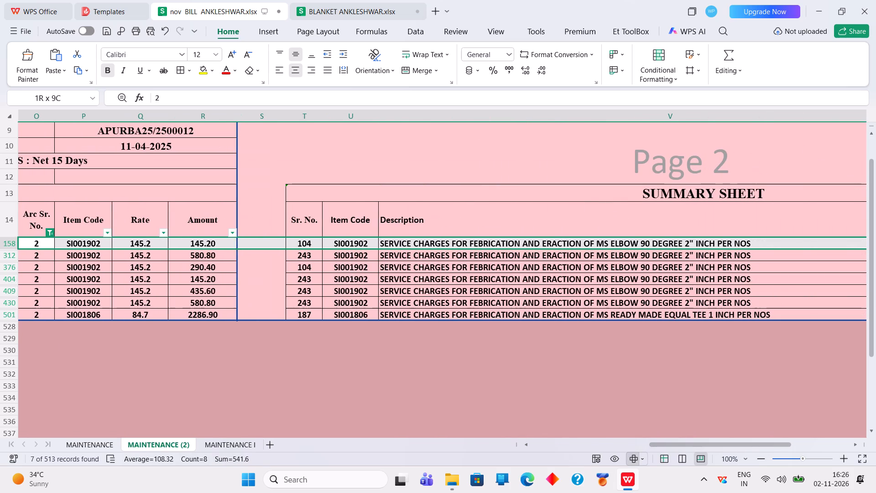
{"action": "left_click_drag", "start_coordinate": [875, 241], "coordinate": [844, 244]}
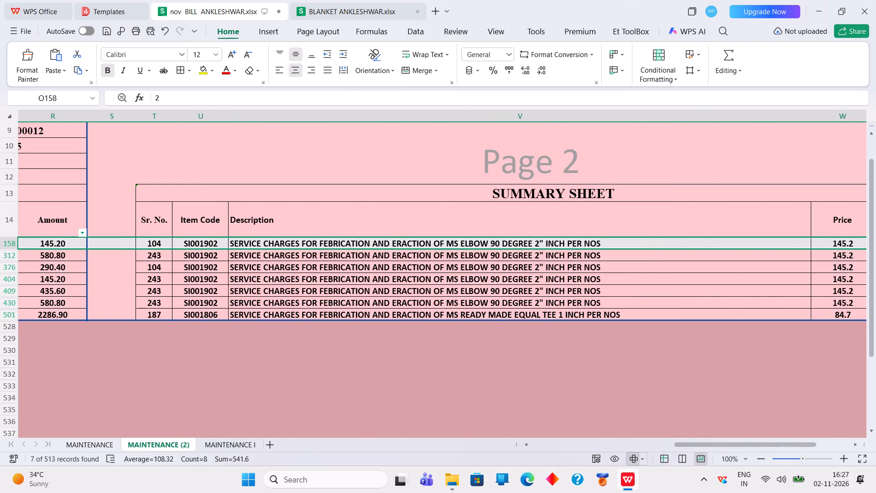
{"action": "right_click", "coordinate": [844, 244]}
{"action": "left_click", "coordinate": [693, 14]}
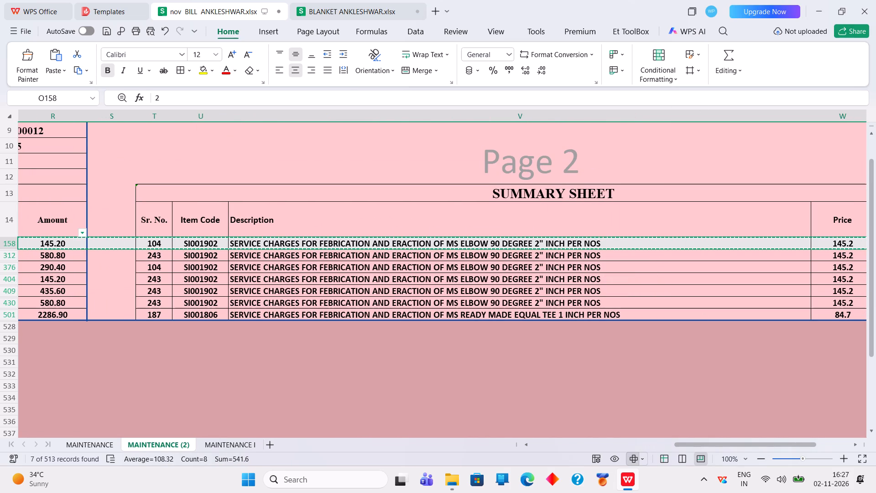
{"action": "left_click_drag", "start_coordinate": [709, 442], "coordinate": [605, 450]}
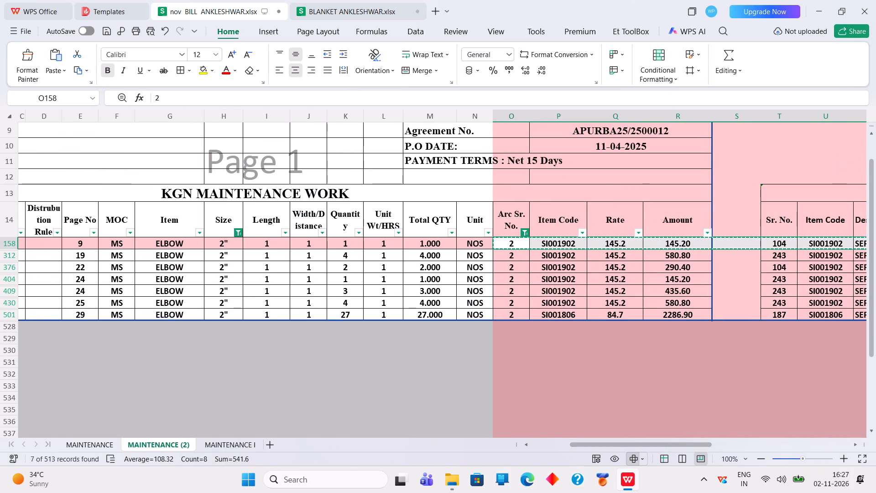
{"action": "left_click", "coordinate": [509, 315]}
{"action": "right_click", "coordinate": [509, 315]}
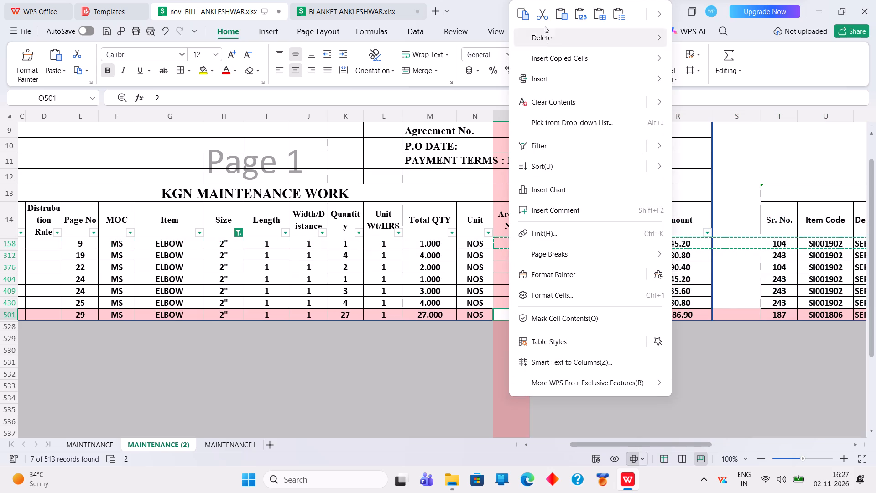
{"action": "left_click", "coordinate": [560, 11]}
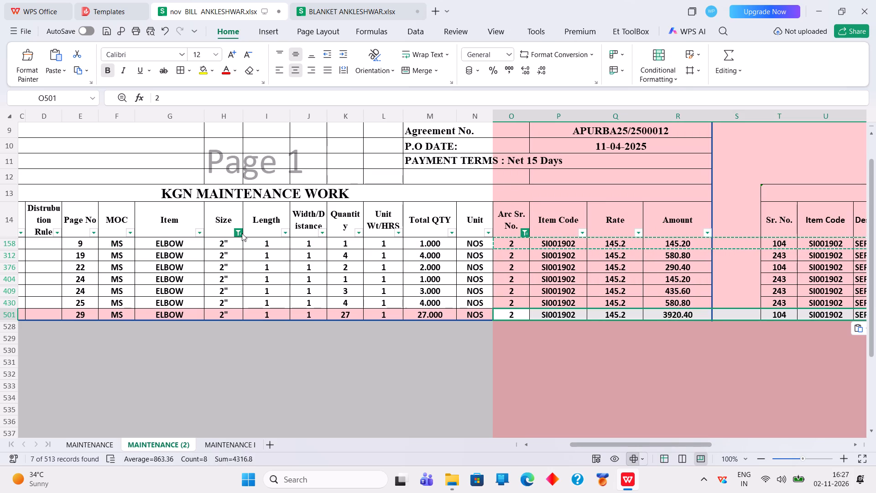
Filter the arc 2 elbows to size 4" only.
{"action": "left_click", "coordinate": [239, 235]}
{"action": "left_click", "coordinate": [260, 292]}
{"action": "left_click", "coordinate": [260, 287]}
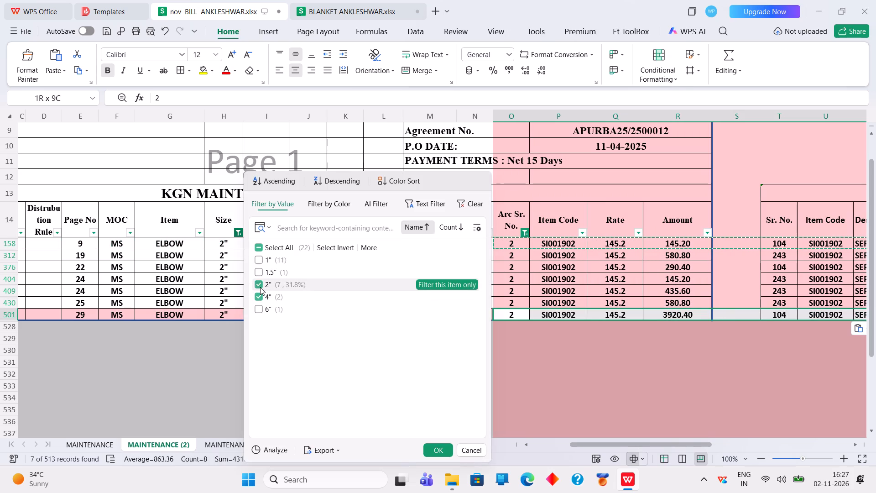
{"action": "left_click", "coordinate": [439, 448]}
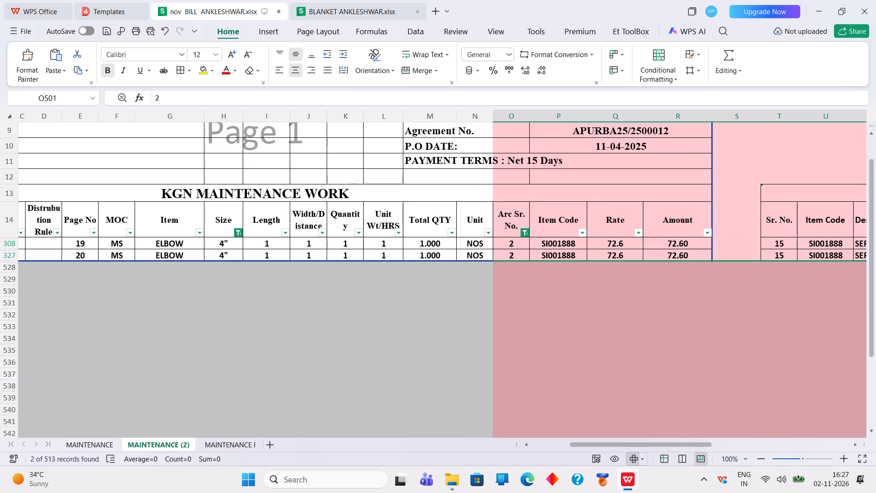
Switch to the BLANKET ANKLESHWAR workbook and filter its rate list to arc code 2 only.
{"action": "left_click", "coordinate": [344, 4]}
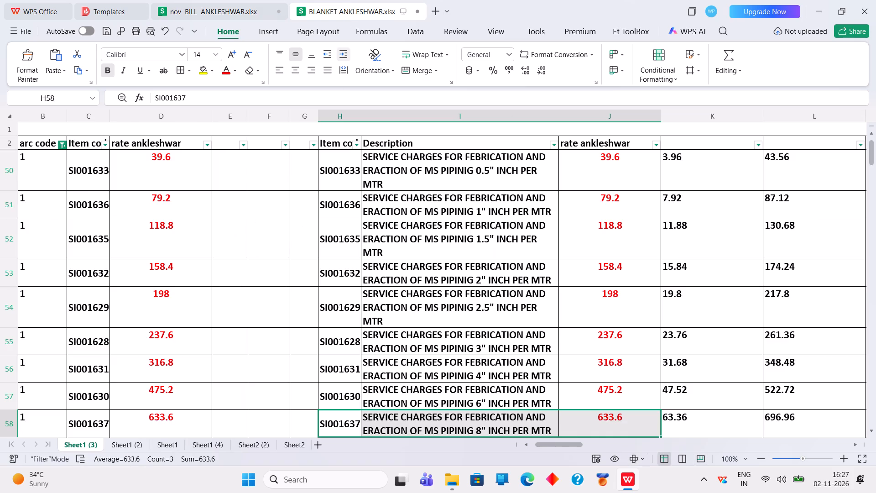
{"action": "left_click", "coordinate": [61, 143]}
{"action": "left_click", "coordinate": [82, 240]}
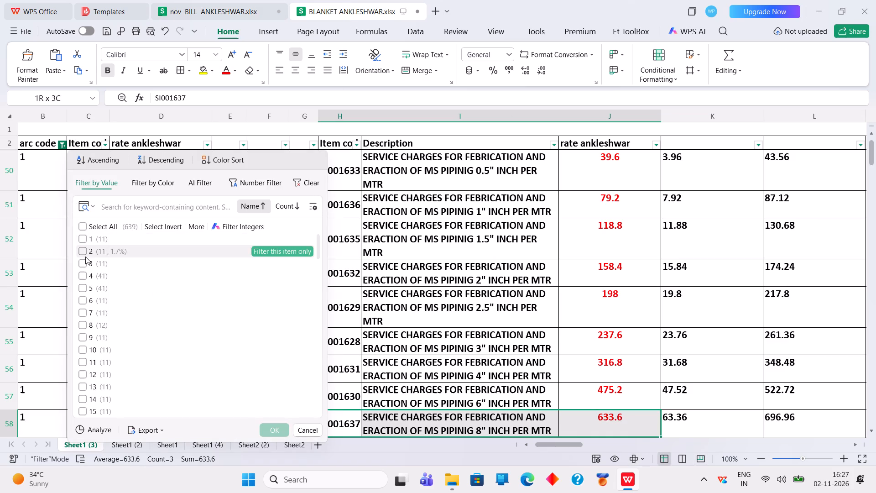
{"action": "left_click", "coordinate": [85, 257]}
{"action": "left_click", "coordinate": [267, 432]}
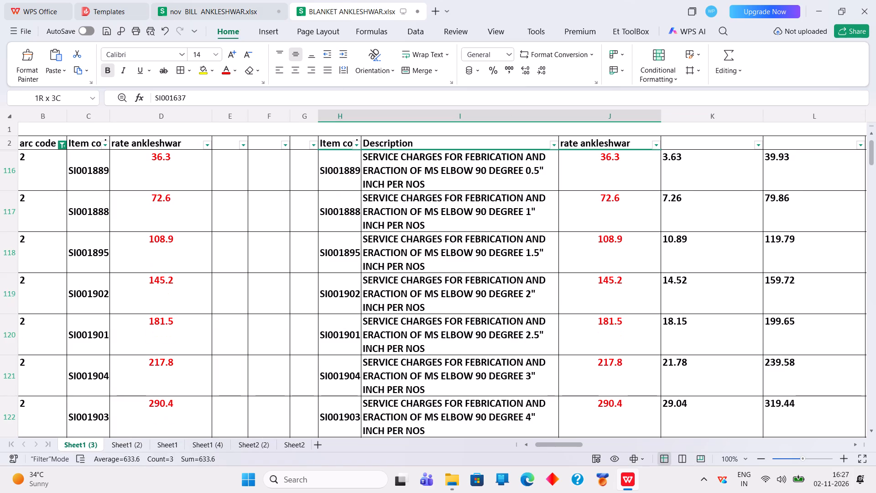
Copy the 4" elbow item code SI001903 and rate 290.4 from the rate list and paste them as values into bill rows 308 and 327.
{"action": "left_click", "coordinate": [360, 299]}
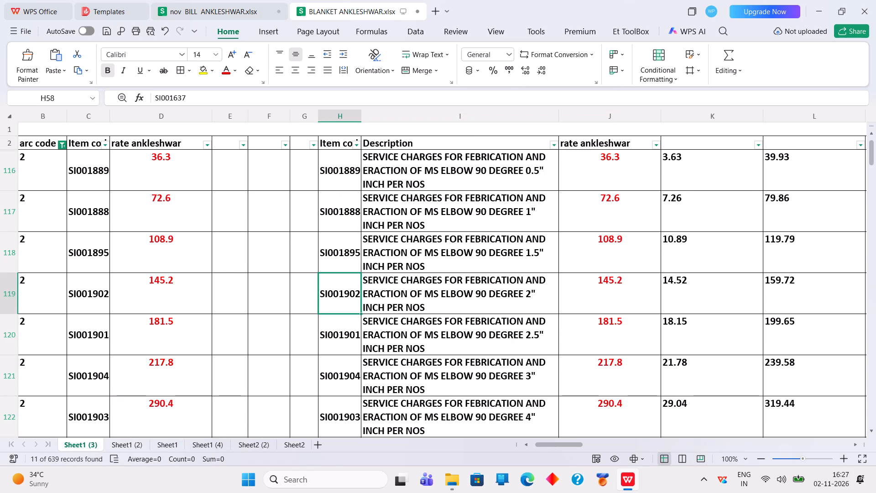
{"action": "left_click_drag", "start_coordinate": [83, 417], "coordinate": [169, 422]}
{"action": "right_click", "coordinate": [169, 422]}
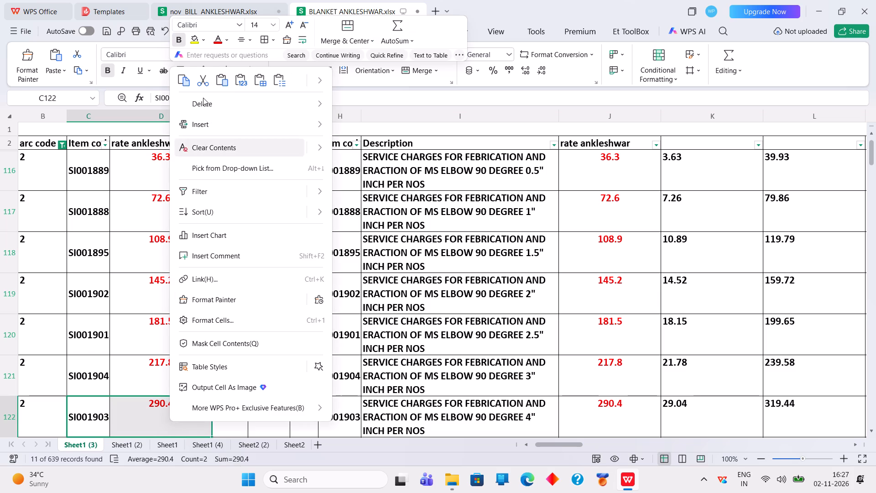
{"action": "left_click", "coordinate": [189, 82]}
{"action": "left_click", "coordinate": [229, 13]}
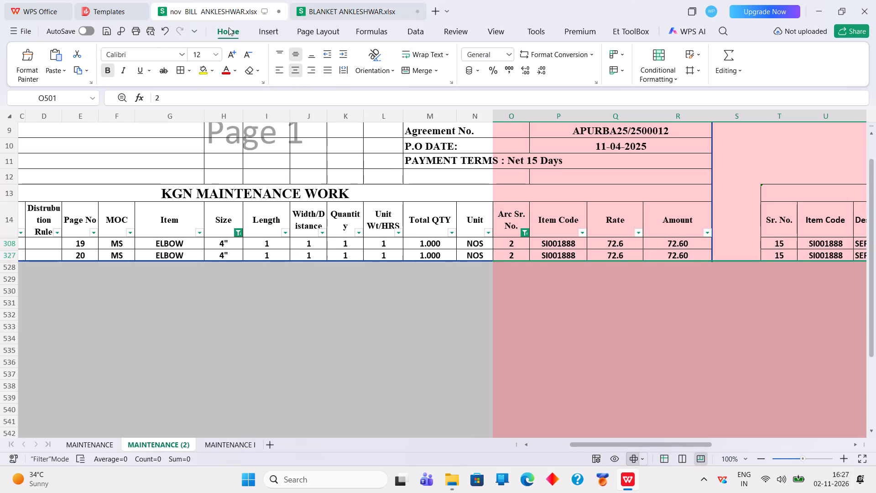
{"action": "right_click", "coordinate": [540, 245]}
{"action": "left_click", "coordinate": [607, 13]}
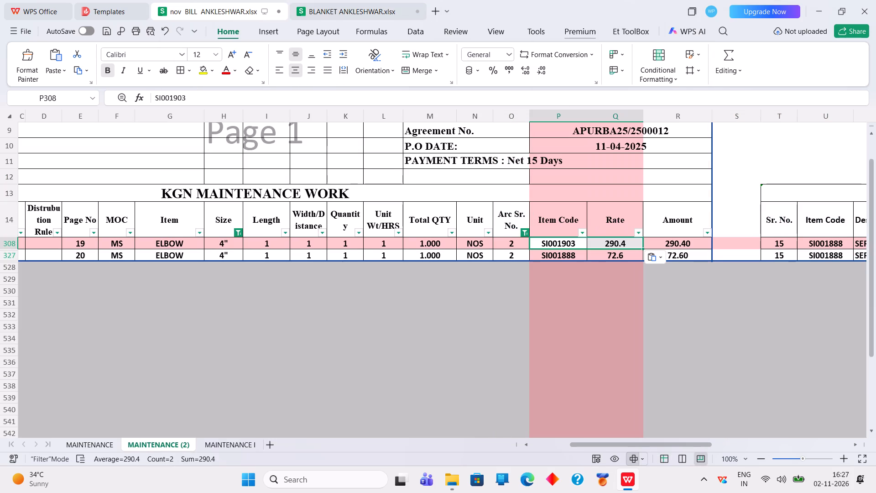
{"action": "left_click", "coordinate": [574, 255]}
{"action": "right_click", "coordinate": [574, 255]}
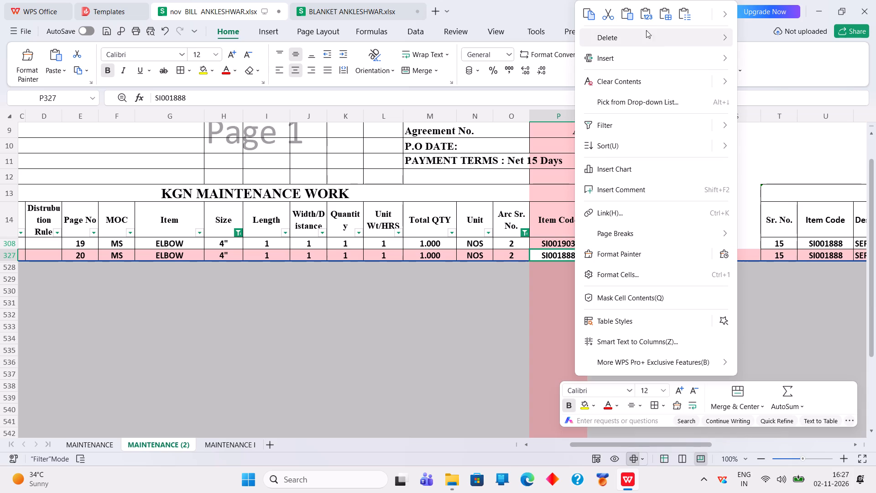
{"action": "left_click", "coordinate": [646, 17]}
Copy the 4" elbow item code, description and rate from the rate list and paste them as values into the summary sheet for rows 308 and 327.
{"action": "left_click", "coordinate": [376, 0]}
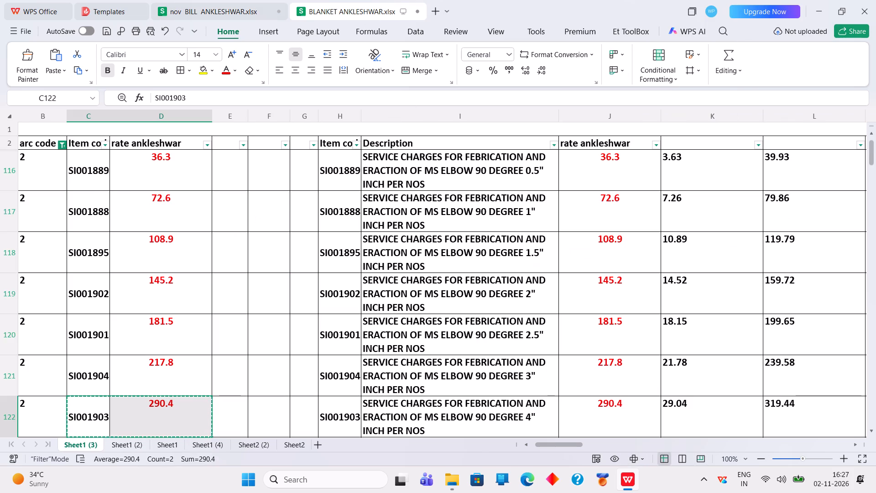
{"action": "left_click_drag", "start_coordinate": [341, 411], "coordinate": [631, 409]}
{"action": "right_click", "coordinate": [629, 411]}
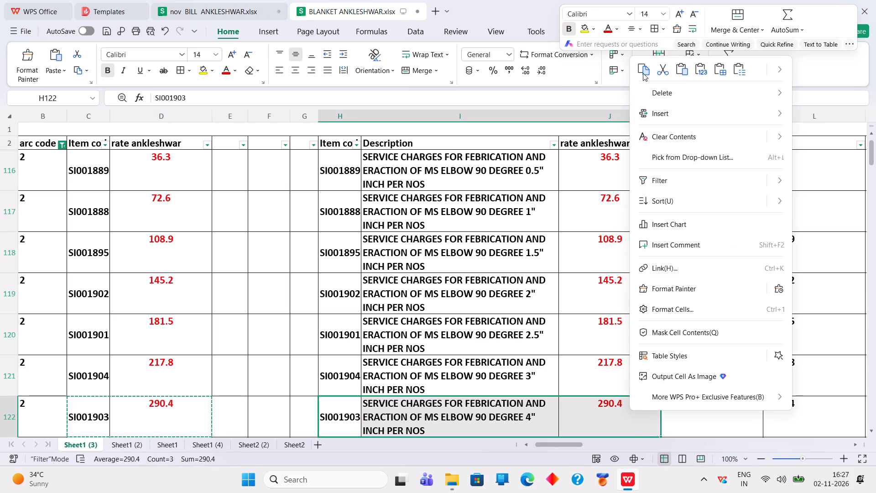
{"action": "left_click", "coordinate": [643, 68]}
{"action": "left_click", "coordinate": [233, 13]}
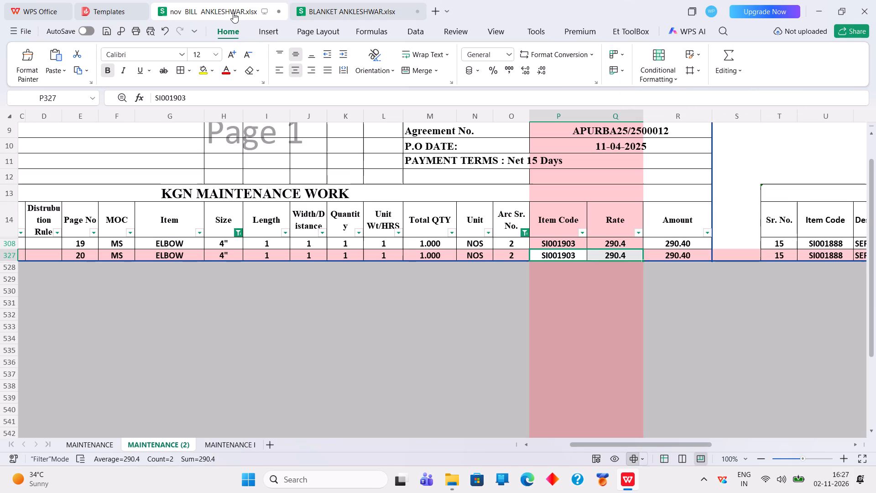
{"action": "left_click", "coordinate": [811, 245]}
{"action": "right_click", "coordinate": [811, 245]}
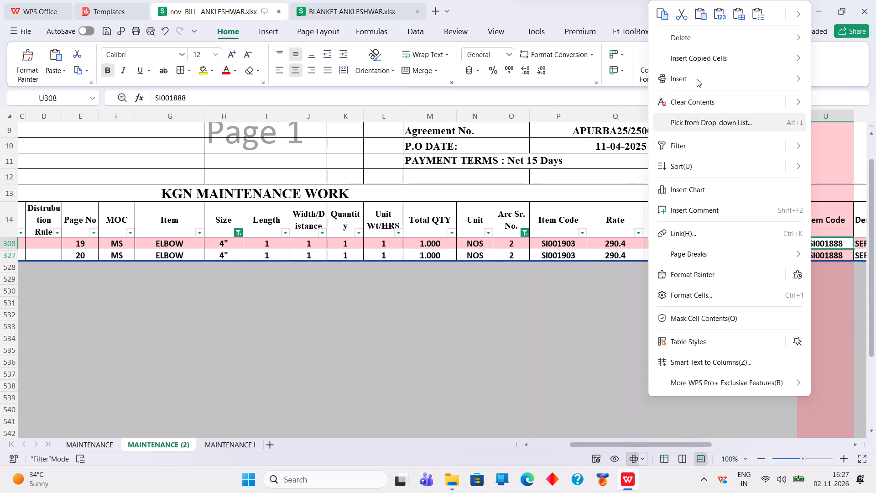
{"action": "left_click", "coordinate": [722, 14]}
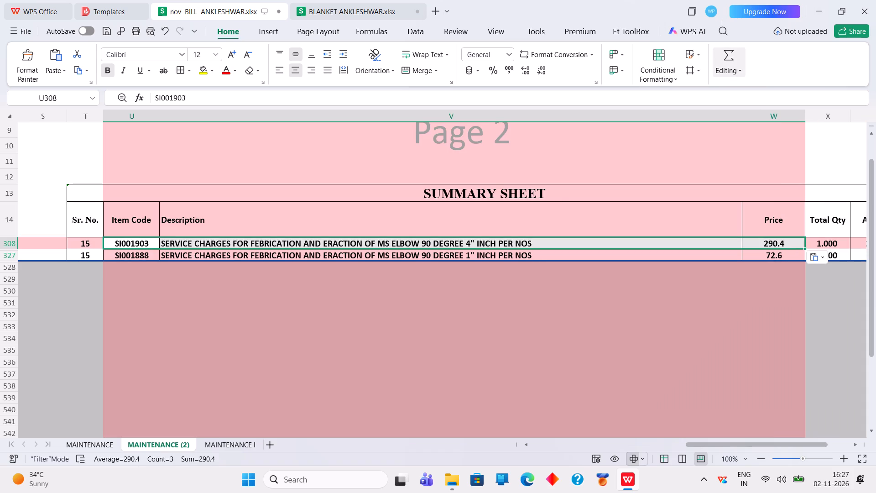
{"action": "right_click", "coordinate": [136, 257]}
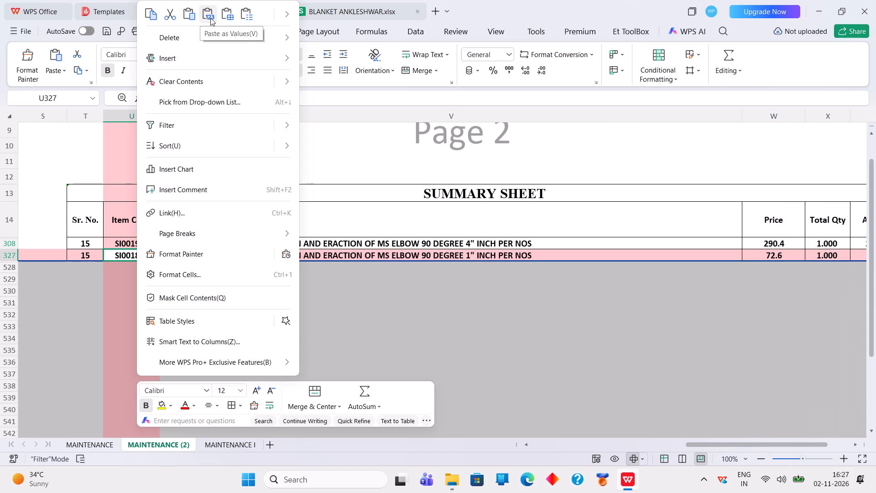
{"action": "left_click", "coordinate": [213, 19]}
{"action": "left_click", "coordinate": [183, 339]}
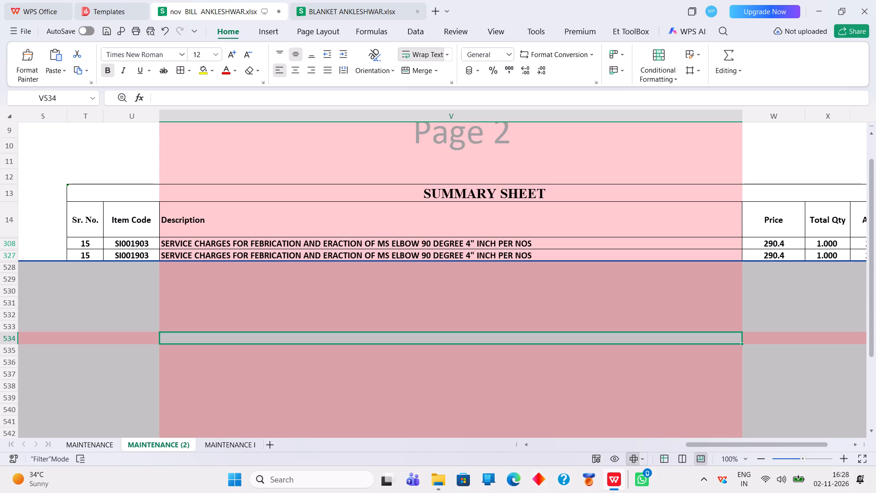
Filter the arc 2 elbows in the bill to size 6" only.
{"action": "left_click_drag", "start_coordinate": [713, 443], "coordinate": [556, 460]}
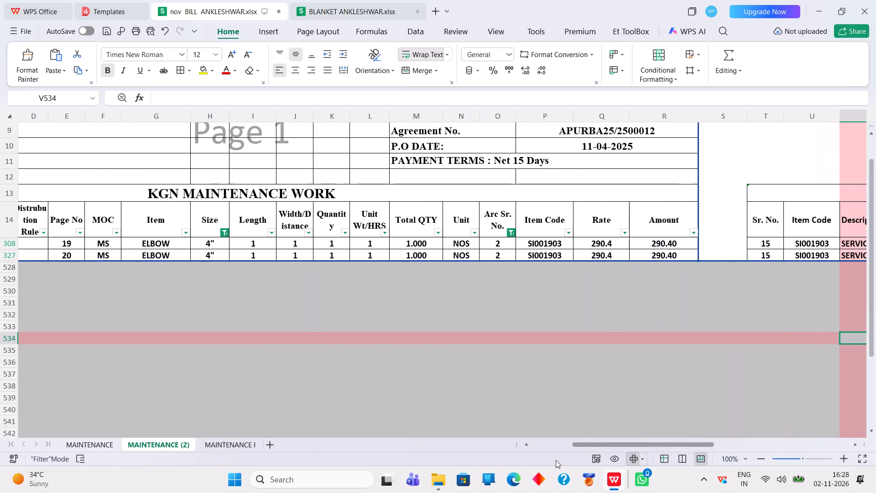
{"action": "left_click_drag", "start_coordinate": [556, 460], "coordinate": [551, 461]}
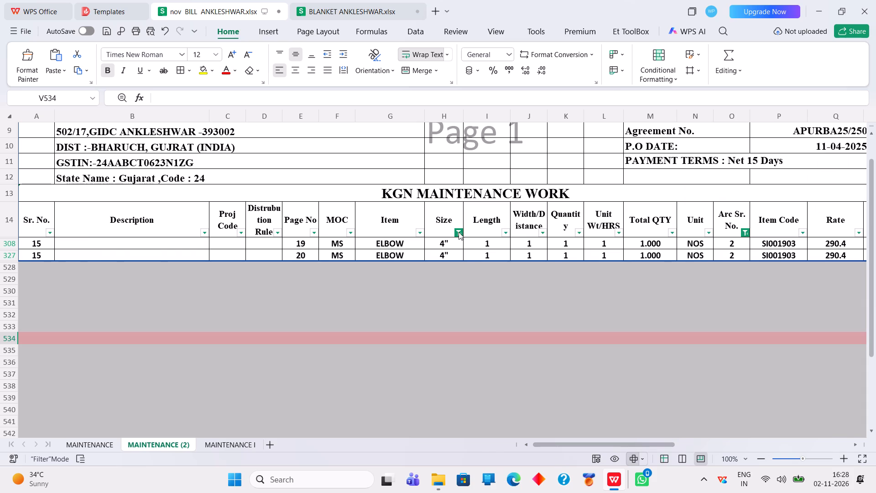
{"action": "left_click", "coordinate": [459, 232]}
{"action": "left_click", "coordinate": [480, 308]}
{"action": "left_click", "coordinate": [481, 294]}
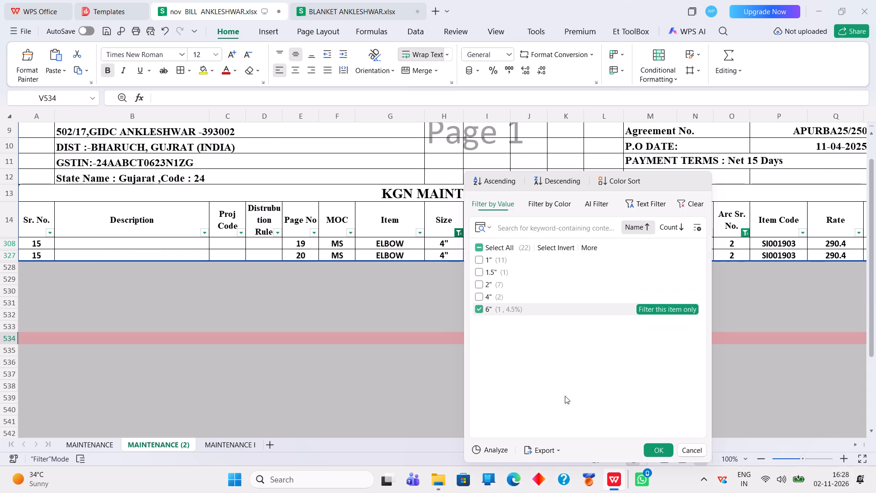
{"action": "left_click", "coordinate": [657, 445]}
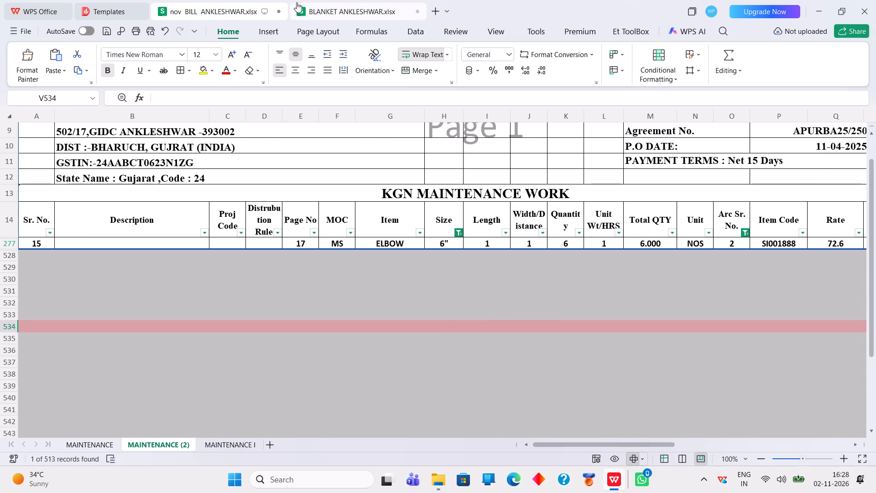
Copy the 6" elbow item code SI001900 and rate 435.6 from the BLANKET ANKLESHWAR list and paste them as values into bill row 277.
{"action": "left_click", "coordinate": [325, 6]}
{"action": "scroll", "coordinate": [195, 357], "scroll_direction": "down", "scroll_amount": 2}
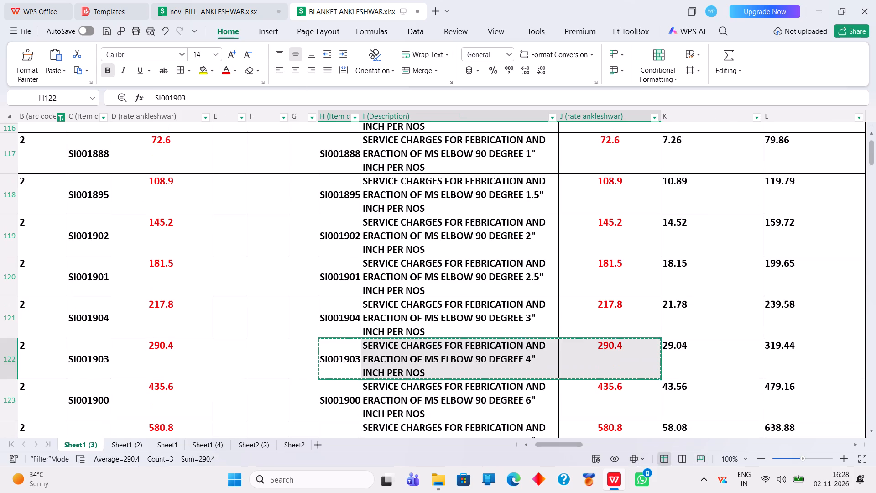
{"action": "left_click_drag", "start_coordinate": [100, 404], "coordinate": [154, 399]}
{"action": "right_click", "coordinate": [154, 399]}
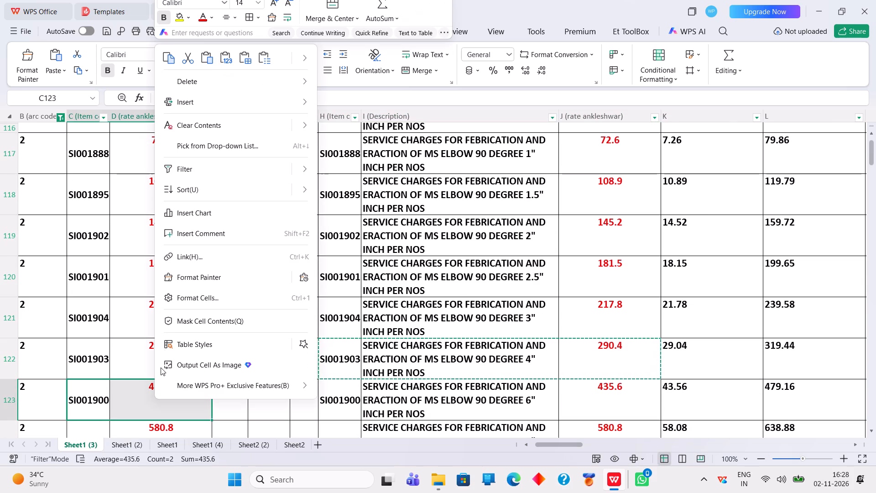
{"action": "left_click", "coordinate": [172, 65]}
{"action": "left_click", "coordinate": [199, 15]}
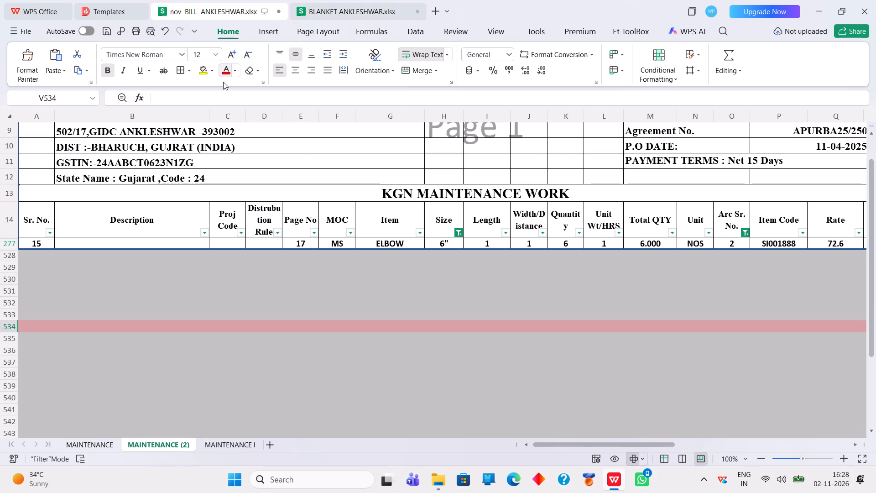
{"action": "right_click", "coordinate": [773, 241]}
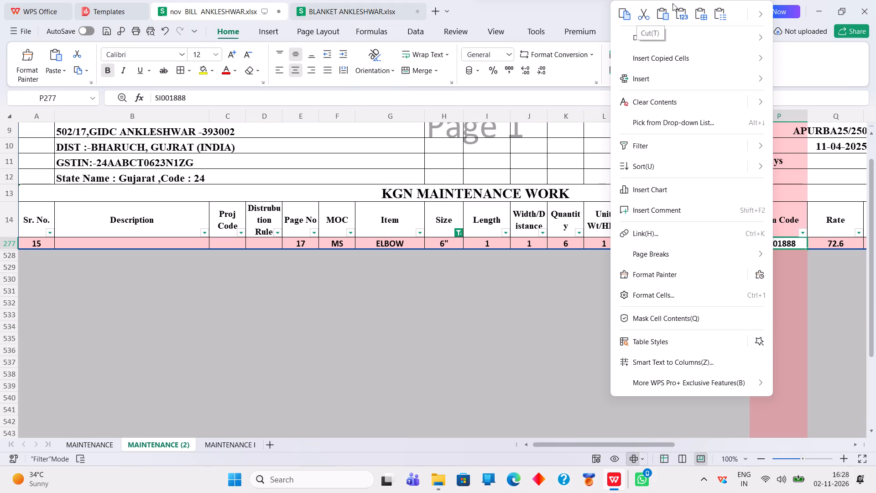
{"action": "left_click", "coordinate": [679, 16]}
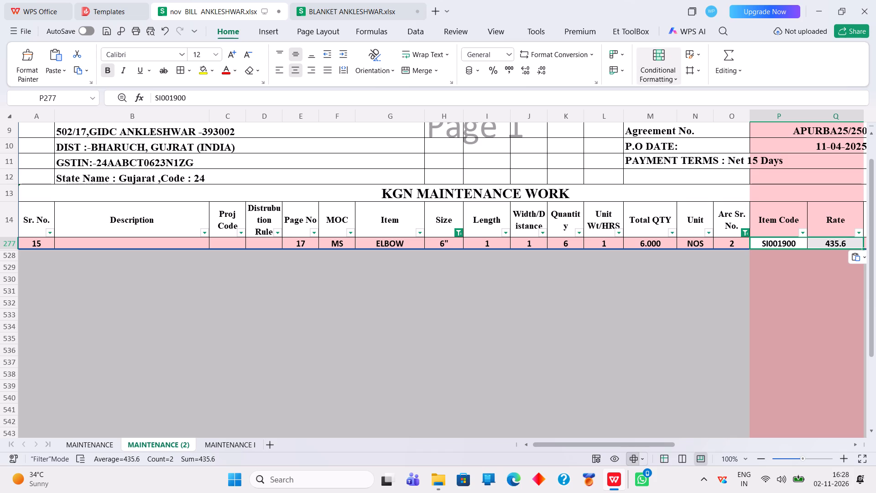
Copy the 6" elbow item code, description and rate from the rate list and paste them as values into row 277's summary entry.
{"action": "left_click_drag", "start_coordinate": [596, 442], "coordinate": [657, 443]}
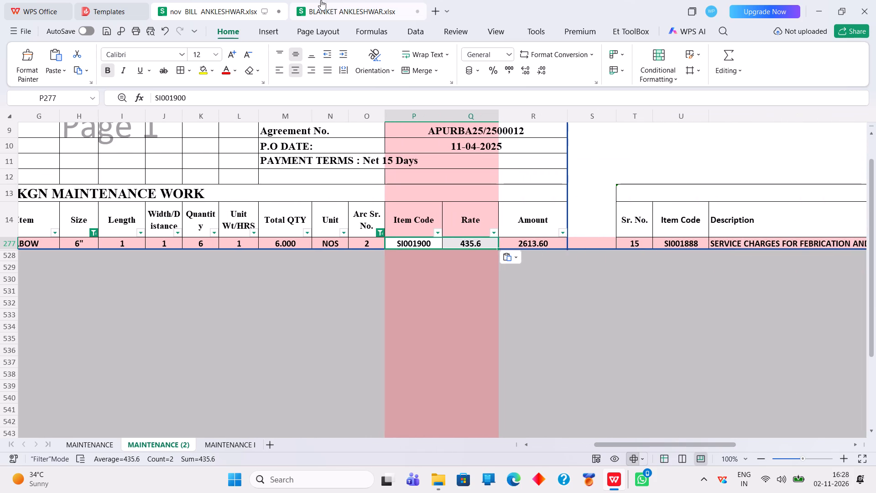
{"action": "left_click", "coordinate": [350, 3]}
{"action": "left_click_drag", "start_coordinate": [350, 395], "coordinate": [633, 412]}
{"action": "right_click", "coordinate": [631, 412]}
{"action": "left_click", "coordinate": [644, 73]}
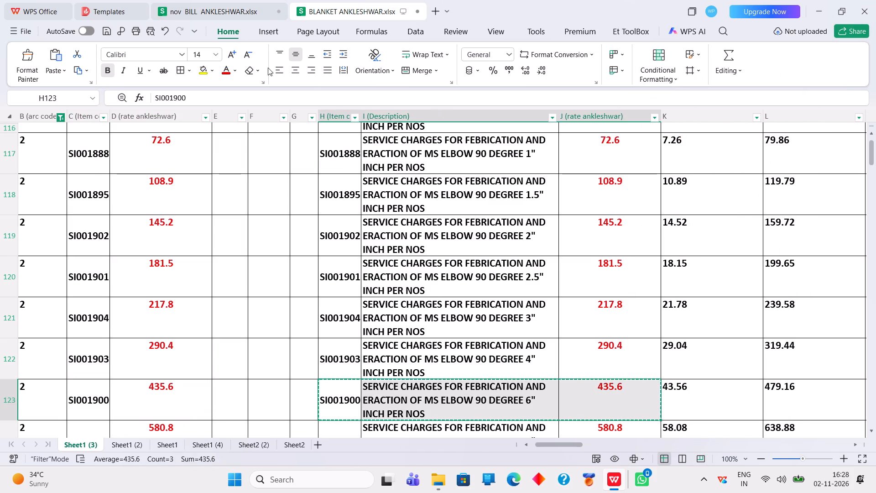
{"action": "left_click", "coordinate": [206, 7]}
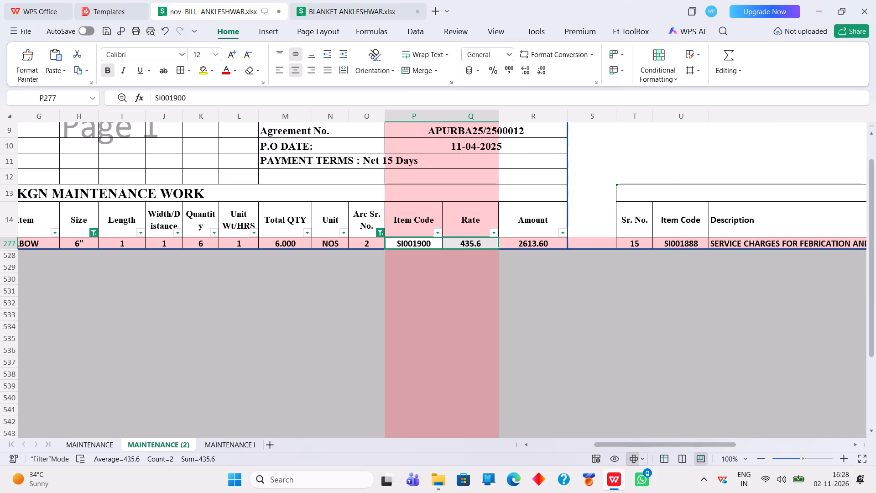
{"action": "right_click", "coordinate": [681, 245]}
{"action": "left_click", "coordinate": [750, 10]}
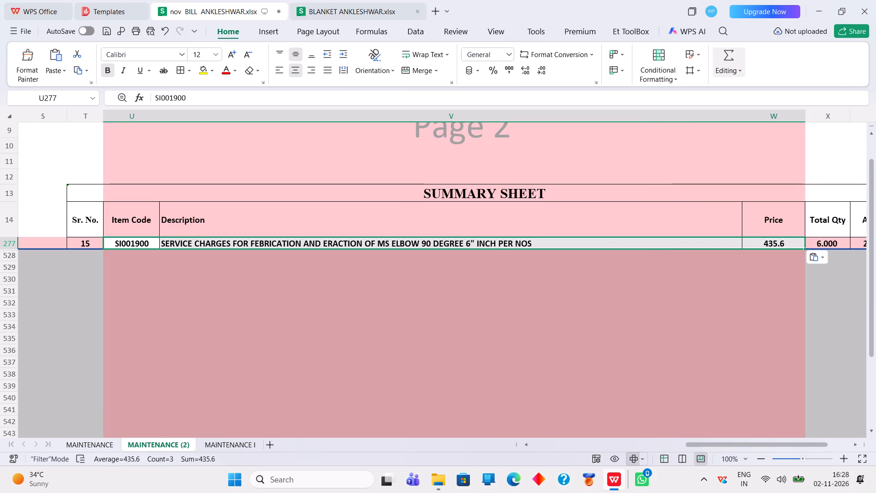
{"action": "left_click", "coordinate": [557, 329]}
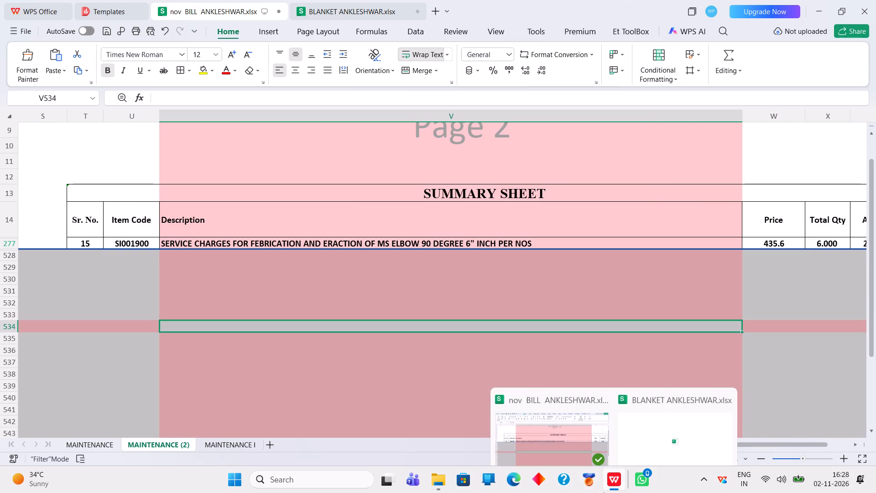